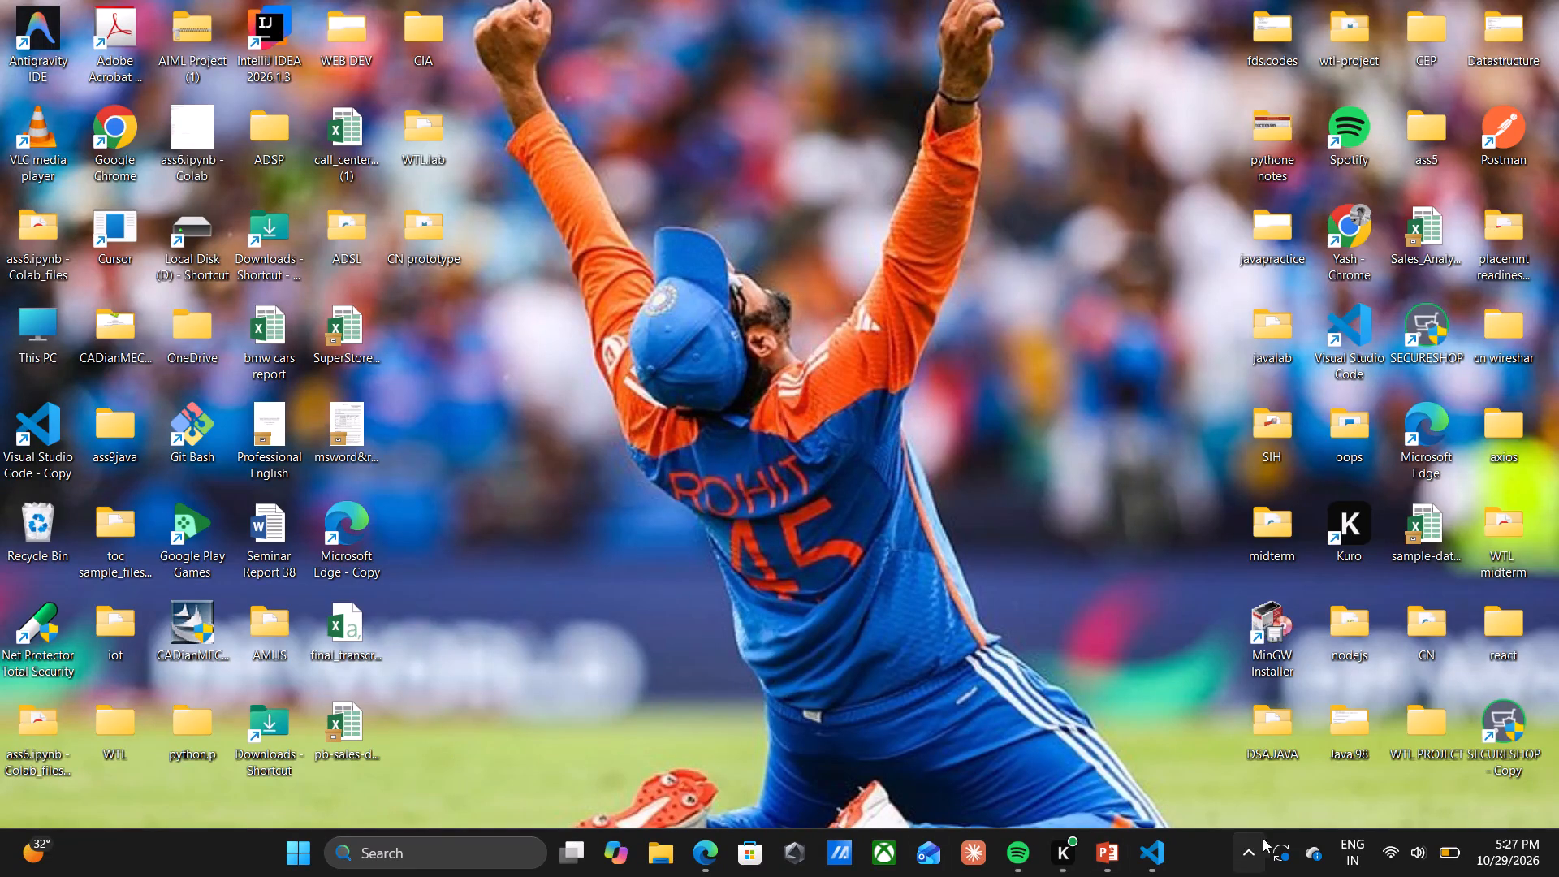
# Switch to the open PowerPoint presentation and delete the bulleted text box holding the school story.
pyautogui.click(1120, 852)
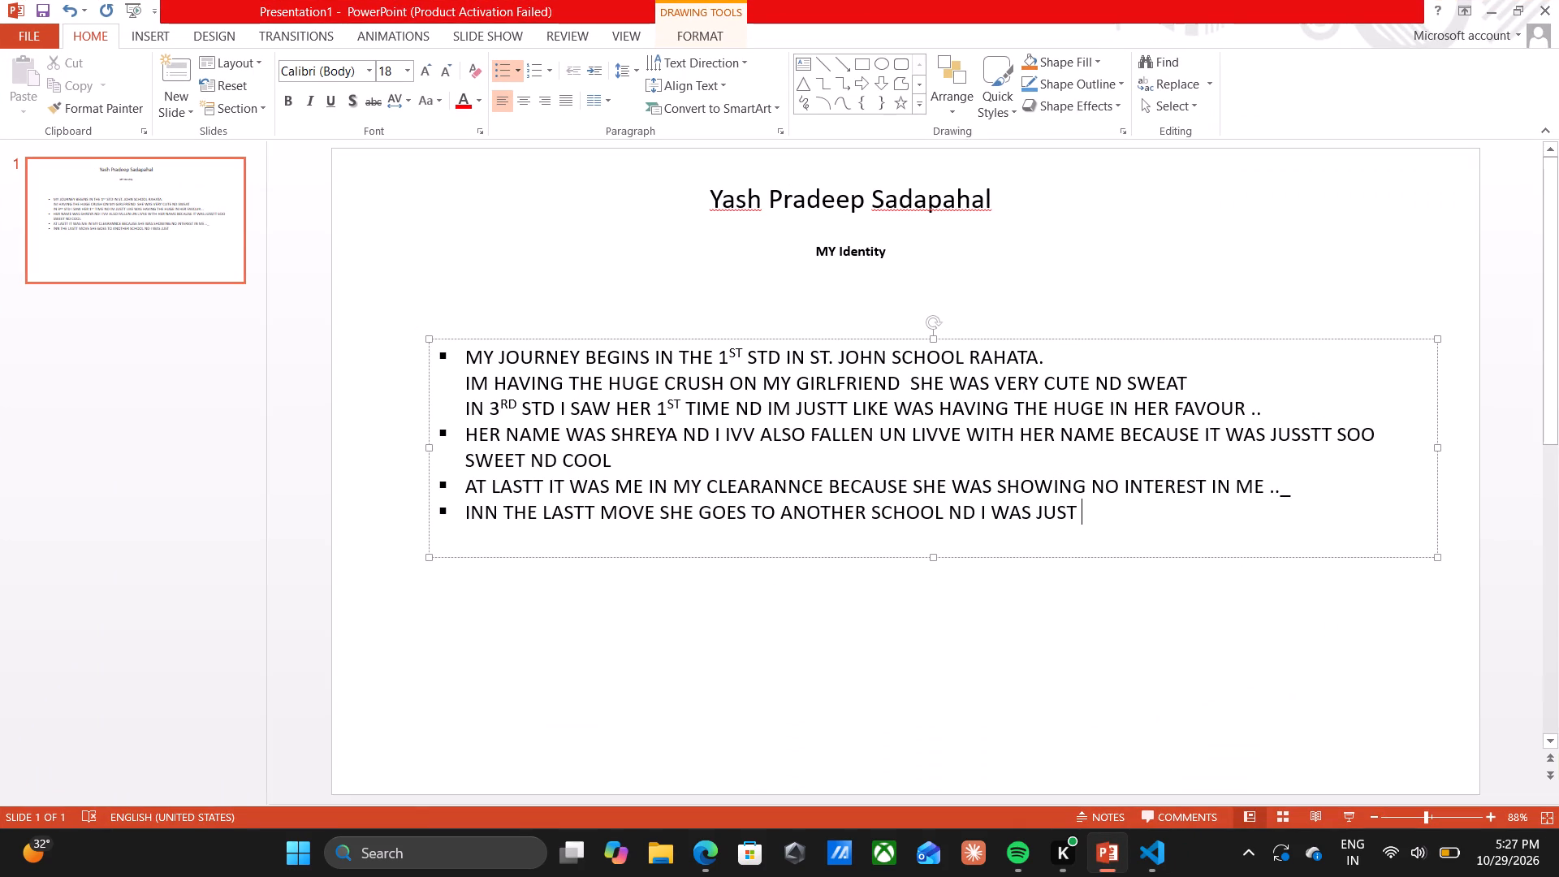
pyautogui.click(598, 334)
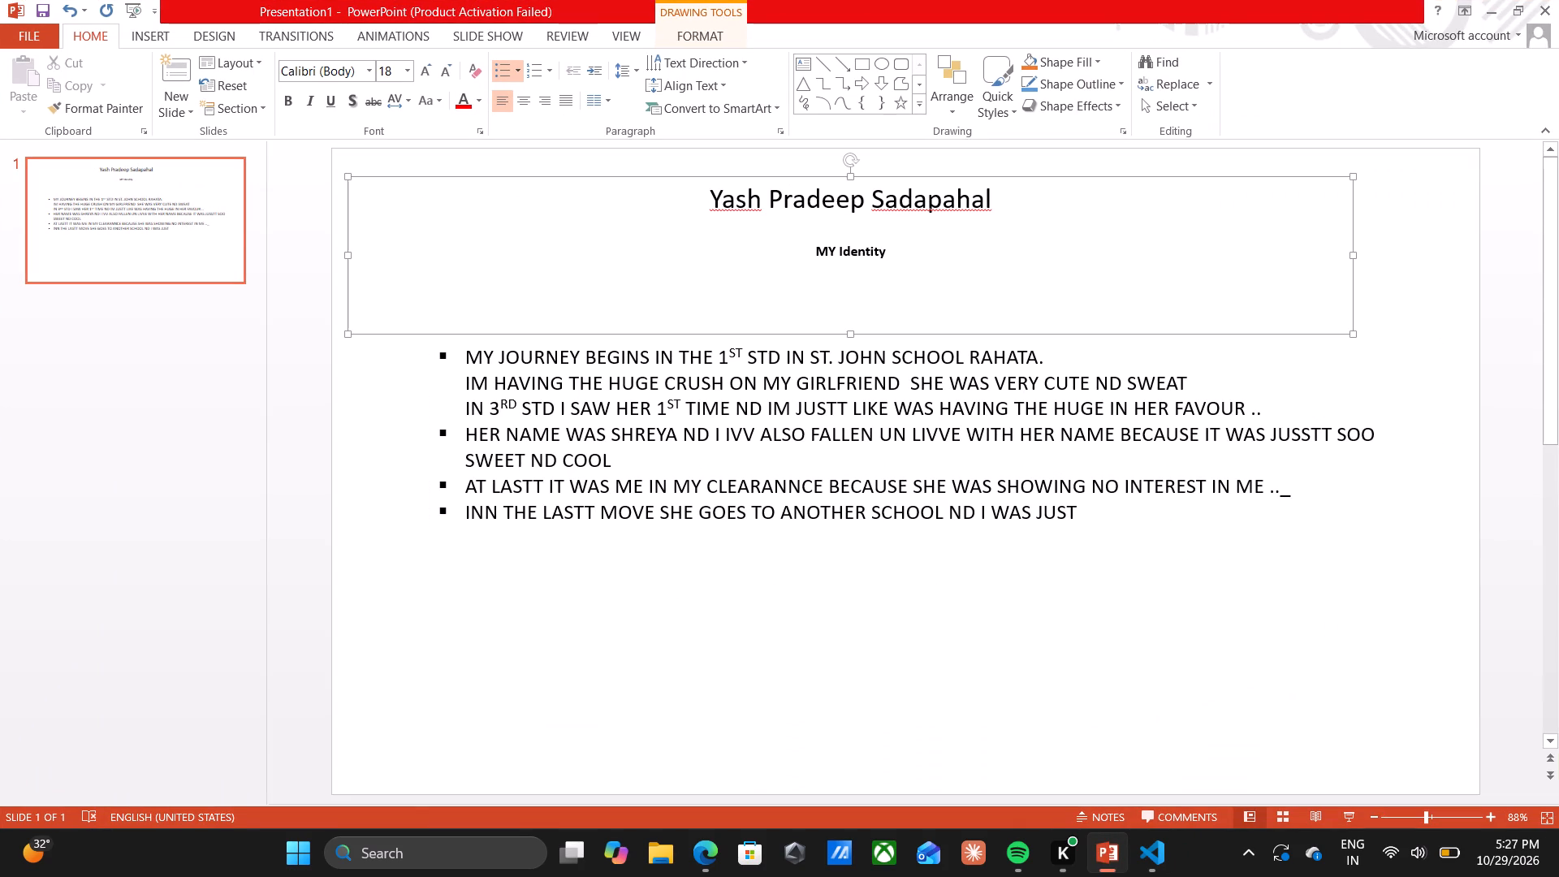
pyautogui.click(575, 360)
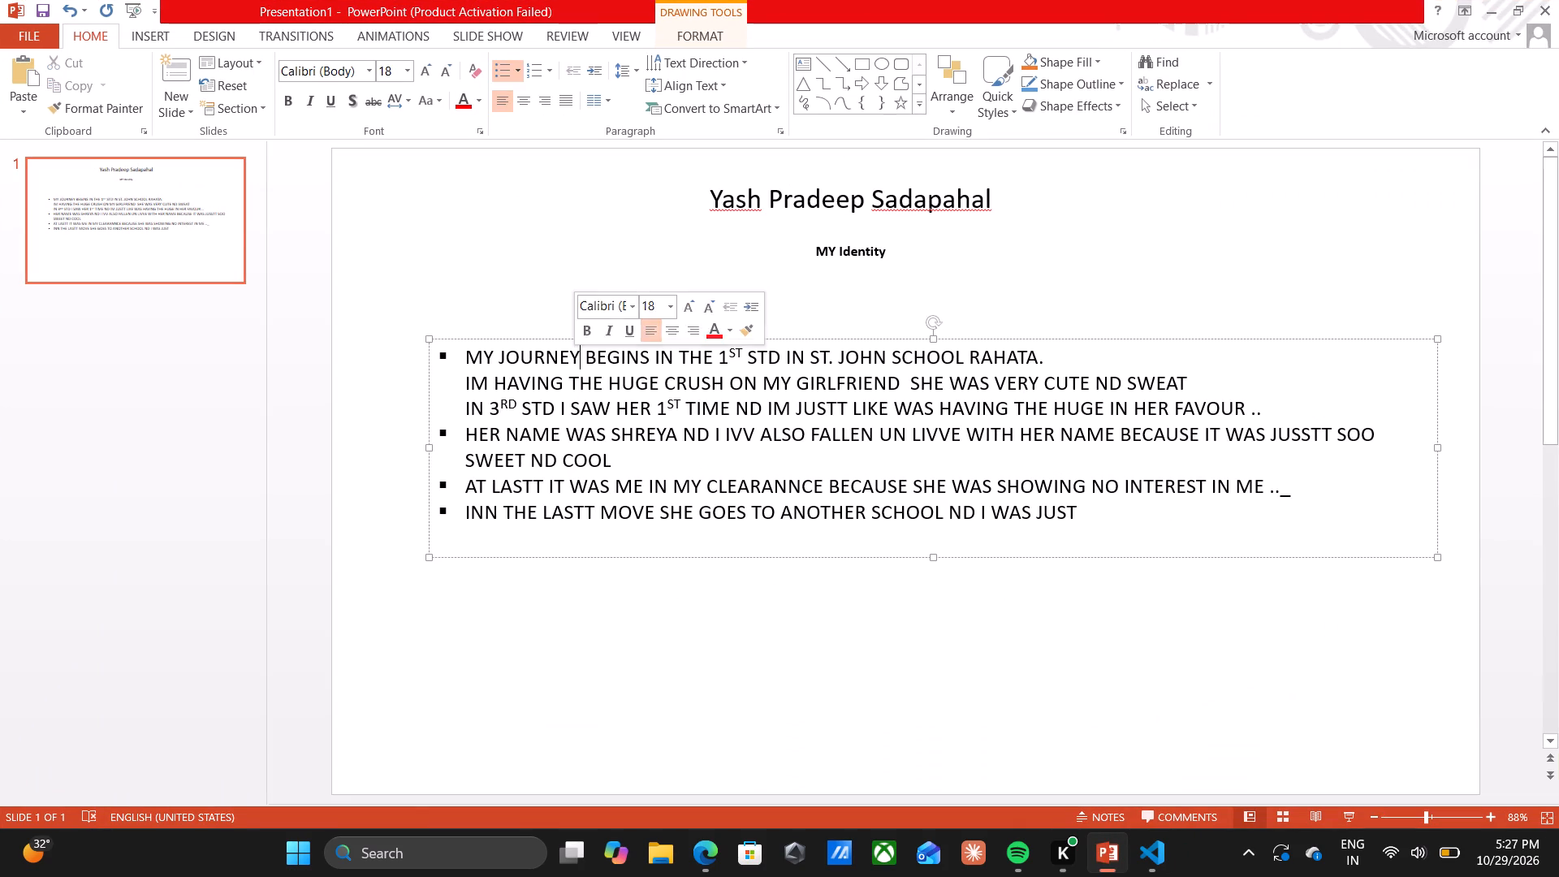
pyautogui.click(434, 348)
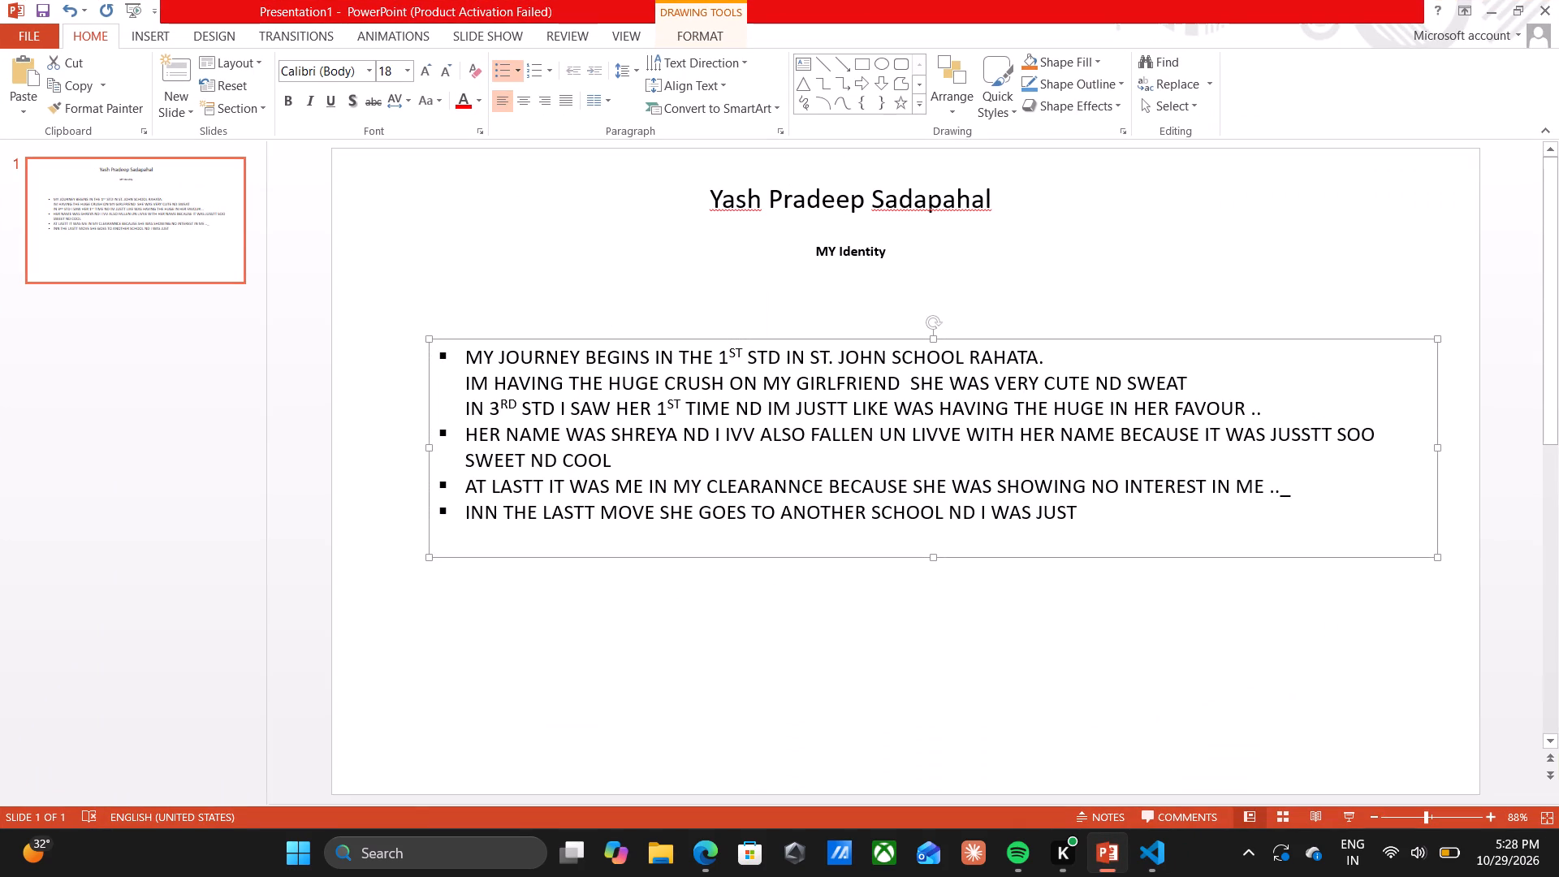
pyautogui.press('Delete')
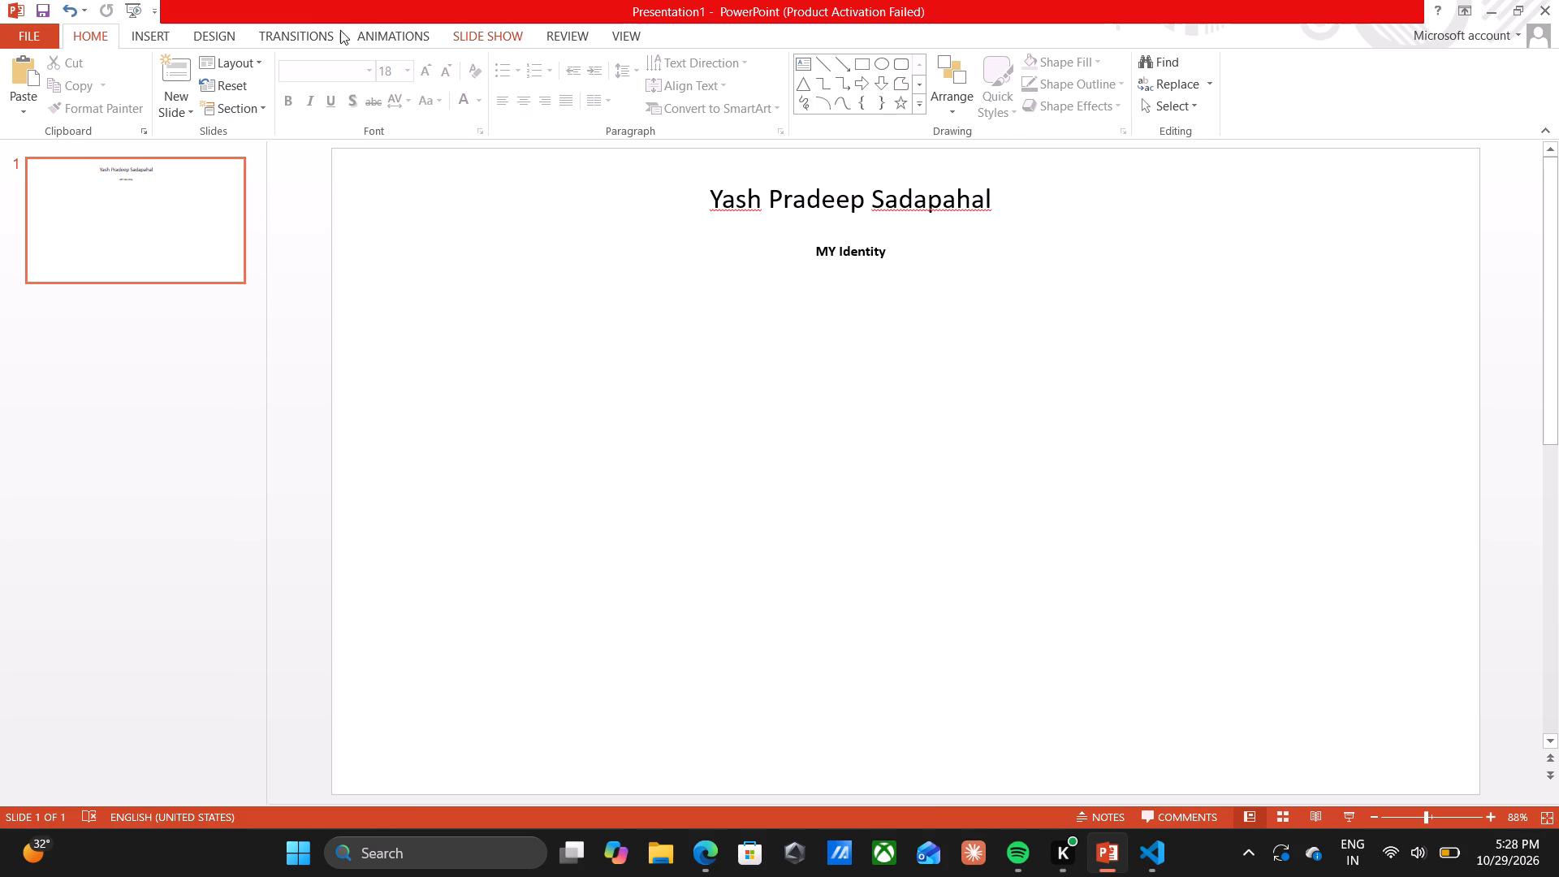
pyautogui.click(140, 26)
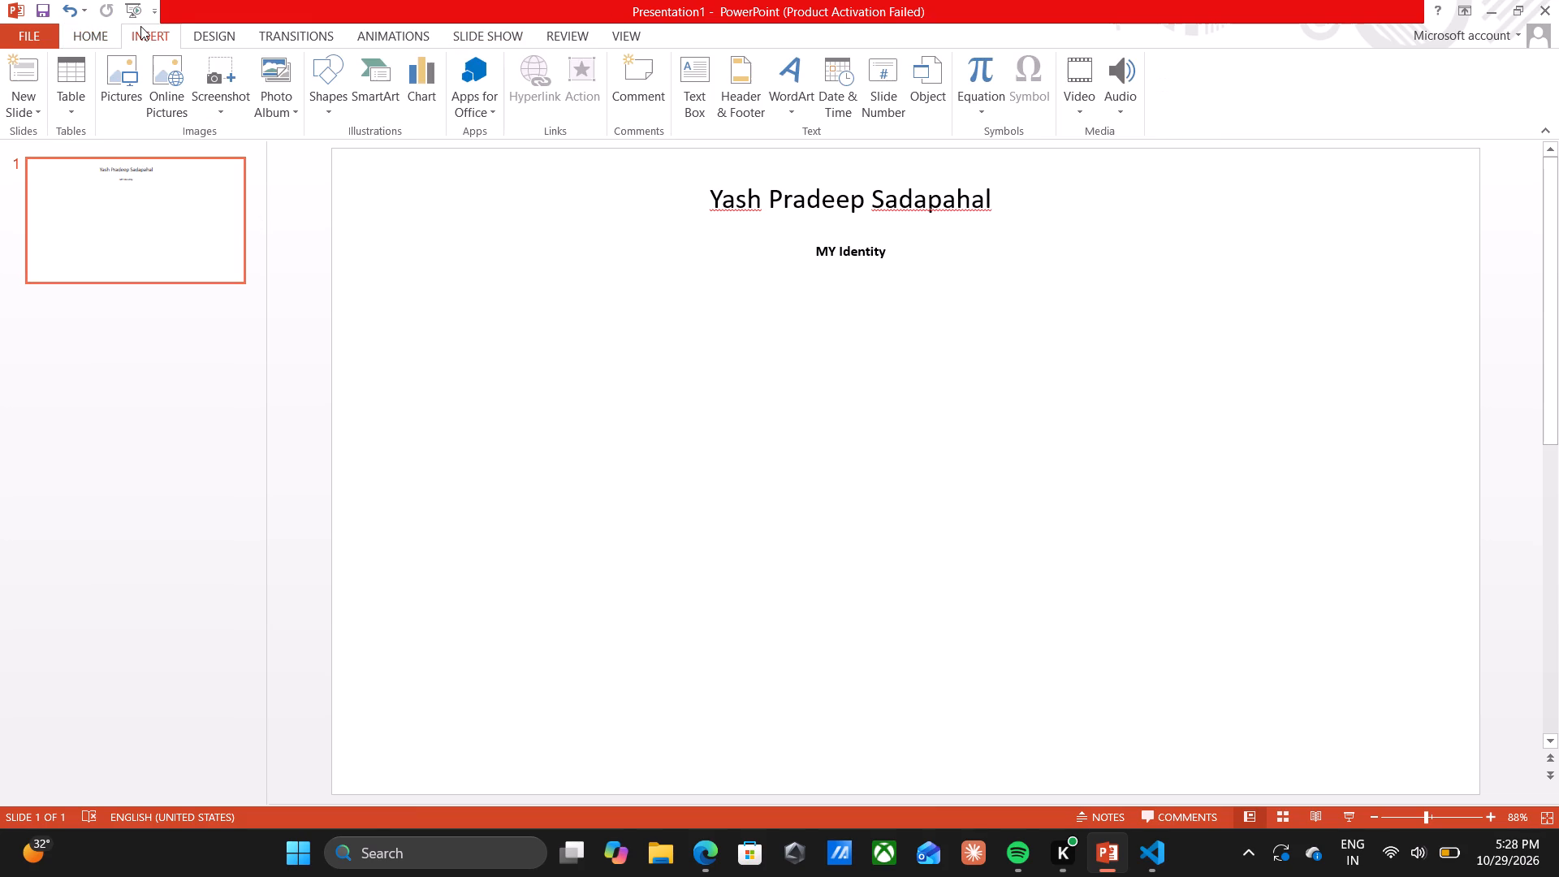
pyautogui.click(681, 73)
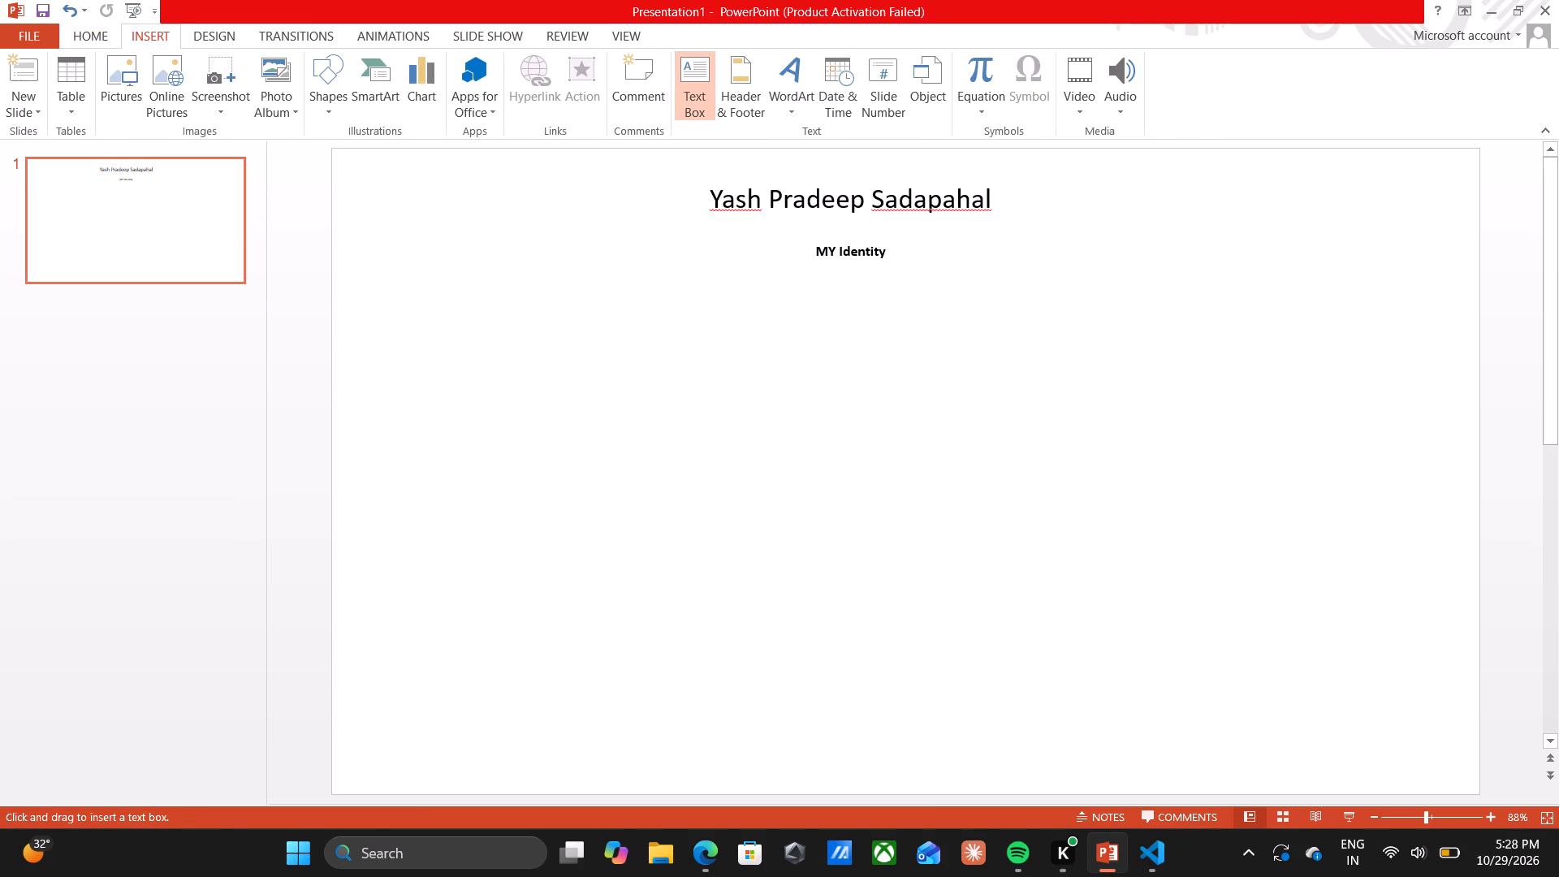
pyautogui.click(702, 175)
# Delete the heading text box that holds the person's name and "MY Identity" from the slide.
pyautogui.click(724, 196)
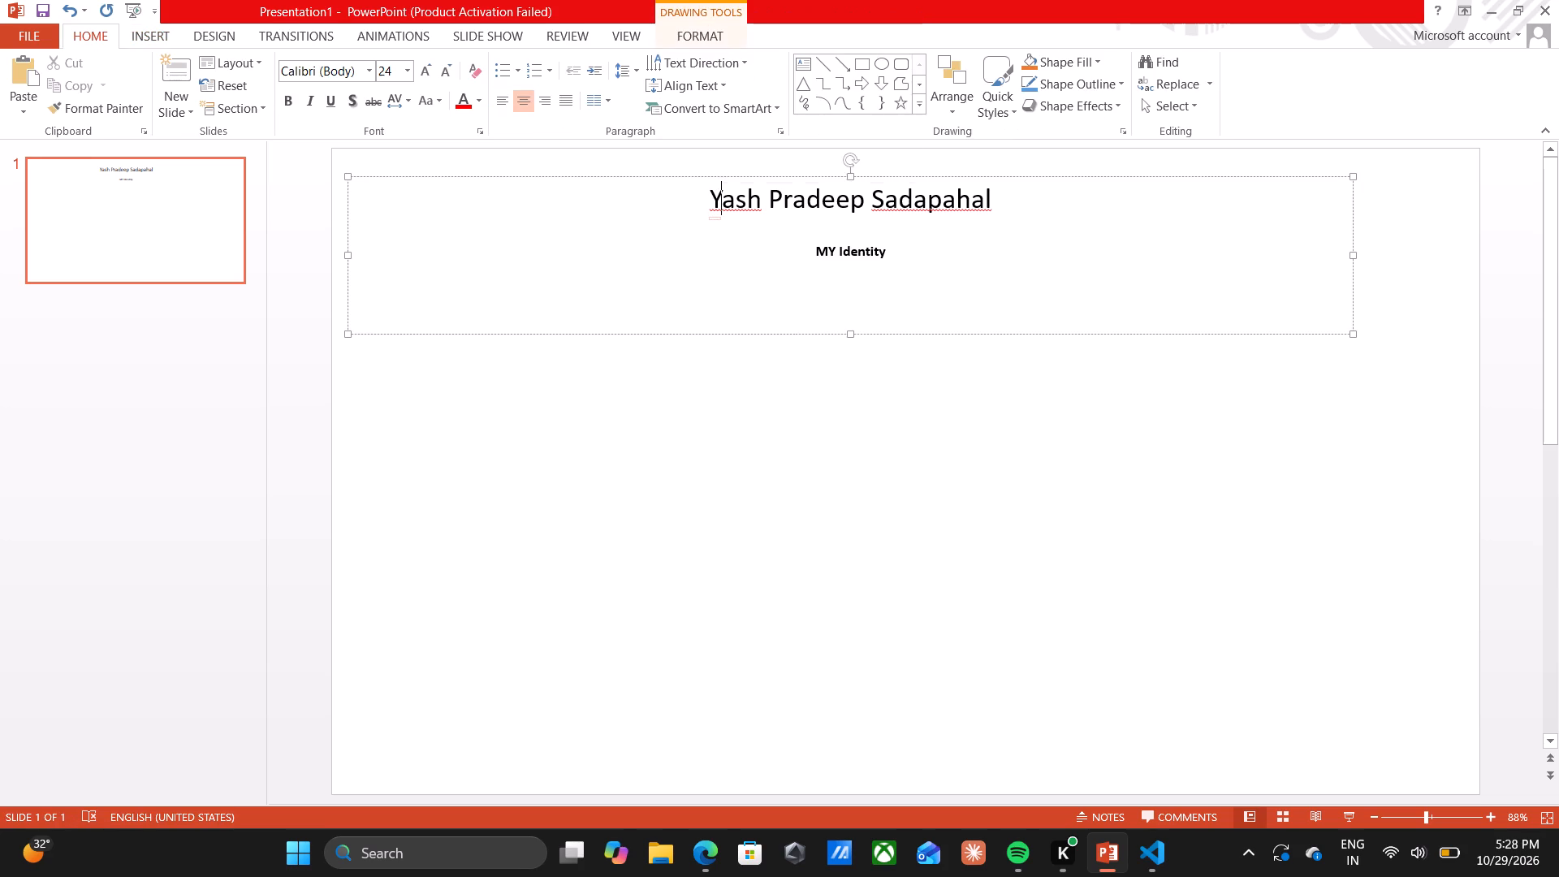
pyautogui.press('Delete')
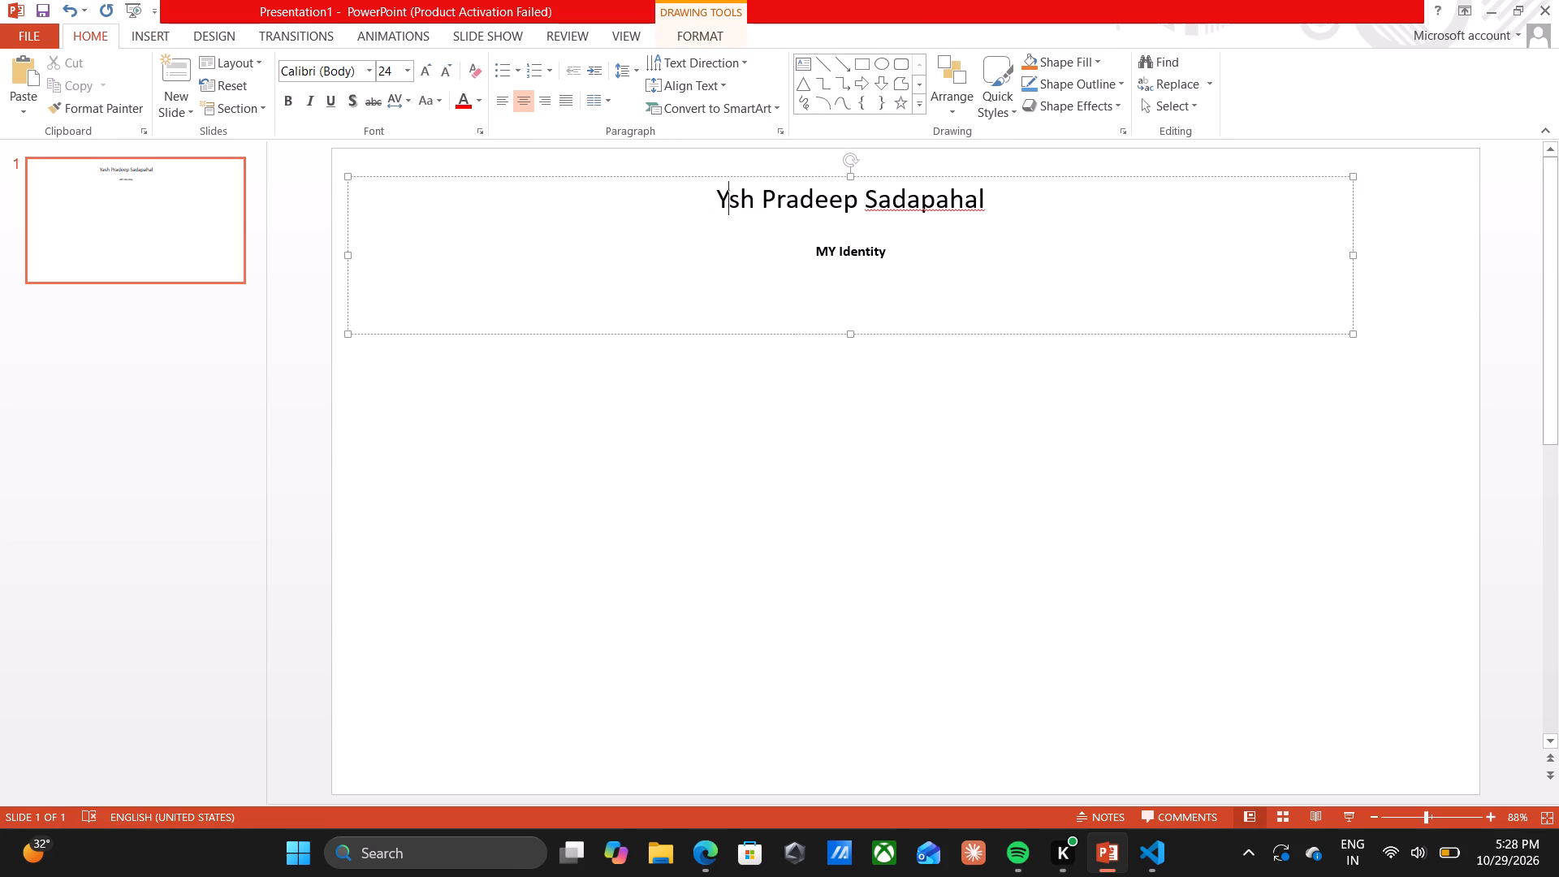
pyautogui.click(622, 175)
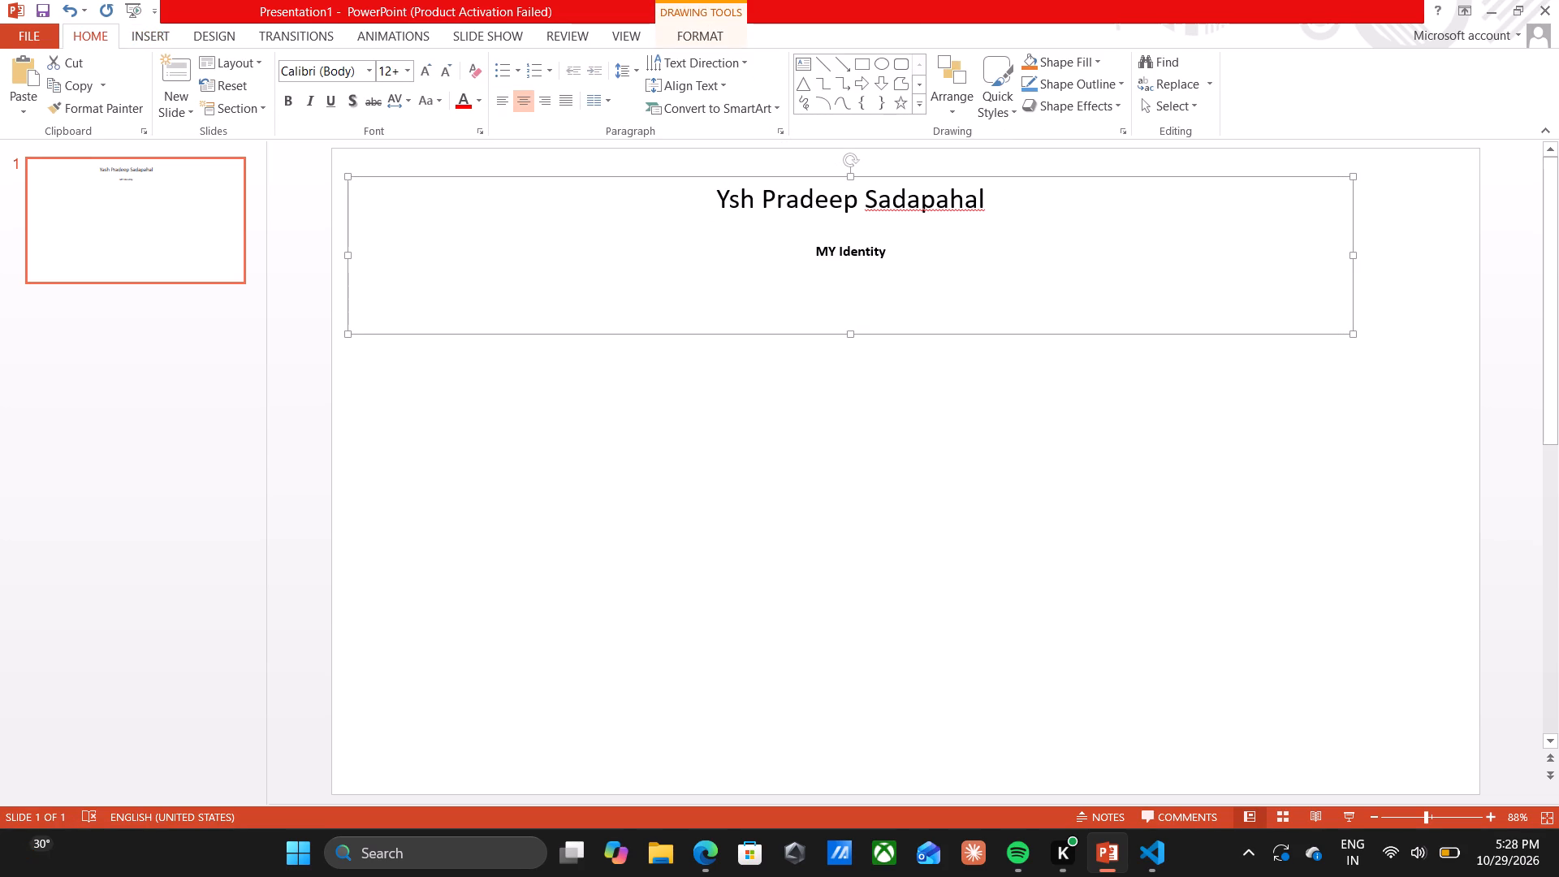
pyautogui.press('Delete')
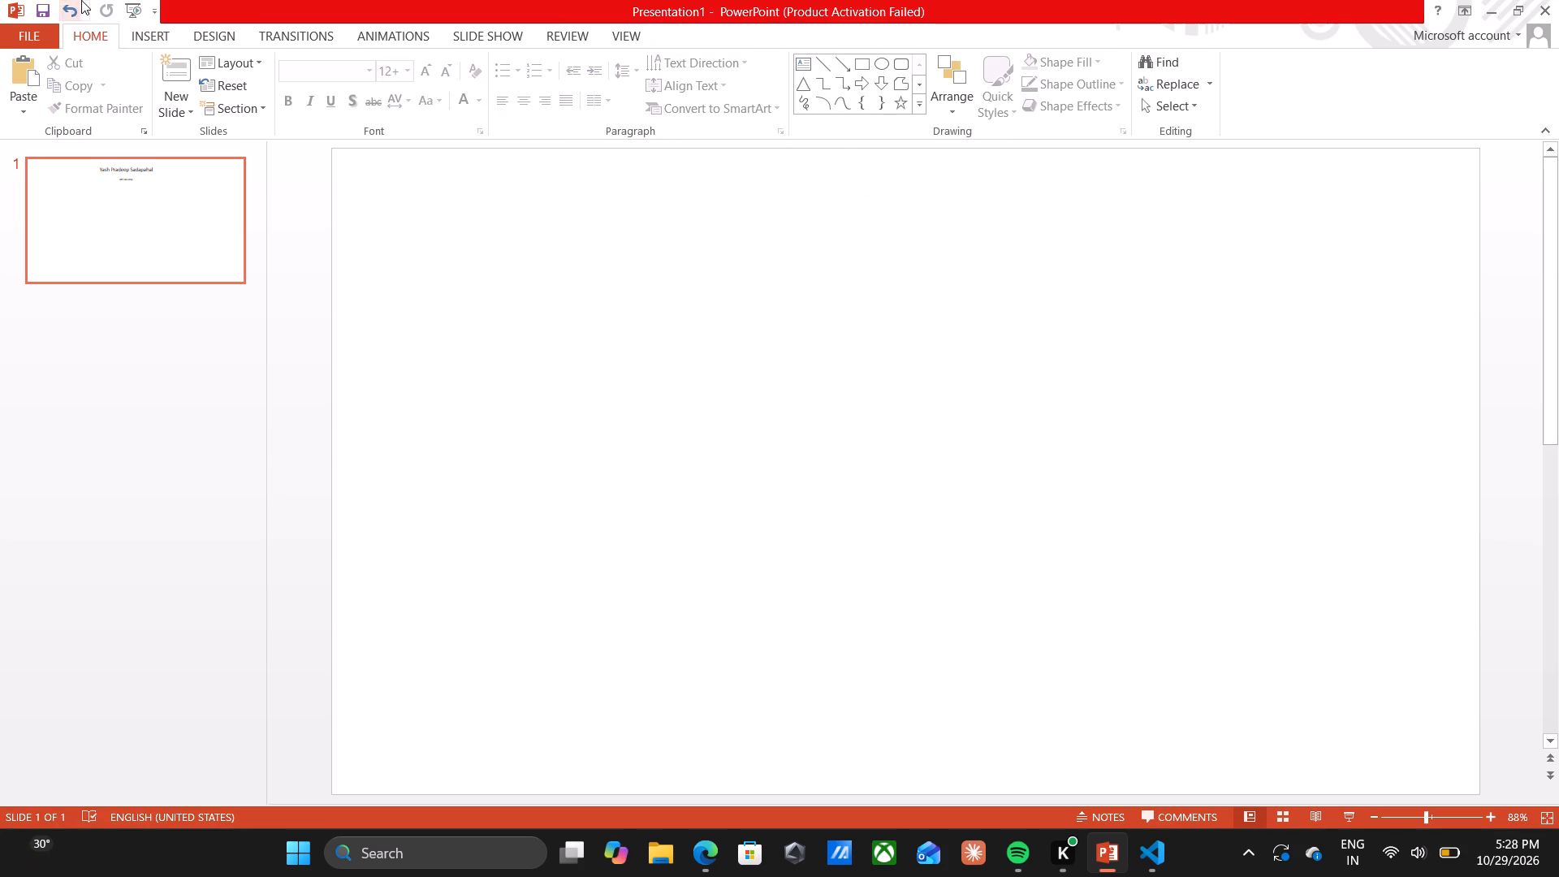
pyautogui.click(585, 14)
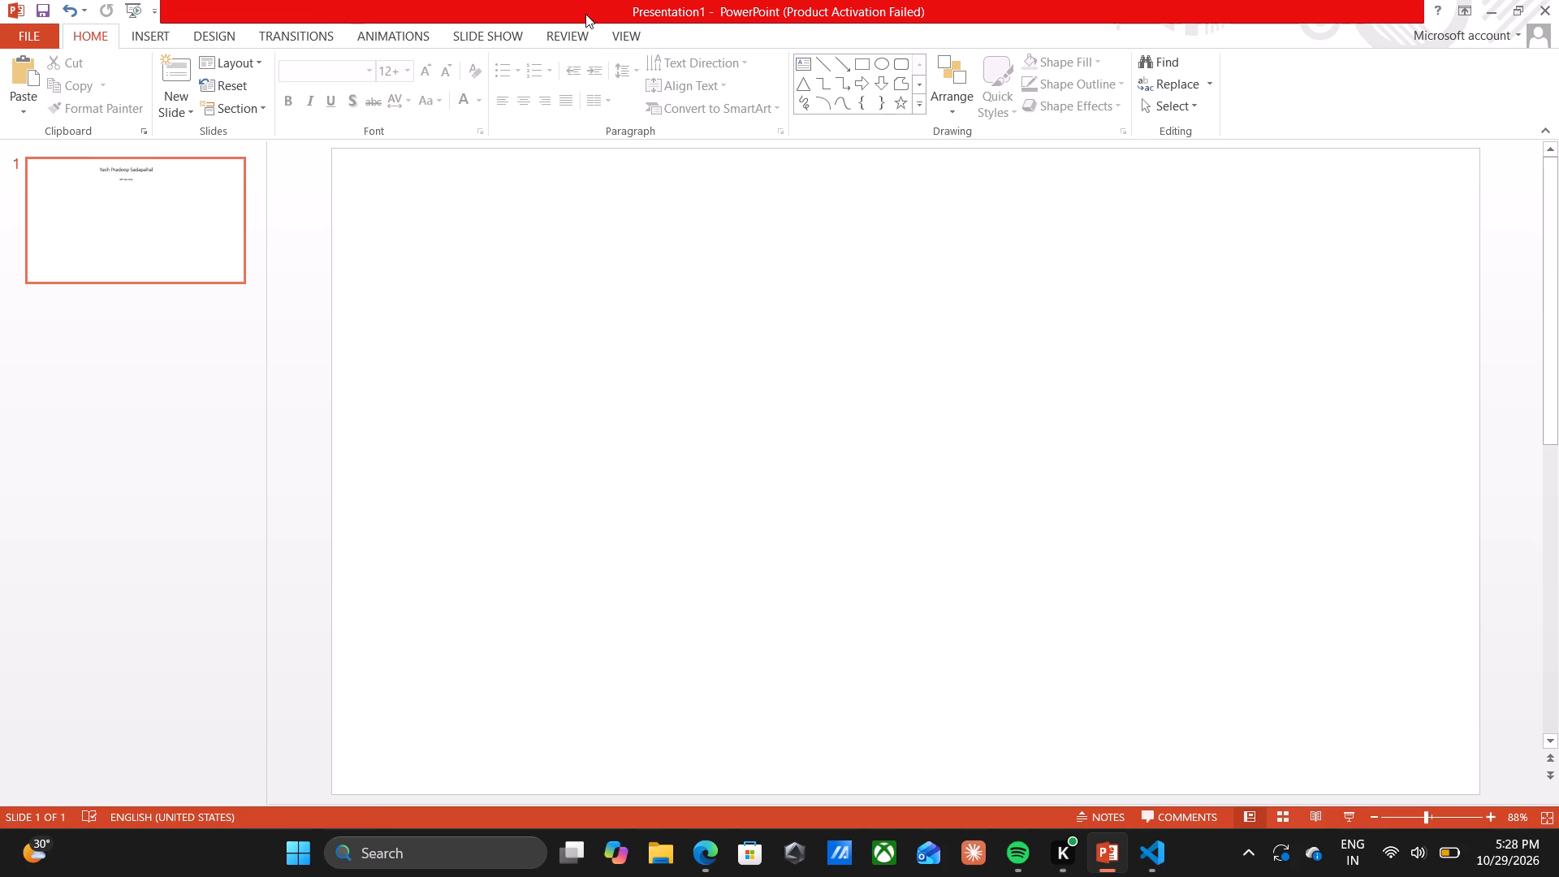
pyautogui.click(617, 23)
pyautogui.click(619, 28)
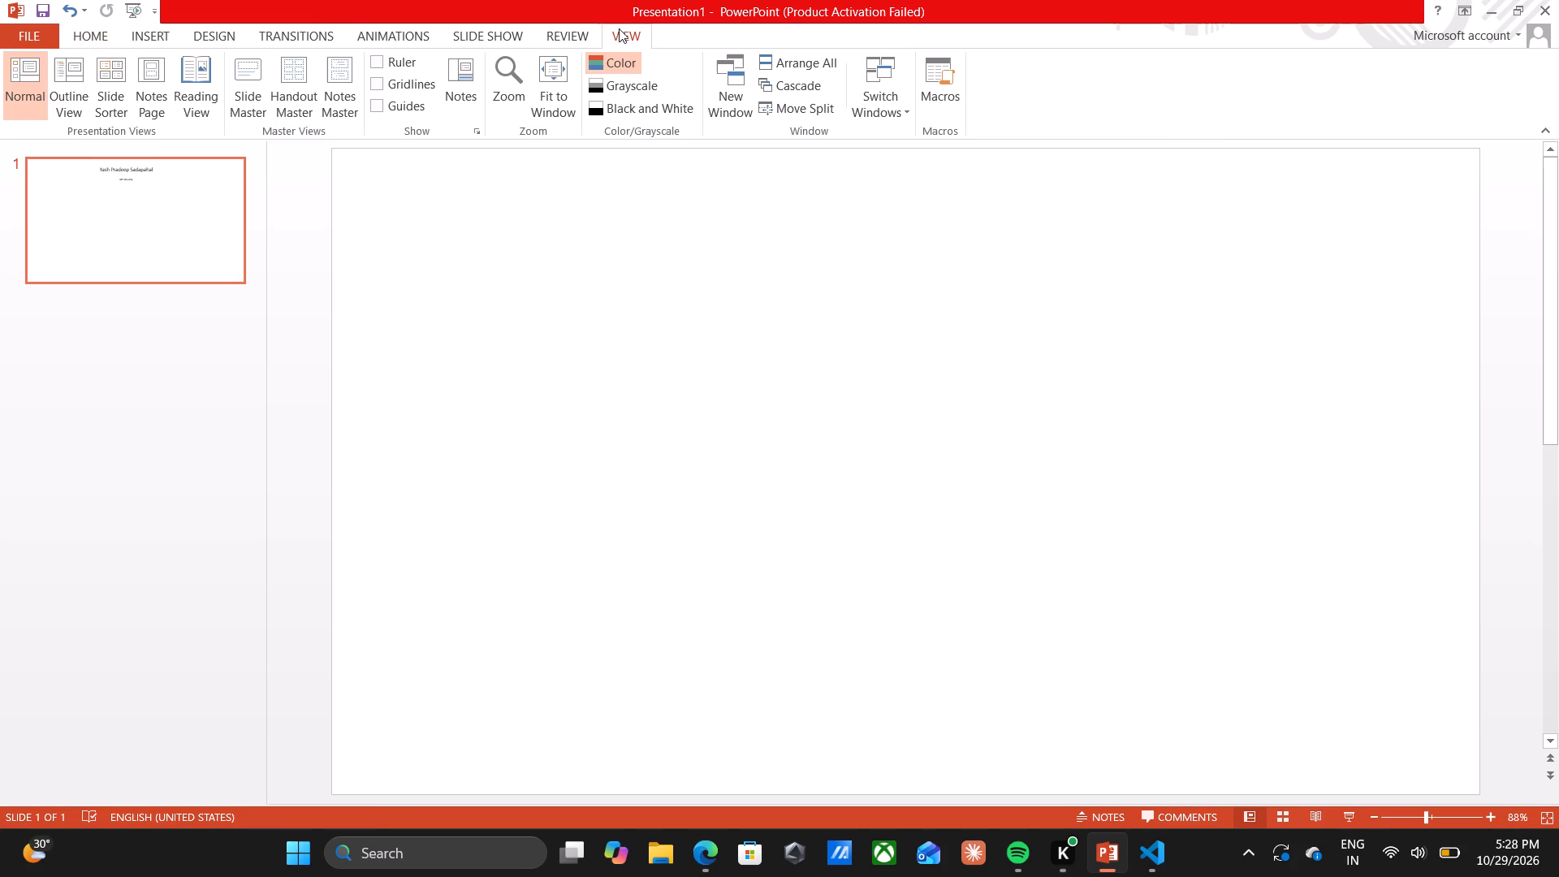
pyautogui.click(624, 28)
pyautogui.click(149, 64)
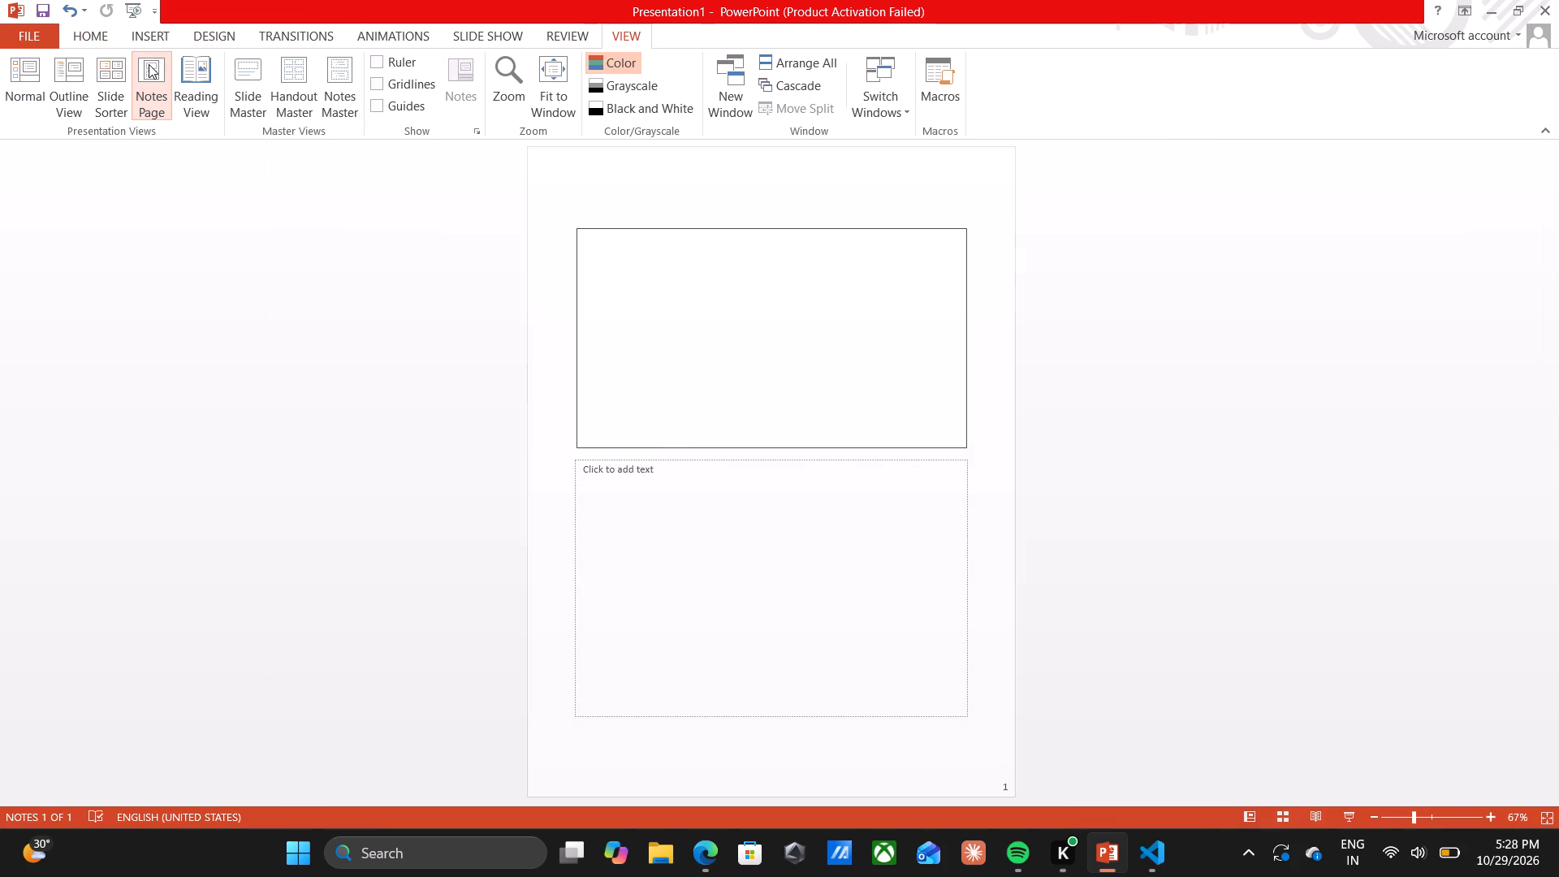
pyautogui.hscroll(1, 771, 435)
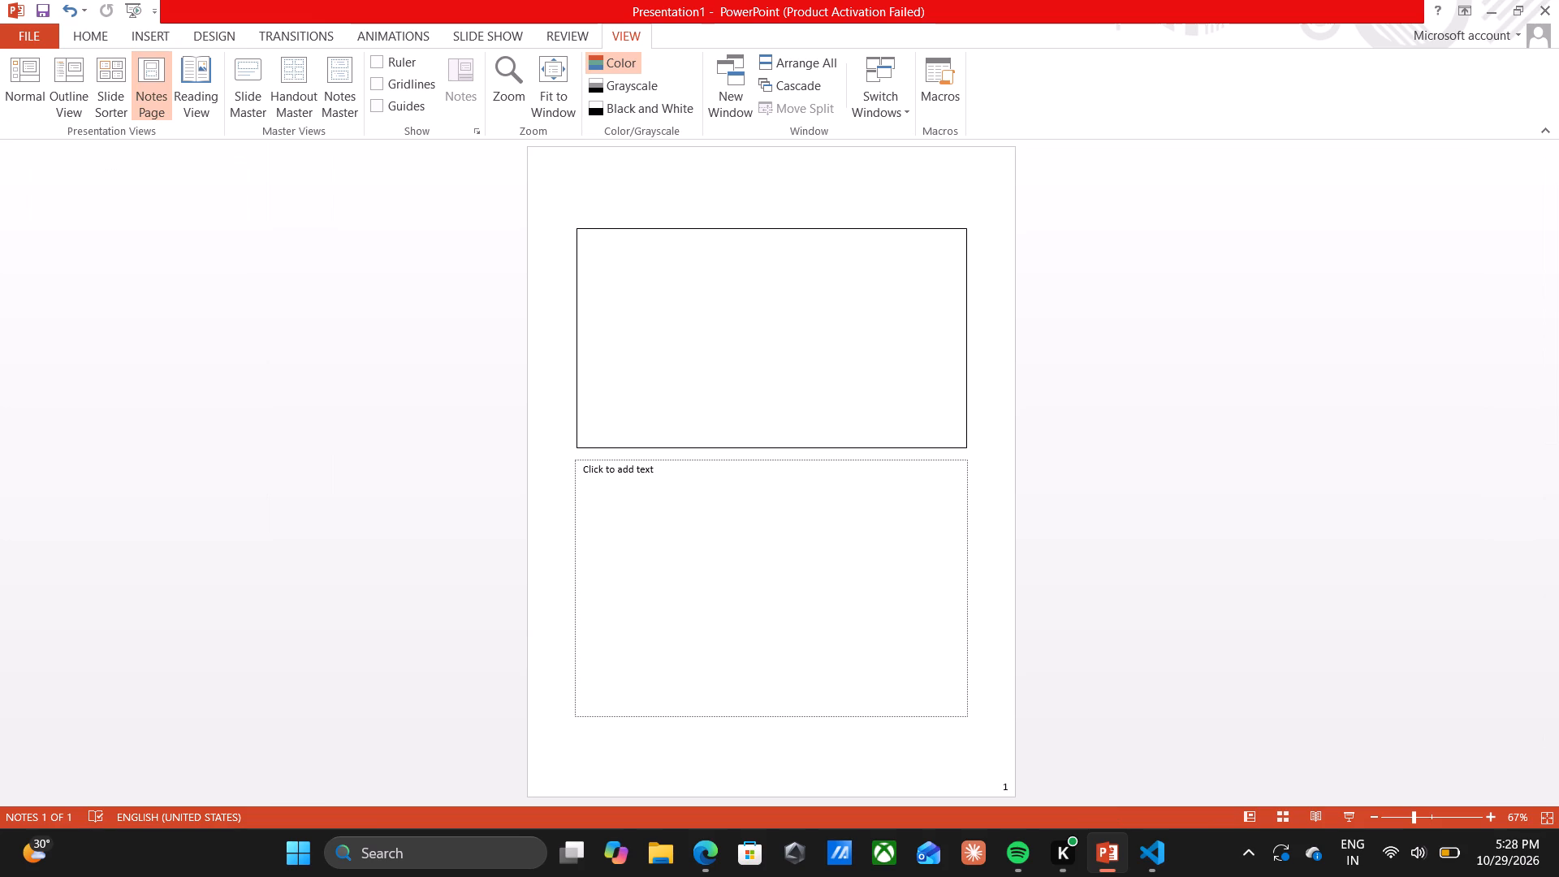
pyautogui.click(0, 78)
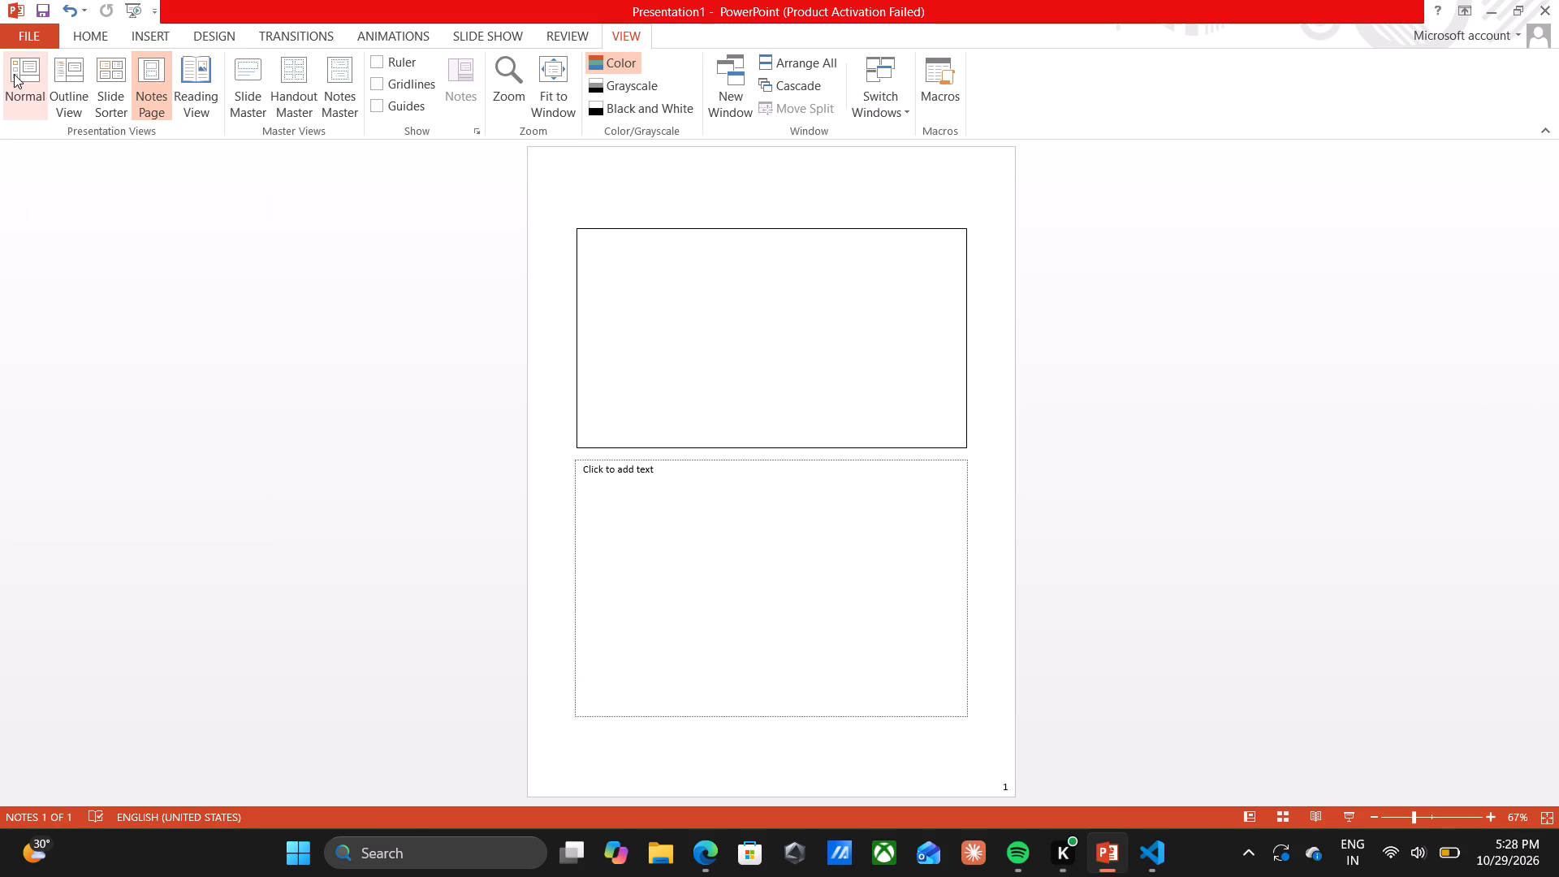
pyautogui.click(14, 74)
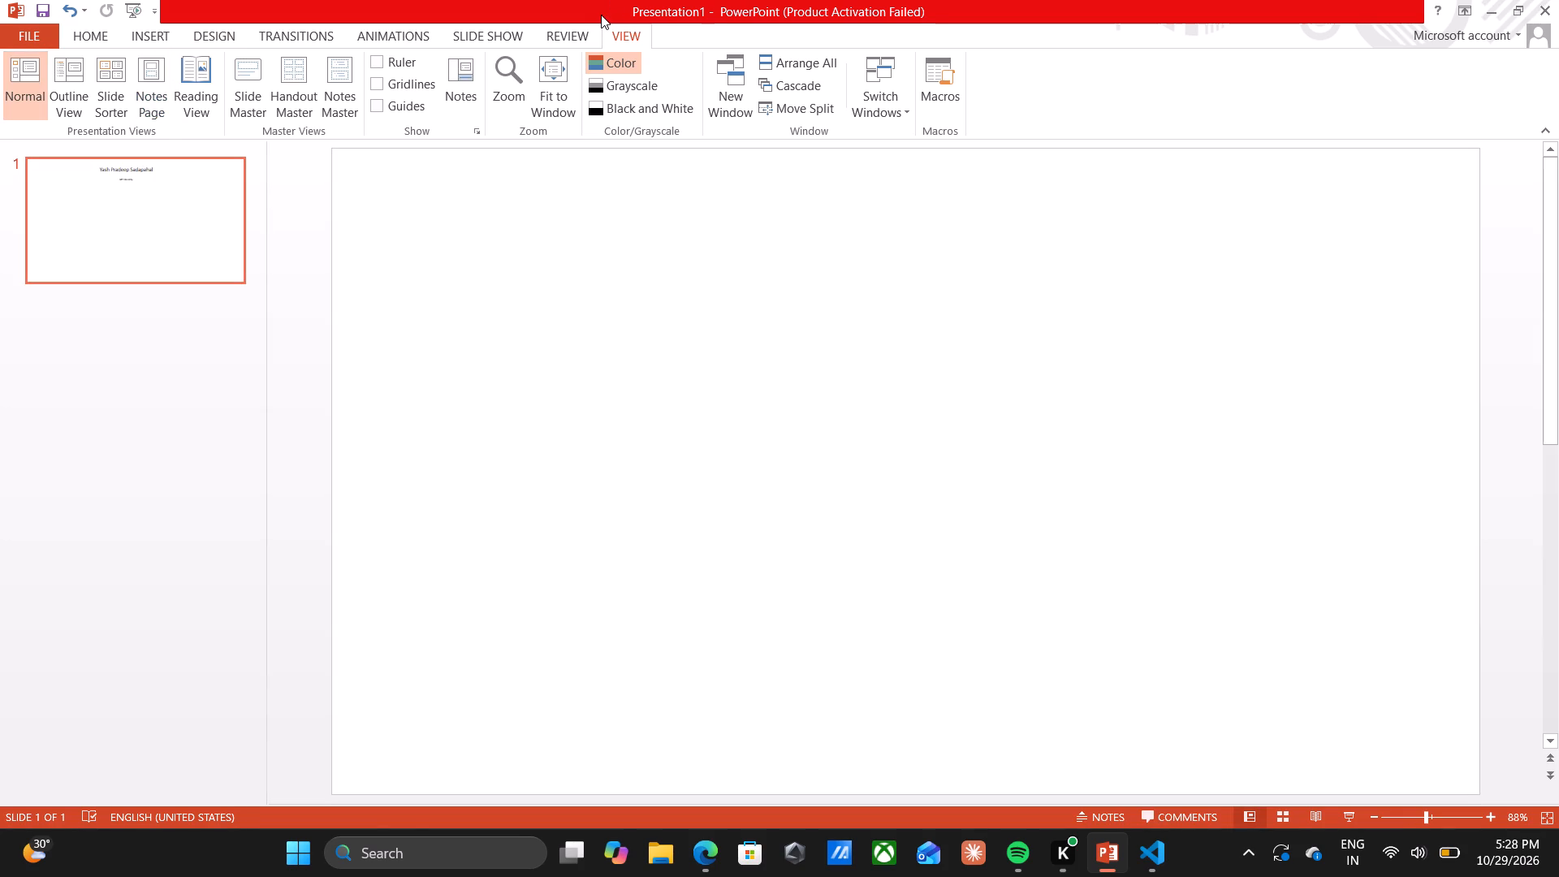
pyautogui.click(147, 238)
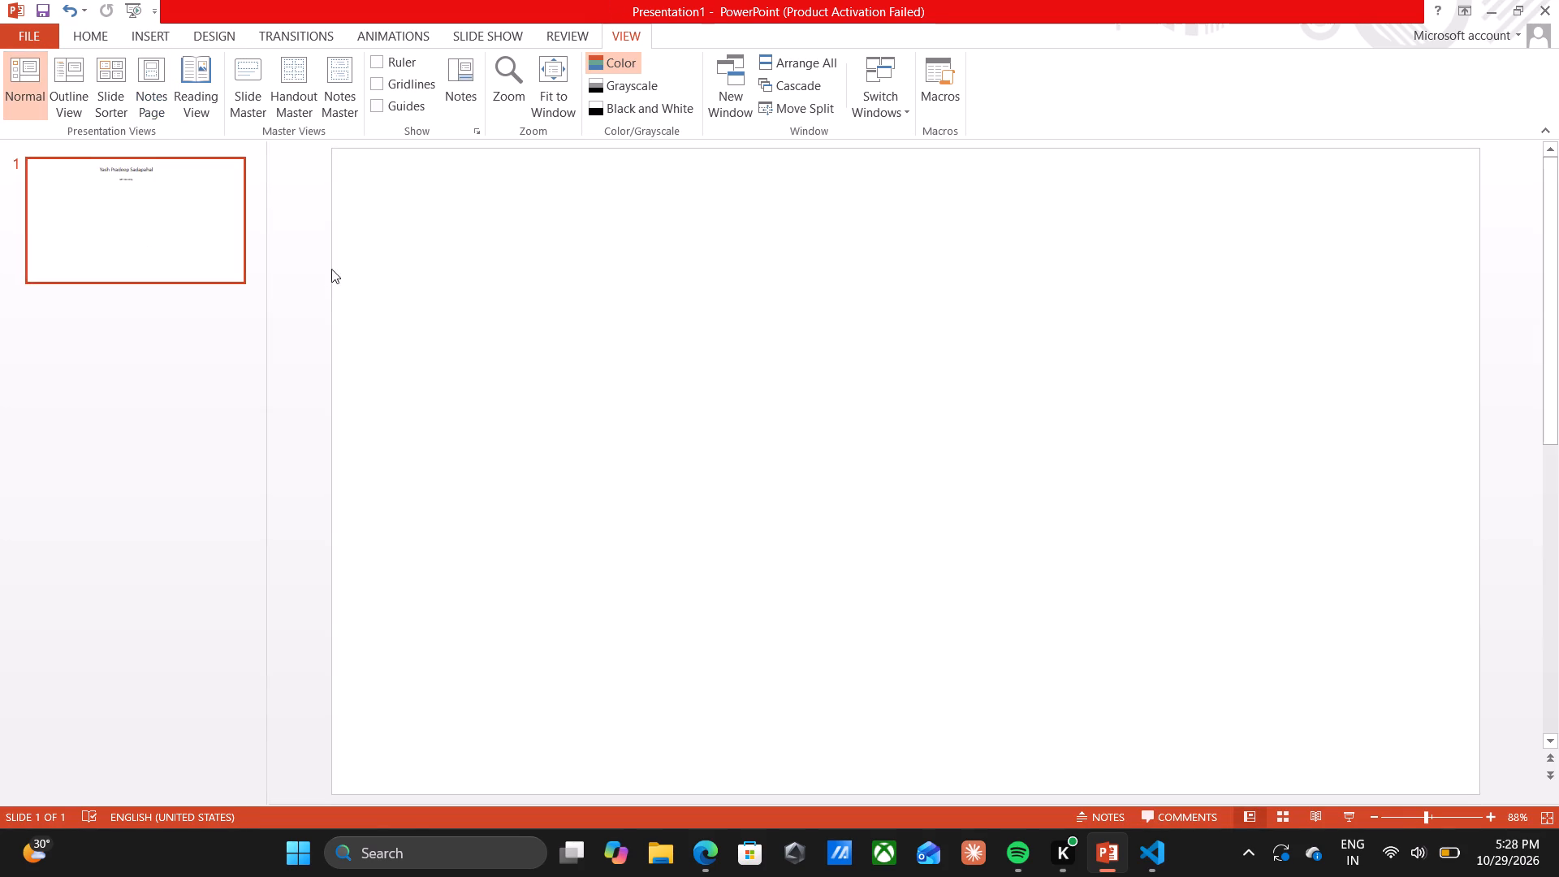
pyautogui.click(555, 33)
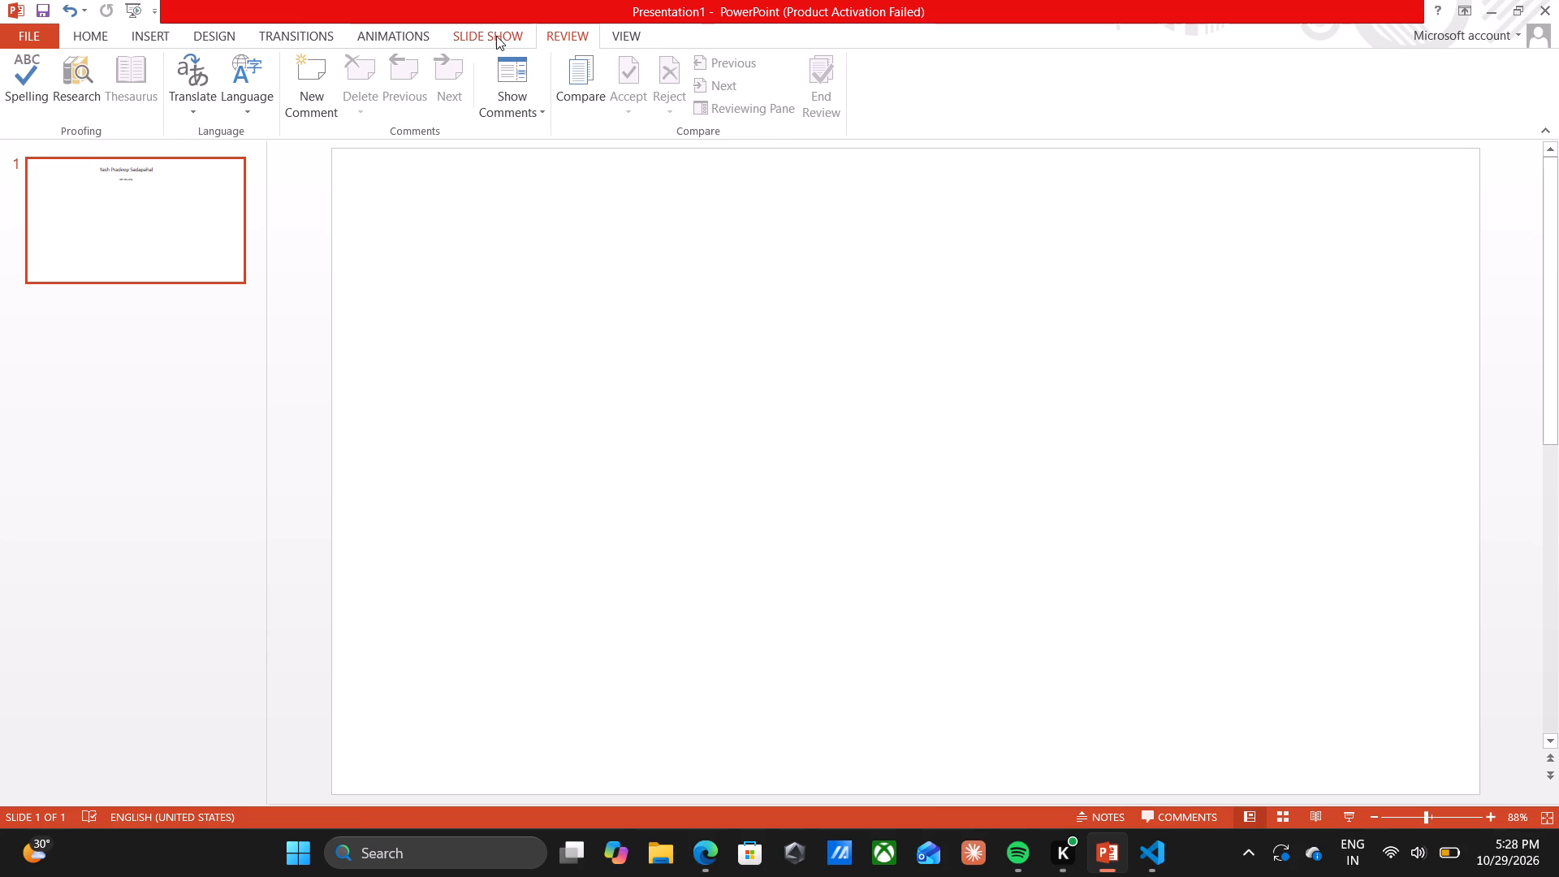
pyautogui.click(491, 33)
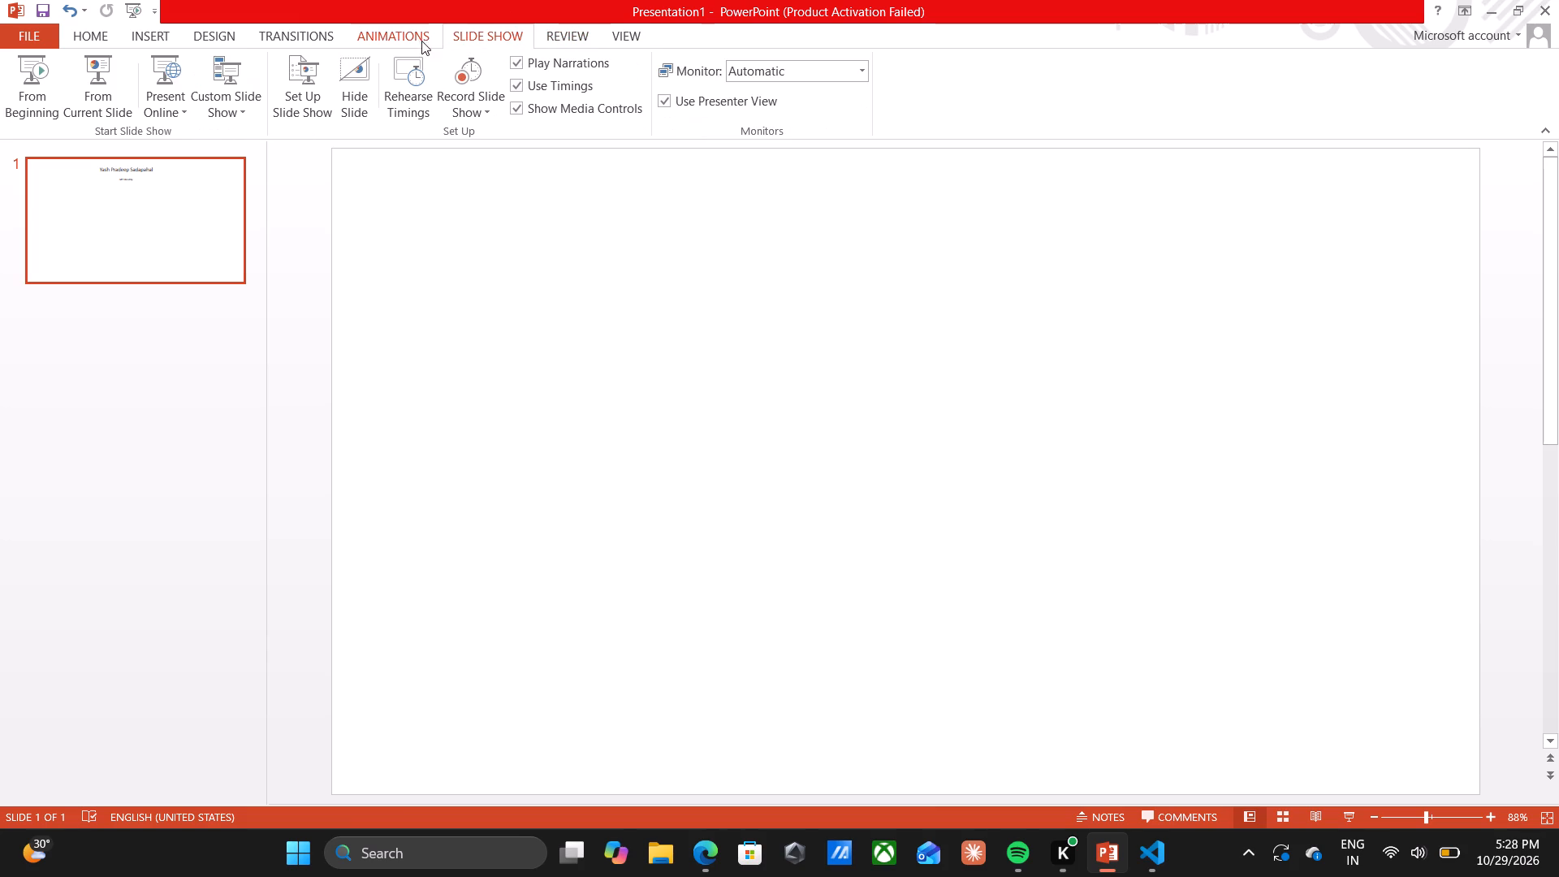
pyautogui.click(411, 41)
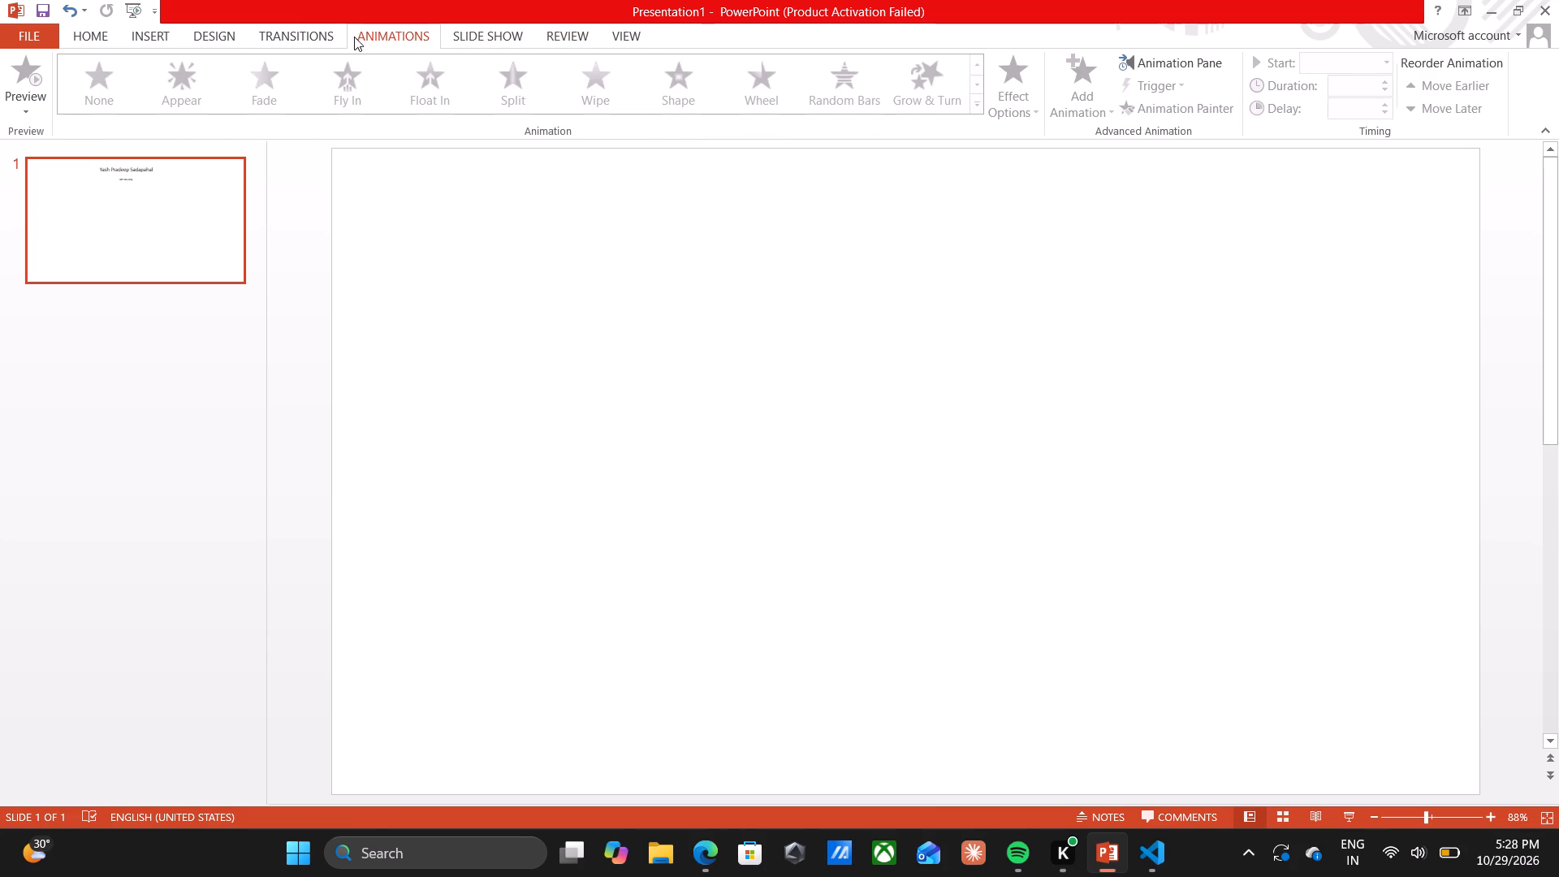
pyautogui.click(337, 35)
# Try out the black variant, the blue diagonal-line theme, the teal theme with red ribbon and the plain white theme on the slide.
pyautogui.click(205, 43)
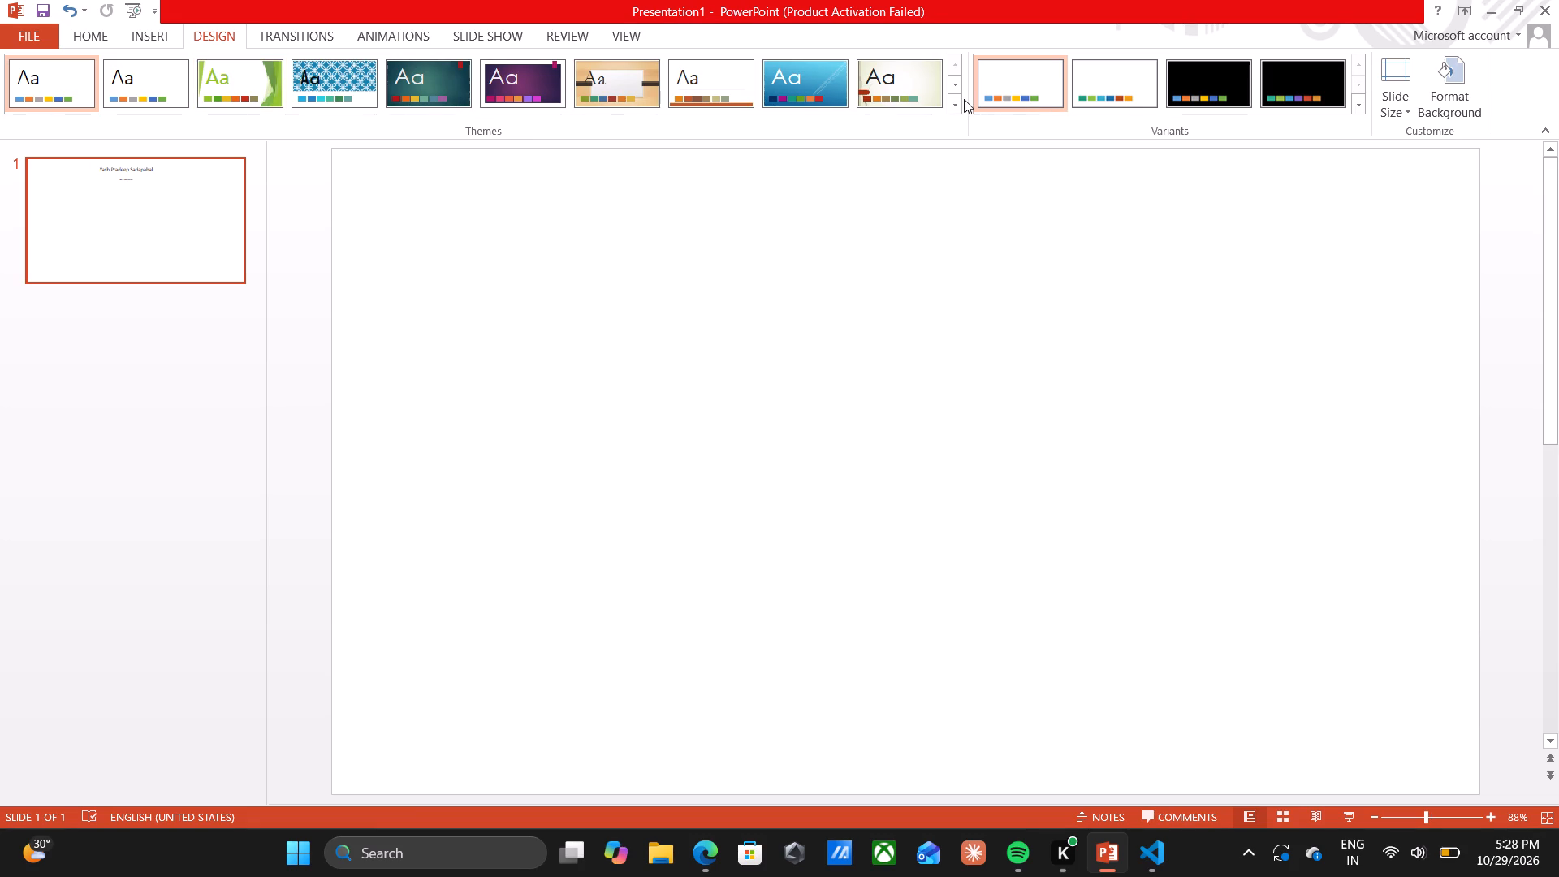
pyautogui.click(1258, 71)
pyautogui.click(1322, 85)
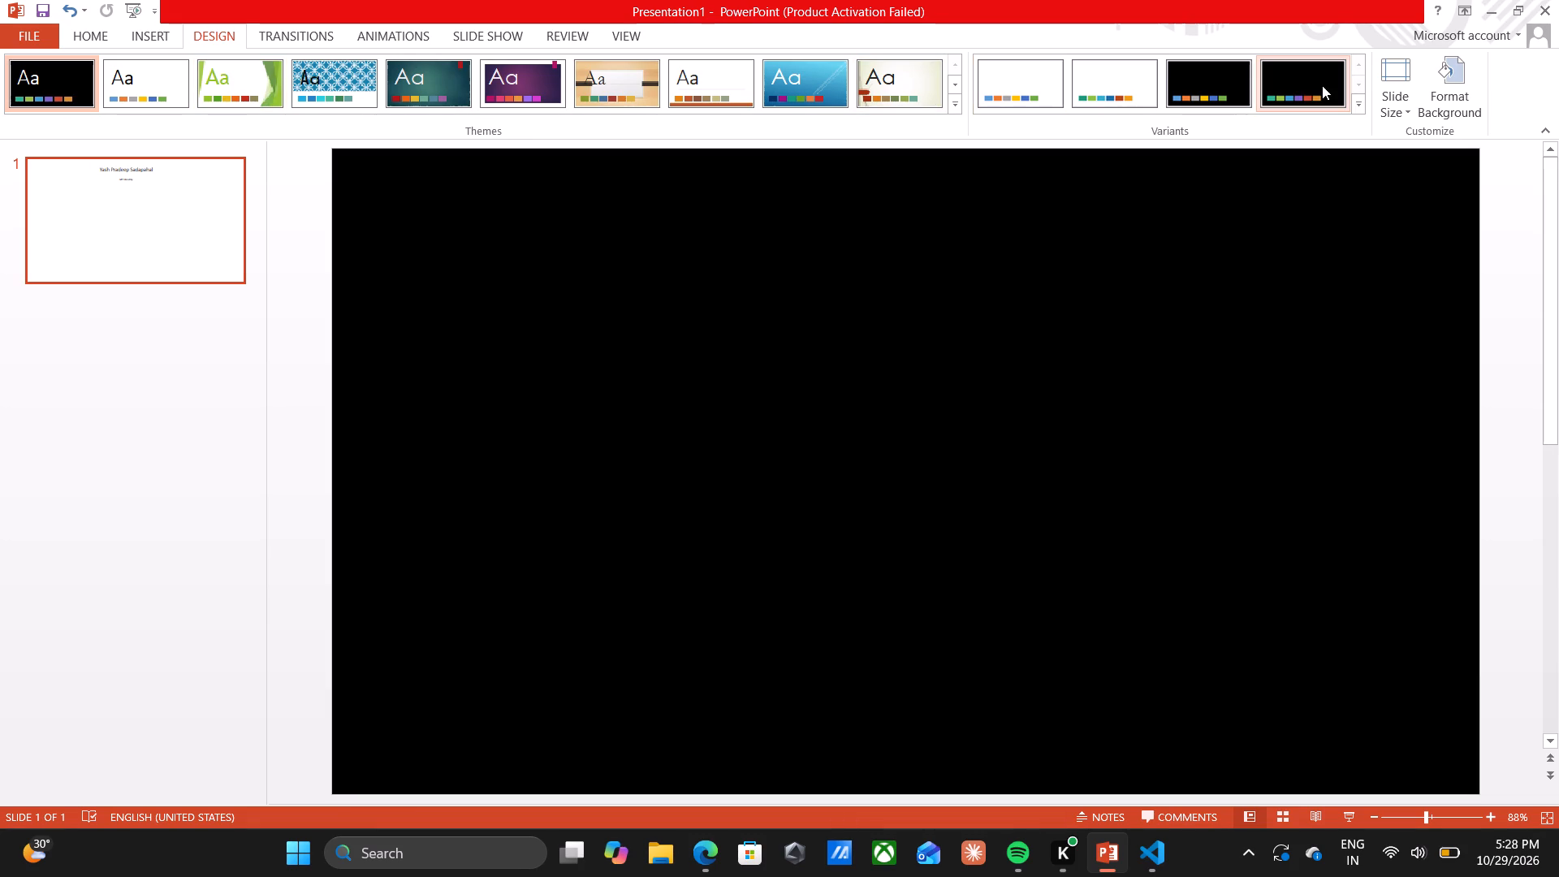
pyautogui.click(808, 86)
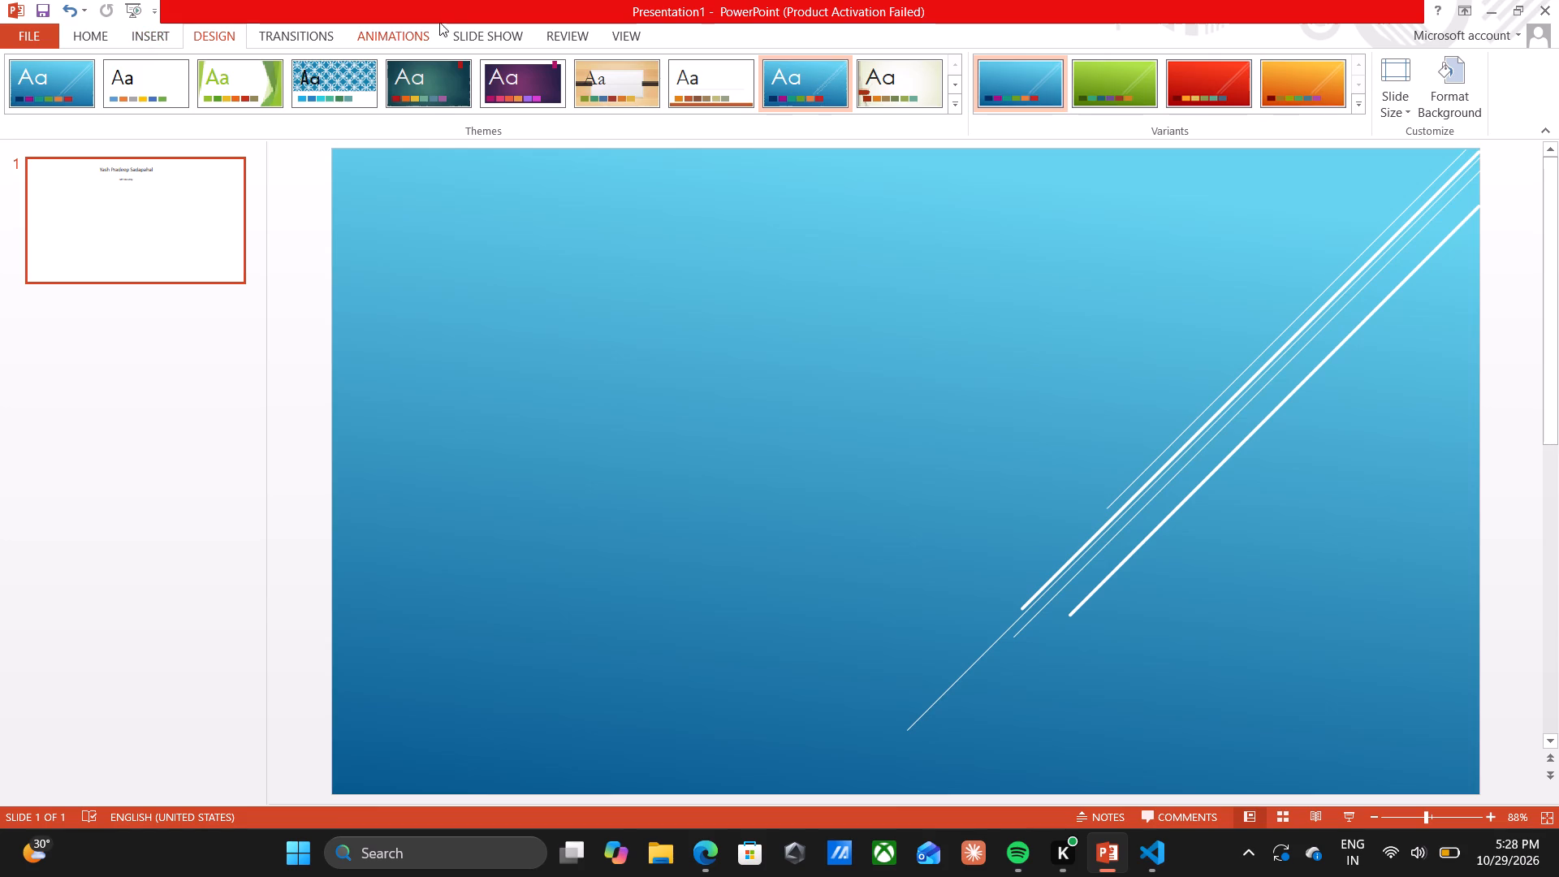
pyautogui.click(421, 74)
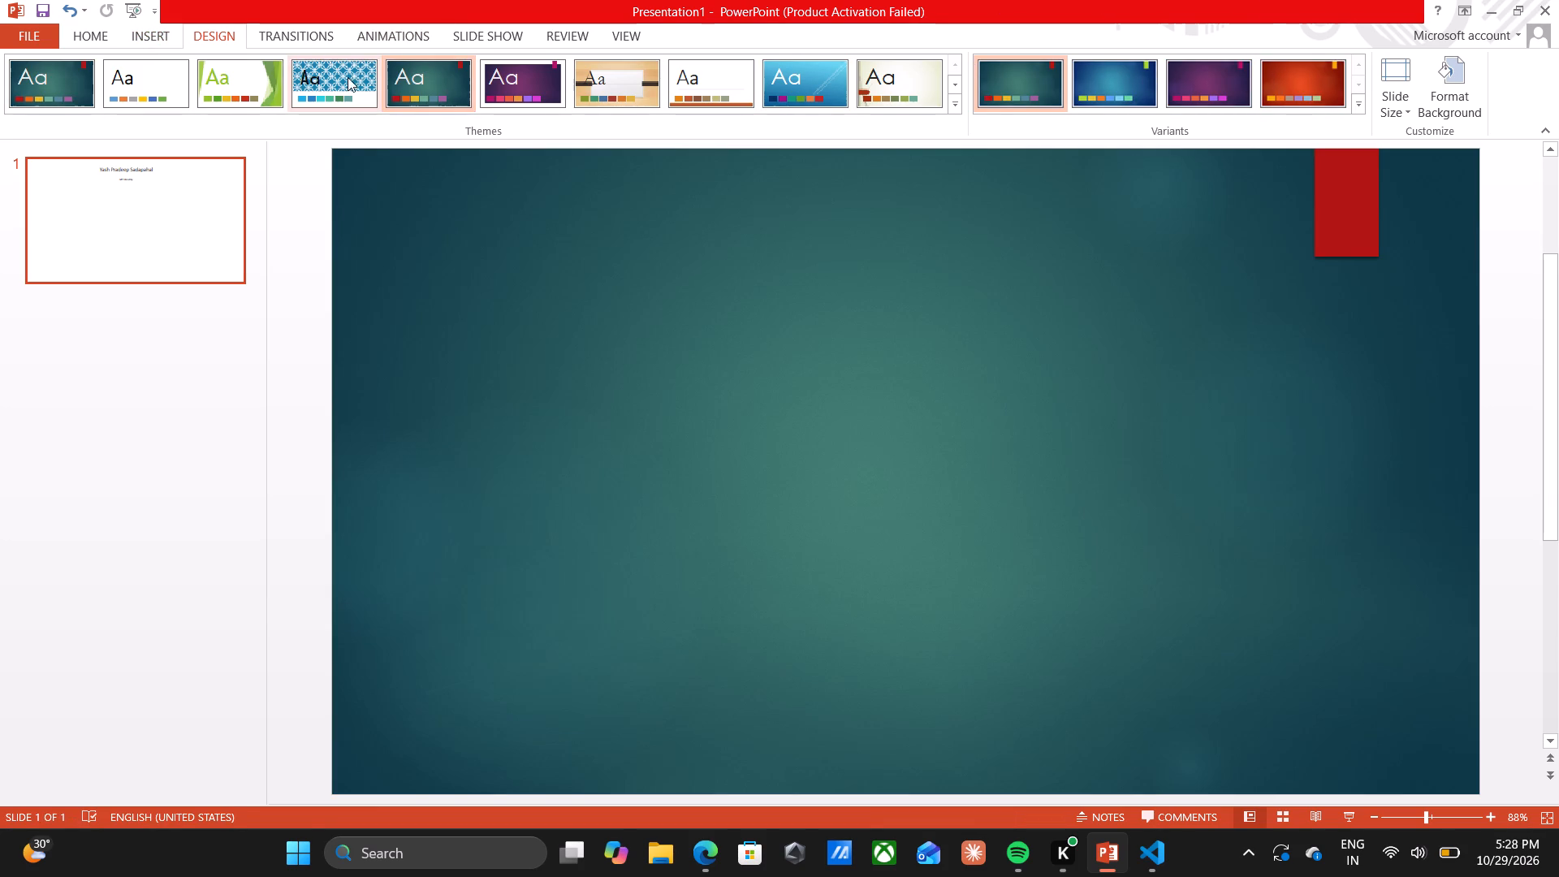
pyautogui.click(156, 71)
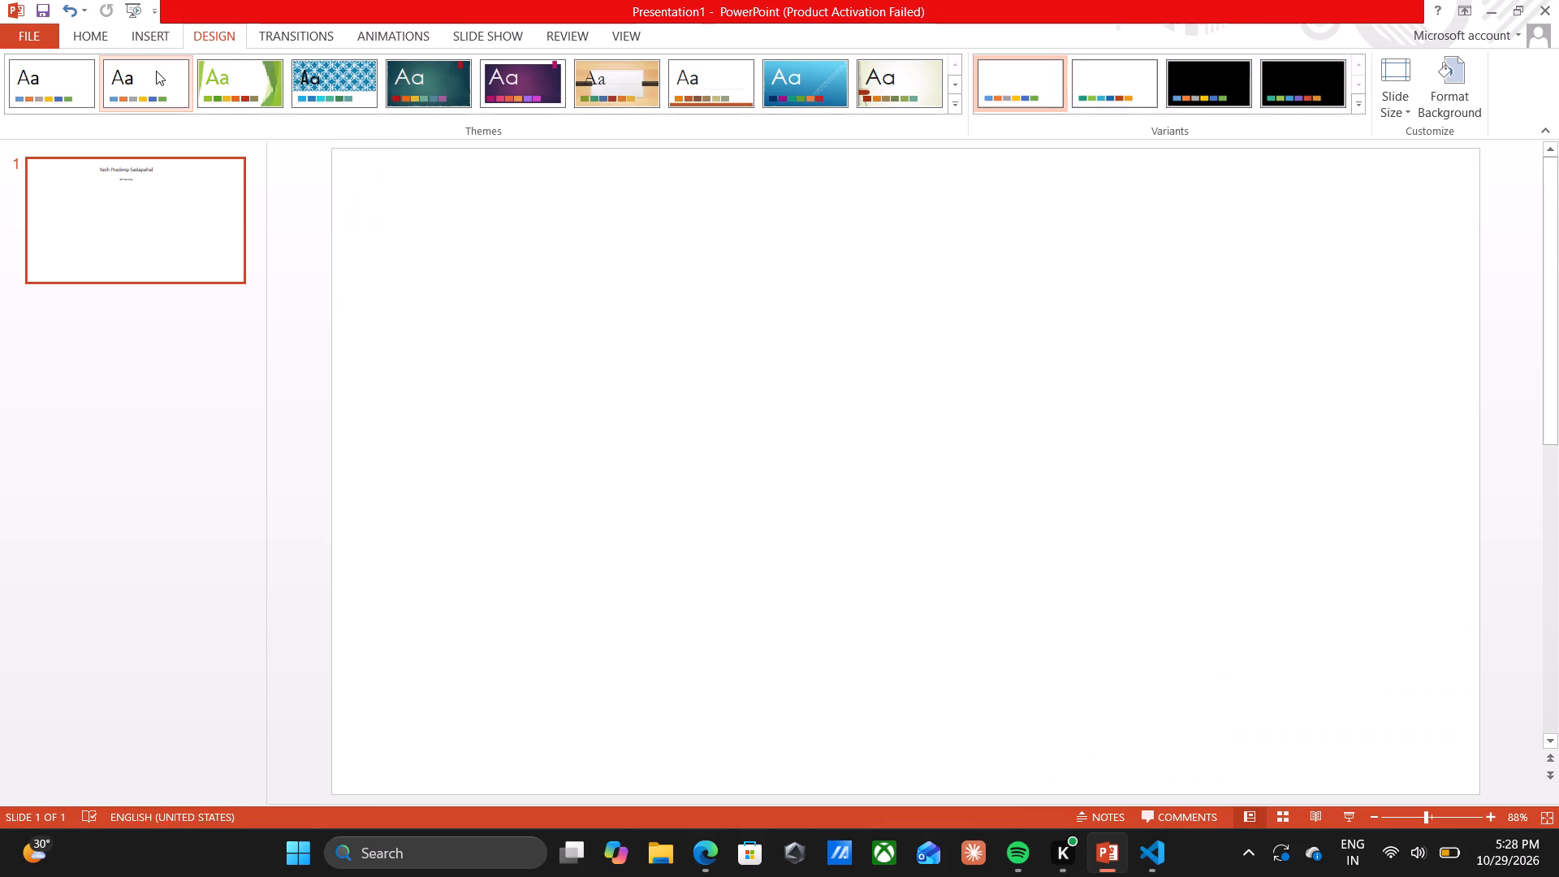
# Apply the white design theme with green angular shapes along the sides to the slide.
pyautogui.click(227, 63)
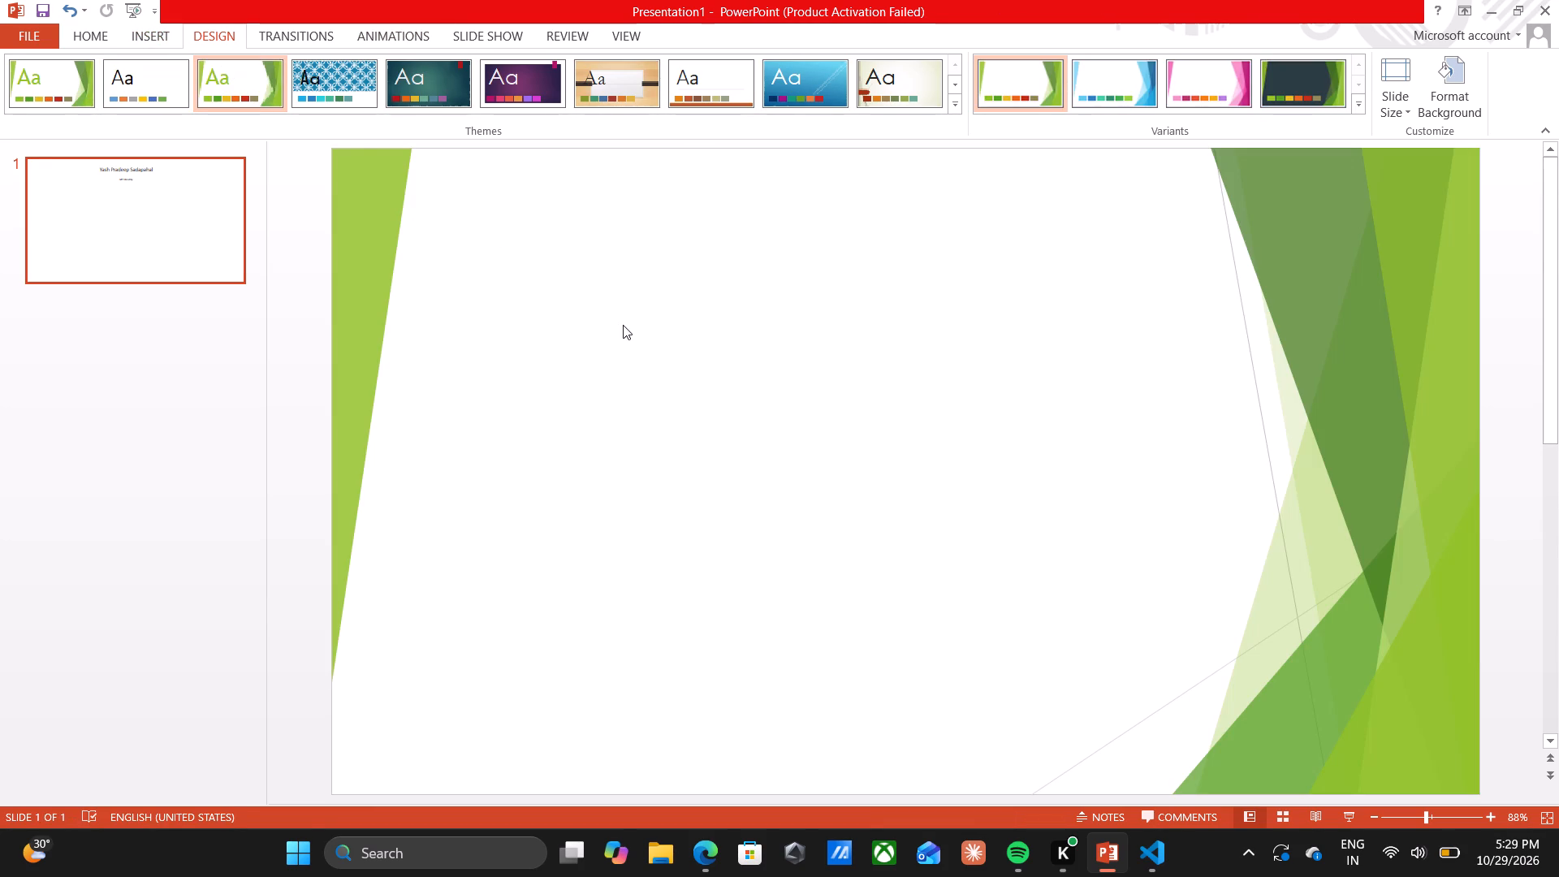
pyautogui.click(623, 325)
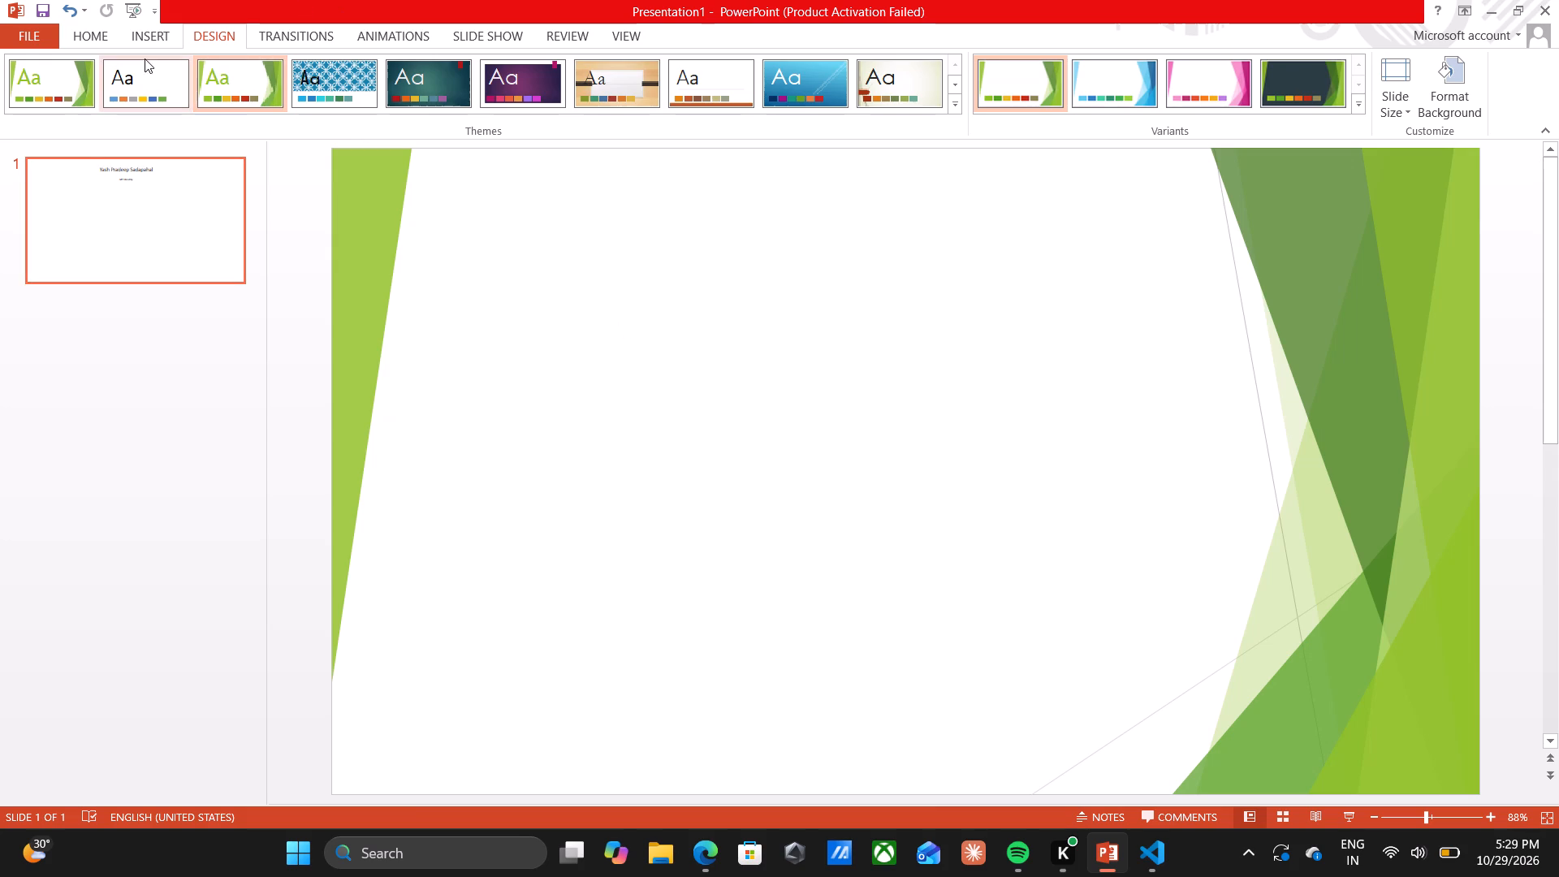
# Draw a wide text box across the top of the slide, spanning the white area between the green shapes.
pyautogui.click(71, 35)
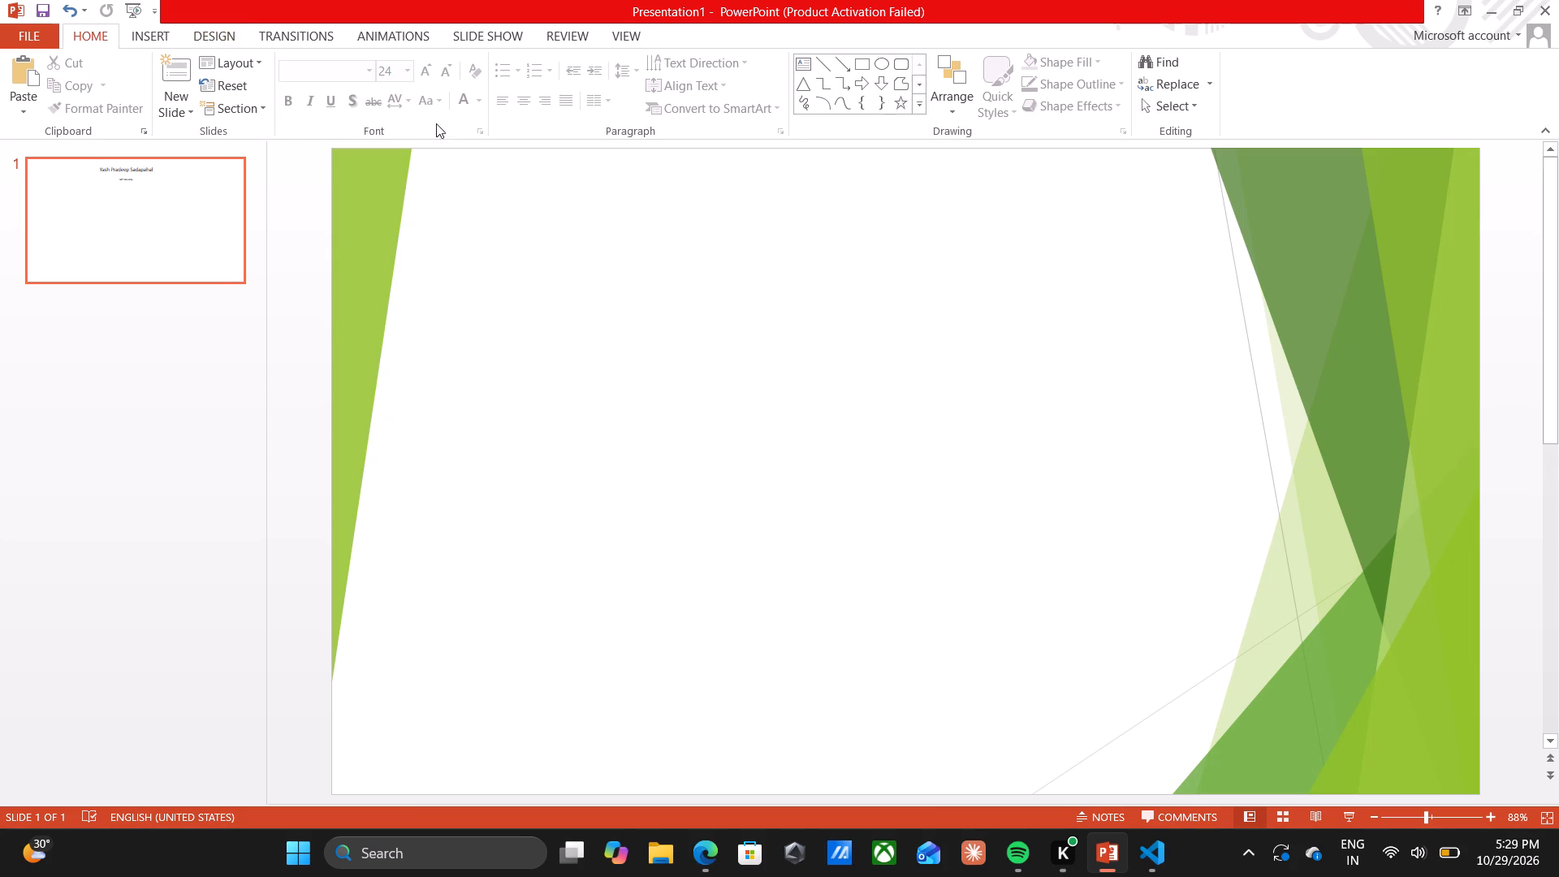
pyautogui.click(162, 28)
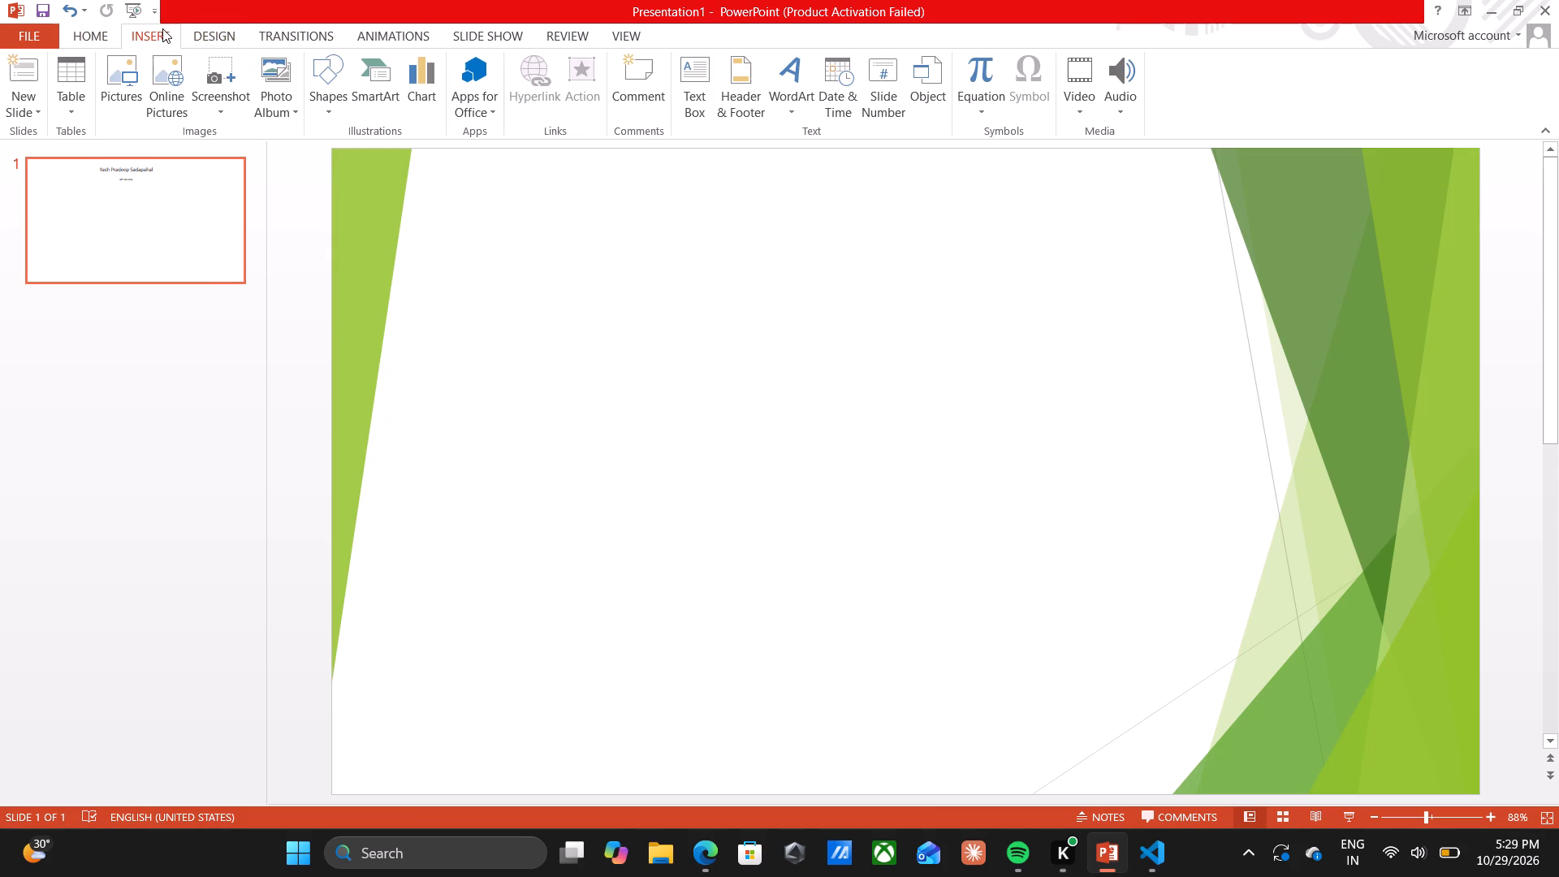
pyautogui.click(699, 85)
pyautogui.moveTo(699, 85); pyautogui.dragTo(477, 176)
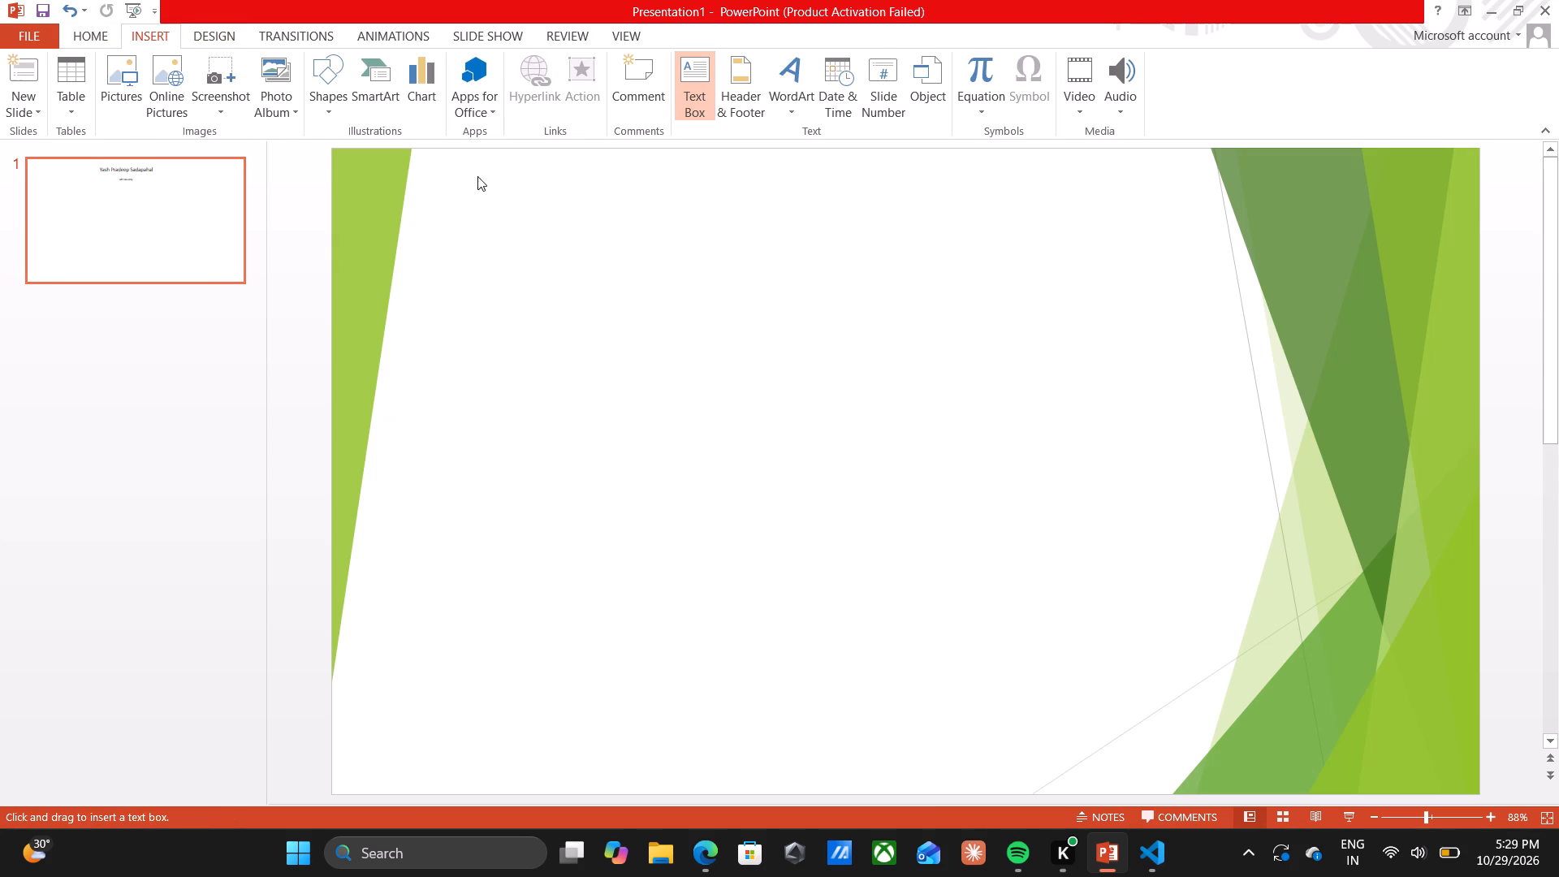
pyautogui.moveTo(477, 176); pyautogui.dragTo(412, 185)
pyautogui.moveTo(412, 185); pyautogui.dragTo(1203, 328)
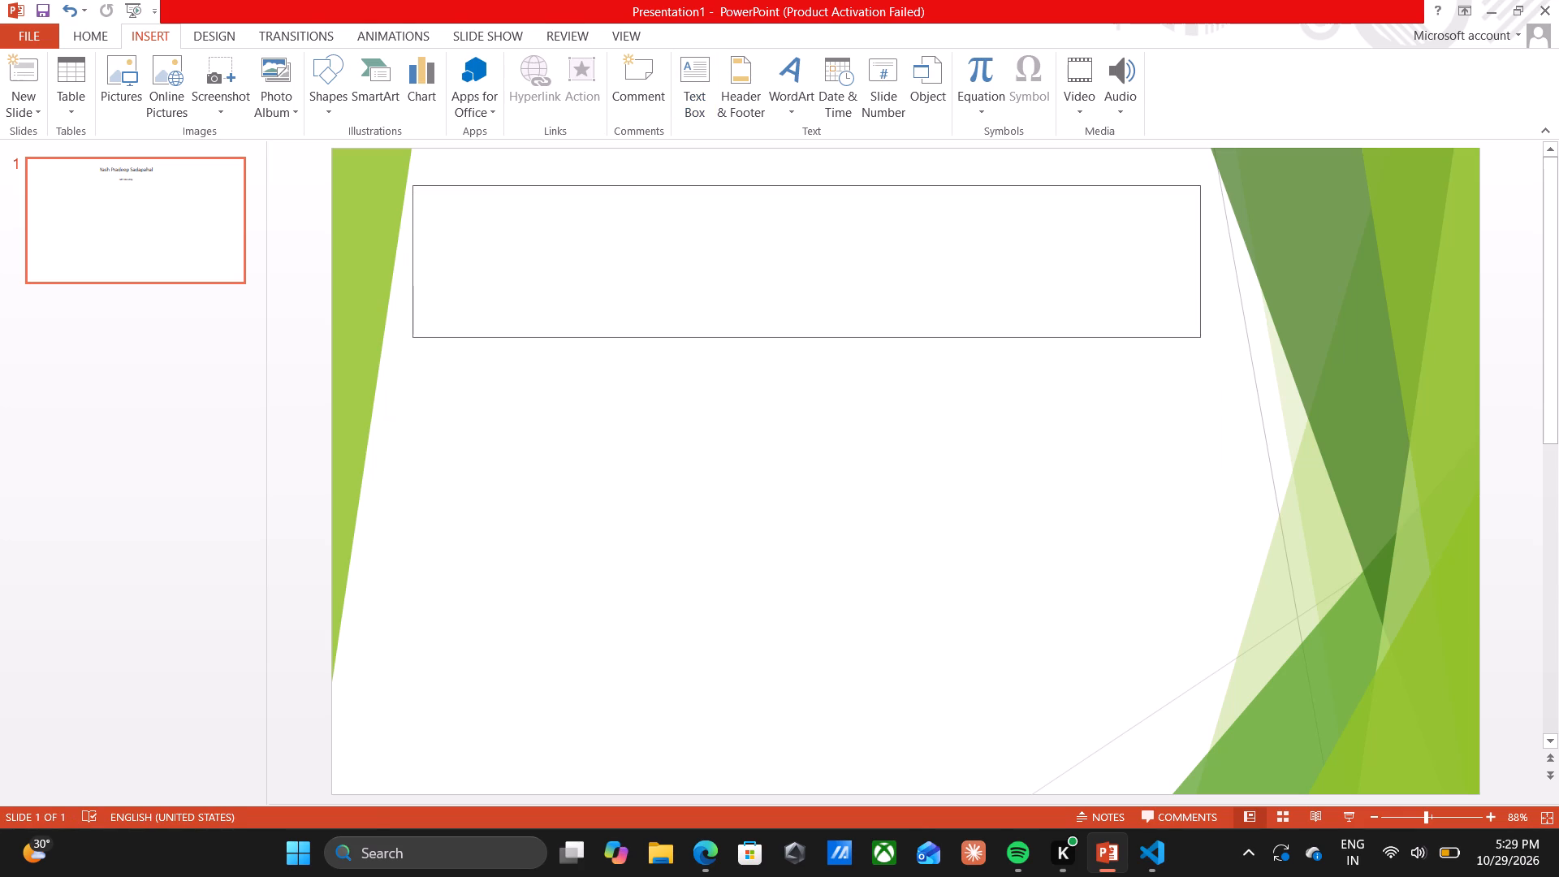
pyautogui.moveTo(1203, 328); pyautogui.dragTo(1210, 309)
# Enter the heading "SANJIVANI COLLEGE OF ENGINEERING KOPERGAON." in the text box at the top of the slide.
pyautogui.hotkey('shift', 's')
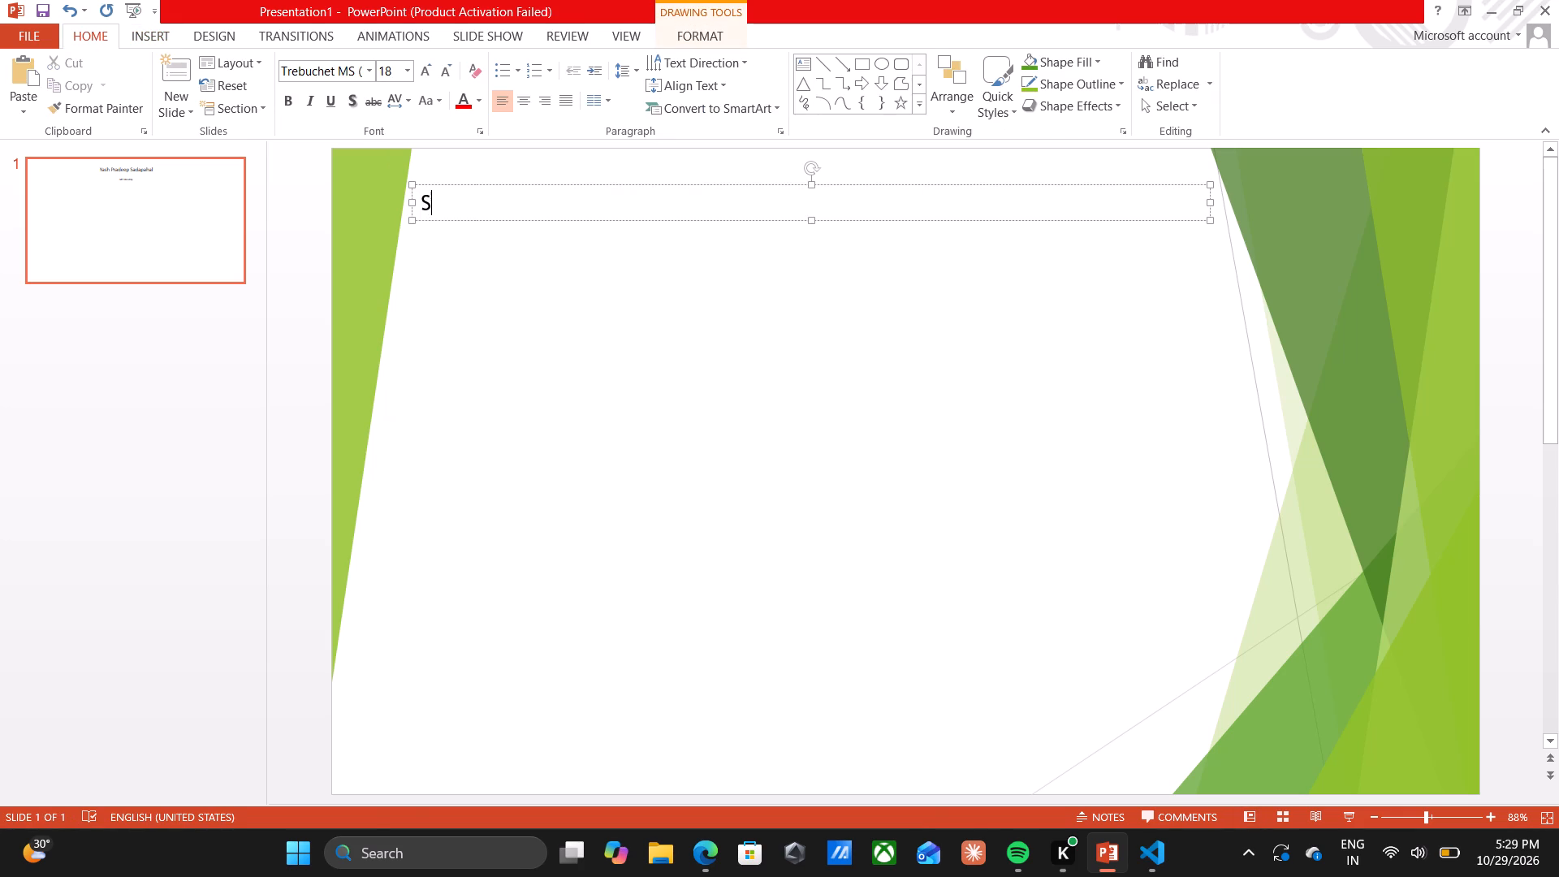
pyautogui.write('an')
pyautogui.press('BackSpace')
pyautogui.press('BackSpace')
pyautogui.press('BackSpace')
pyautogui.write('SANJI')
pyautogui.write('VANI')
pyautogui.press('space')
pyautogui.write('COLLEGES')
pyautogui.press('space')
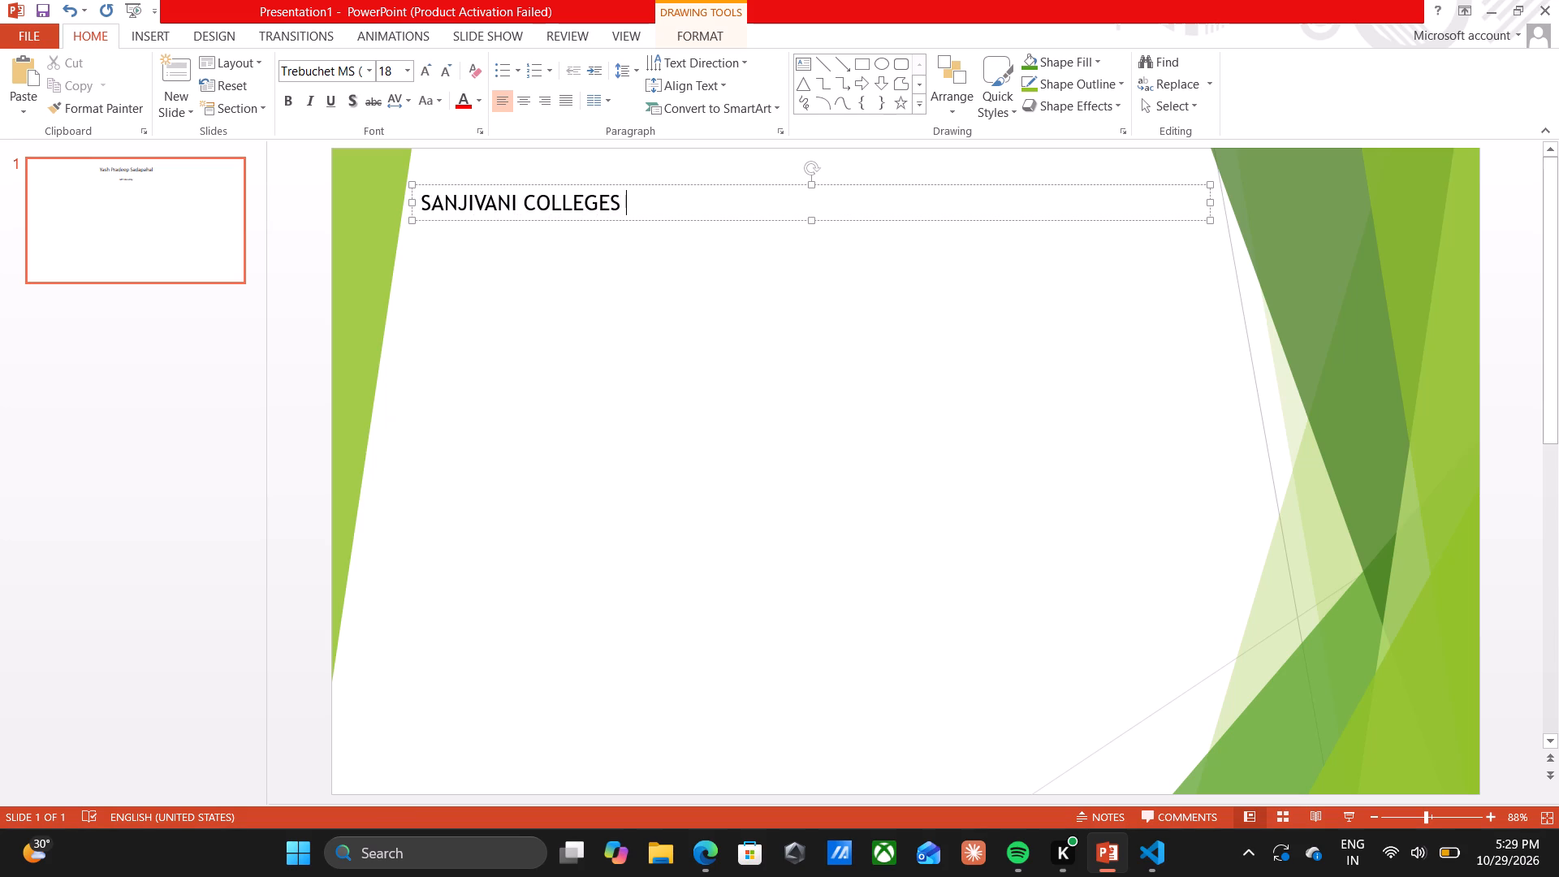
pyautogui.press('BackSpace')
pyautogui.press('BackSpace')
pyautogui.press('space')
pyautogui.write('OF')
pyautogui.press('space')
pyautogui.write('EN')
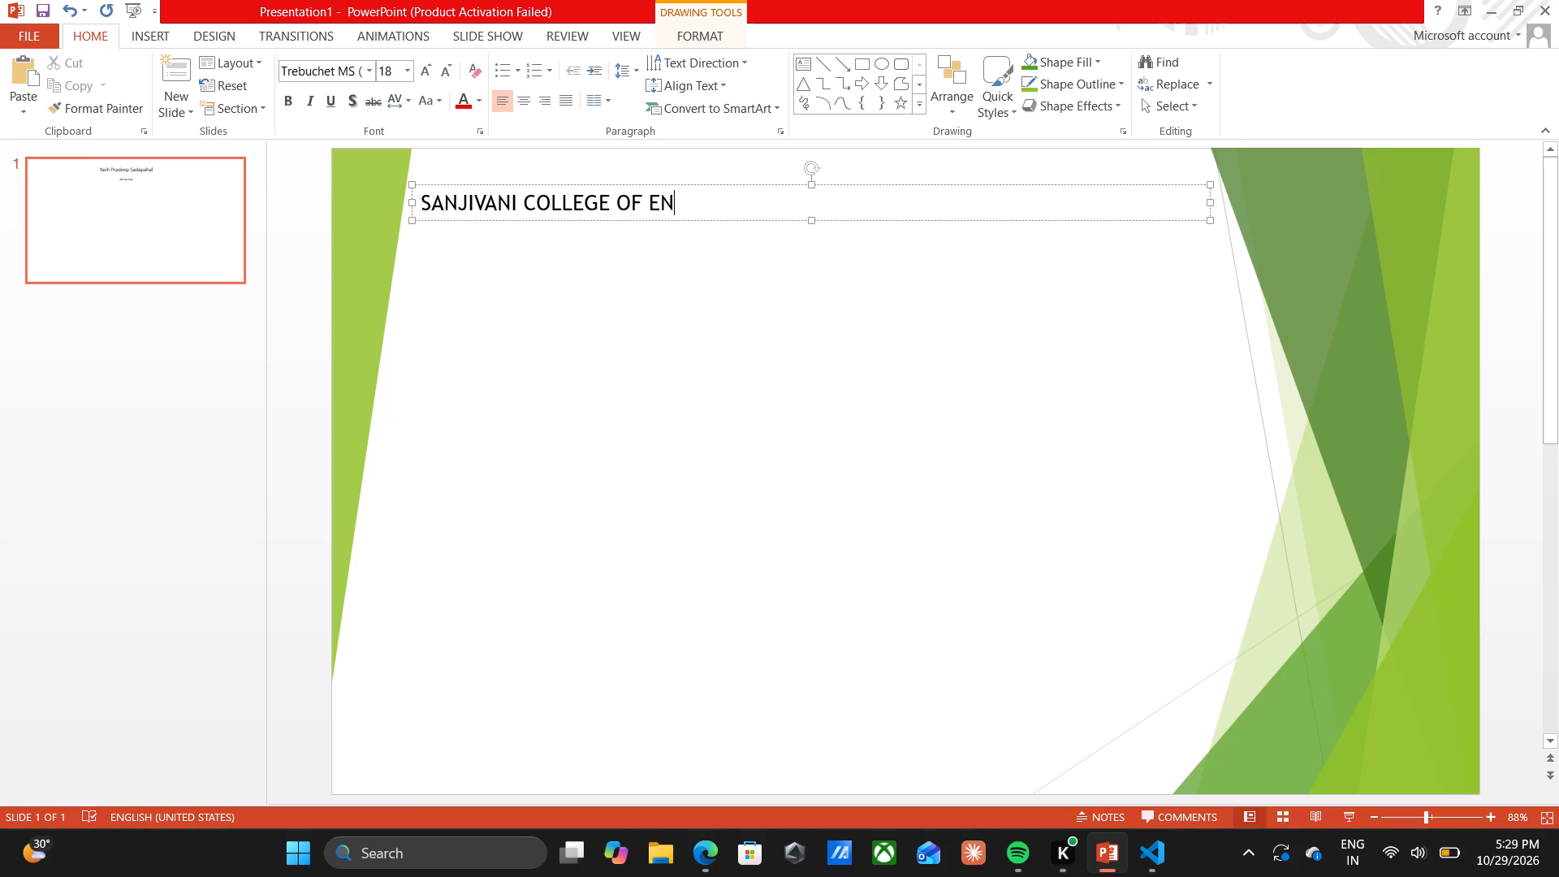
pyautogui.write('GINEERING')
pyautogui.press('space')
pyautogui.write('KOPERGAON')
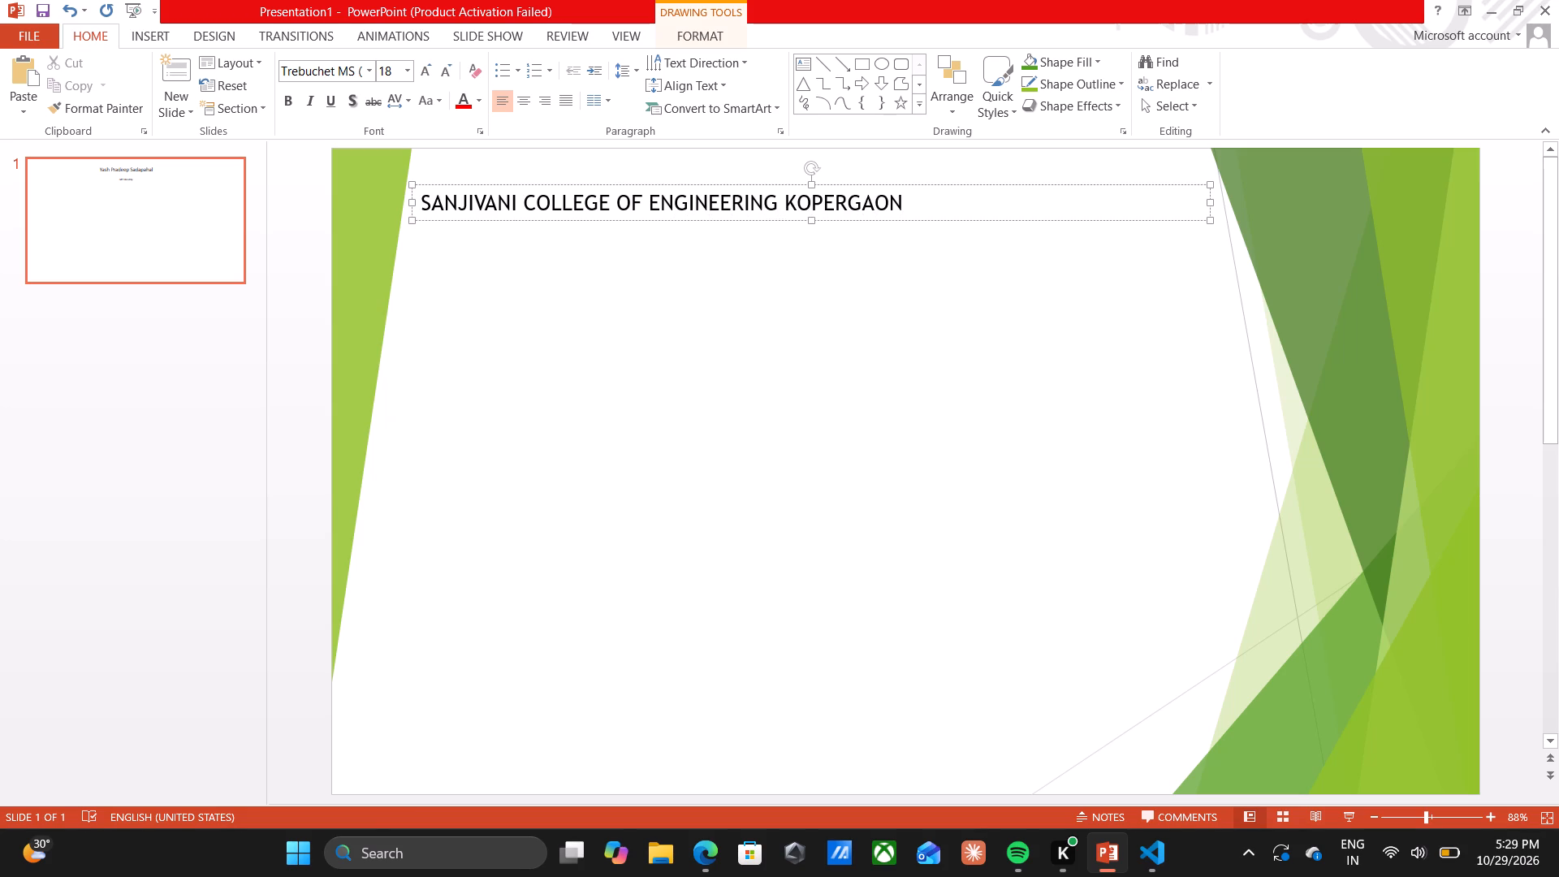
pyautogui.press('.')
# Add a second line at font size 12 below the college name, reading "AA AUTONOMOUS INSTITUTE".
pyautogui.hotkey('shift', 'Return')
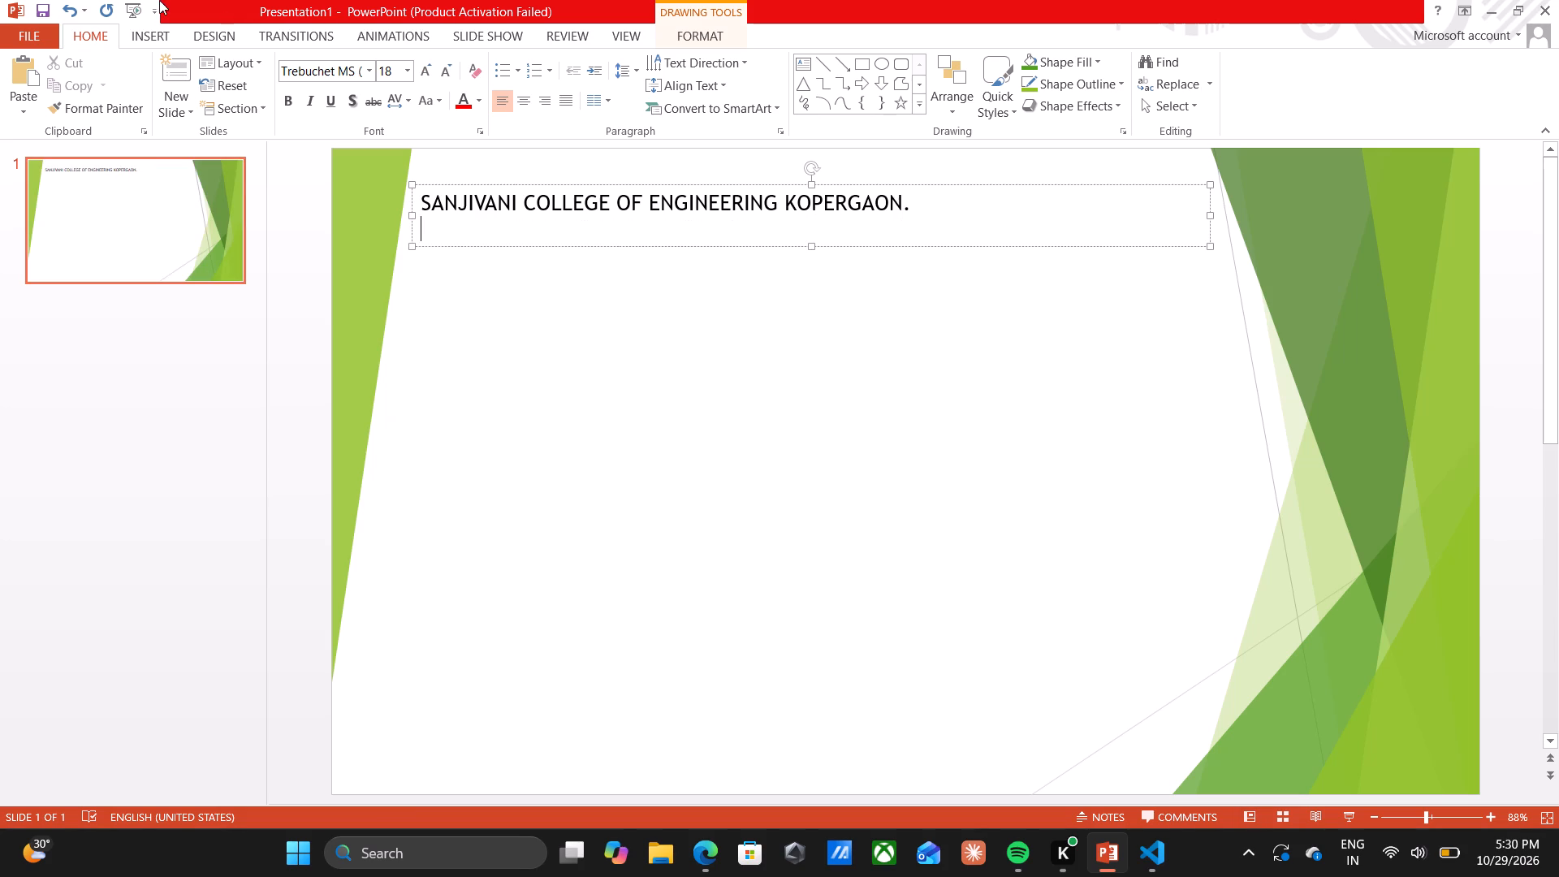
pyautogui.doubleClick(444, 69)
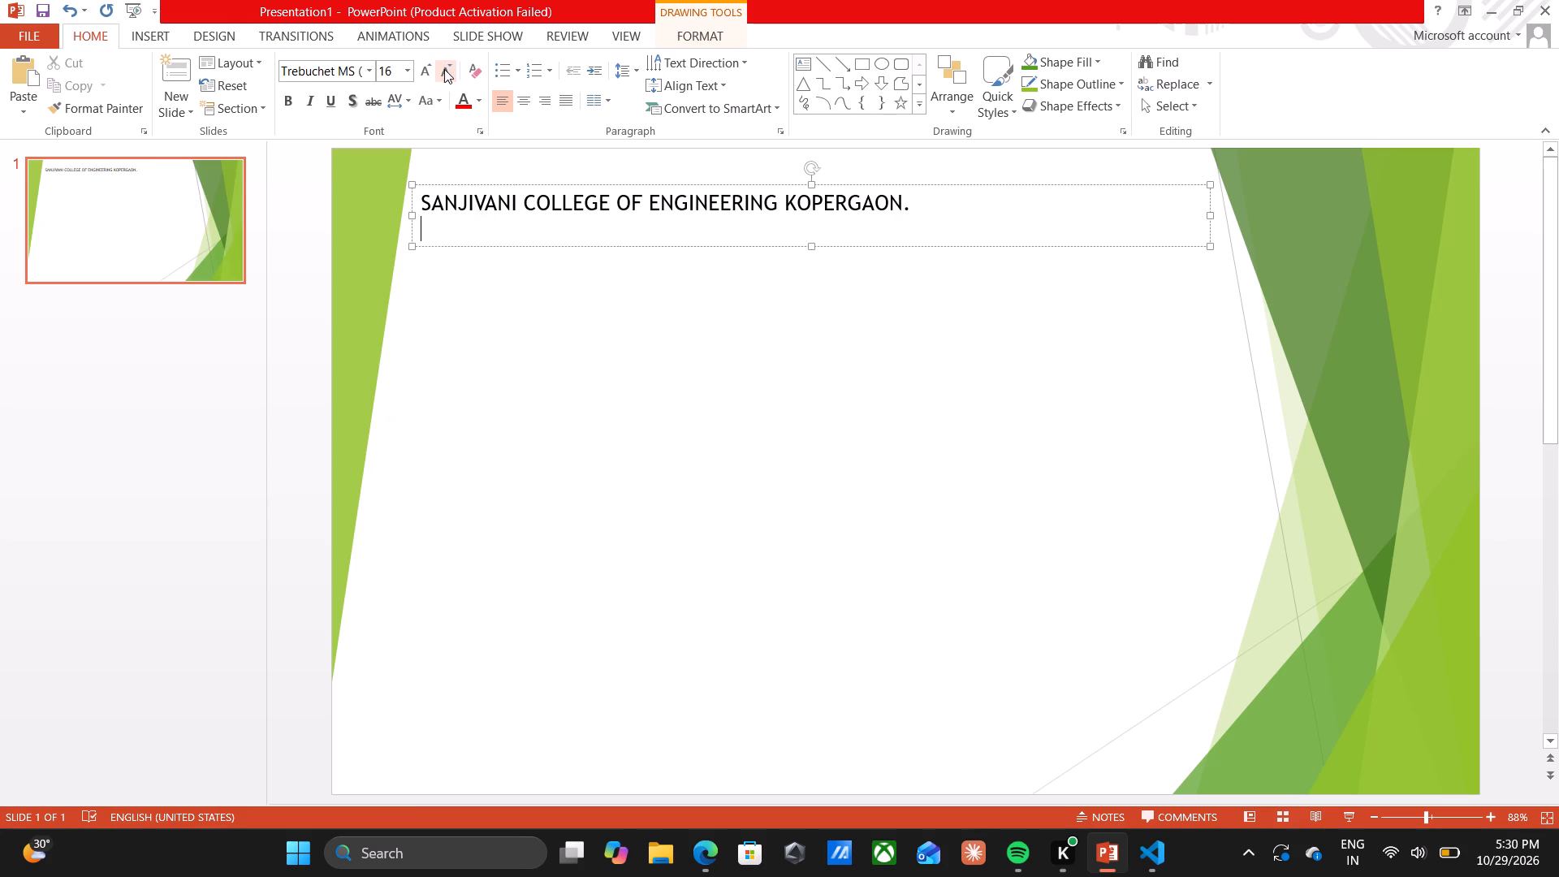
pyautogui.click(444, 69)
pyautogui.write('AV')
pyautogui.press('BackSpace')
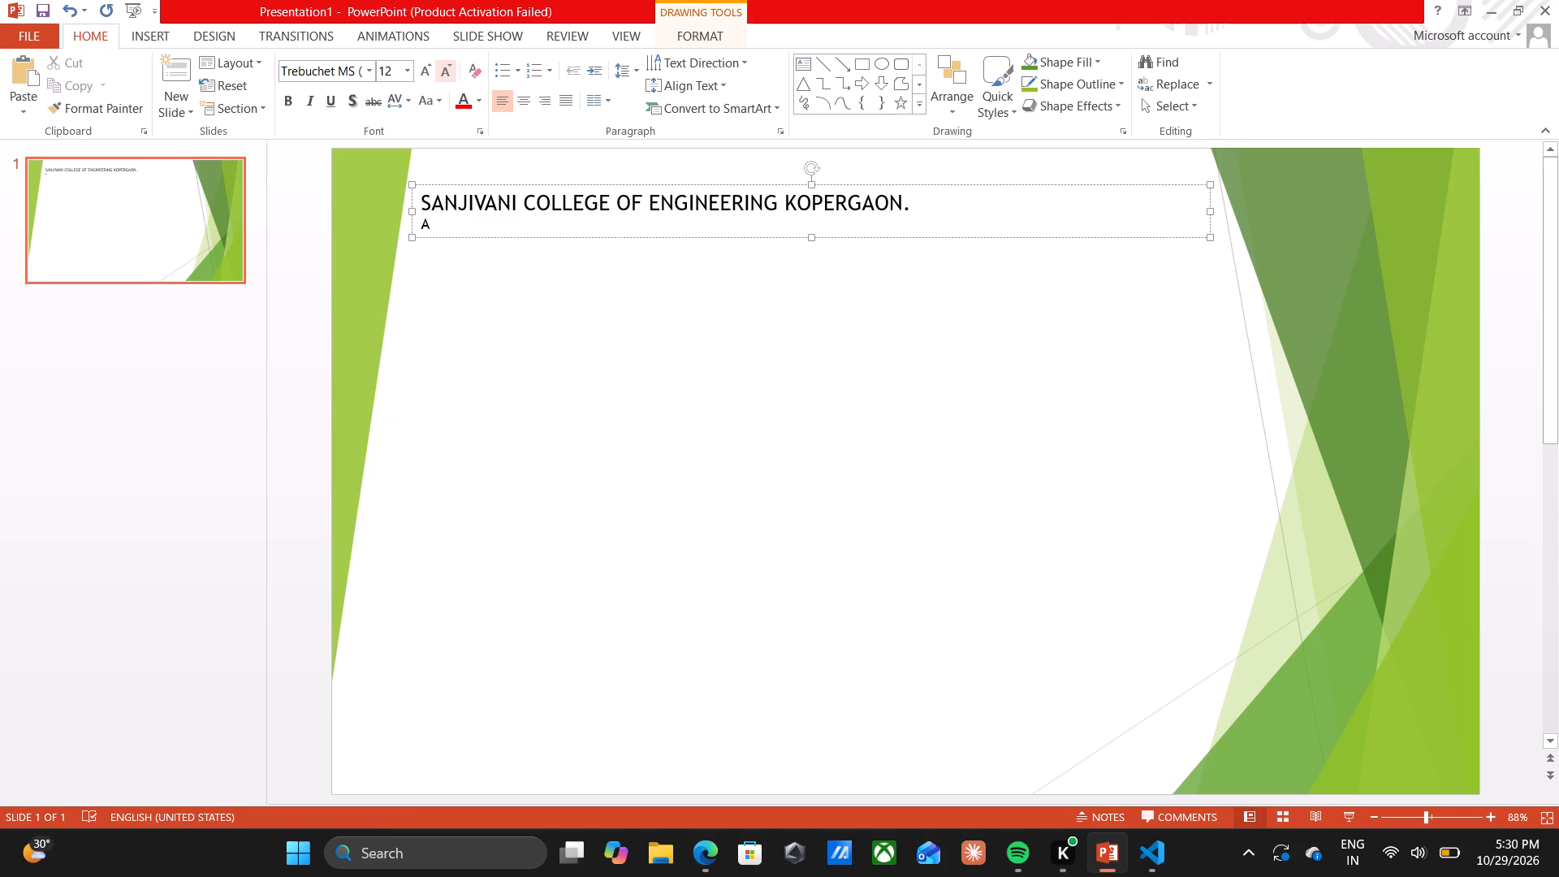
pyautogui.write('A')
pyautogui.press('space')
pyautogui.press('space')
pyautogui.write('ATON')
pyautogui.write('OM')
pyautogui.write('OU')
pyautogui.write('S')
pyautogui.press('space')
pyautogui.press('BackSpace')
pyautogui.press('BackSpace')
pyautogui.press('BackSpace')
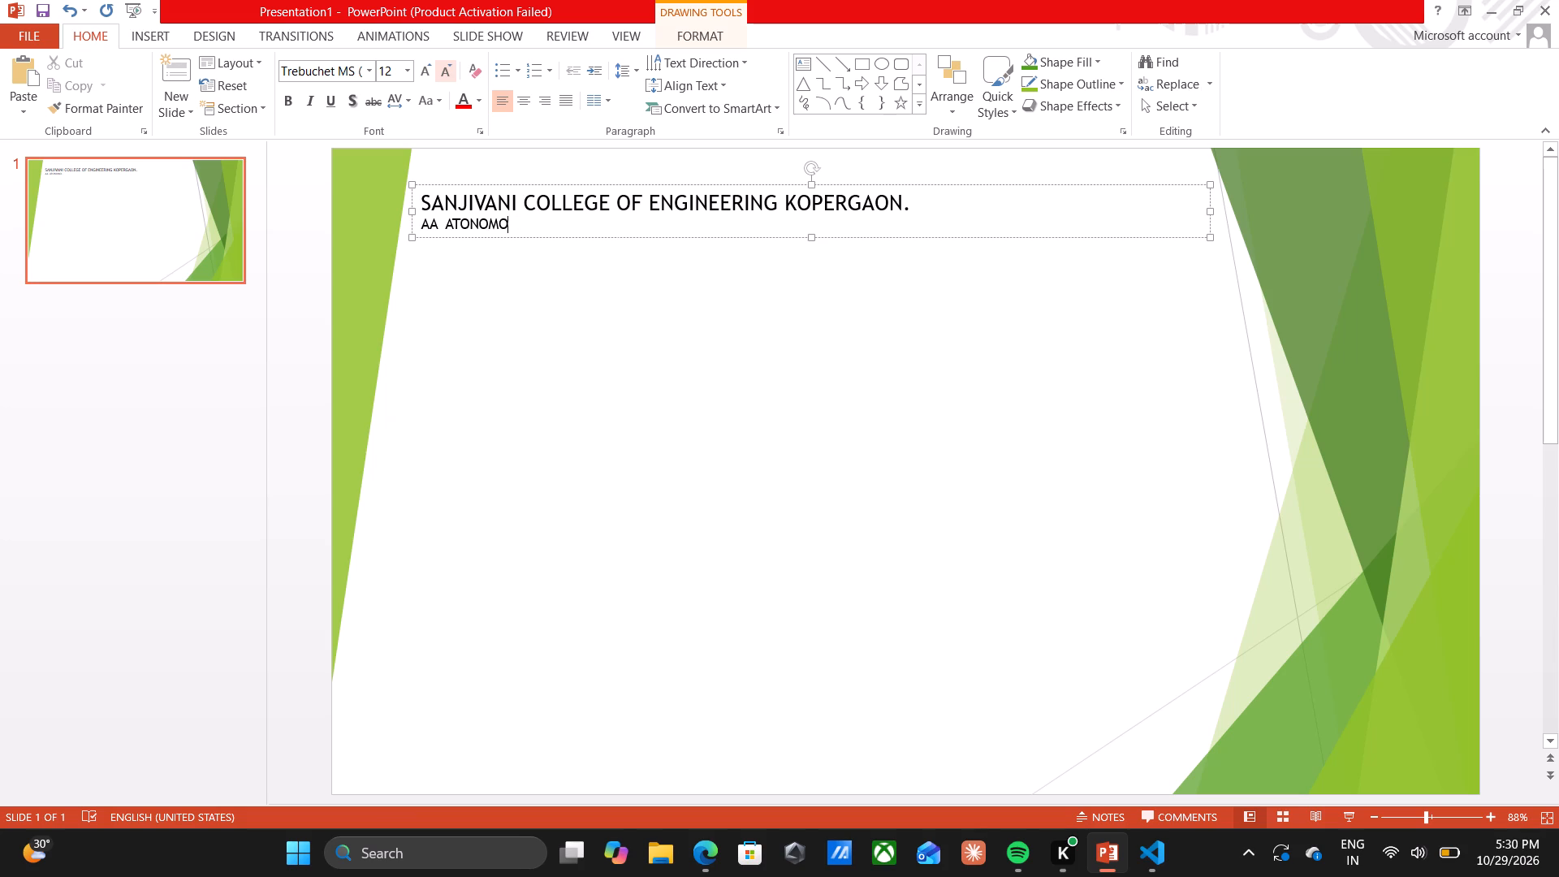
pyautogui.press('BackSpace')
pyautogui.press('BackSpace')
pyautogui.press('BackSpace')
pyautogui.press('BackSpace')
pyautogui.press('BackSpace')
pyautogui.press('BackSpace')
pyautogui.write('UTONOMOUS INSTITUTE')
pyautogui.press('space')
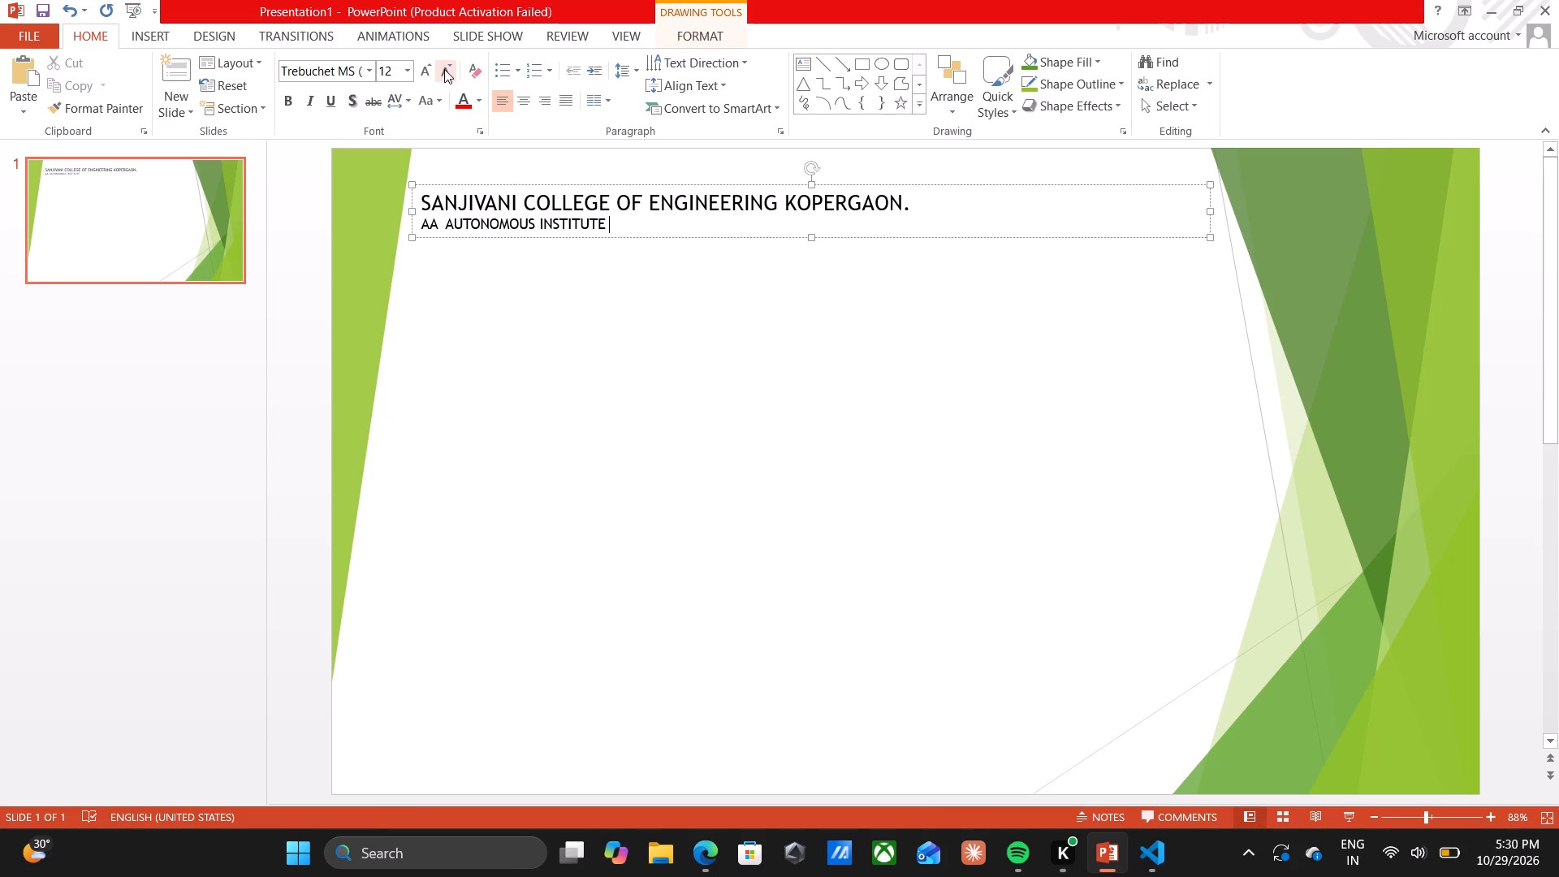
# Correct the first word of the second line to "AN".
pyautogui.press('Left')
pyautogui.press('Left')
pyautogui.press('Left')
pyautogui.press('Left')
pyautogui.press('Left')
pyautogui.press('Left')
pyautogui.press('Left')
pyautogui.press('Left')
pyautogui.press('Left')
pyautogui.press('Left')
pyautogui.press('Left')
pyautogui.press('Left')
pyautogui.press('Left')
pyautogui.press('Left')
pyautogui.press('Left')
pyautogui.press('Left')
pyautogui.press('Left')
pyautogui.press('Left')
pyautogui.press('Left')
pyautogui.press('Left')
pyautogui.press('Left')
pyautogui.press('Left')
pyautogui.press('Left')
pyautogui.press('BackSpace')
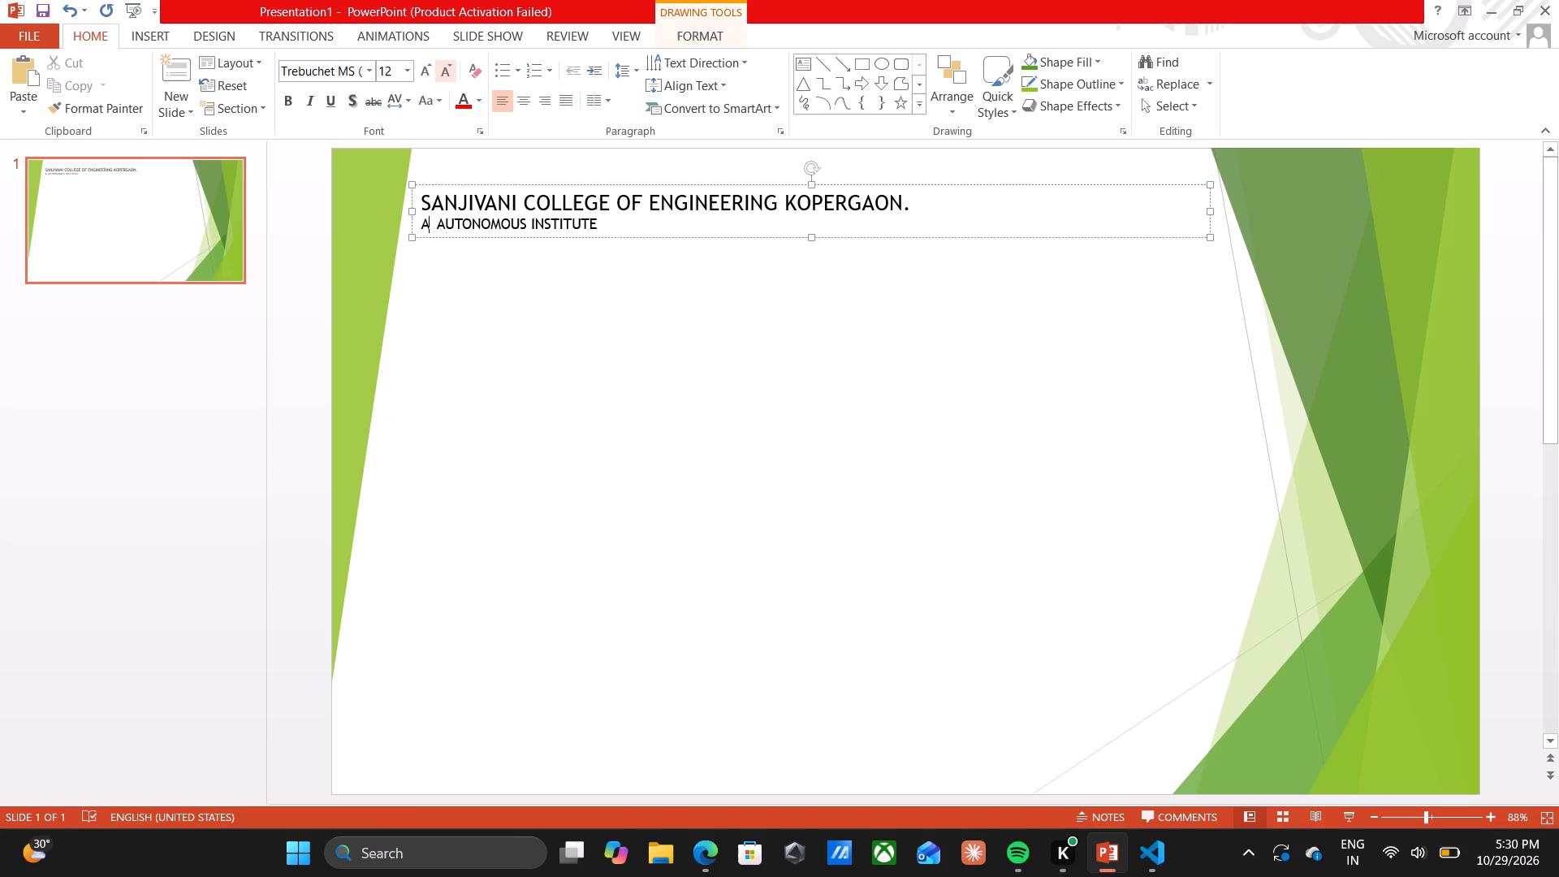
pyautogui.write('NN')
pyautogui.press('BackSpace')
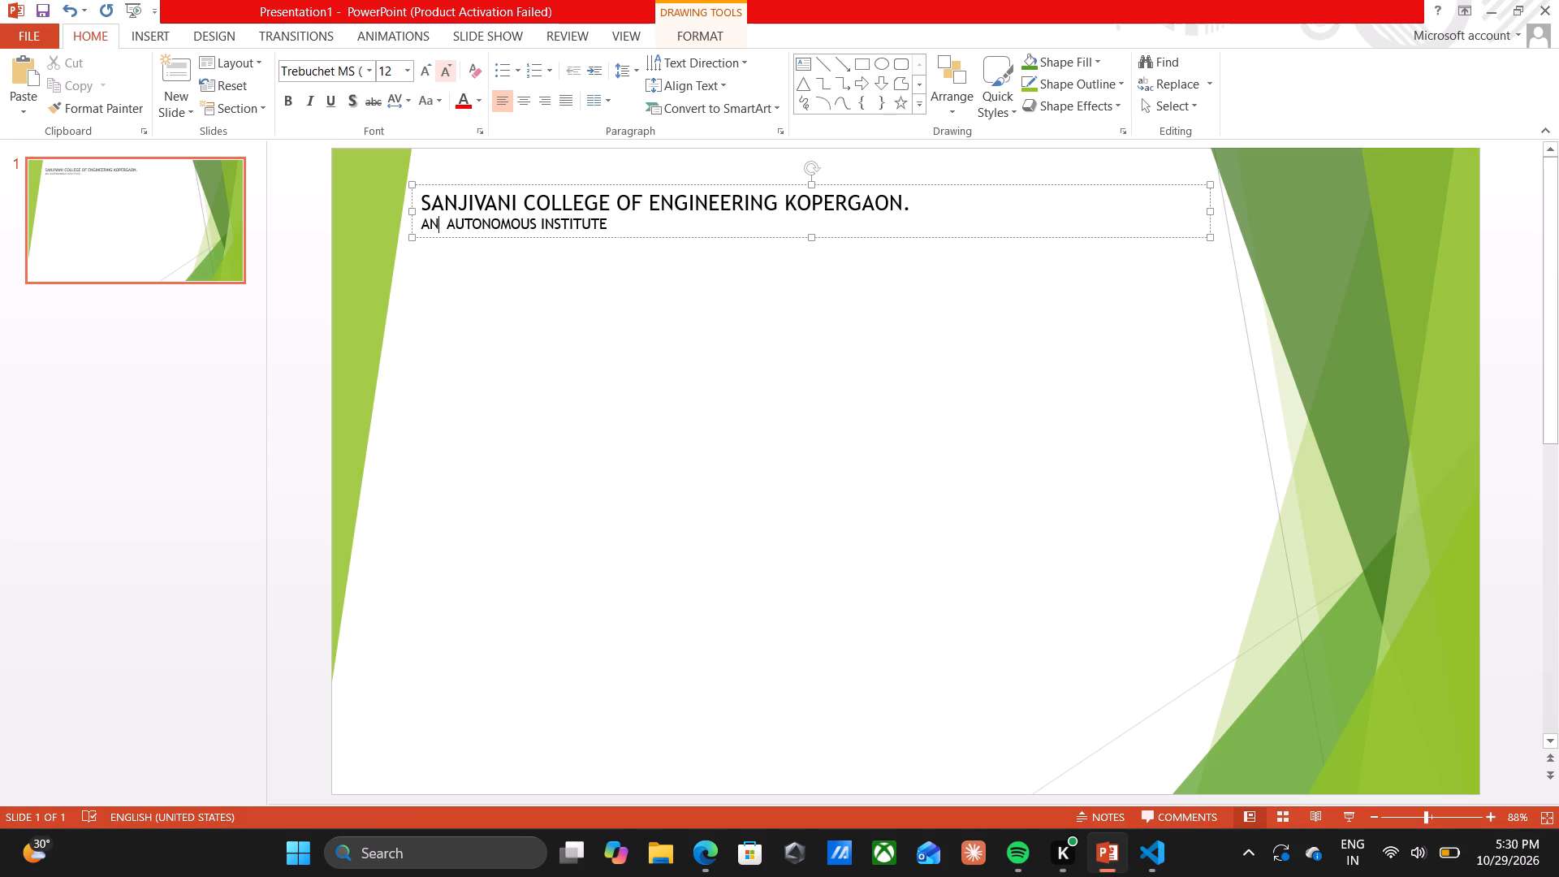
# Append "AFFILATED BY SAVITRIBAI PHULE UNIVERSITY" to the end of the second line.
pyautogui.press('Right')
pyautogui.press('Right')
pyautogui.press('Right')
pyautogui.press('Right')
pyautogui.press('Right')
pyautogui.press('Right')
pyautogui.press('Right')
pyautogui.press('Right')
pyautogui.press('Right')
pyautogui.press('Right')
pyautogui.press('Right')
pyautogui.press('Right')
pyautogui.press('Right')
pyautogui.press('Right')
pyautogui.press('Right')
pyautogui.press('Right')
pyautogui.press('Right')
pyautogui.press('Right')
pyautogui.press('Right')
pyautogui.press('Right')
pyautogui.press('Right')
pyautogui.press('Right')
pyautogui.press('Right')
pyautogui.write('AFFILATED NN')
pyautogui.press('BackSpace')
pyautogui.press('BackSpace')
pyautogui.press('b')
pyautogui.write('Y')
pyautogui.press('space')
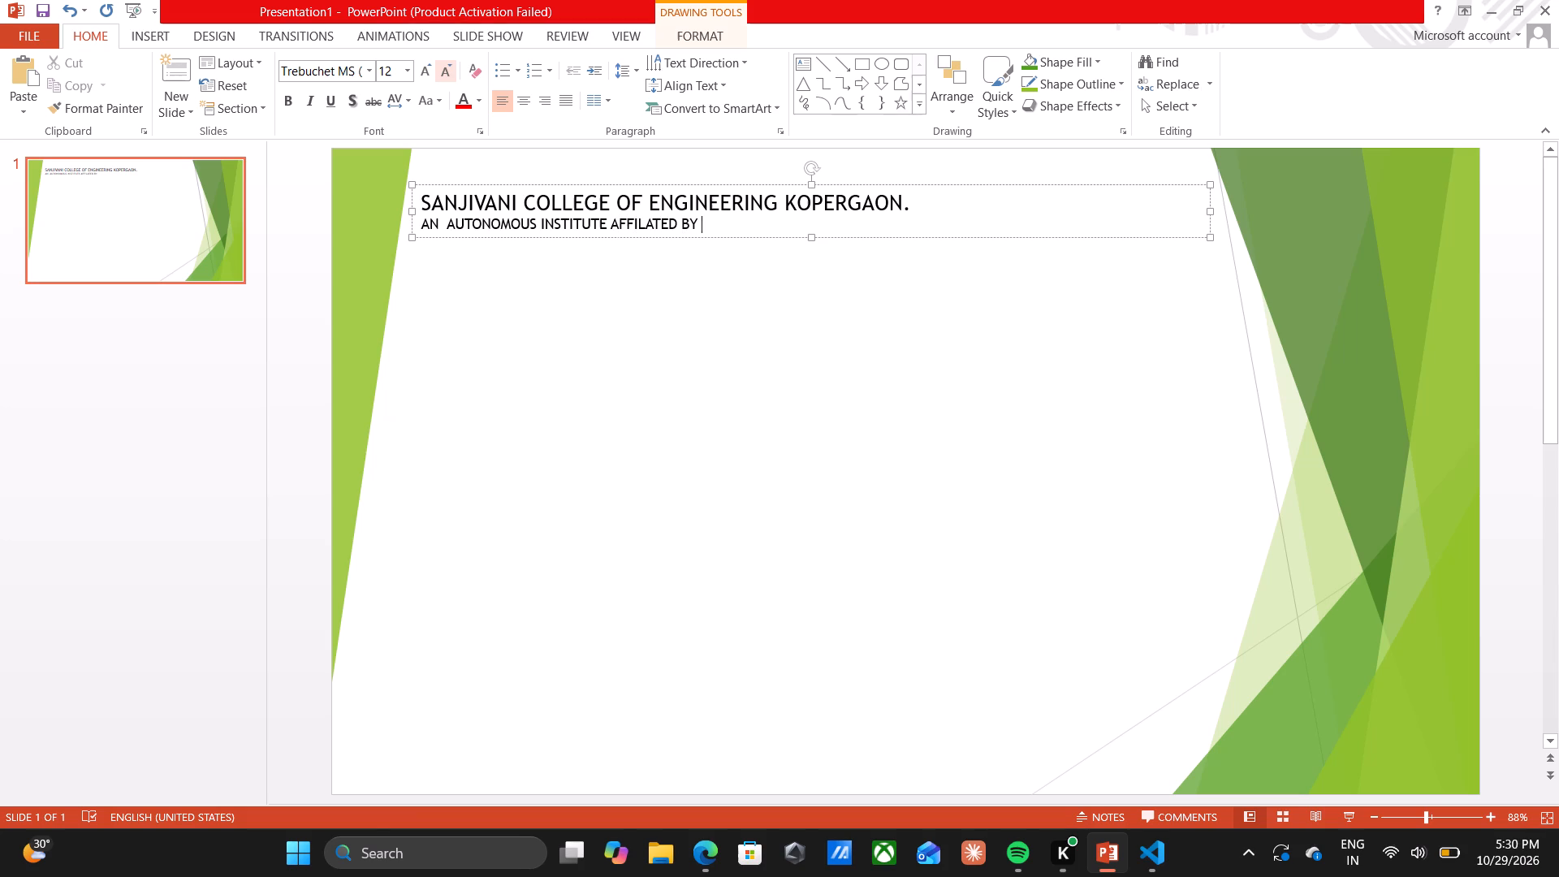
pyautogui.write('SAVI')
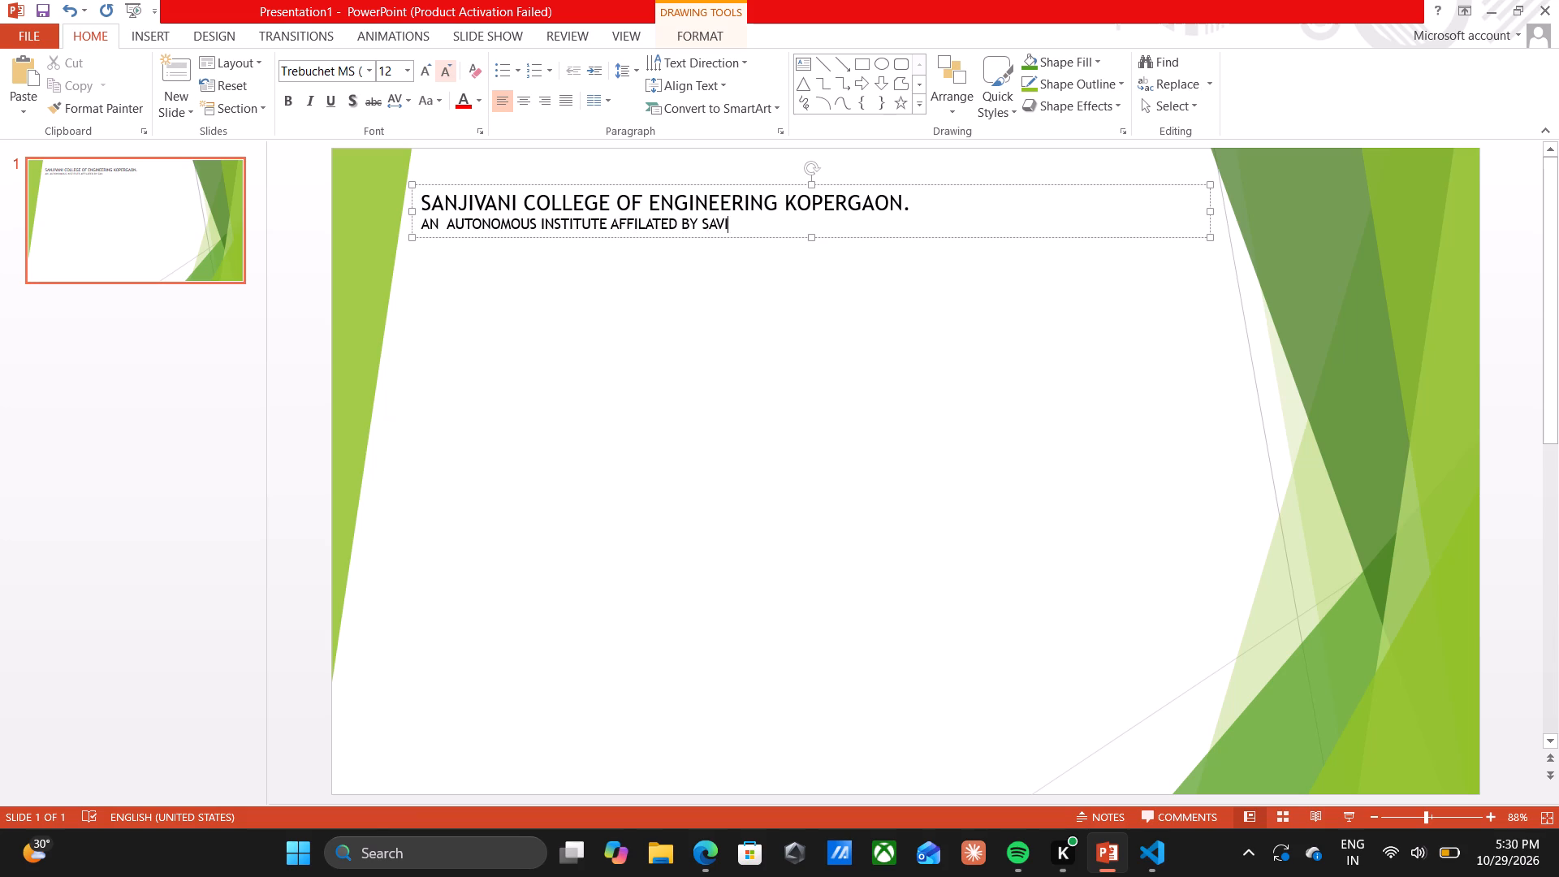
pyautogui.write('TRIBAI')
pyautogui.press('space')
pyautogui.press('p')
pyautogui.write('HULE')
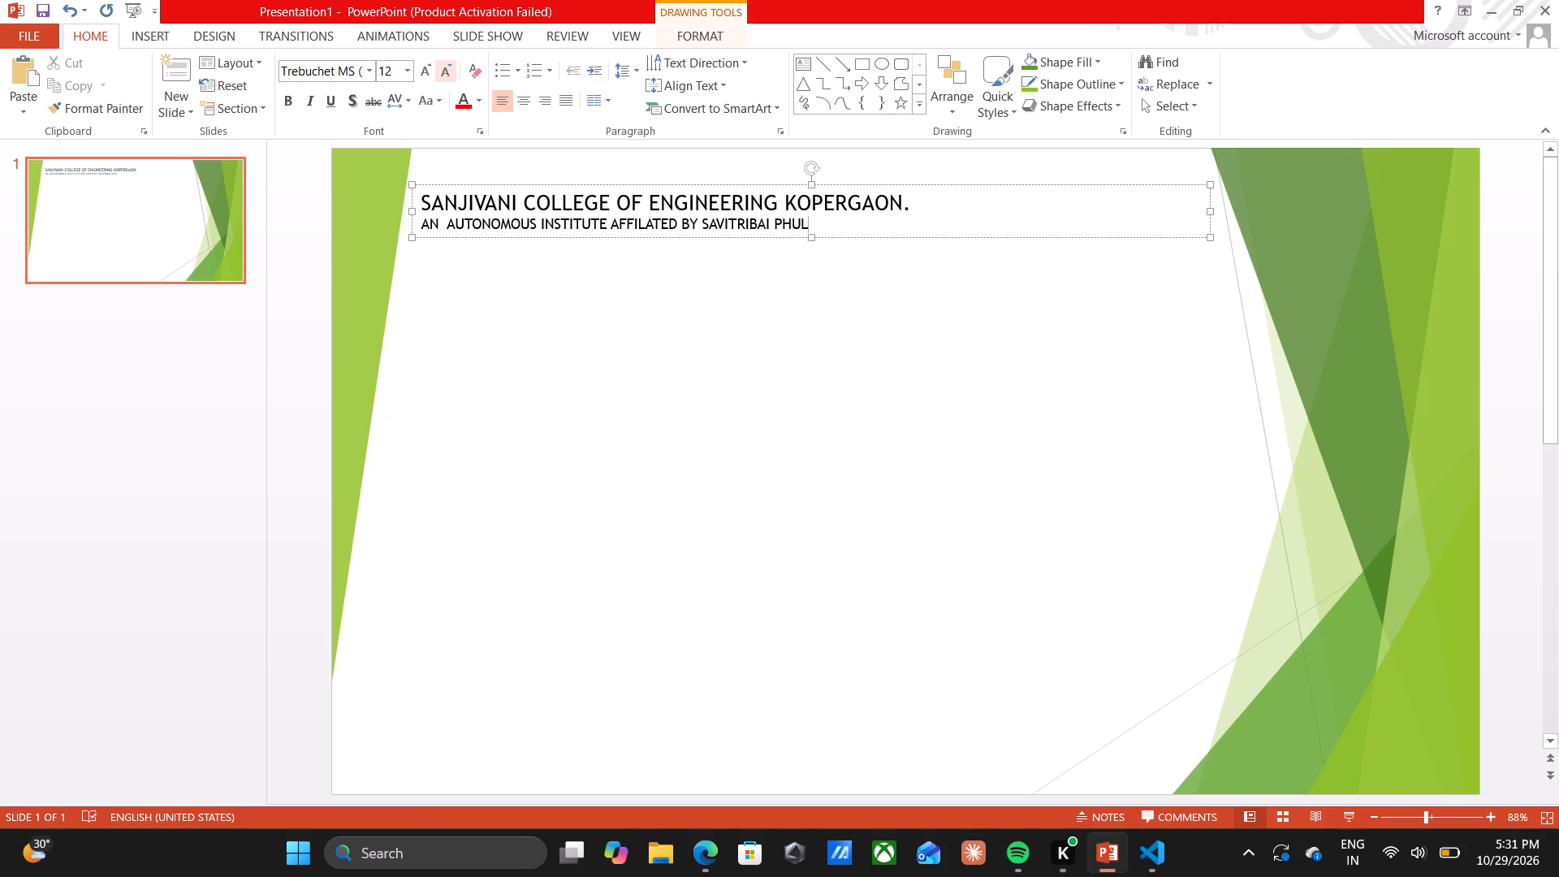
pyautogui.press('space')
pyautogui.write('UNIVERSITY')
pyautogui.press('space')
# Center both lines of the heading within the text box.
pyautogui.hotkey('ctrl', 'a')
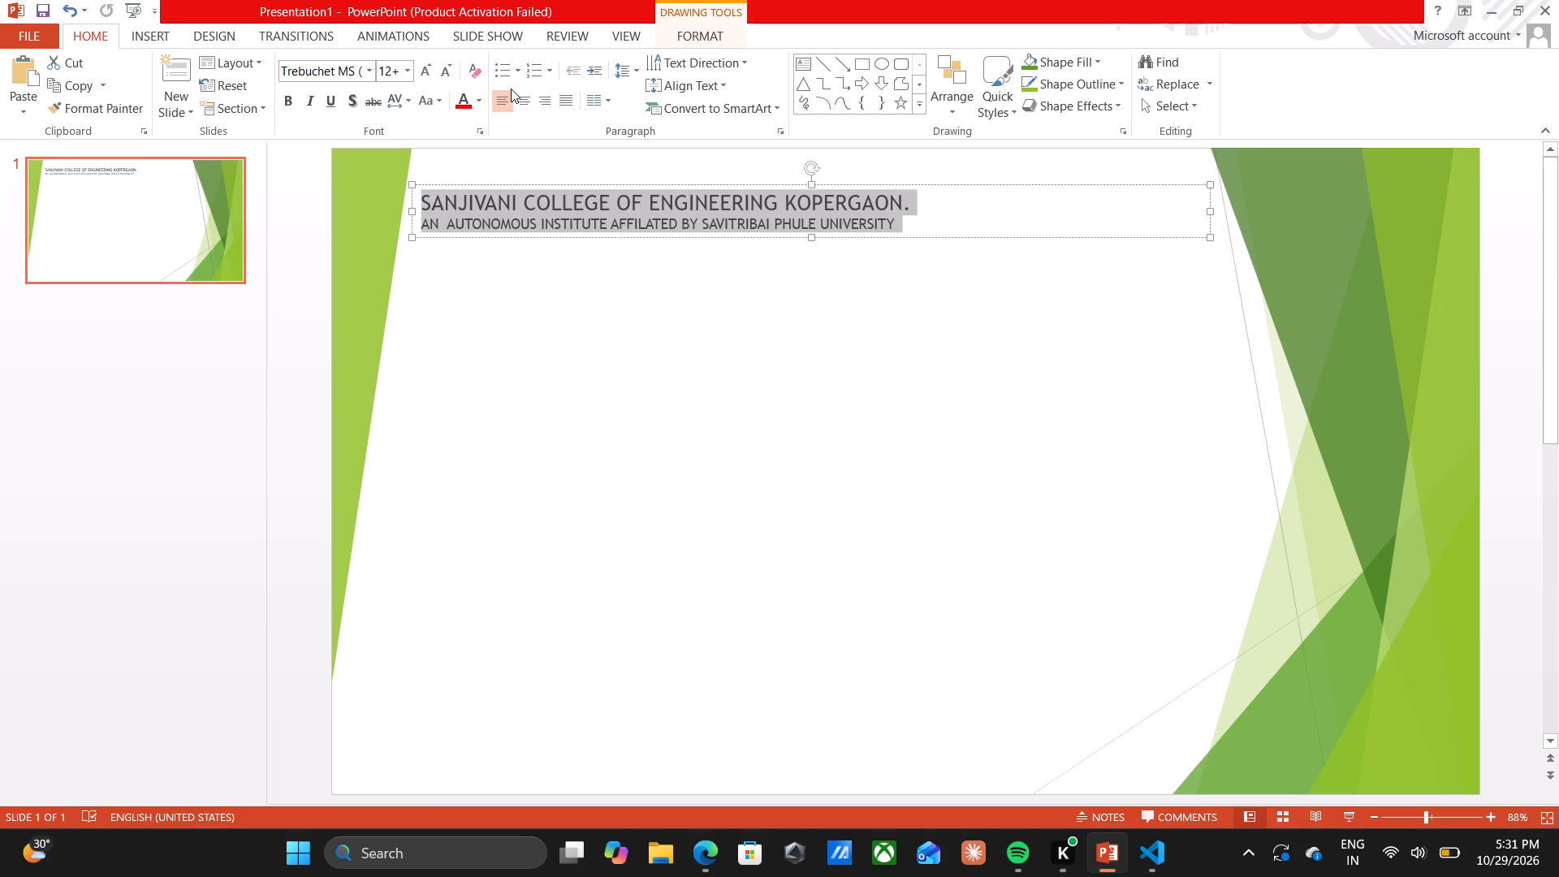
pyautogui.click(515, 93)
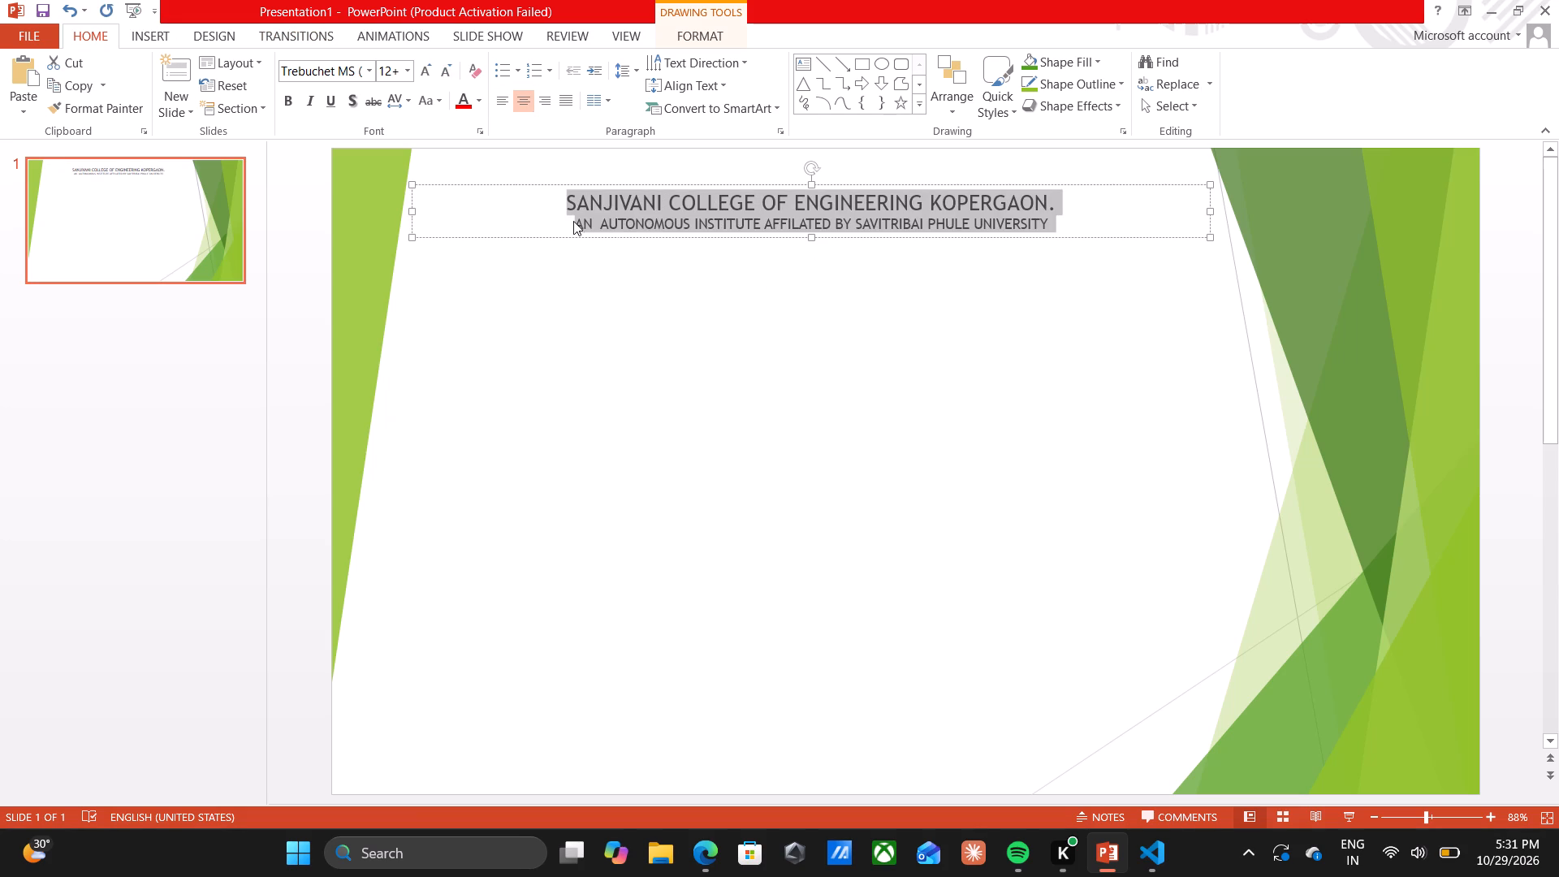
pyautogui.click(570, 217)
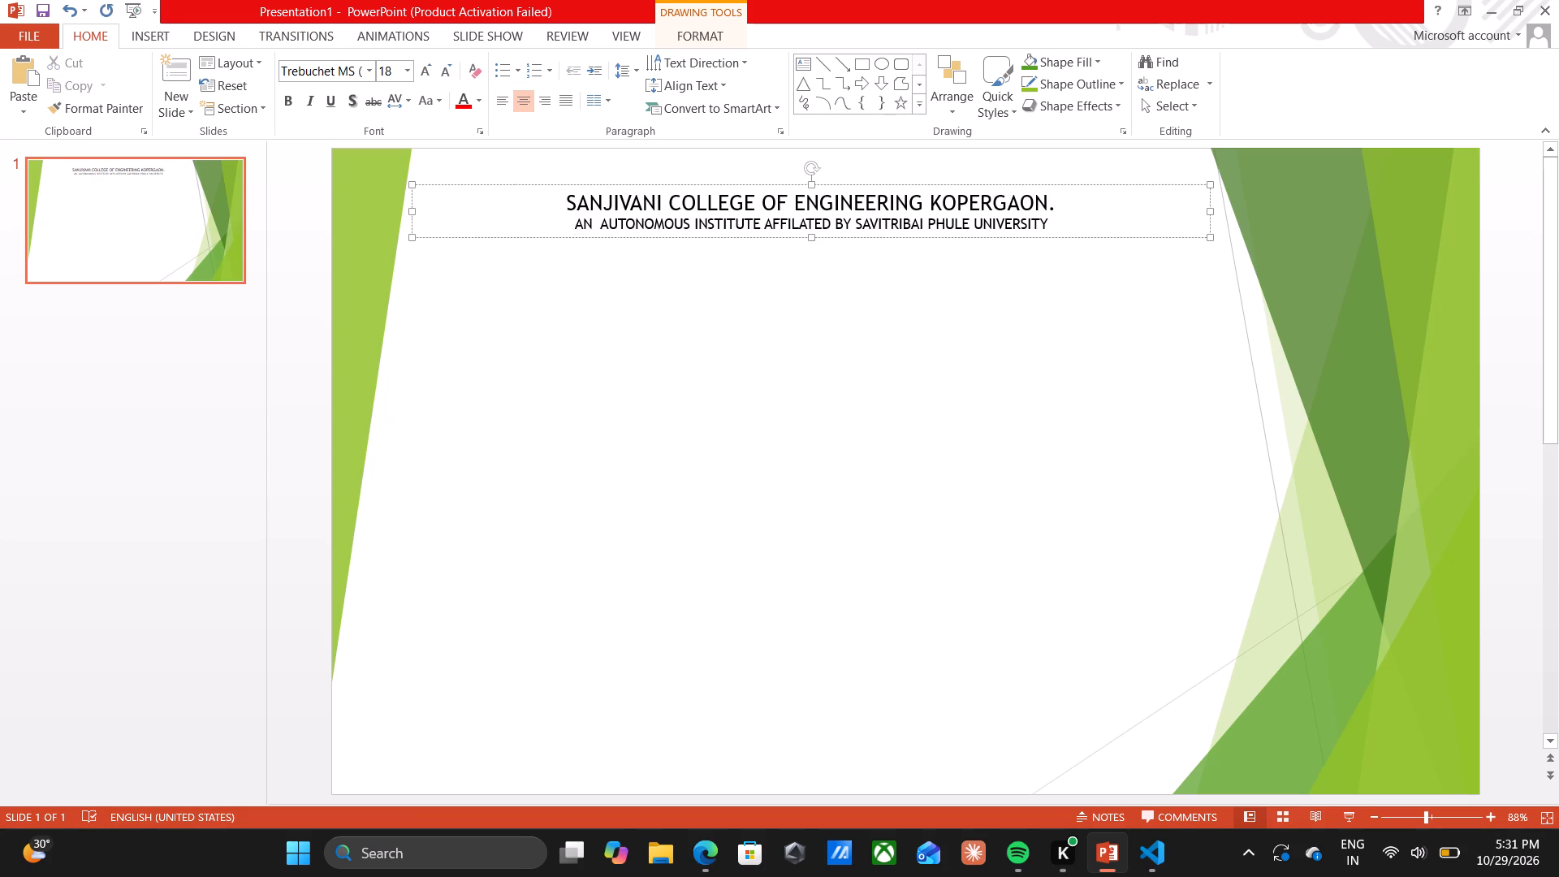
# Move the heading text box slightly up and to the left, closer to the slide's upper edge.
pyautogui.click(564, 198)
pyautogui.moveTo(565, 197); pyautogui.dragTo(563, 184)
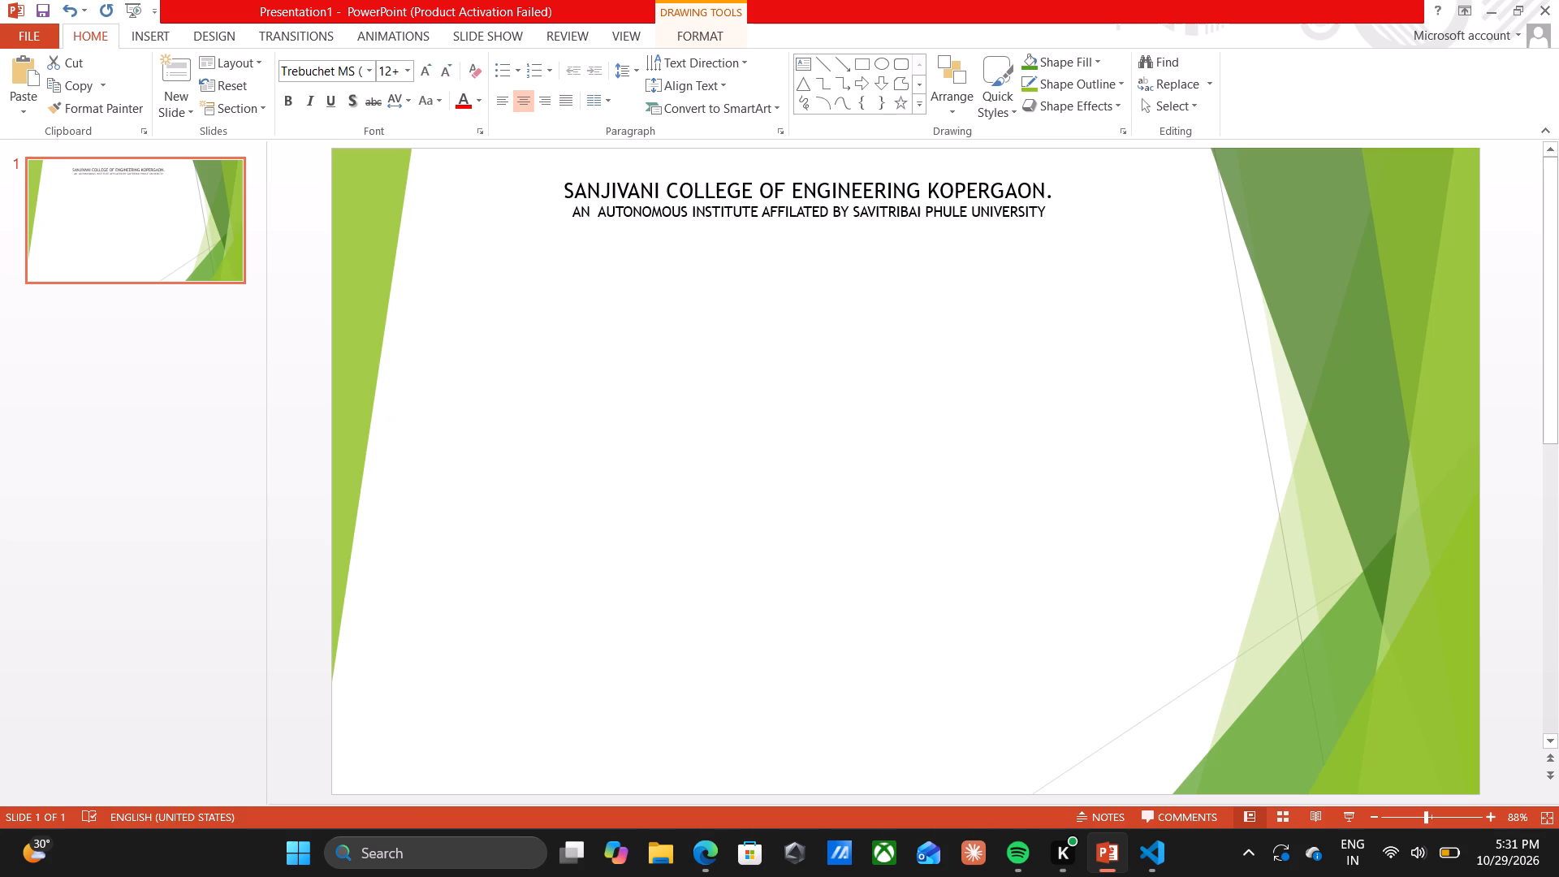
pyautogui.moveTo(563, 184); pyautogui.dragTo(551, 177)
# Make the heading's first line, "SANJIVANI COLLEGE OF ENGINEERING KOPERGAON.", bold and enlarge it to 24 pt.
pyautogui.moveTo(553, 182); pyautogui.dragTo(708, 173)
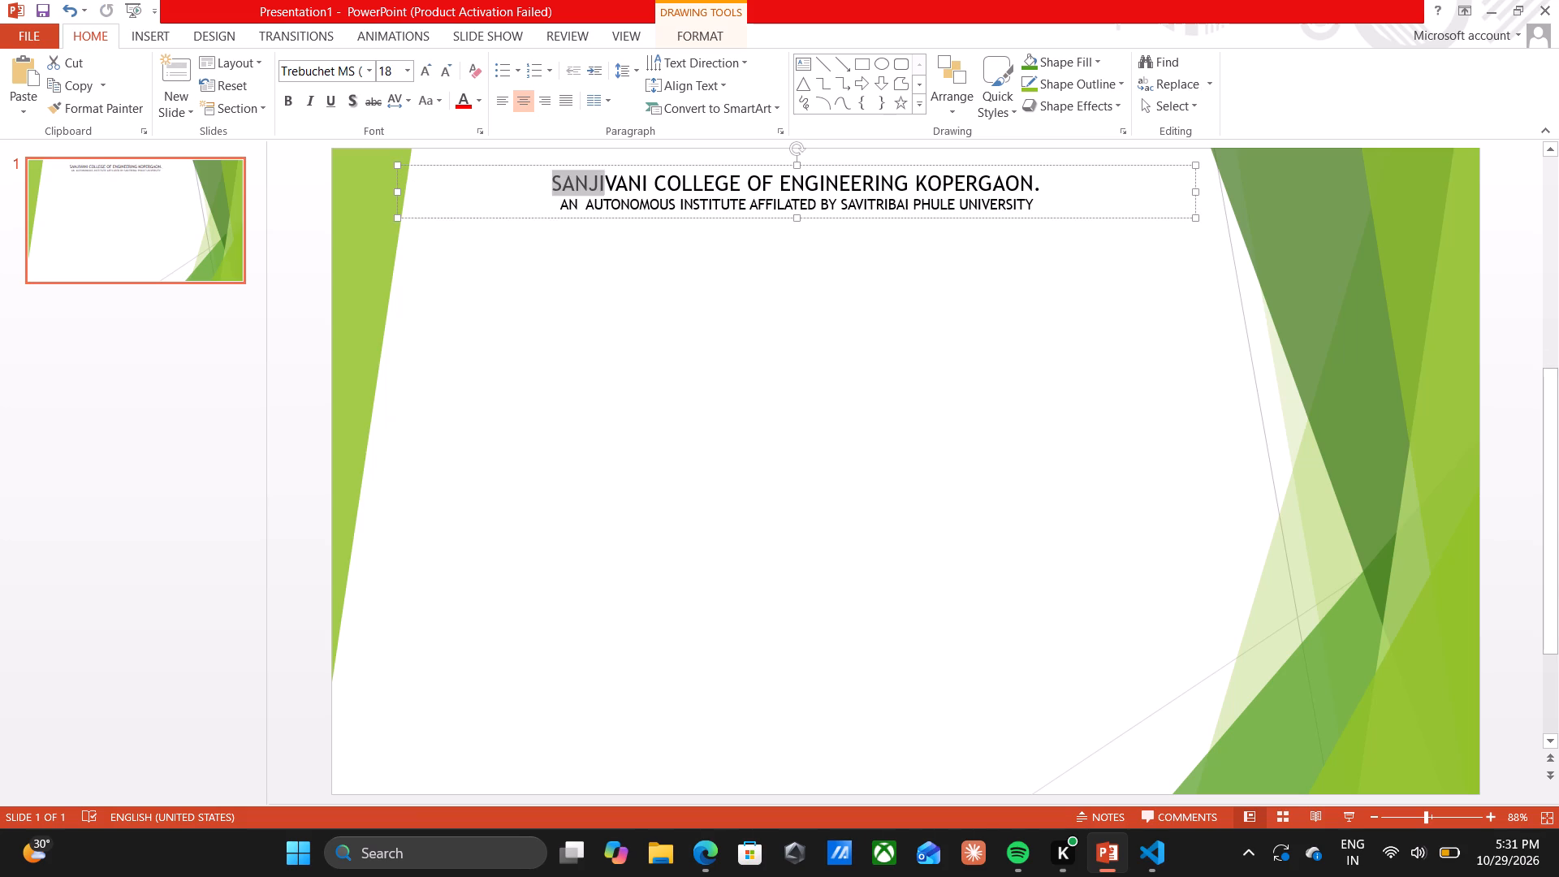
pyautogui.moveTo(708, 173); pyautogui.dragTo(1068, 172)
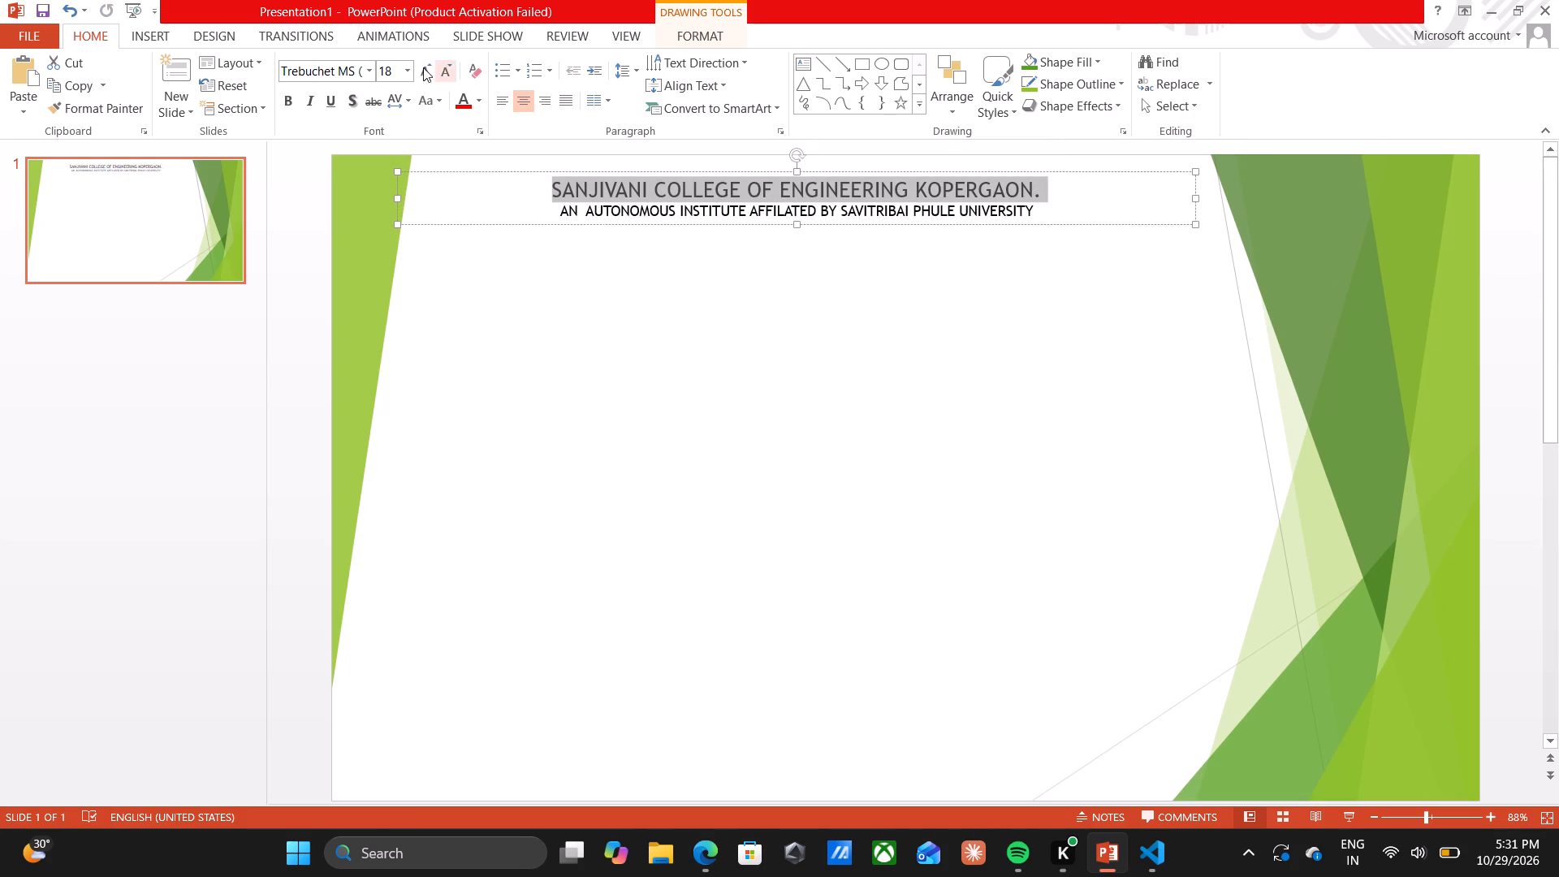
pyautogui.click(289, 102)
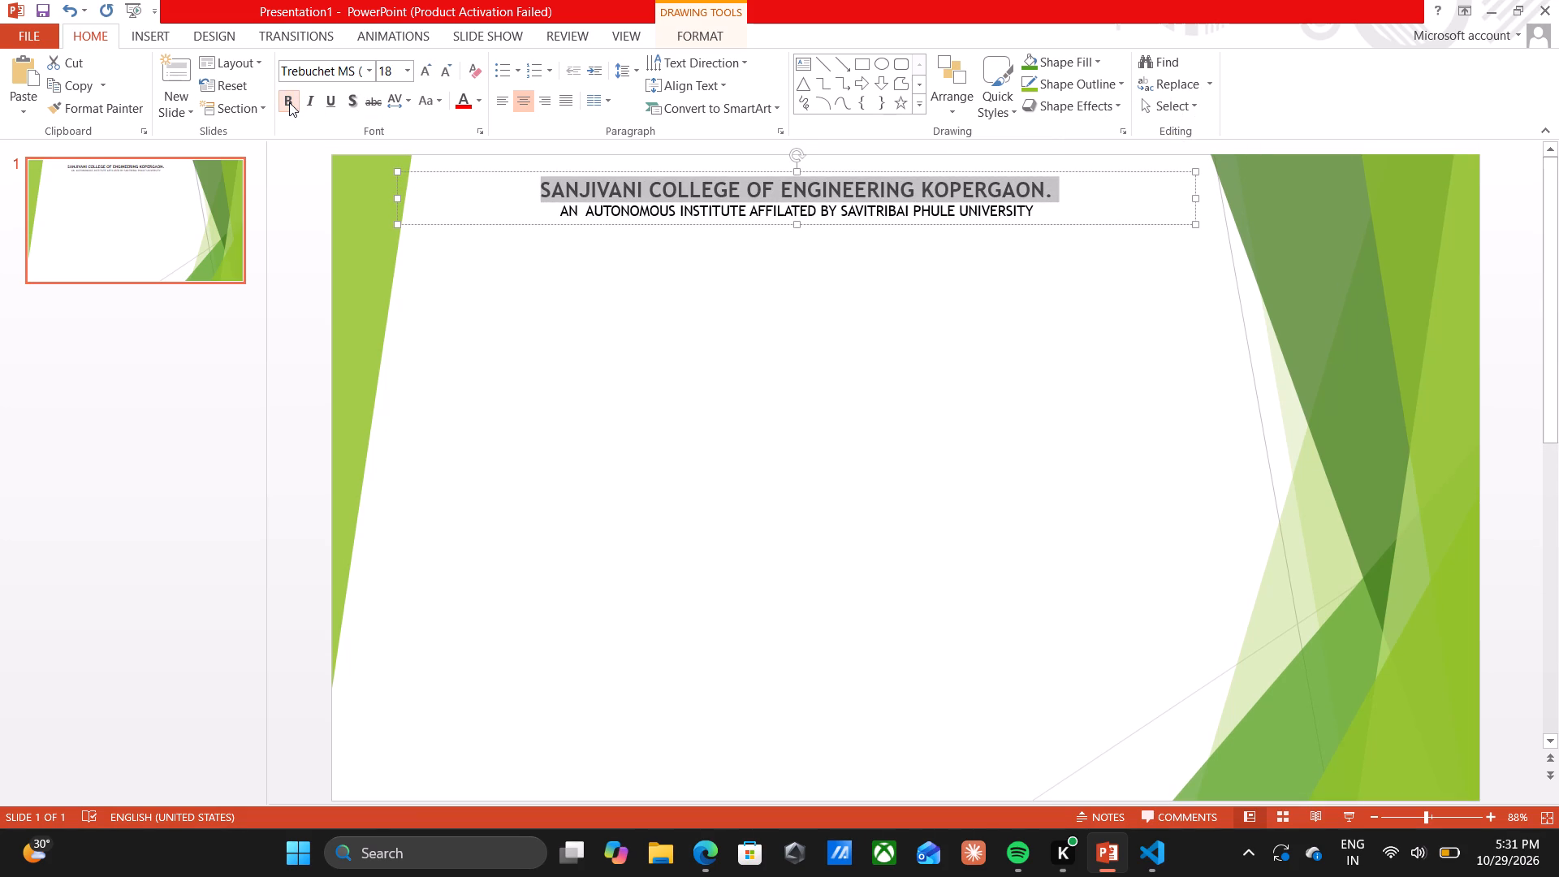
pyautogui.click(425, 66)
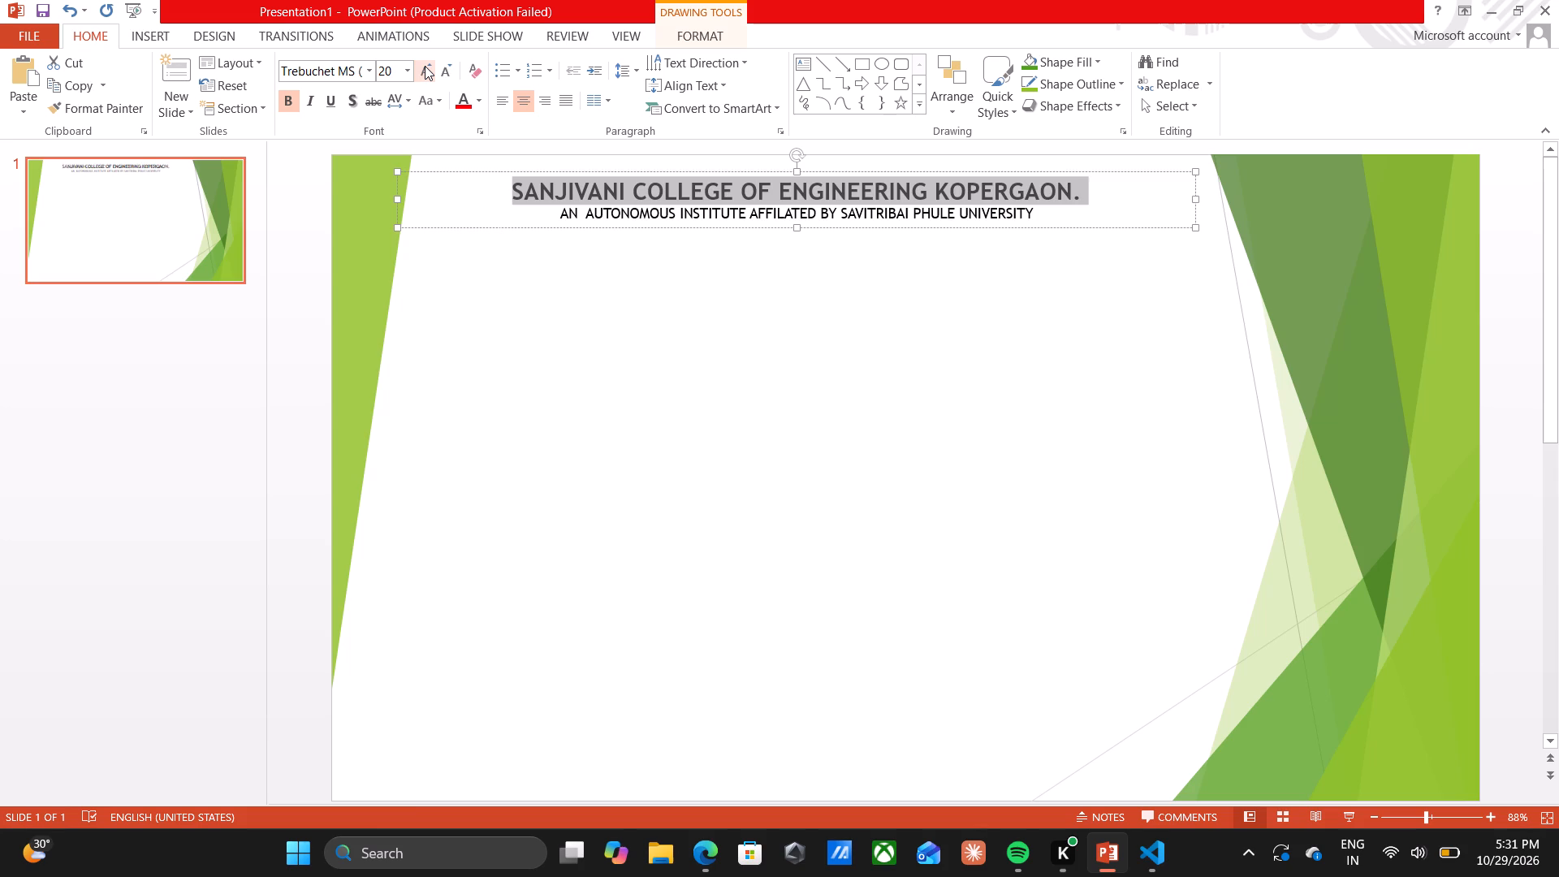
pyautogui.click(425, 66)
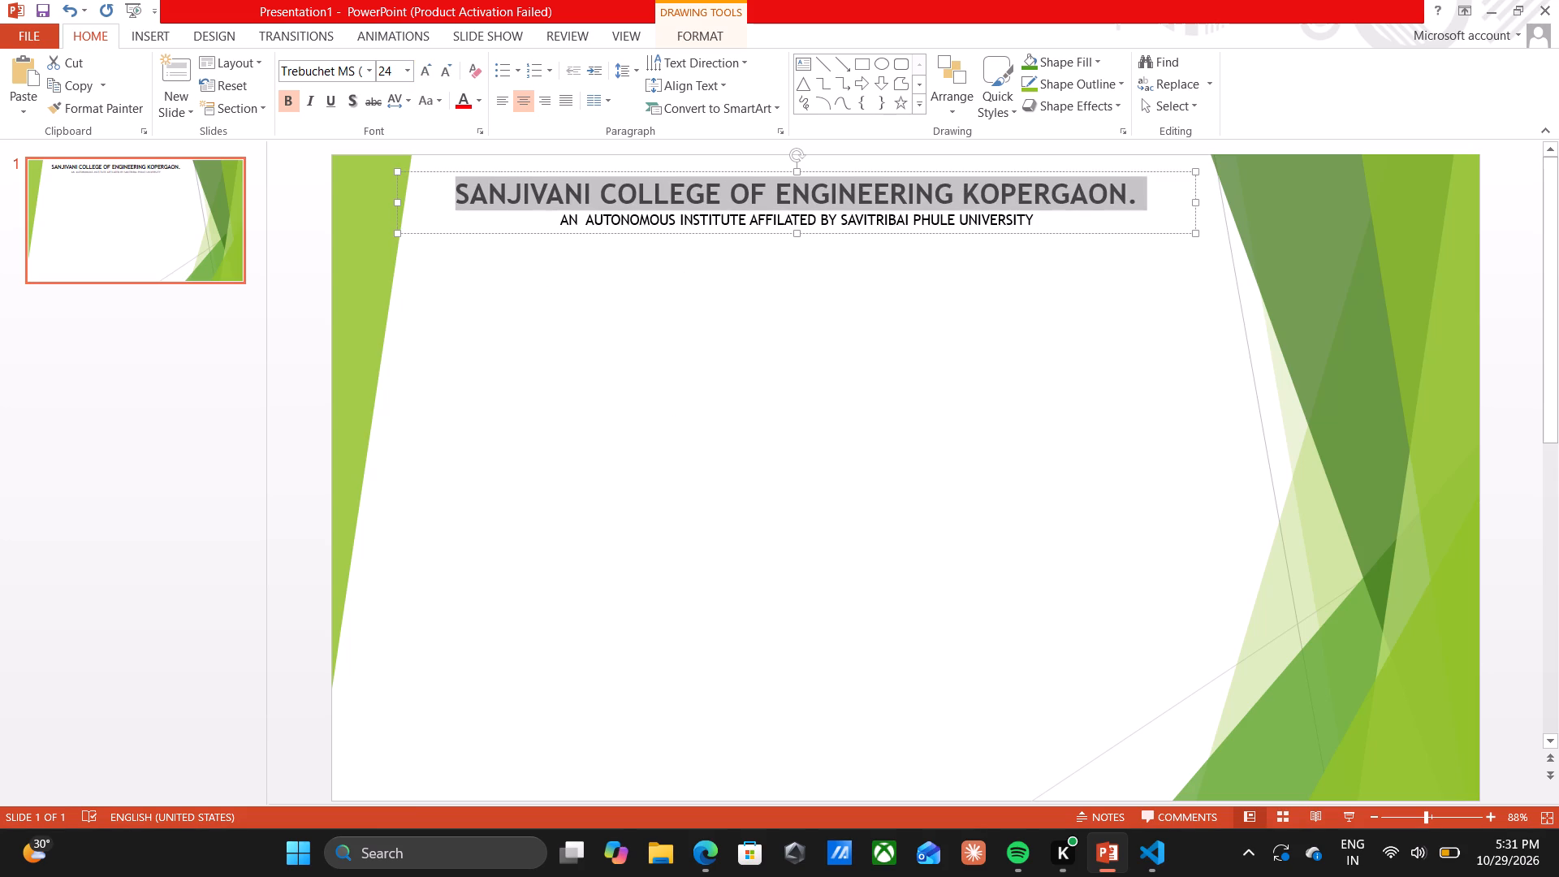
# Move the heading text box slightly down from the slide's upper edge and deselect it.
pyautogui.moveTo(687, 231); pyautogui.dragTo(684, 248)
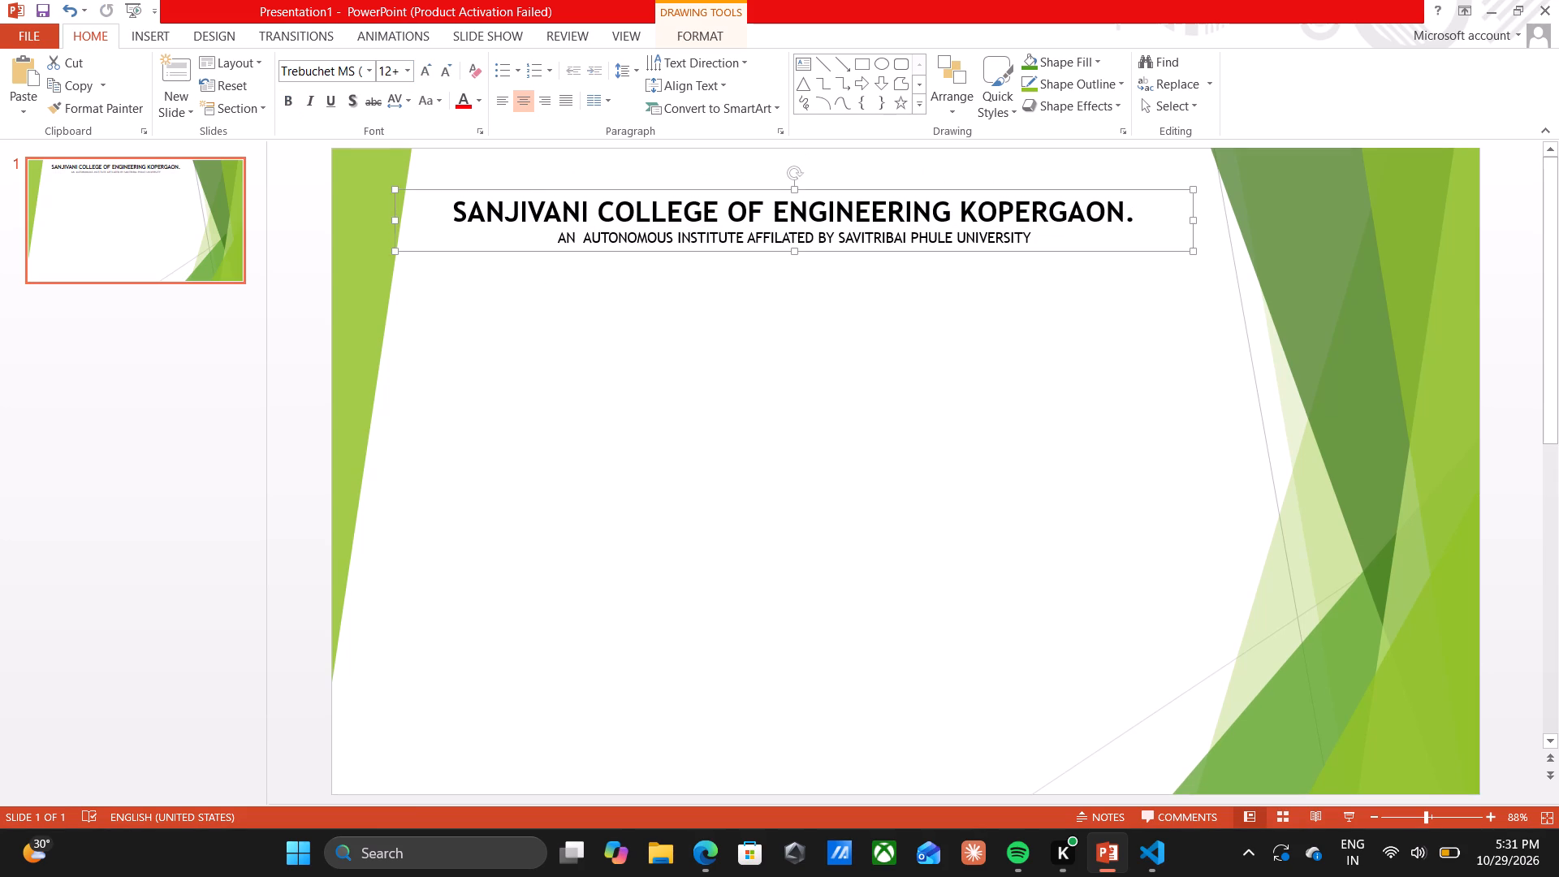
pyautogui.click(740, 348)
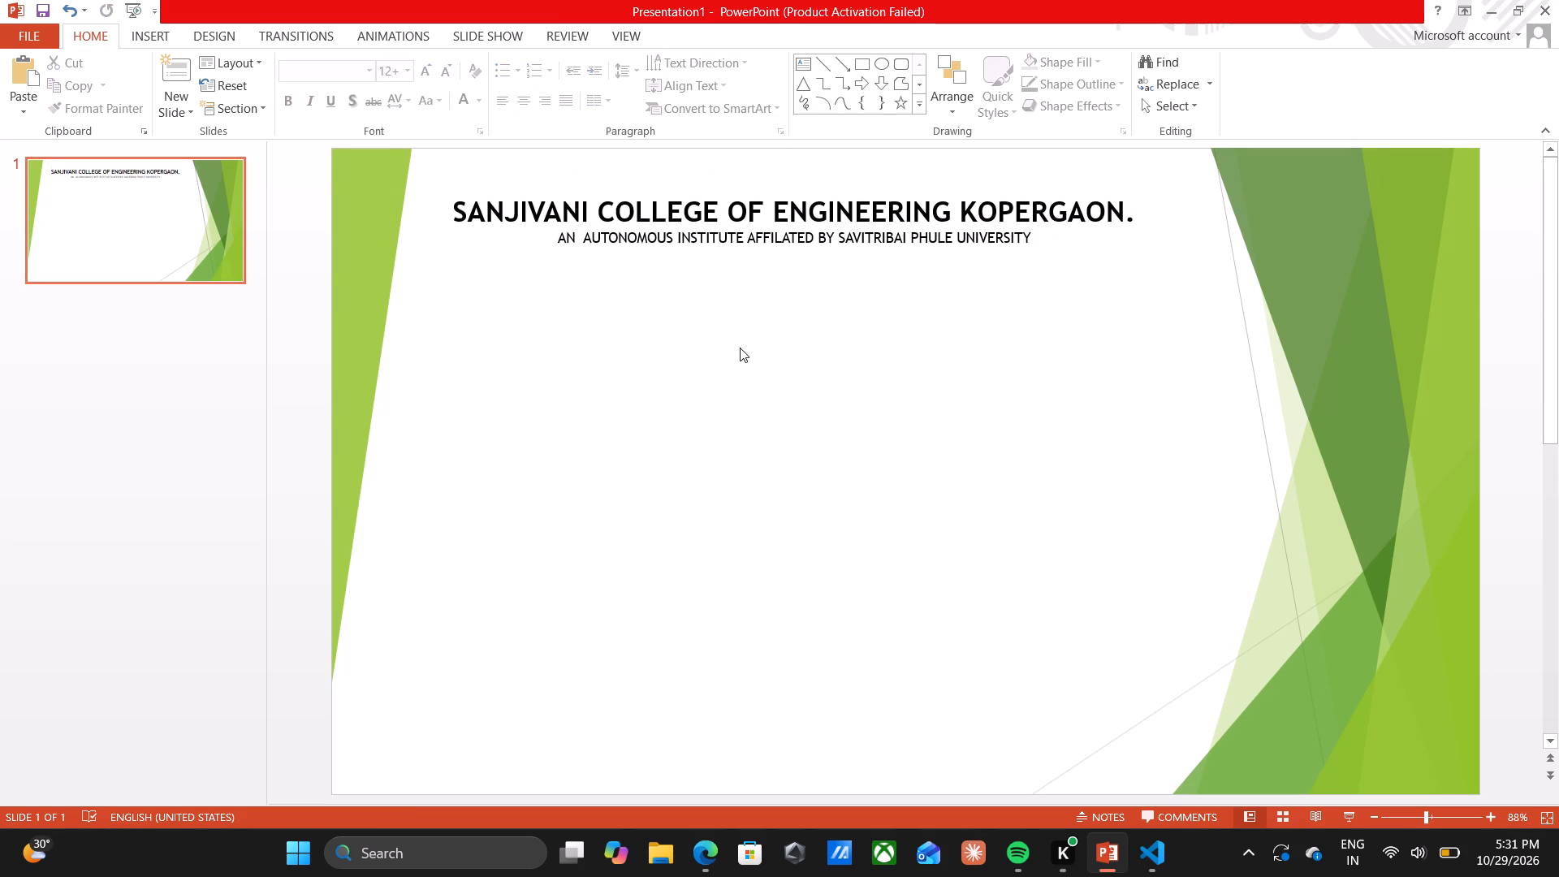
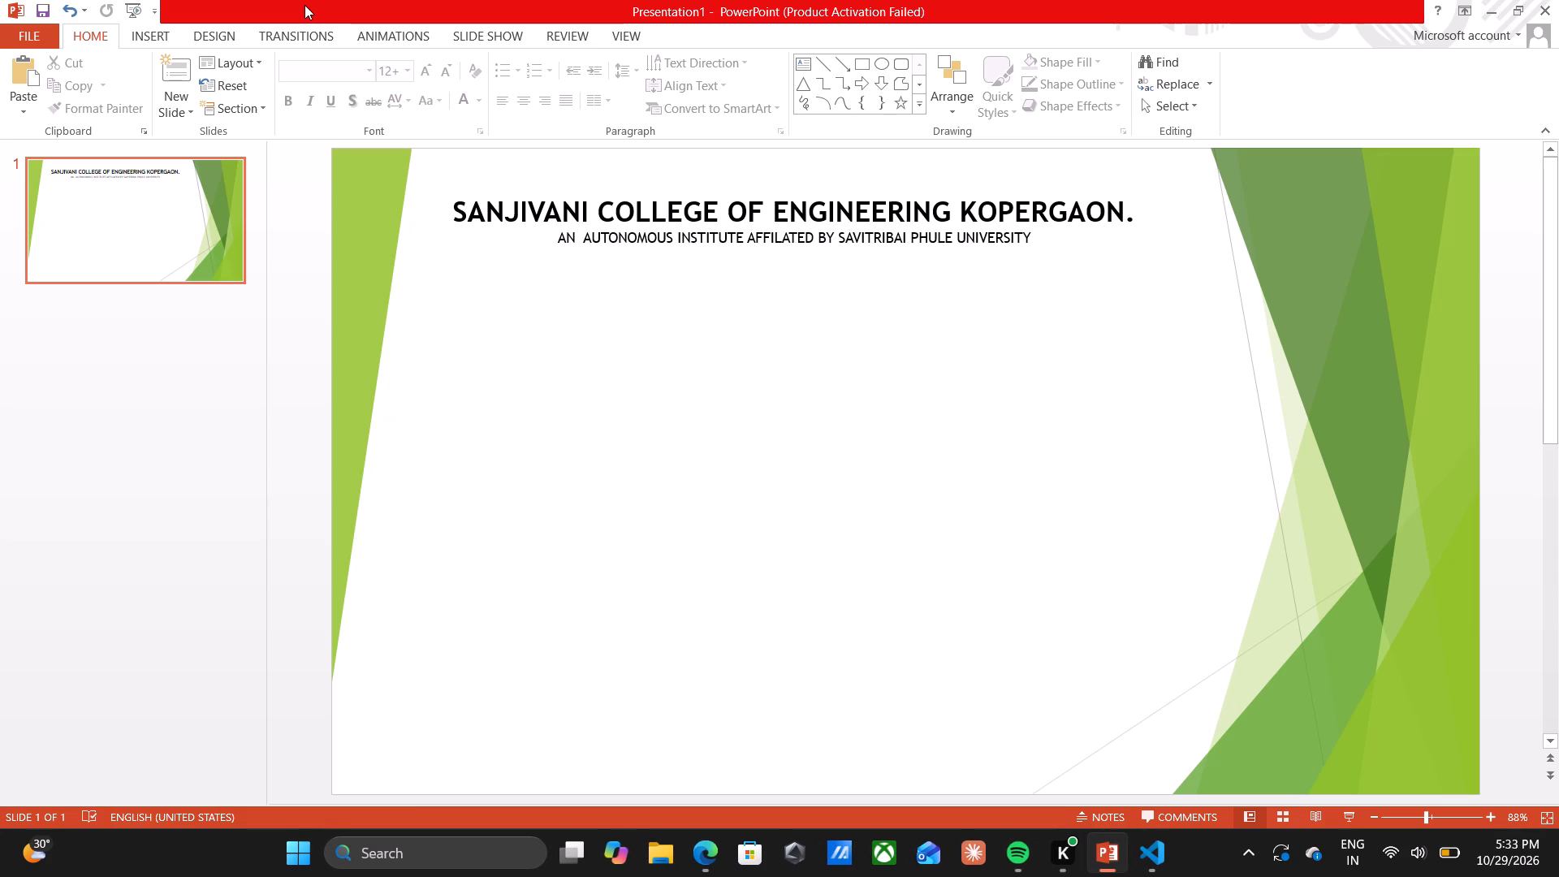
# Add a third line to the heading text box, below the university affiliation, reading "DEPARTMENT OF COMPUTER ENGINEERING (GRADE A)".
pyautogui.click(388, 283)
pyautogui.click(471, 310)
pyautogui.click(620, 240)
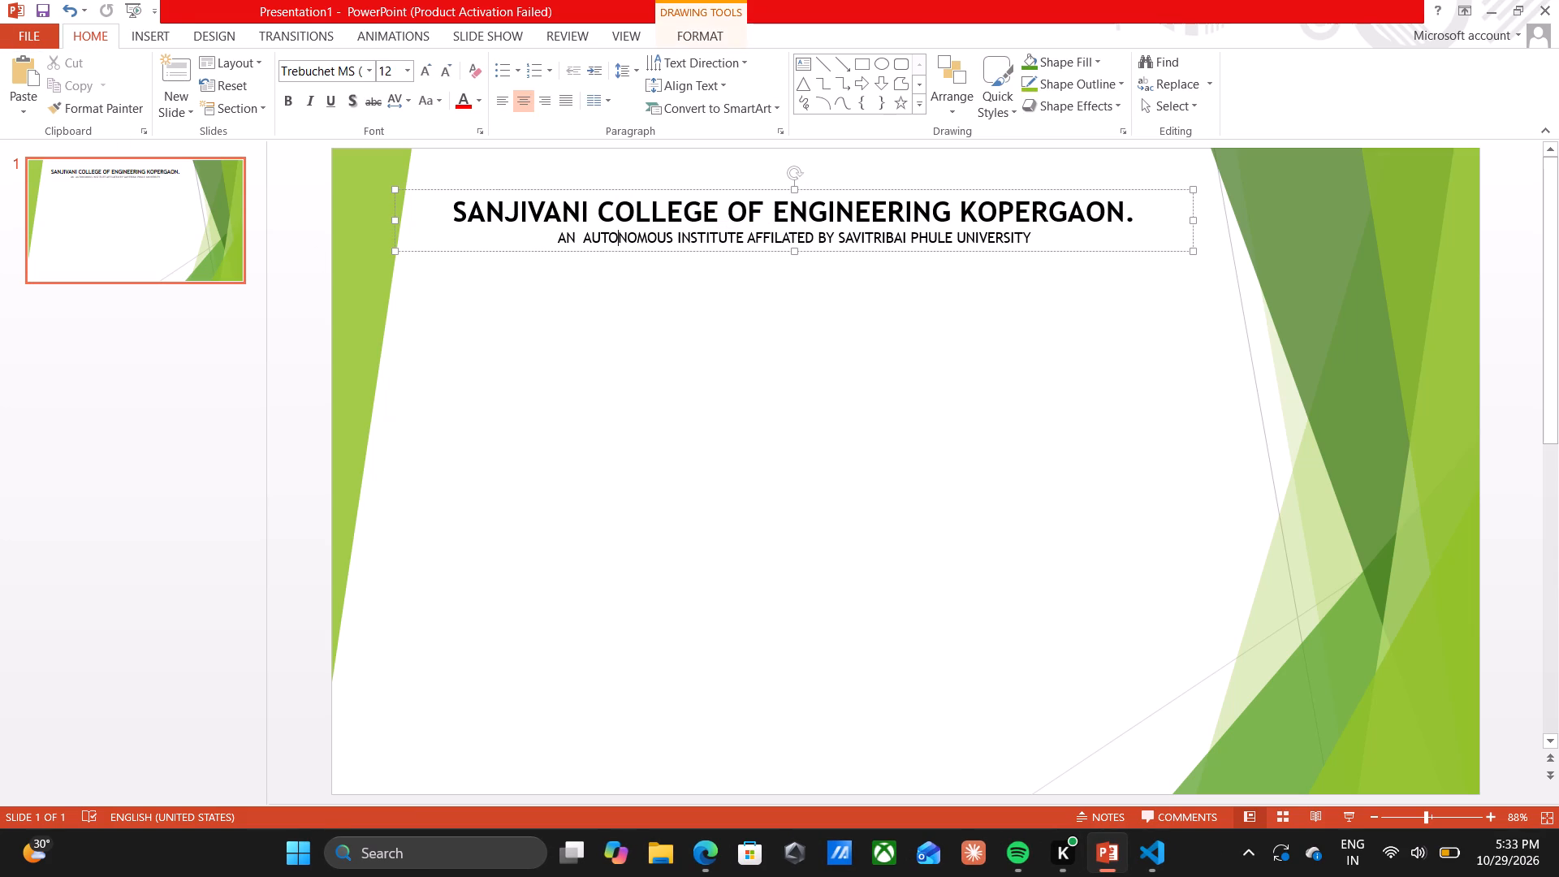
pyautogui.click(1030, 238)
pyautogui.hotkey('shift', 'Return')
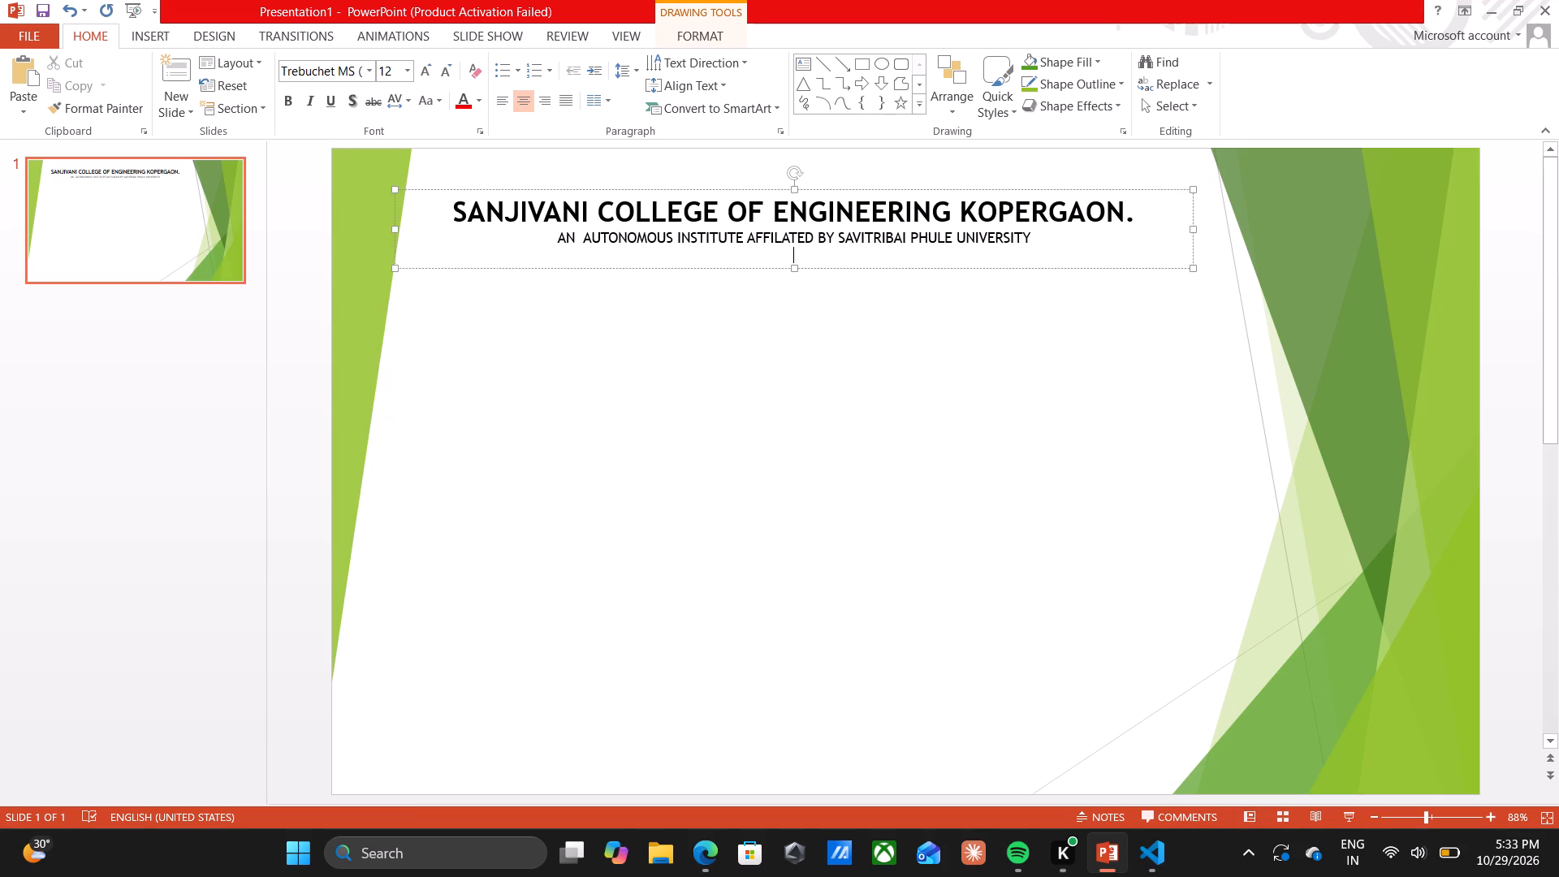
pyautogui.write('DEPARTEMENT')
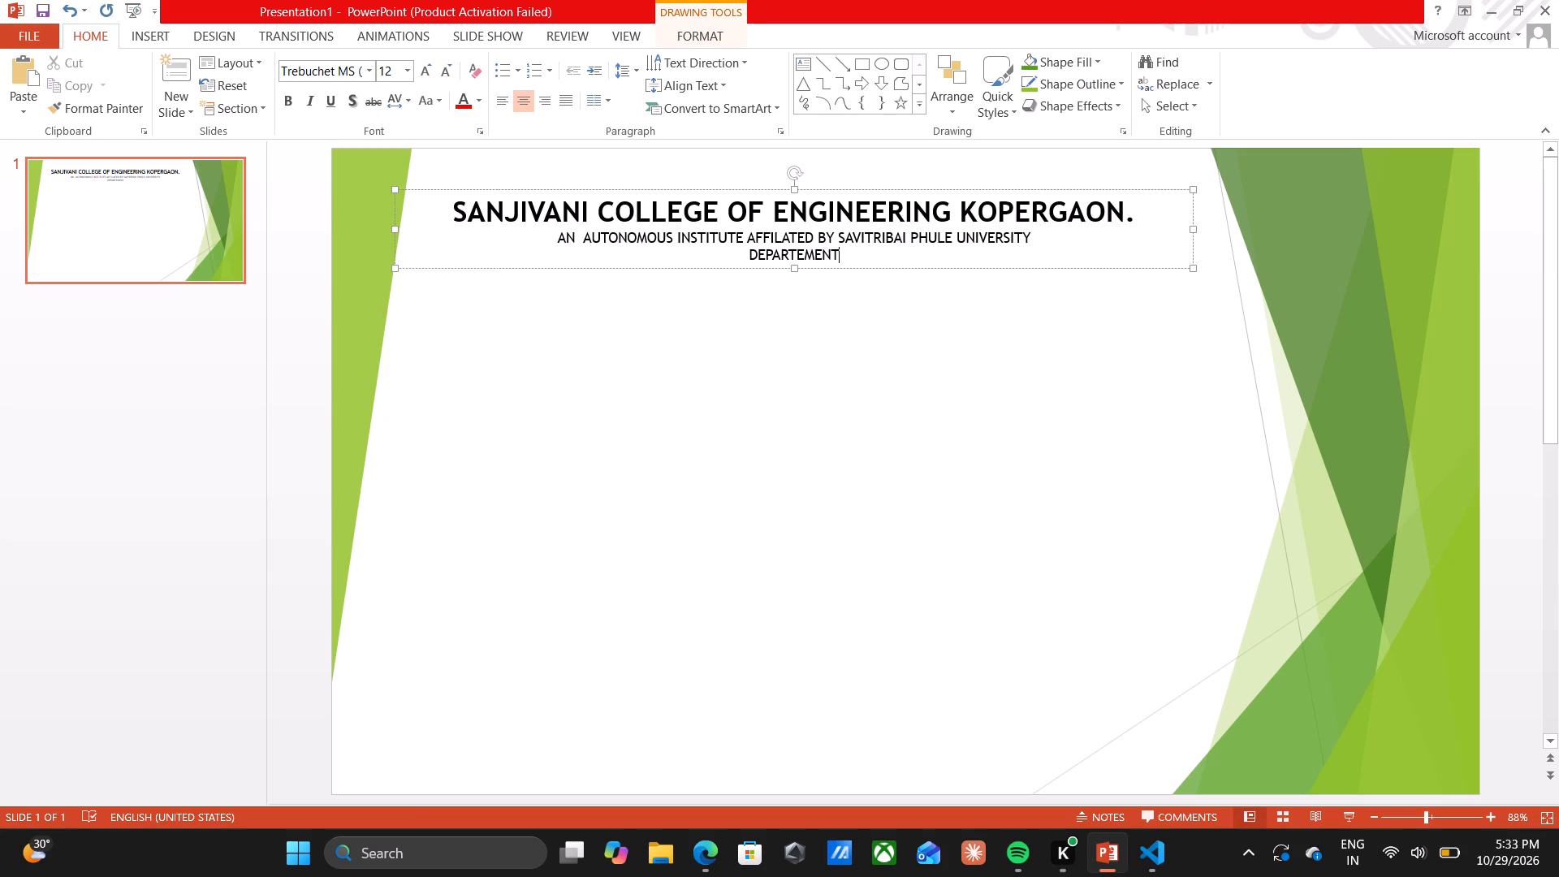
pyautogui.press('BackSpace')
pyautogui.press('BackSpace')
pyautogui.press('BackSpace')
pyautogui.press('BackSpace')
pyautogui.press('BackSpace')
pyautogui.write('MENTT OF')
pyautogui.press('space')
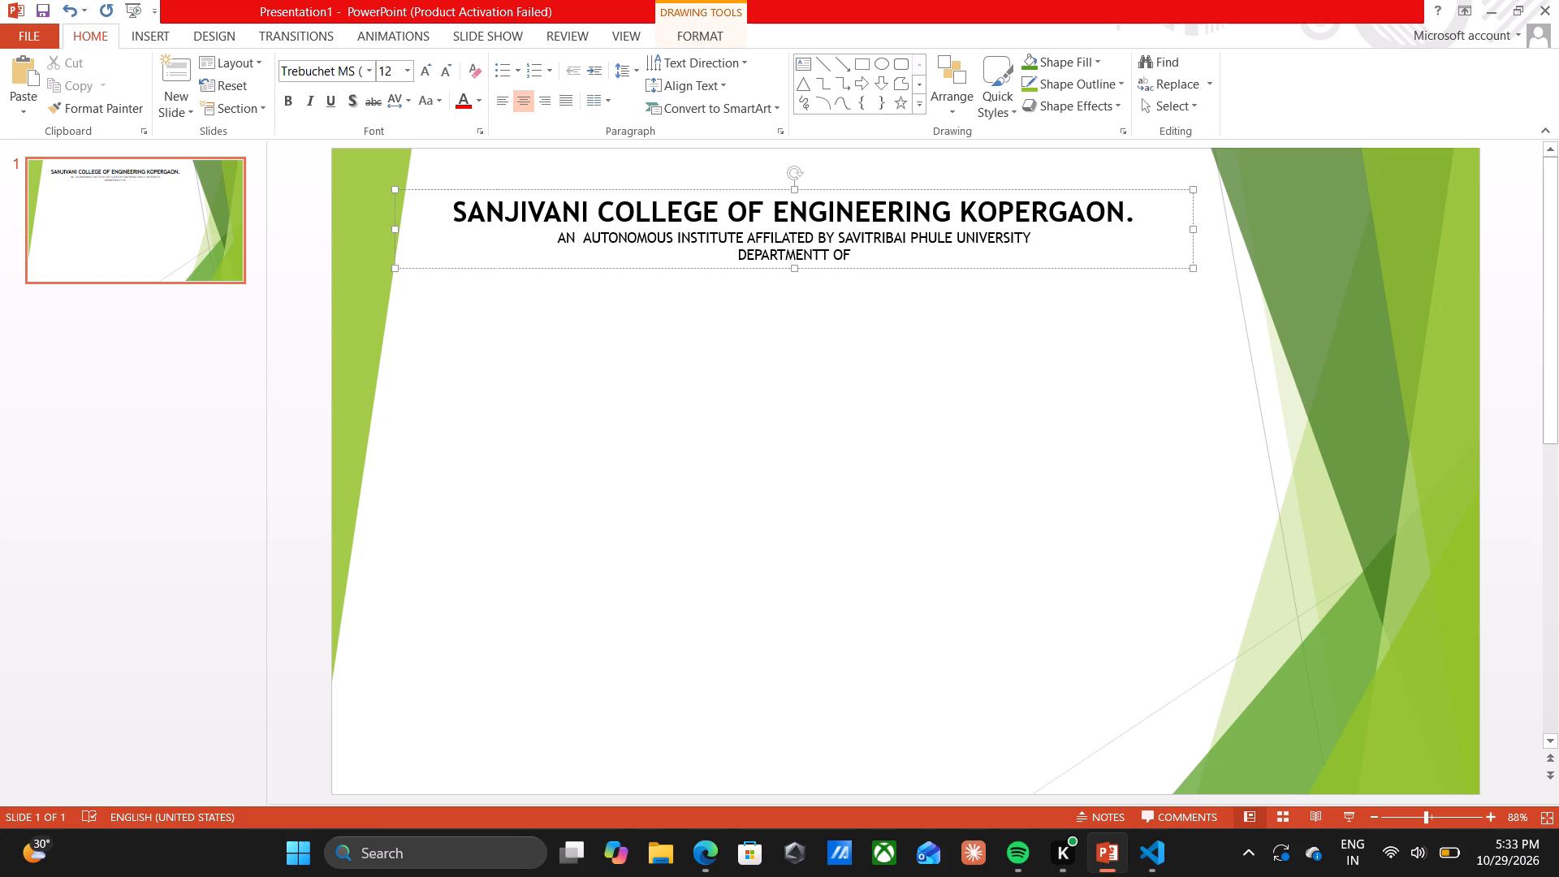
pyautogui.press('BackSpace')
pyautogui.press('BackSpace')
pyautogui.press('BackSpace')
pyautogui.press('BackSpace')
pyautogui.press('BackSpace')
pyautogui.press('space')
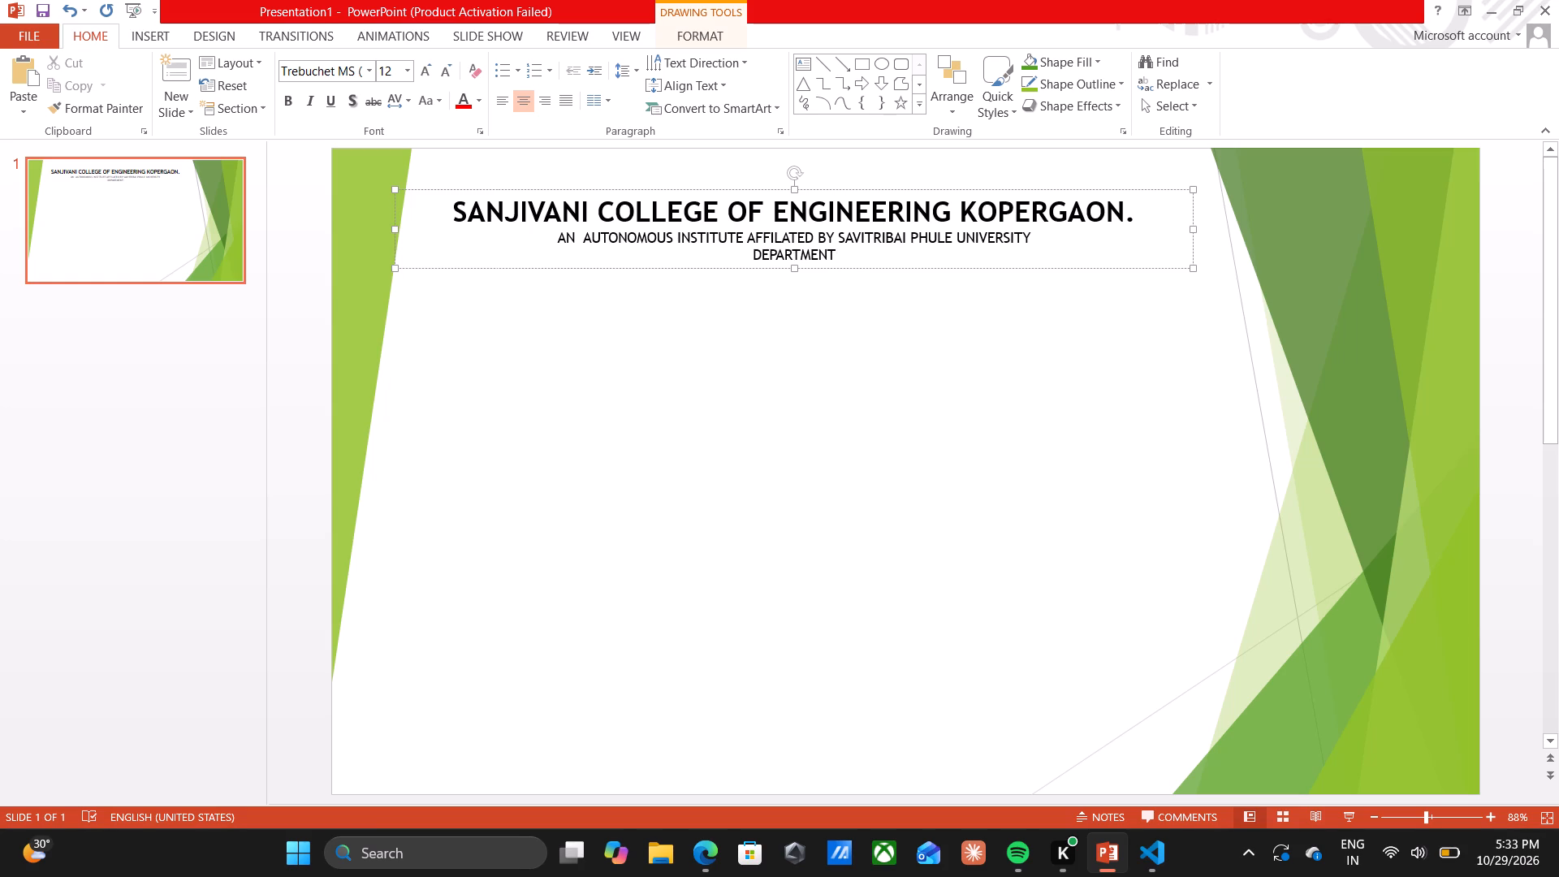
pyautogui.write('OF COMPUTER')
pyautogui.press('space')
pyautogui.write('ENGINEERING')
pyautogui.press('space')
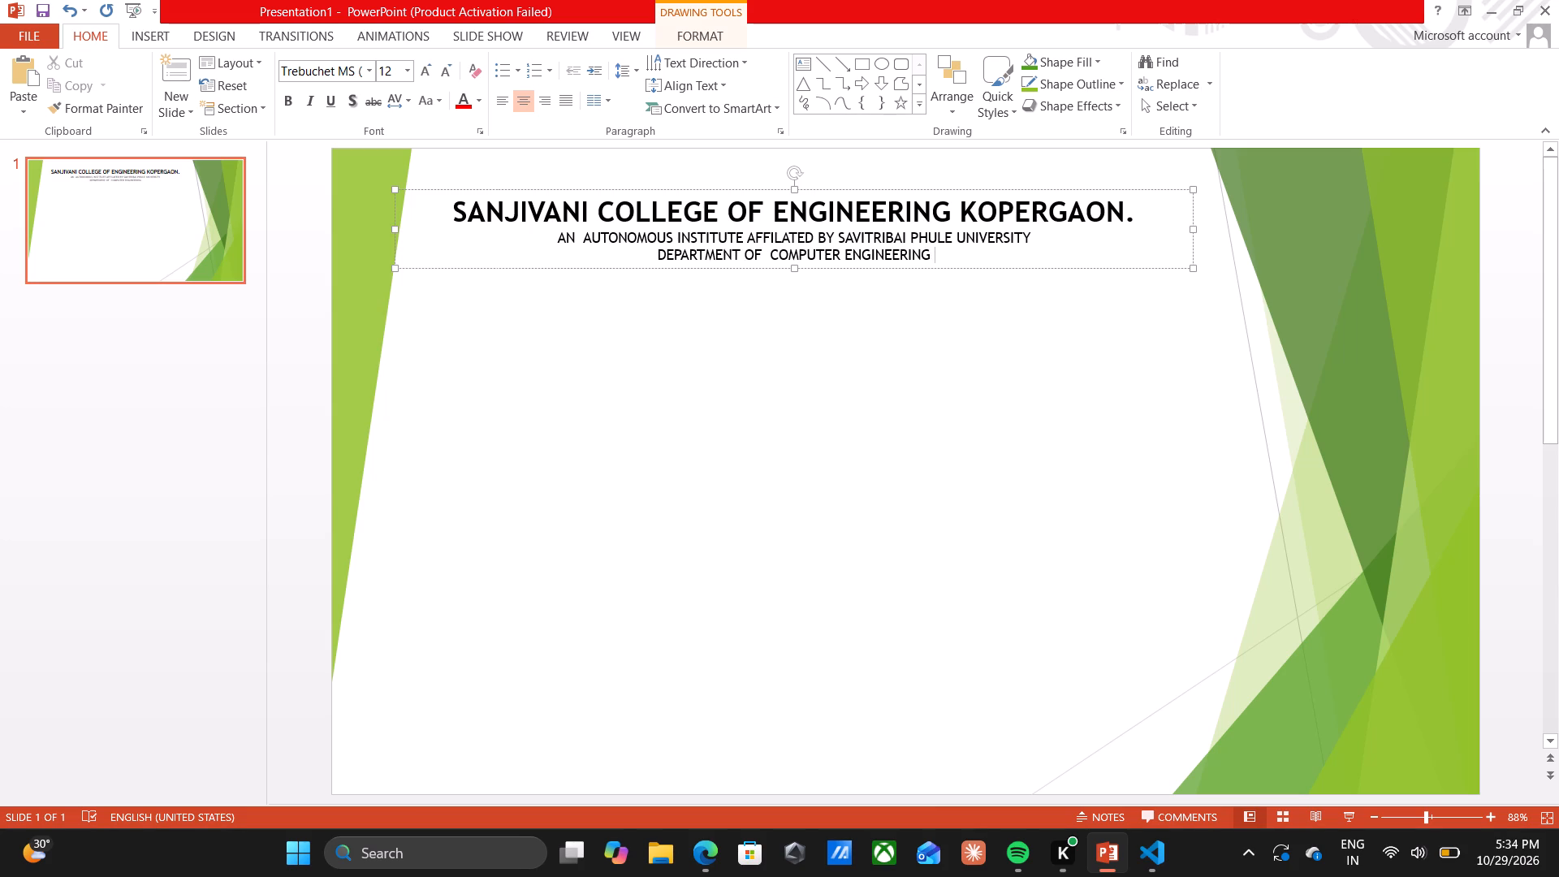
pyautogui.hotkey('shift', '(')
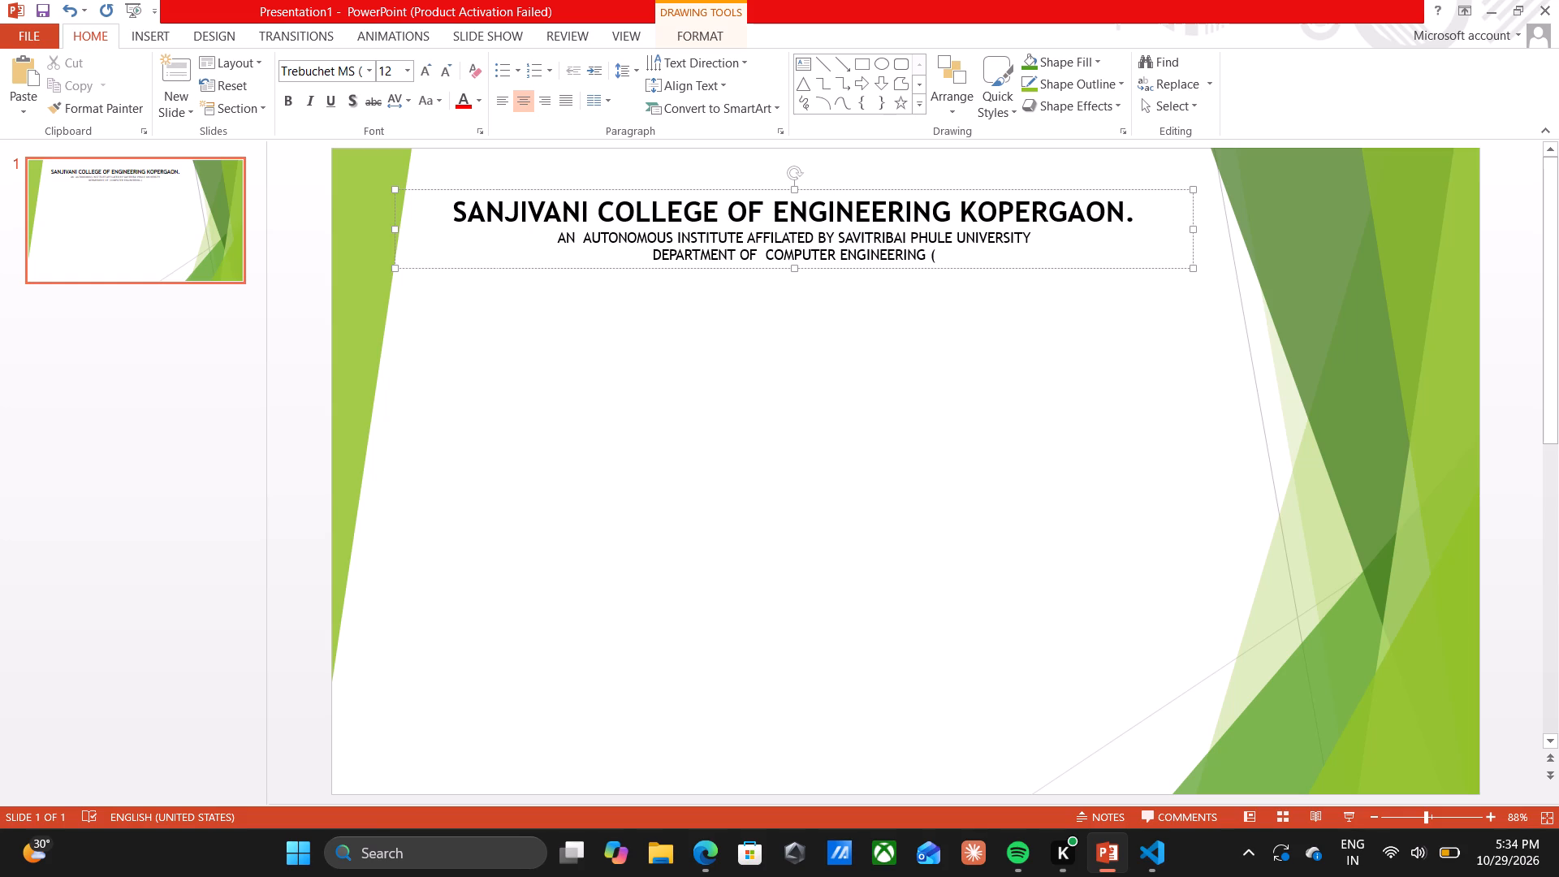
pyautogui.write('GRA')
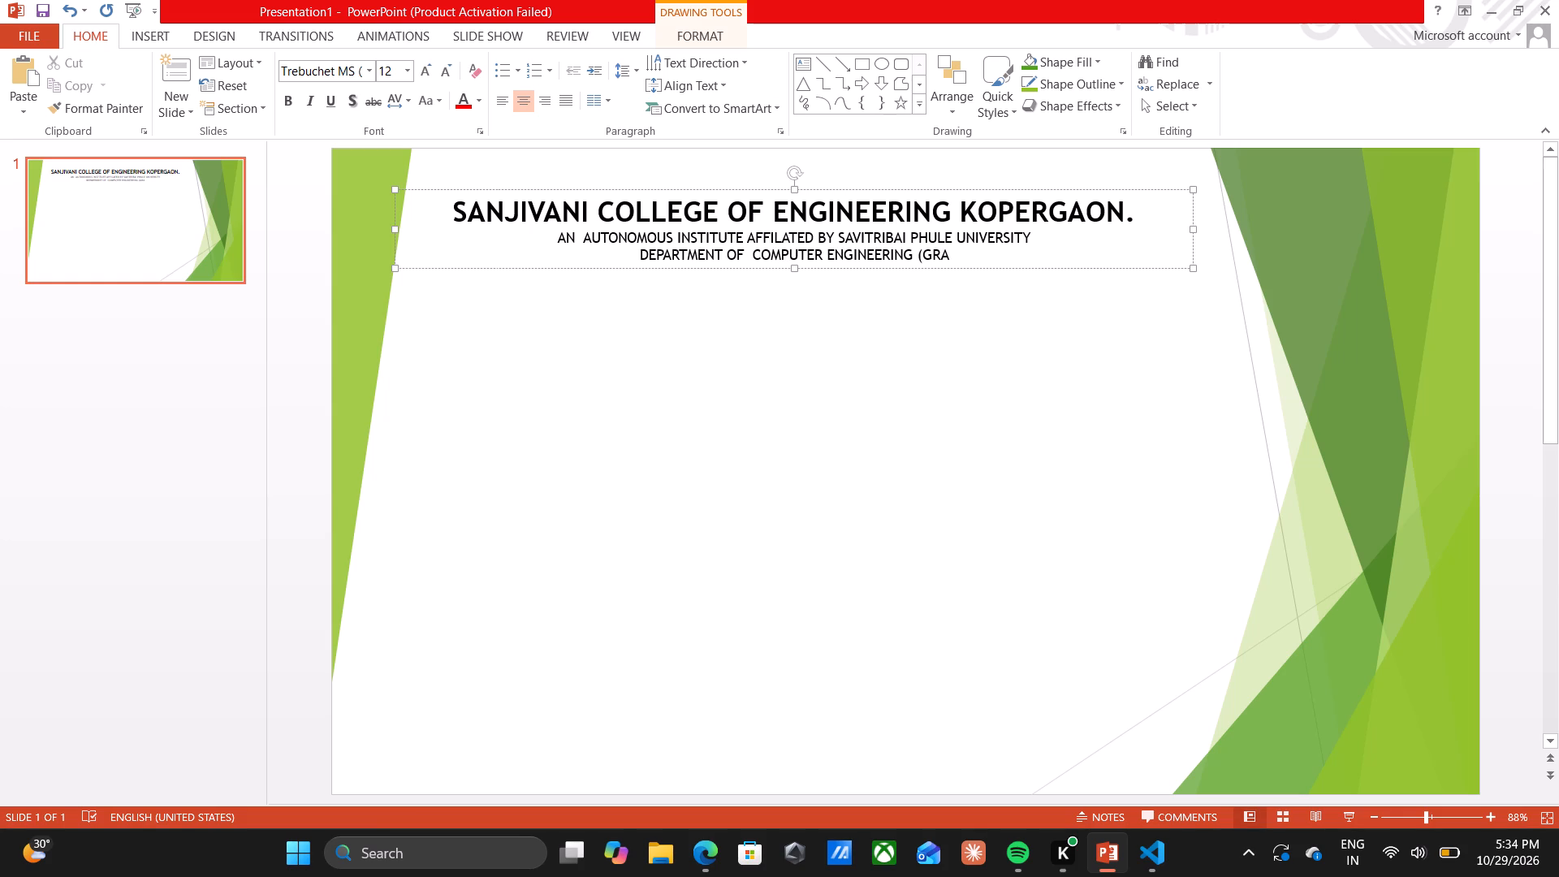
pyautogui.write('DE')
pyautogui.press('space')
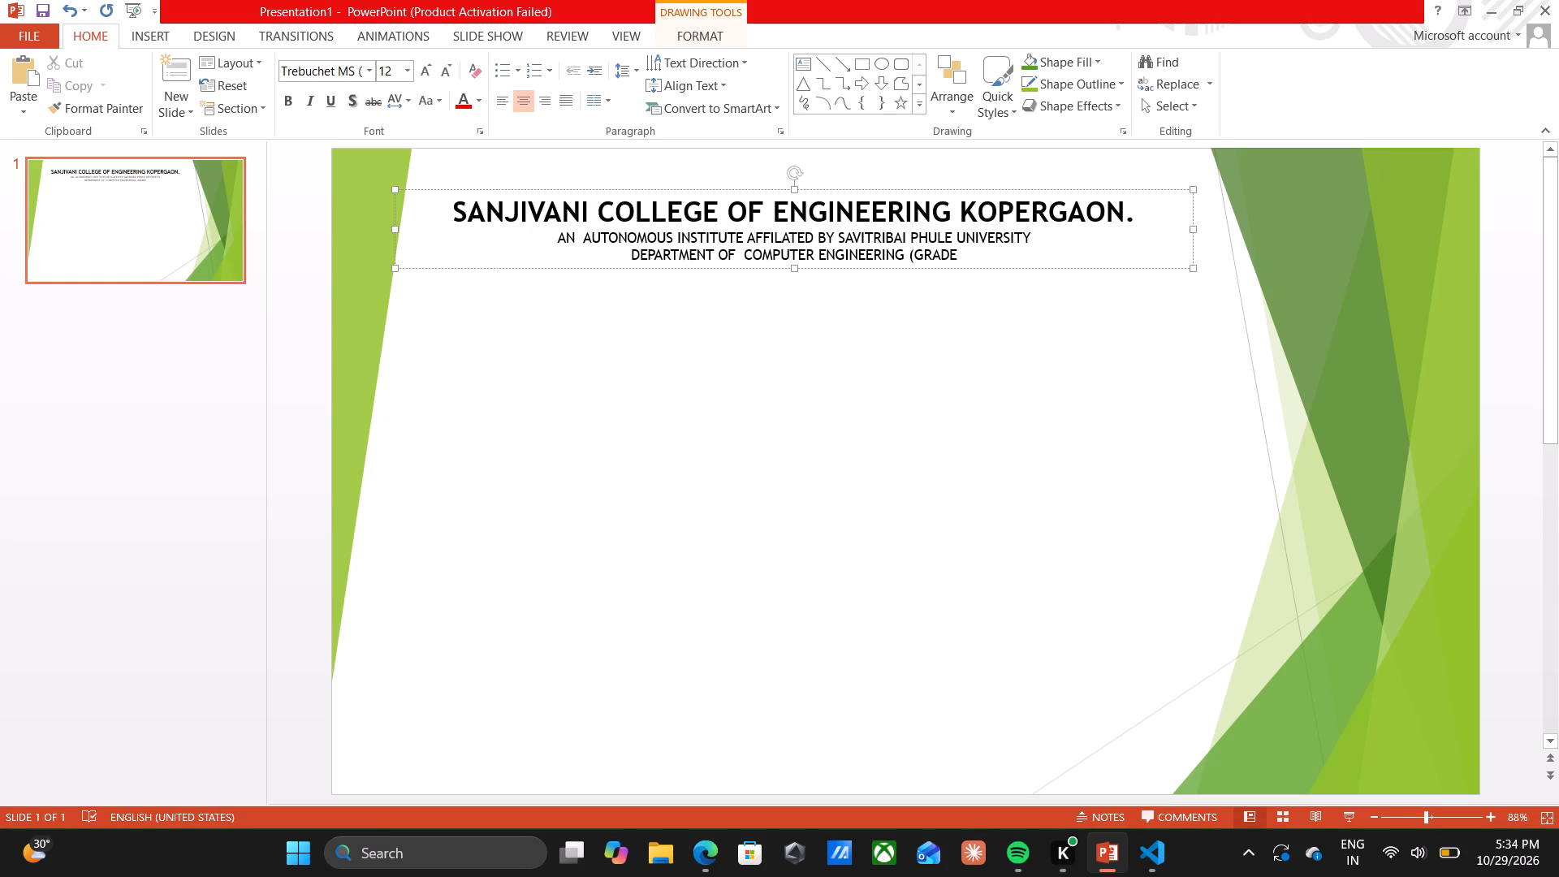
pyautogui.press('a')
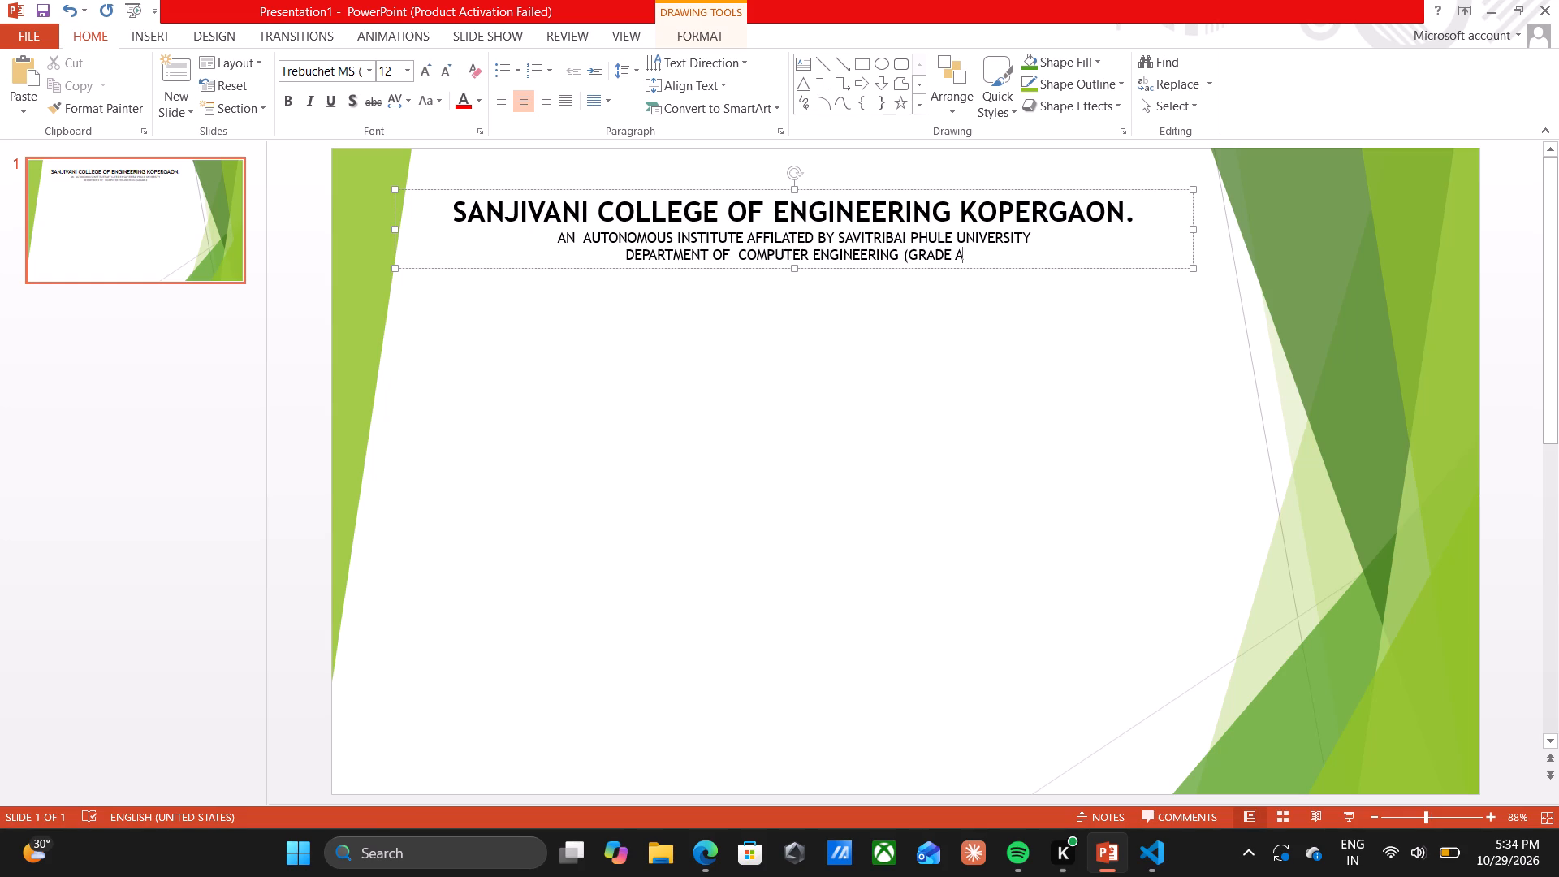
pyautogui.hotkey('shift', ')')
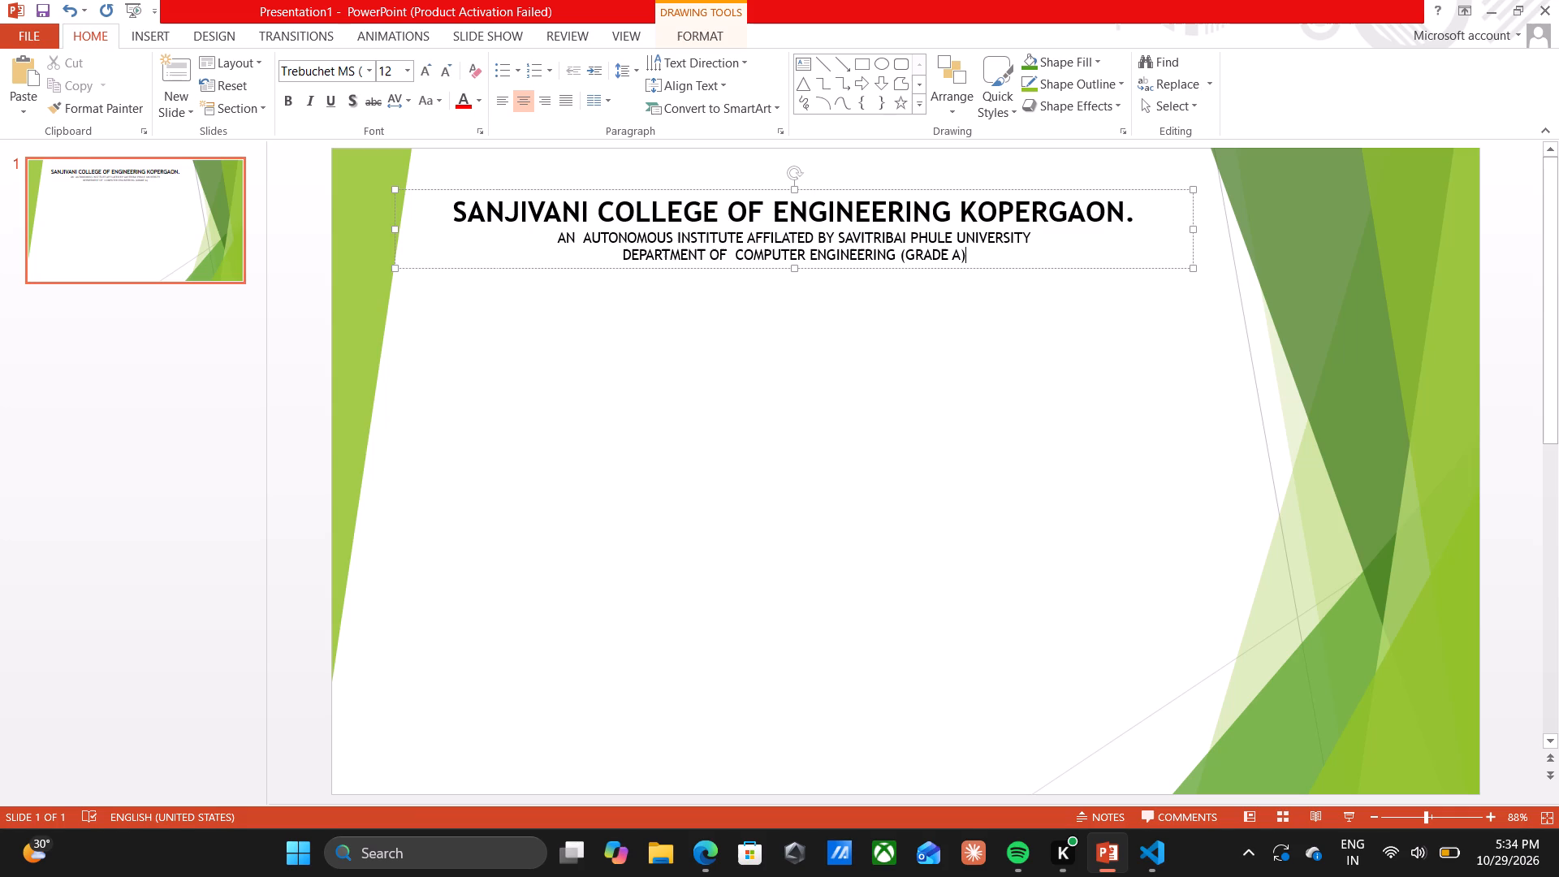
pyautogui.click(992, 305)
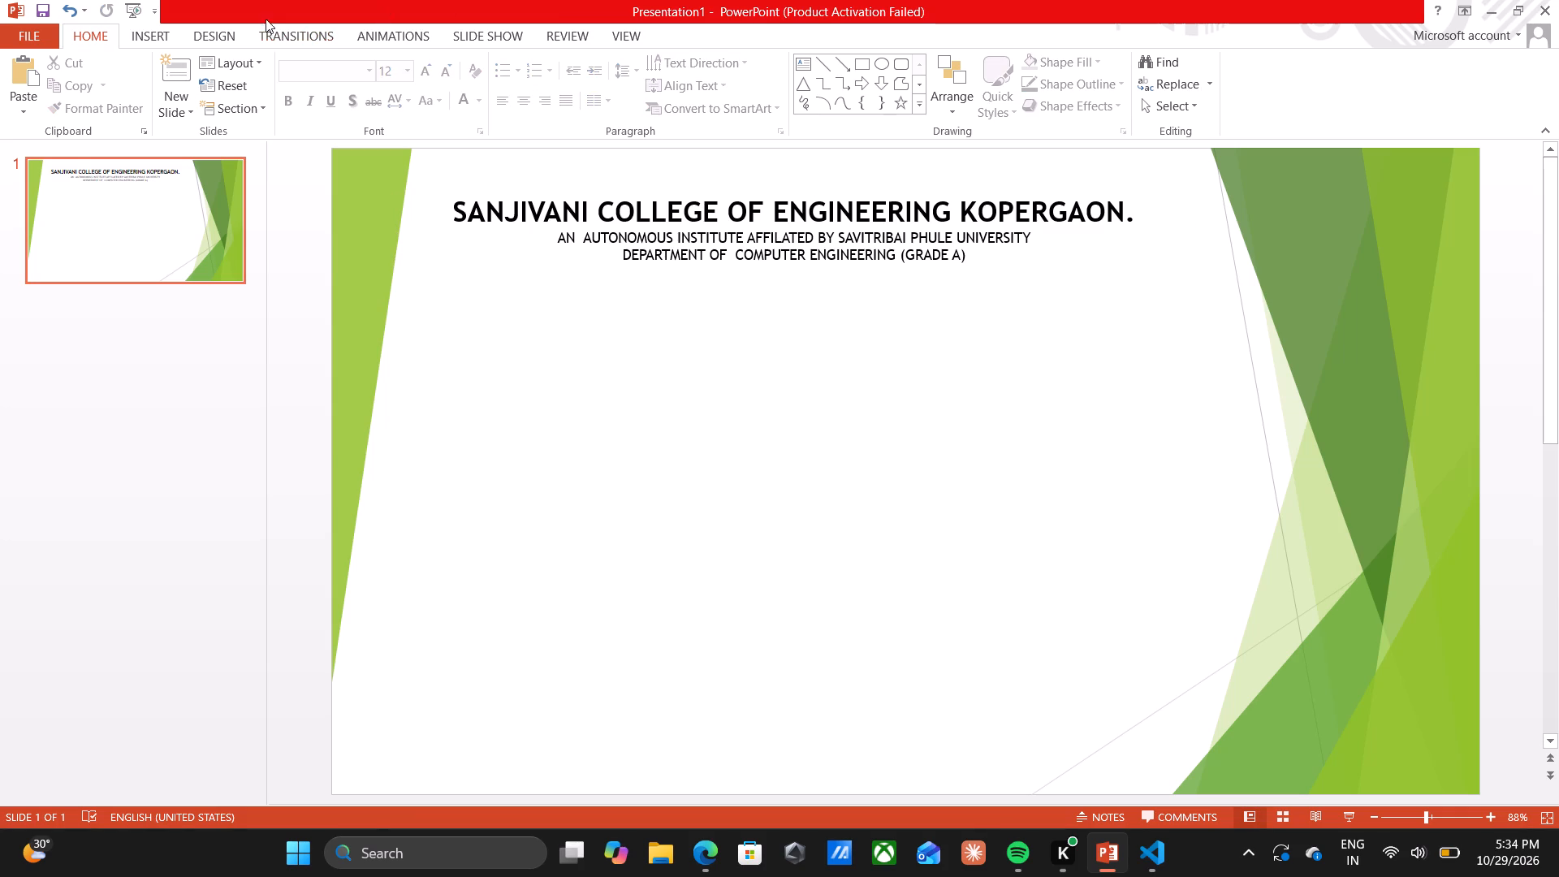
# Start inserting a picture from file and look through the Pictures folder for a suitable image.
pyautogui.click(143, 48)
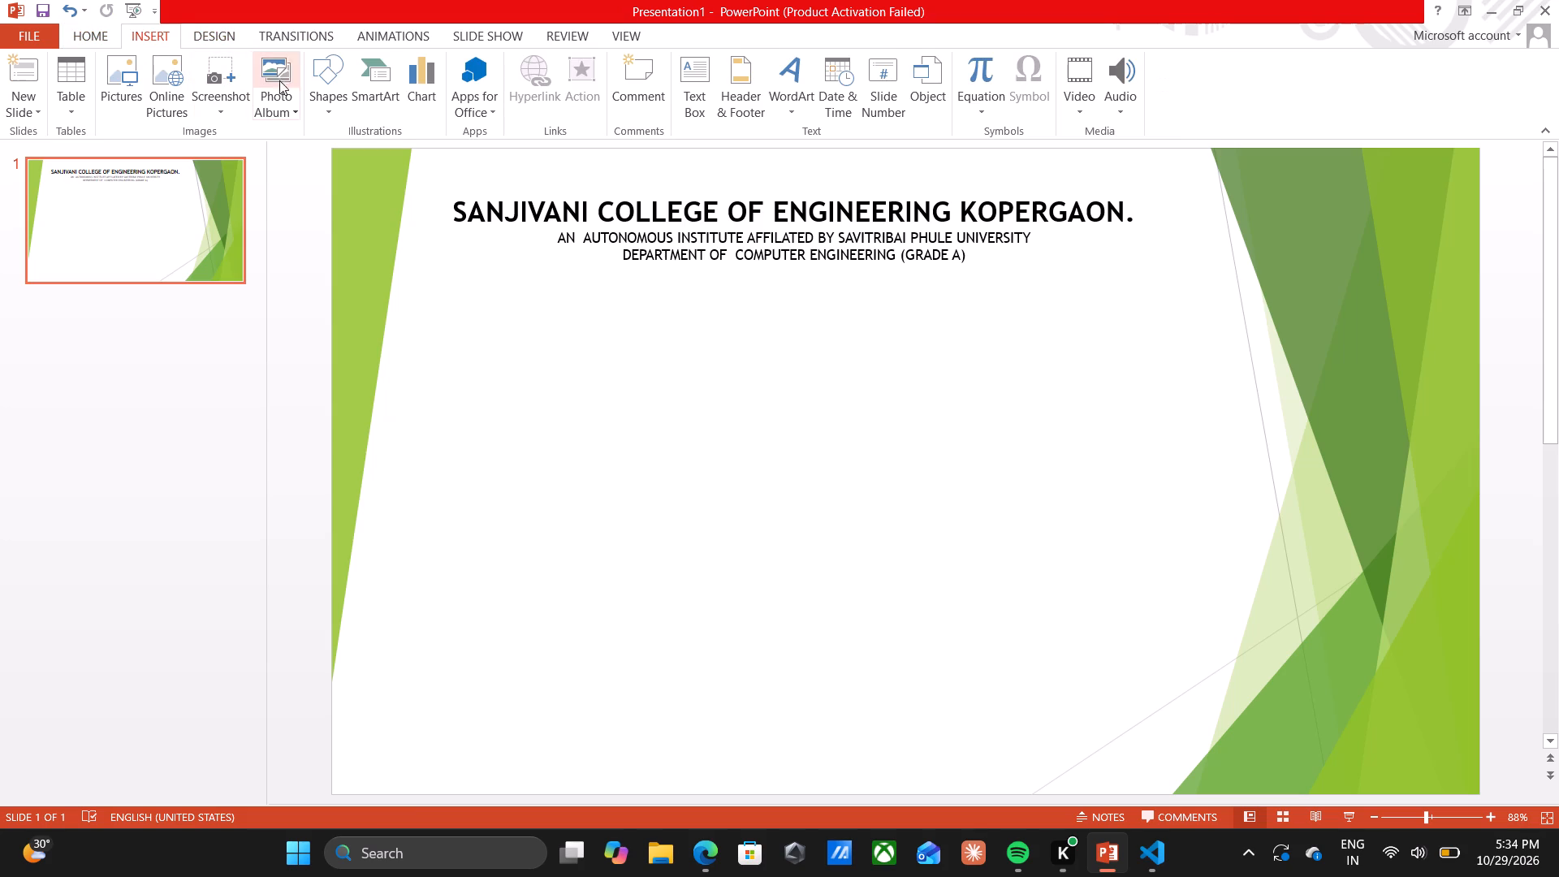
pyautogui.click(111, 62)
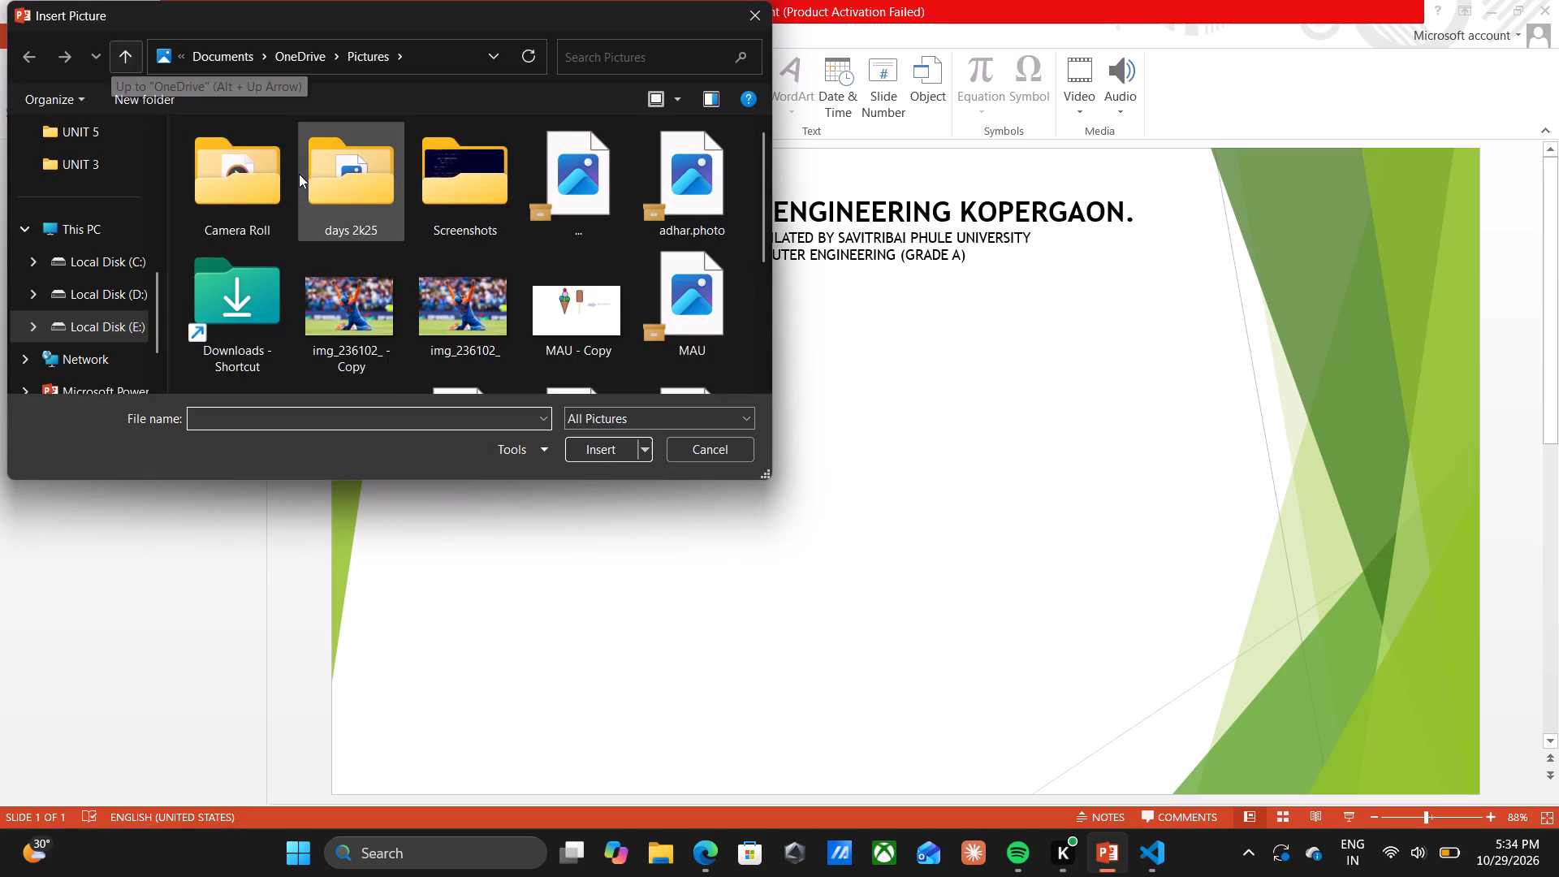
pyautogui.scroll(-1, 432, 283)
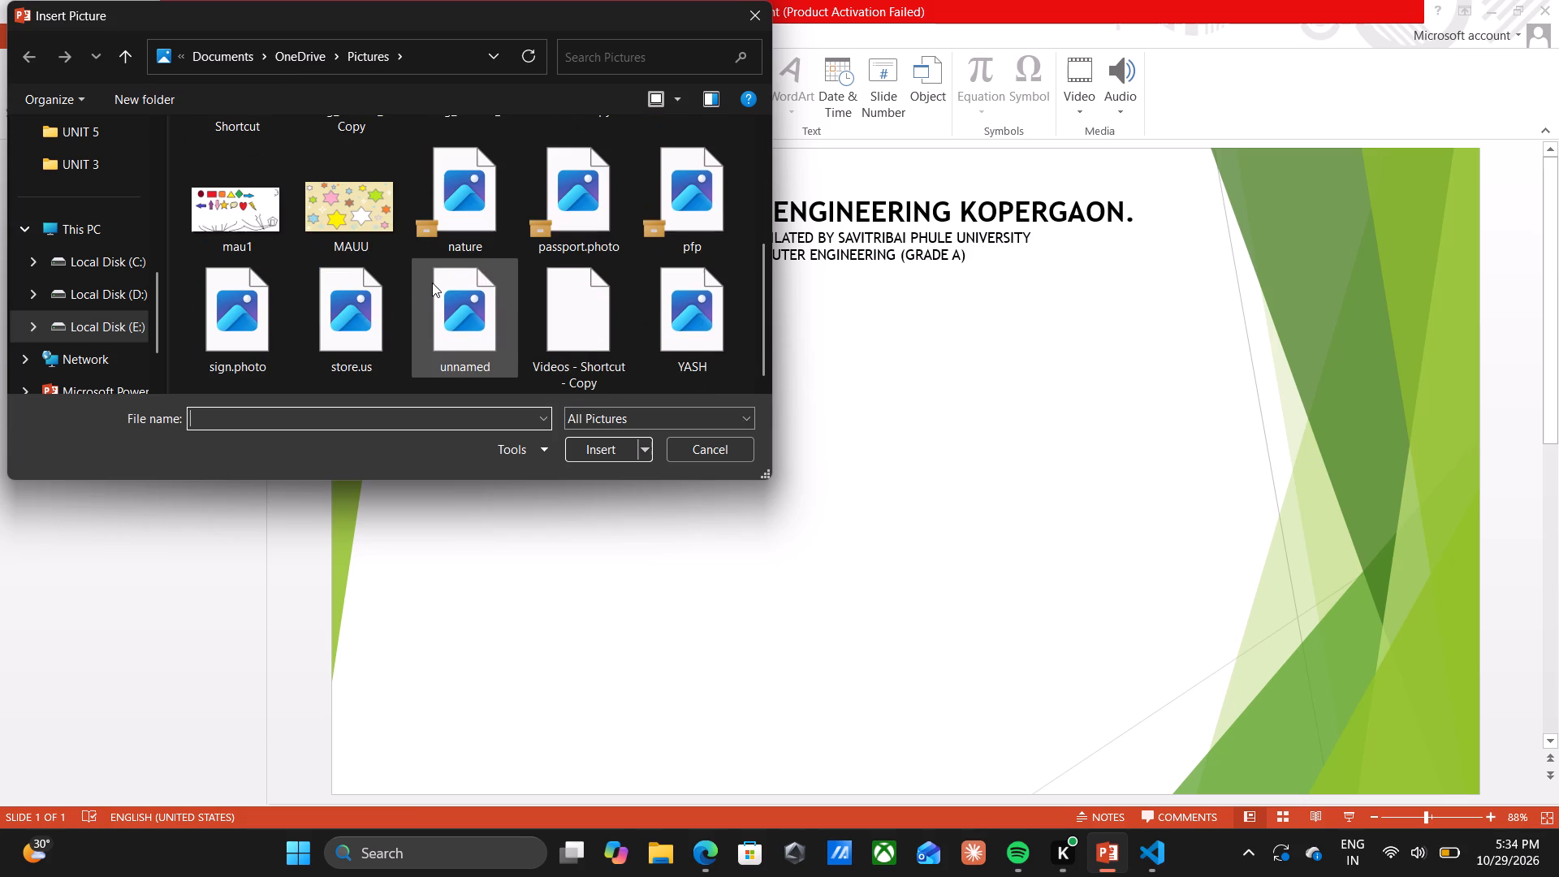
pyautogui.scroll(-1, 432, 283)
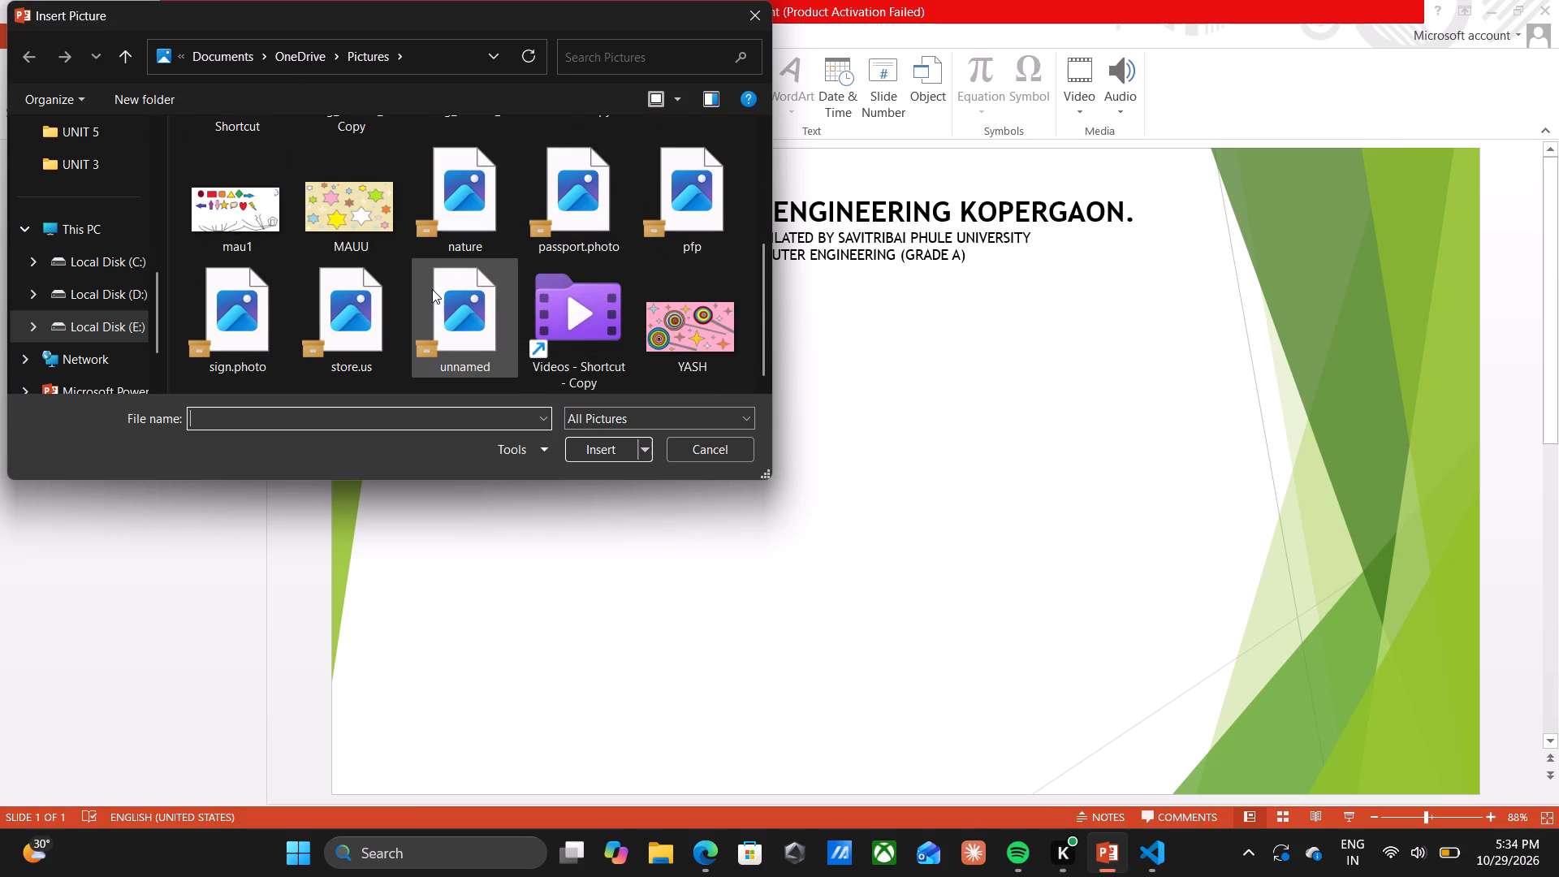
pyautogui.click(432, 289)
pyautogui.scroll(-1, 432, 289)
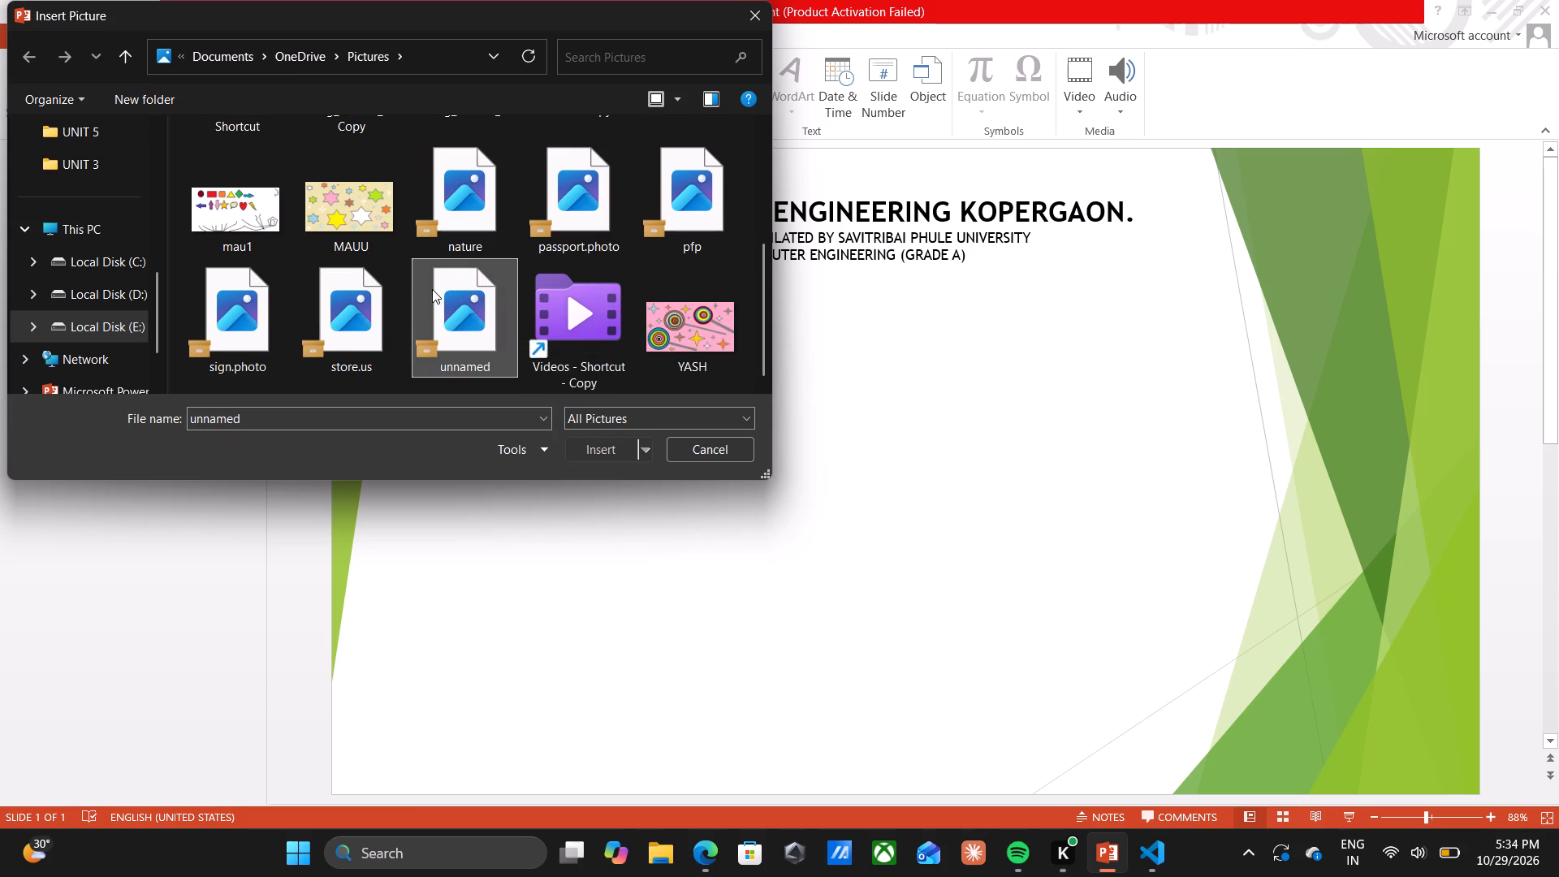
pyautogui.scroll(-1, 432, 289)
pyautogui.scroll(2, 432, 289)
pyautogui.scroll(-2, 432, 289)
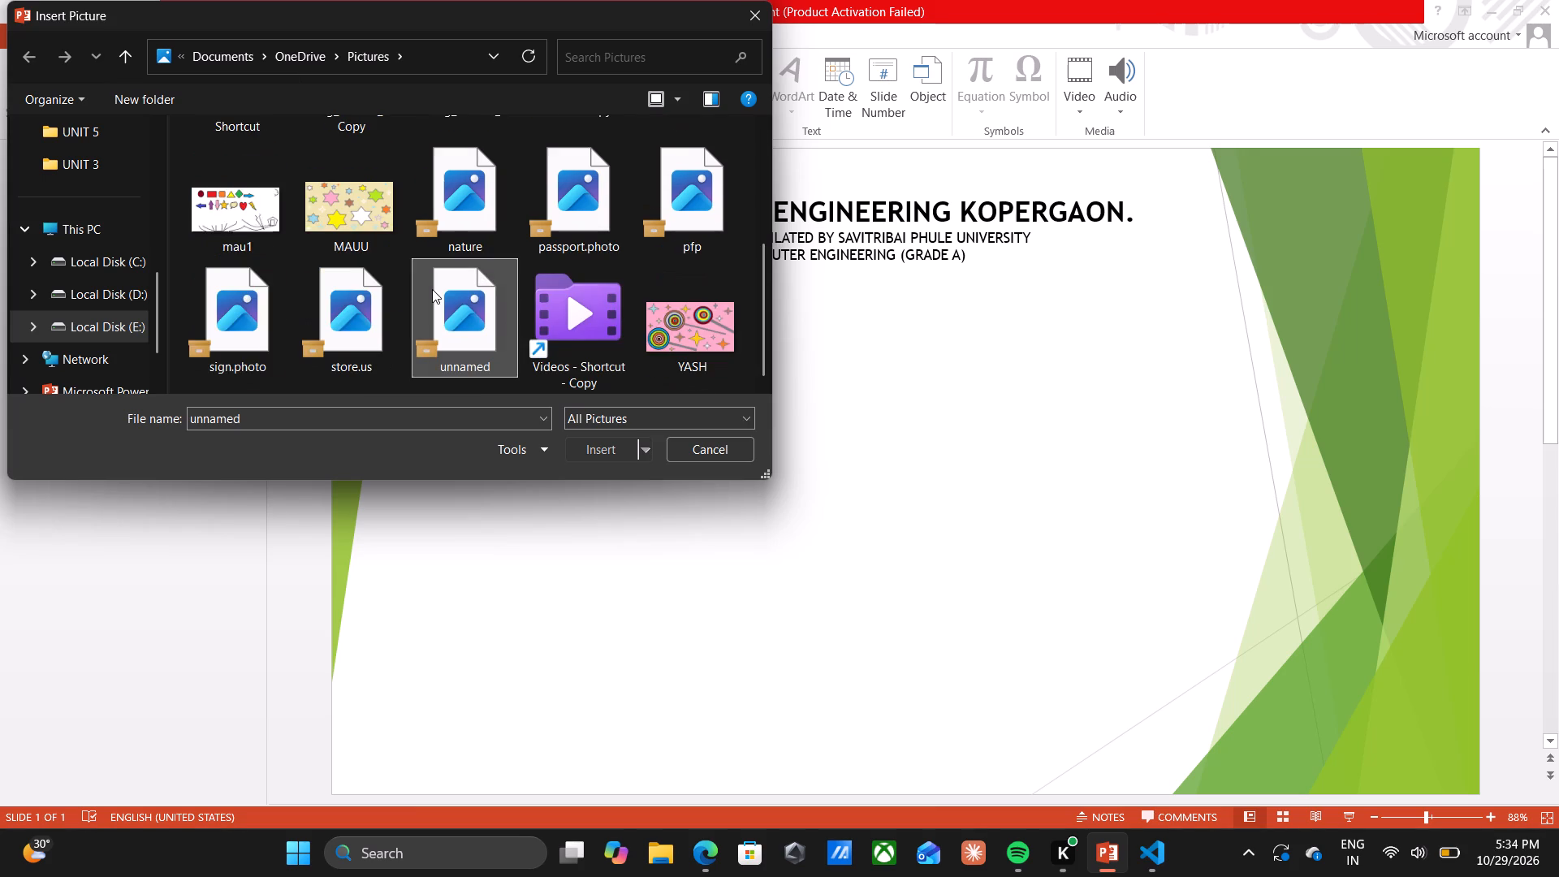
pyautogui.scroll(-1, 432, 289)
pyautogui.scroll(3, 432, 289)
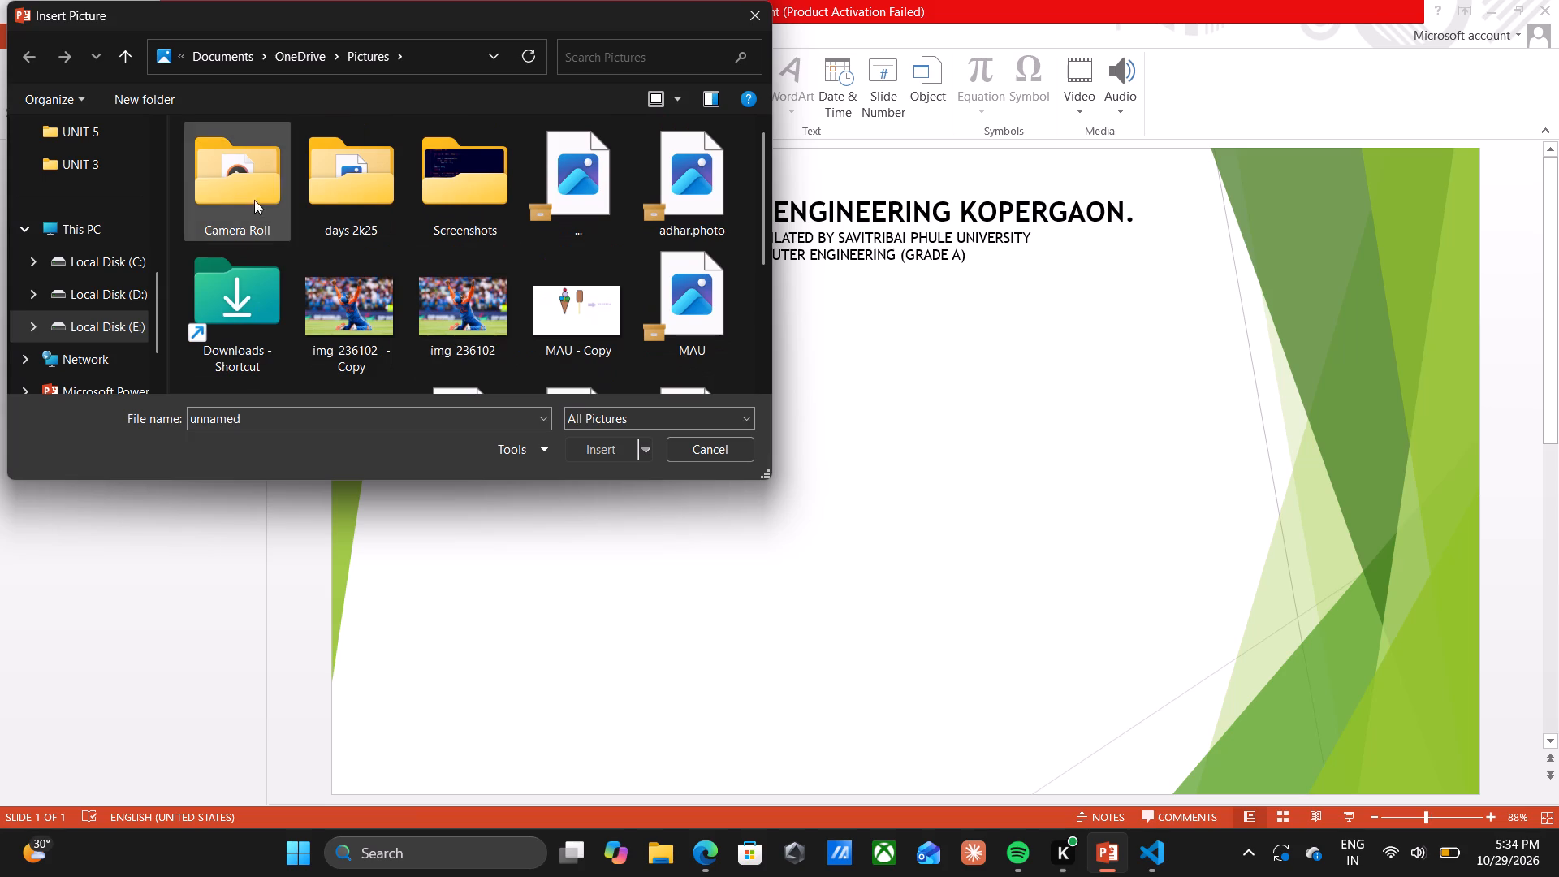
pyautogui.scroll(4, 92, 163)
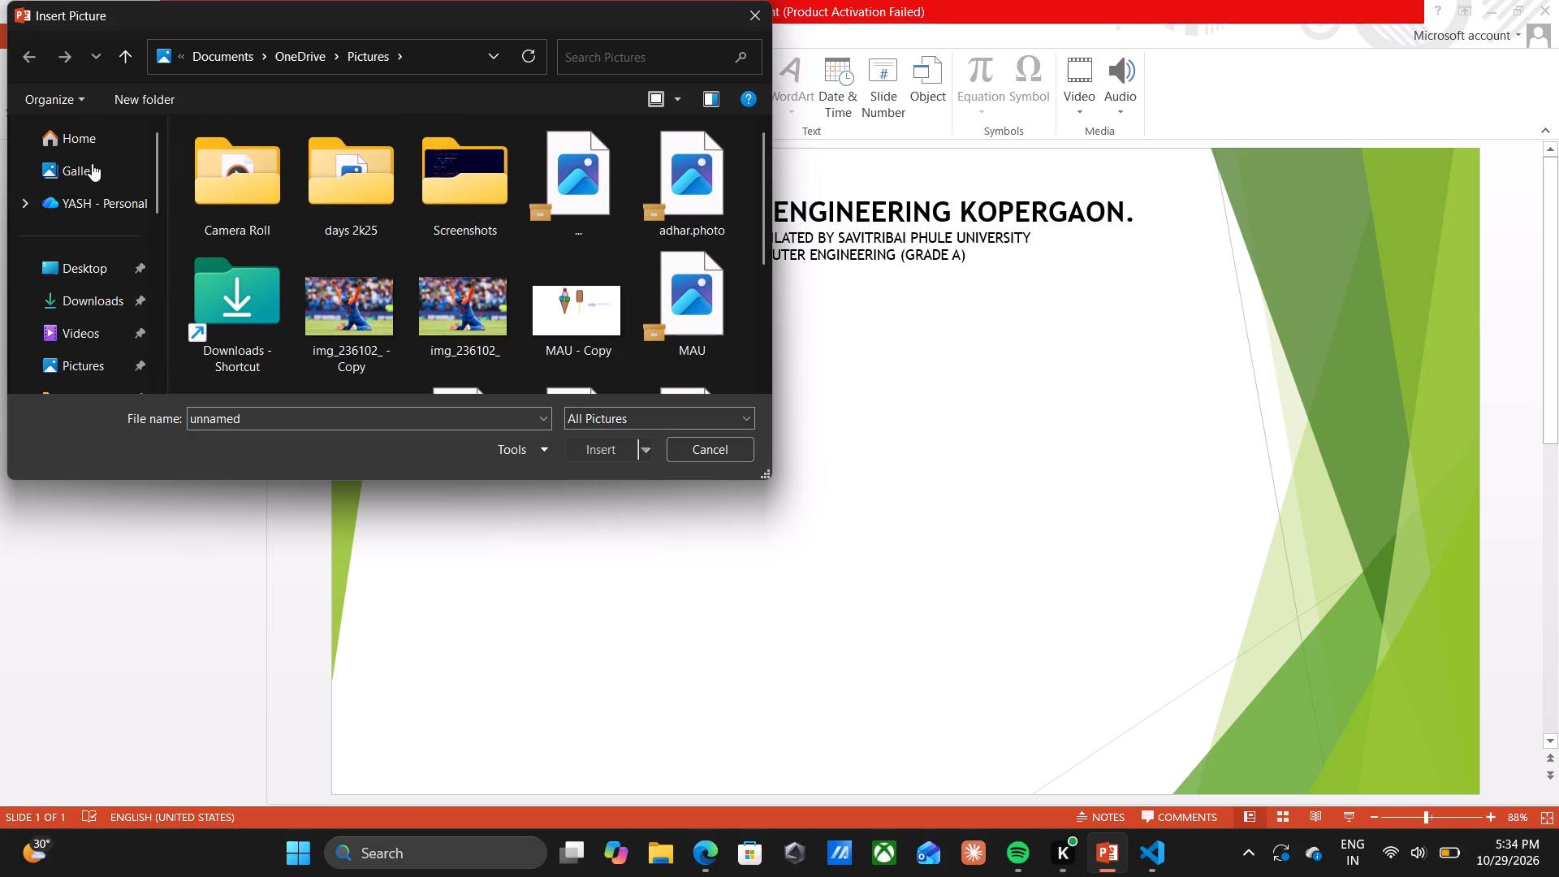
# Browse the Gallery's screenshots and photos for the picture to insert on the slide.
pyautogui.click(76, 171)
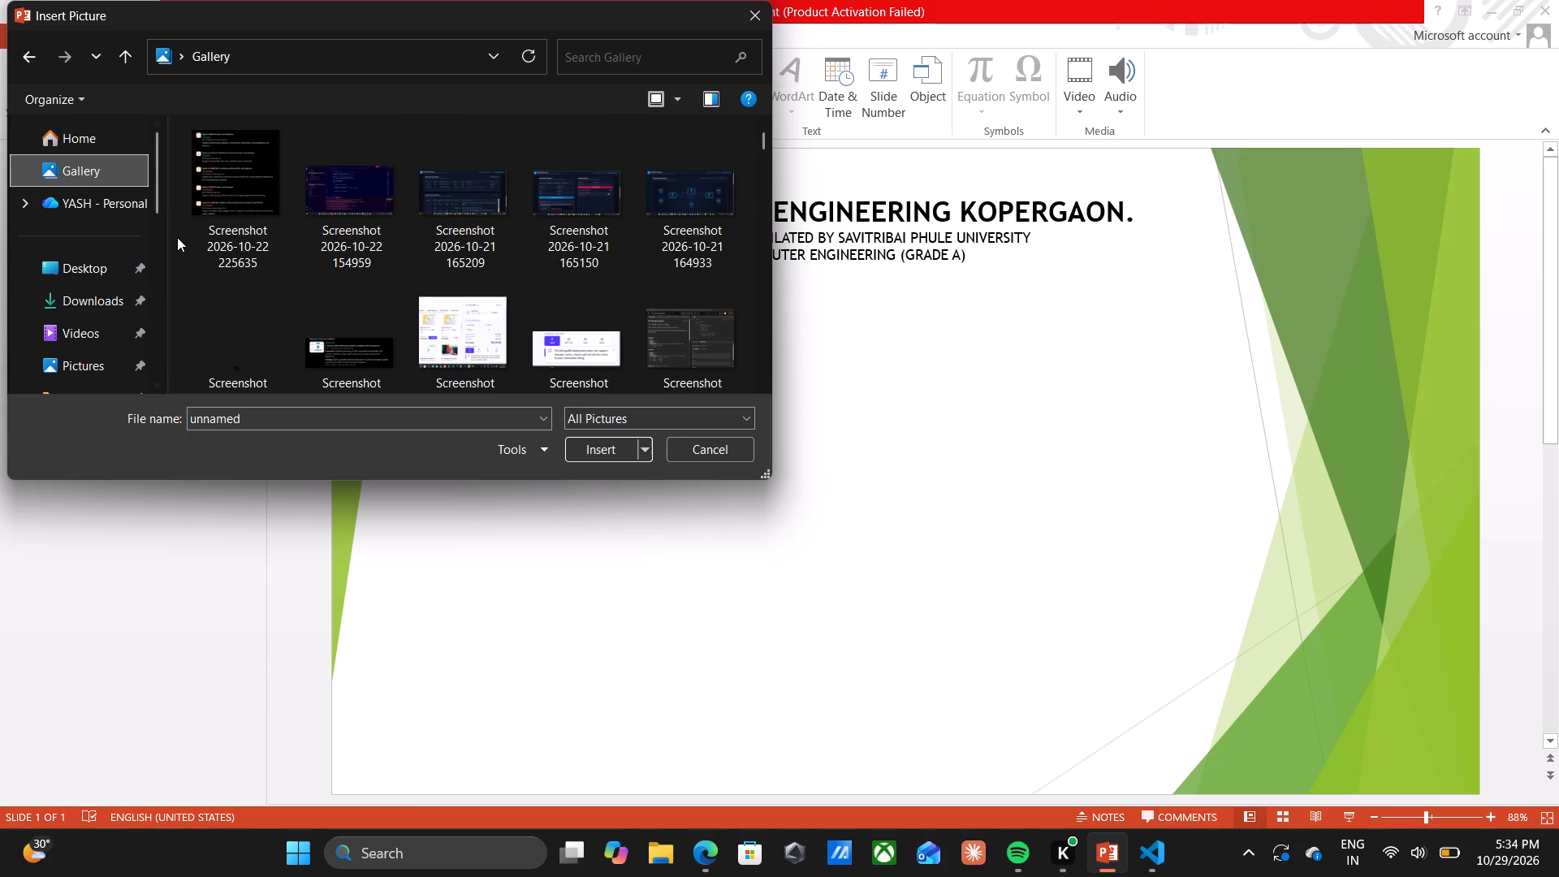
pyautogui.scroll(-5, 177, 237)
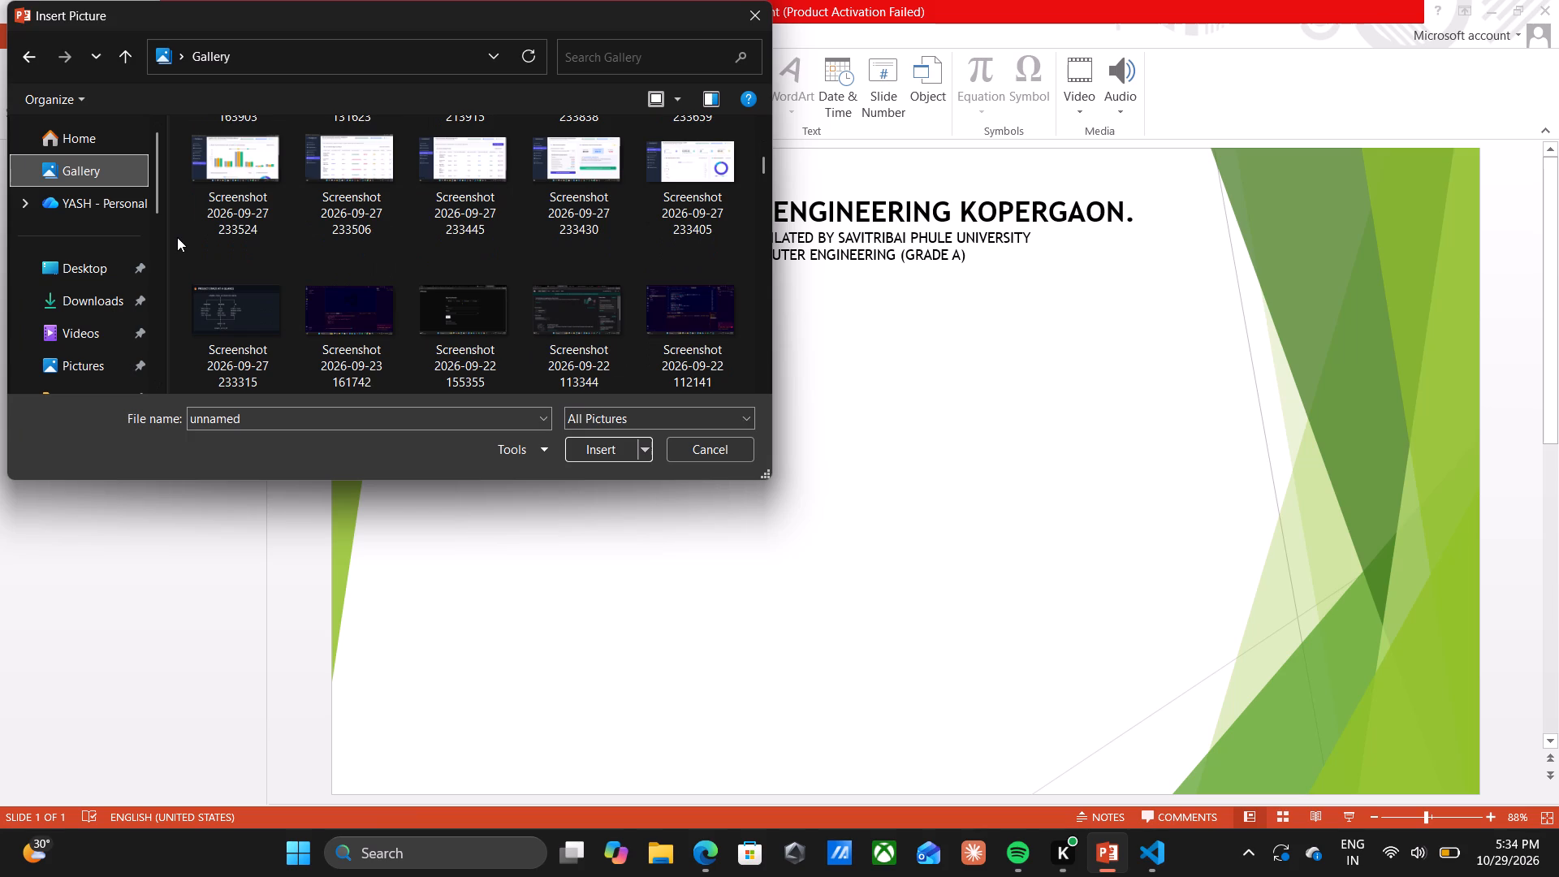
pyautogui.scroll(-4, 177, 237)
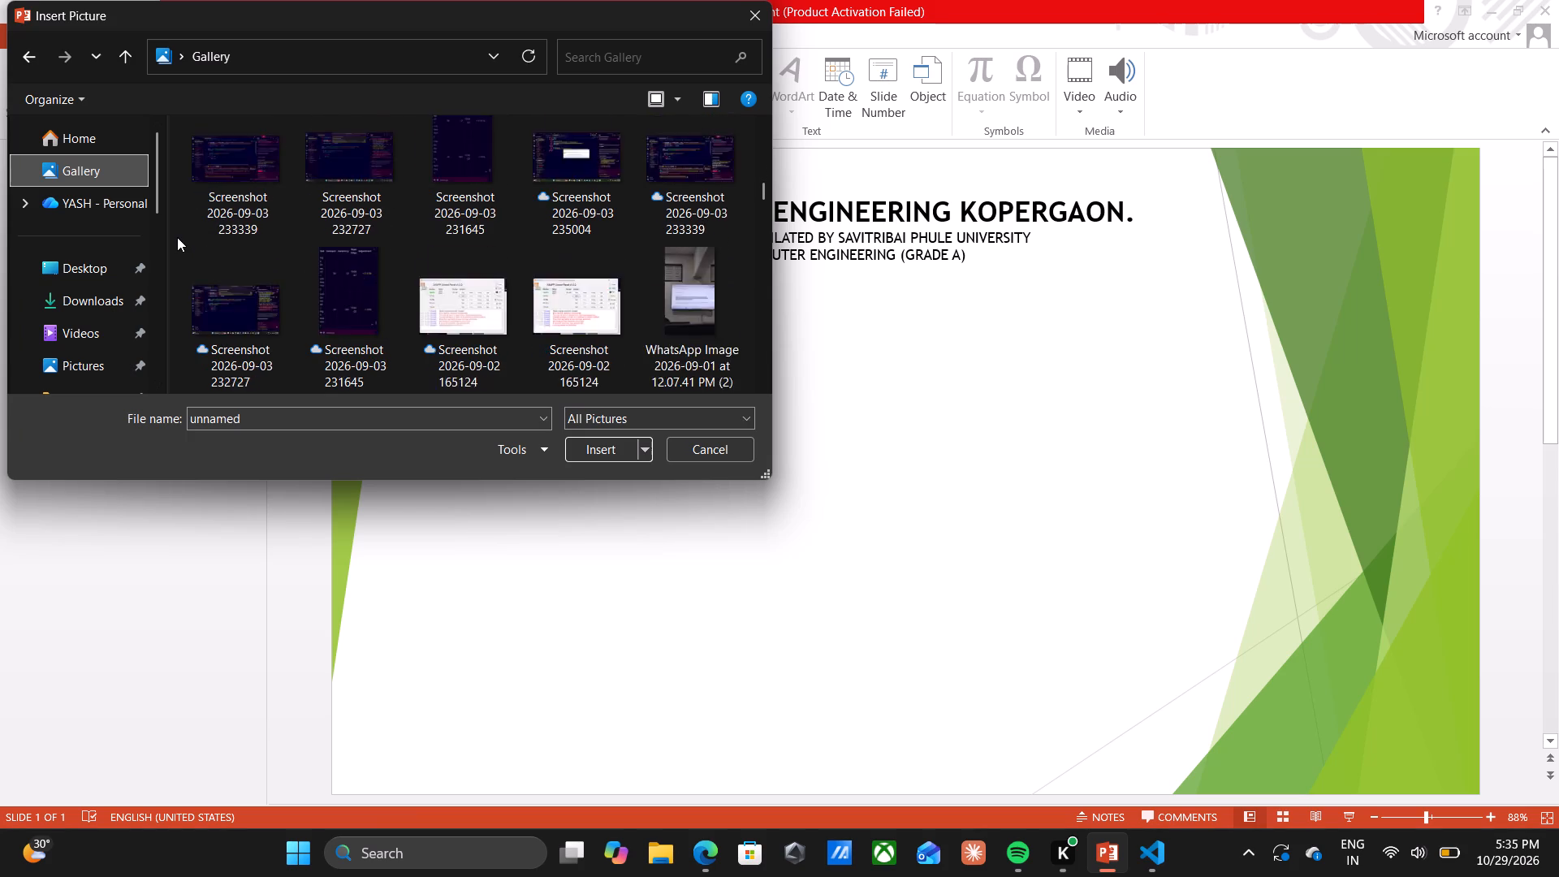
pyautogui.scroll(-1, 177, 237)
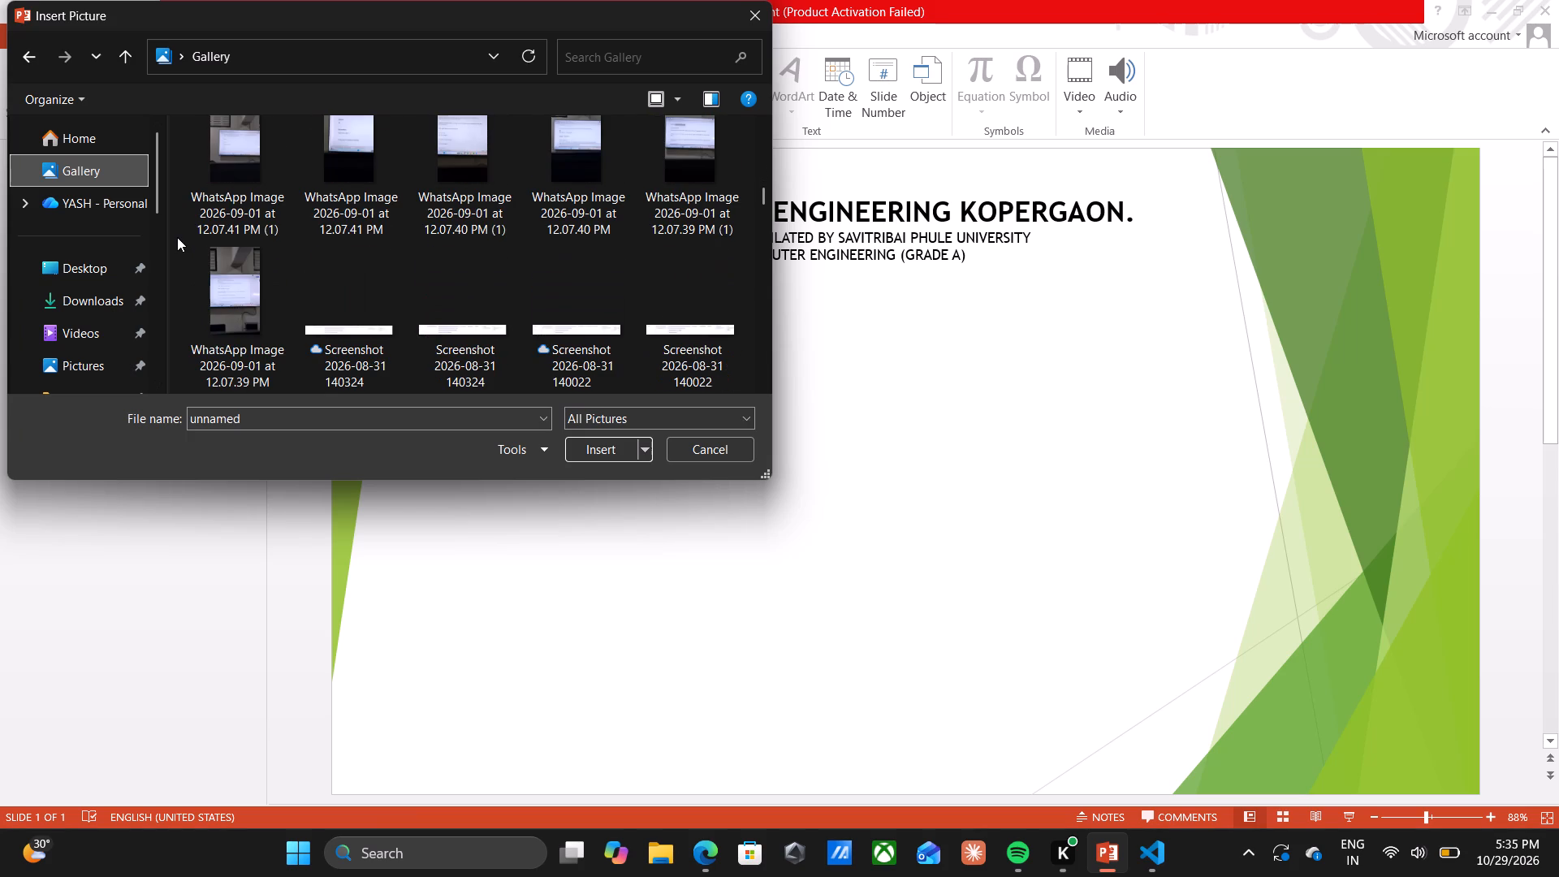
pyautogui.scroll(-3, 177, 237)
pyautogui.scroll(1, 177, 237)
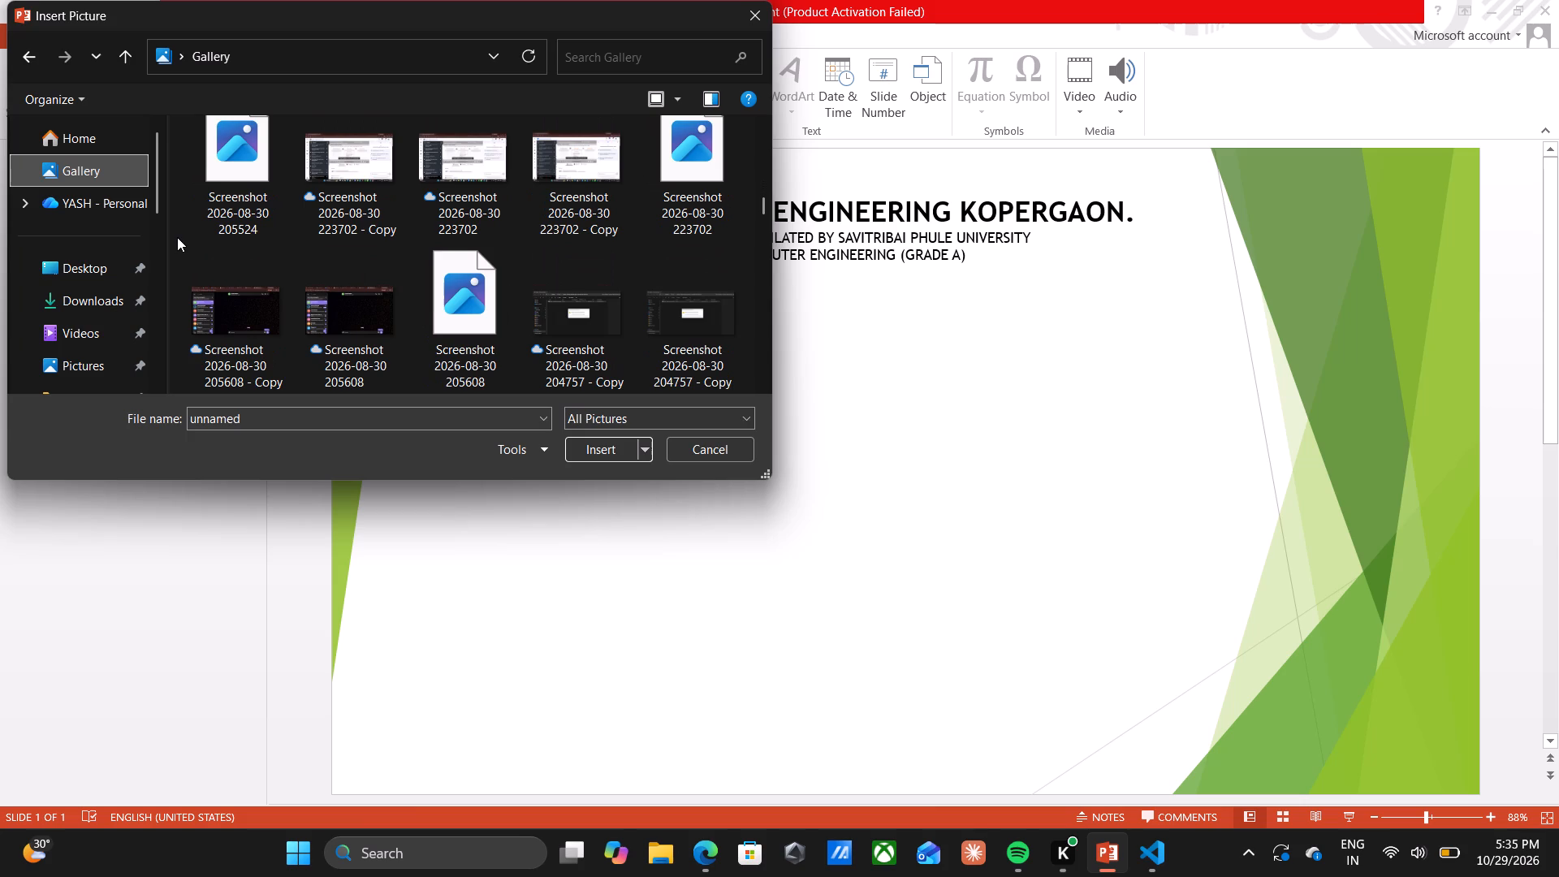
pyautogui.scroll(1, 177, 237)
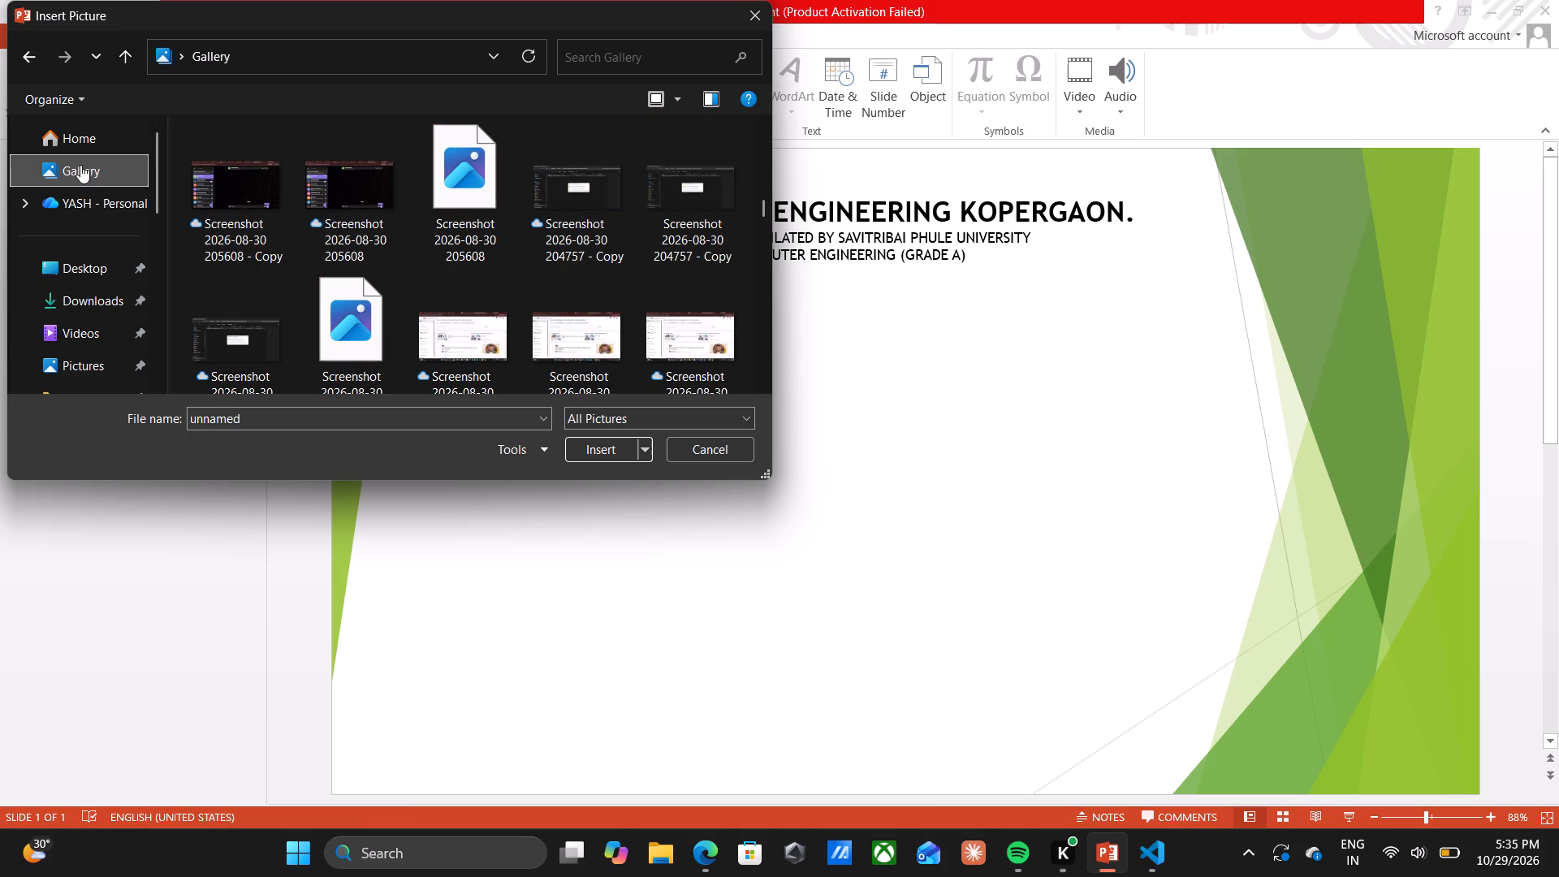
# Find the "coll logo" PNG in the Downloads folder and insert it on the slide.
pyautogui.click(85, 360)
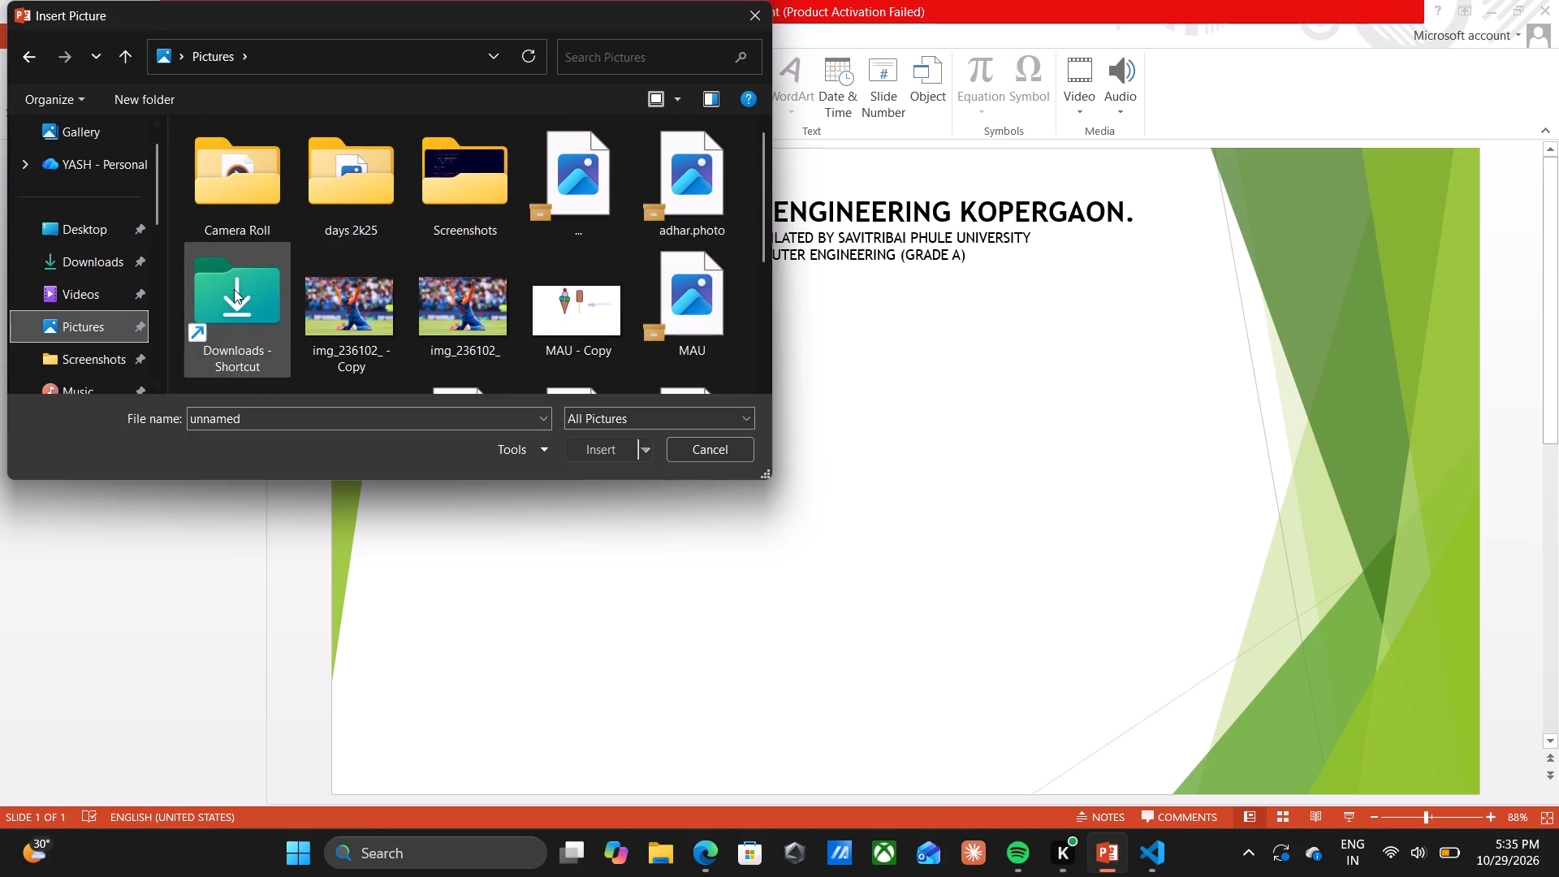
pyautogui.scroll(-5, 234, 289)
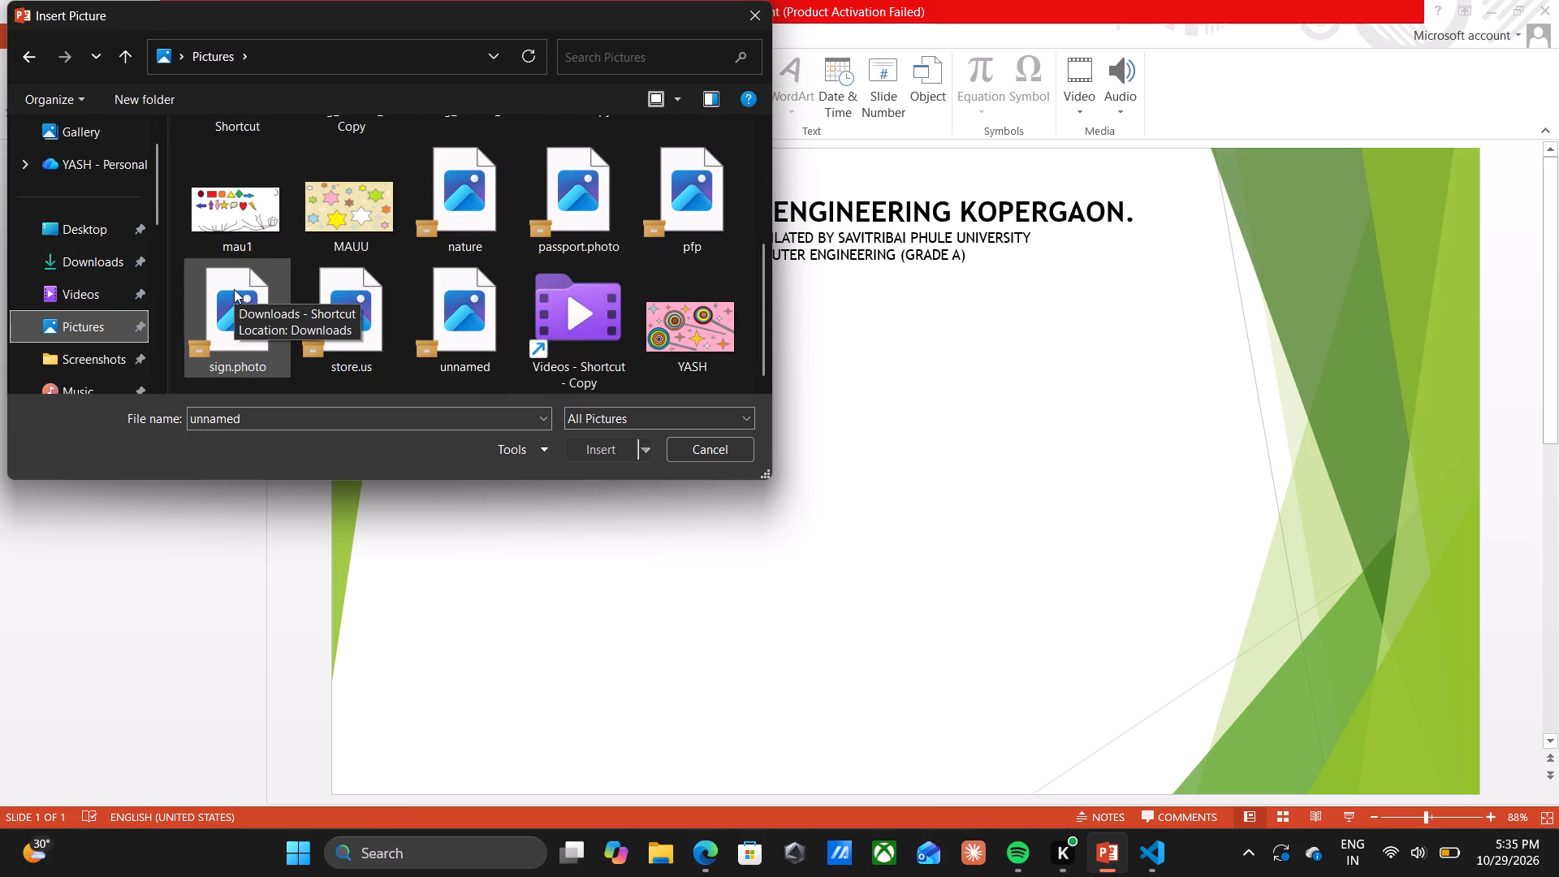
pyautogui.scroll(-2, 234, 289)
pyautogui.scroll(3, 234, 289)
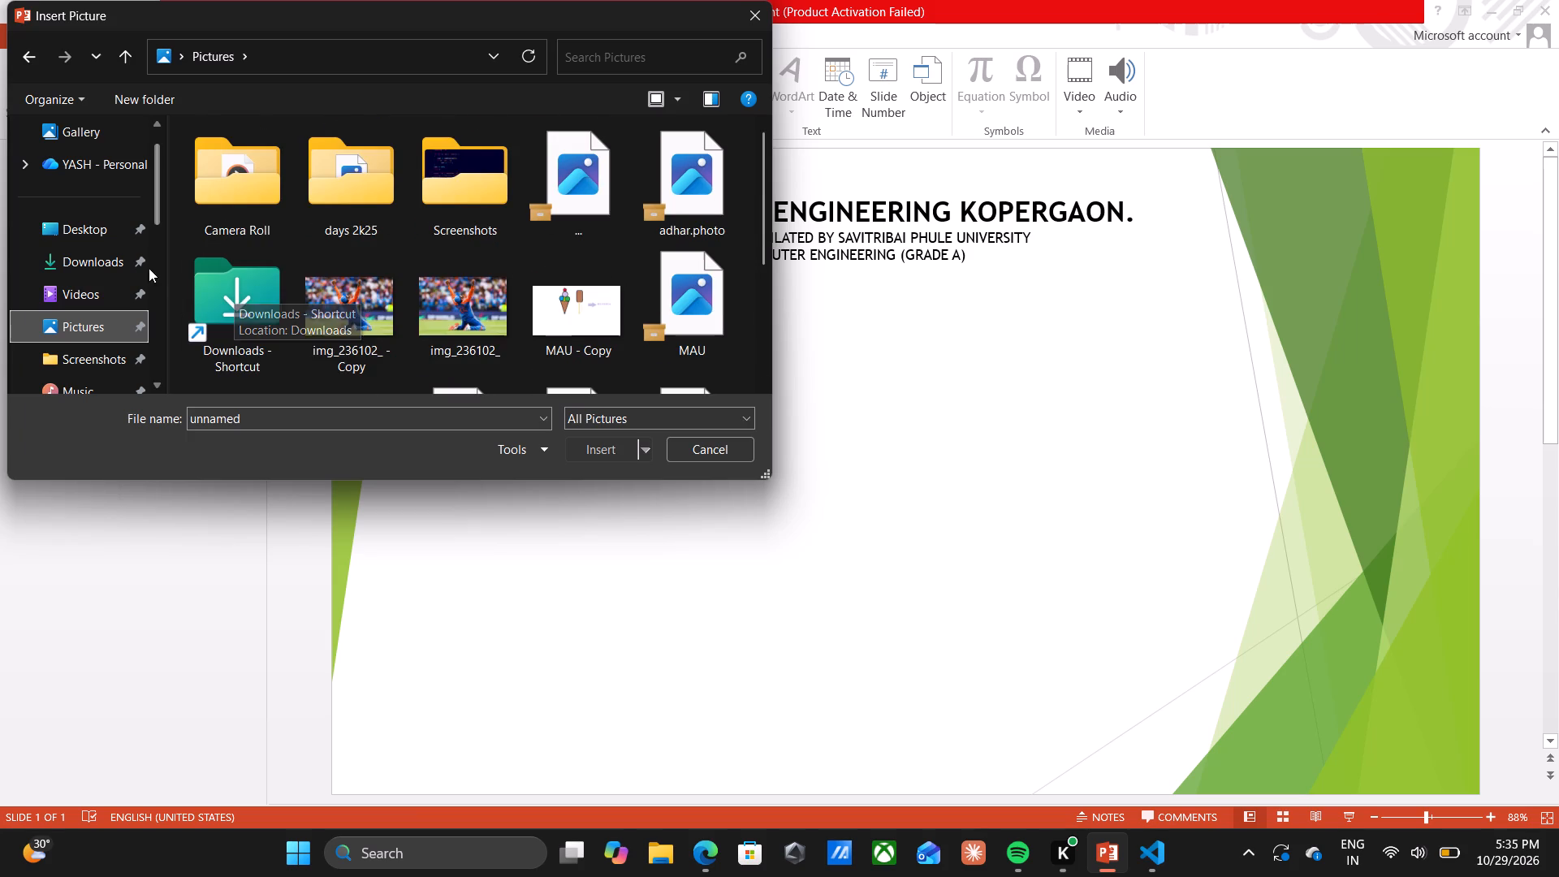
pyautogui.click(95, 286)
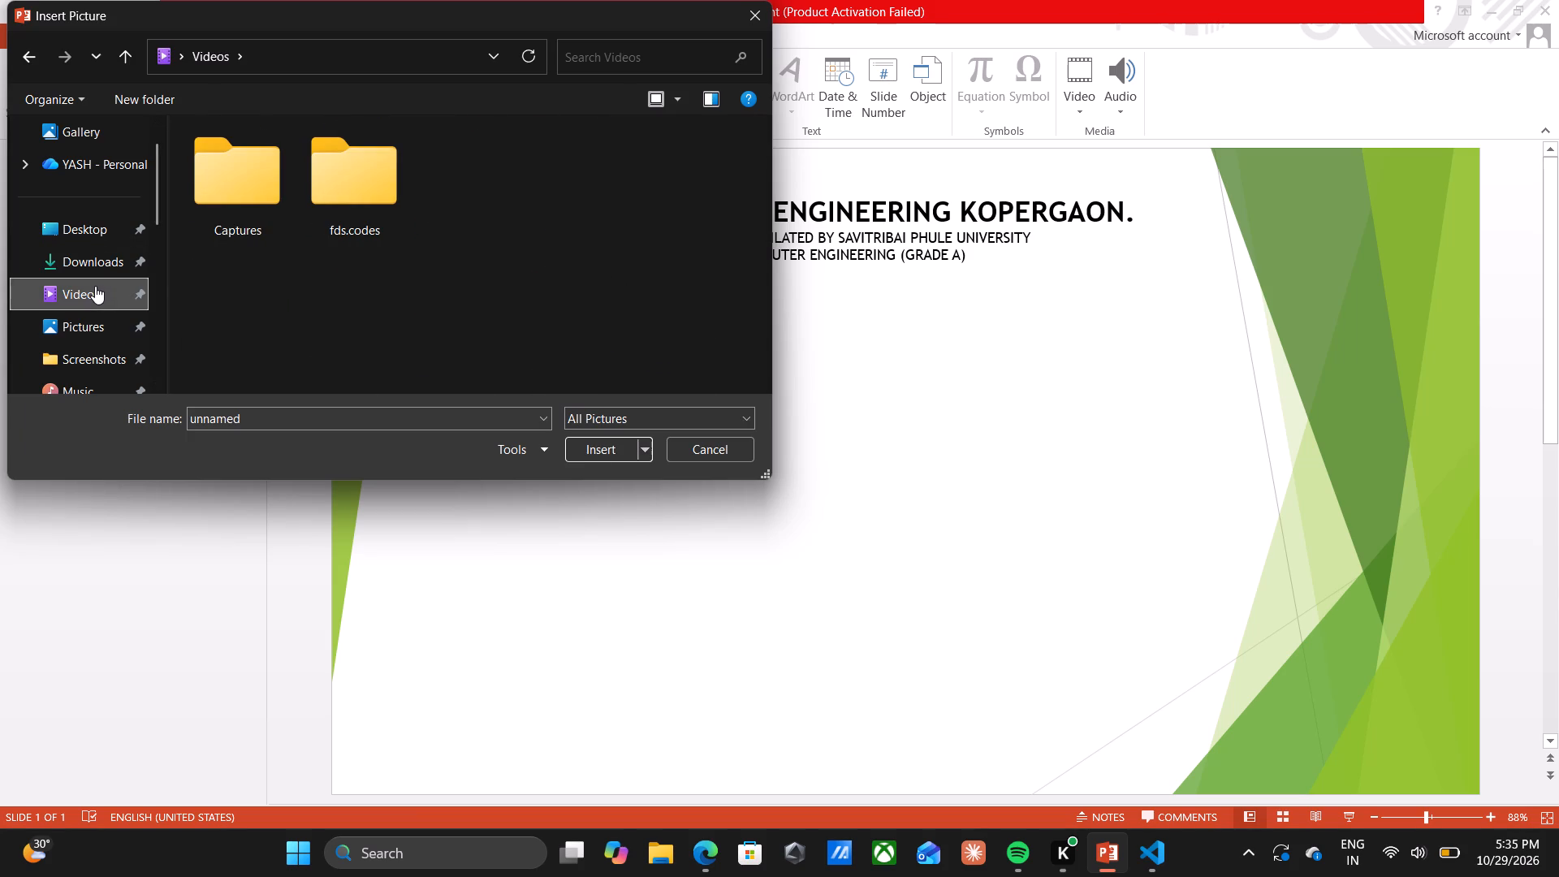
pyautogui.click(95, 256)
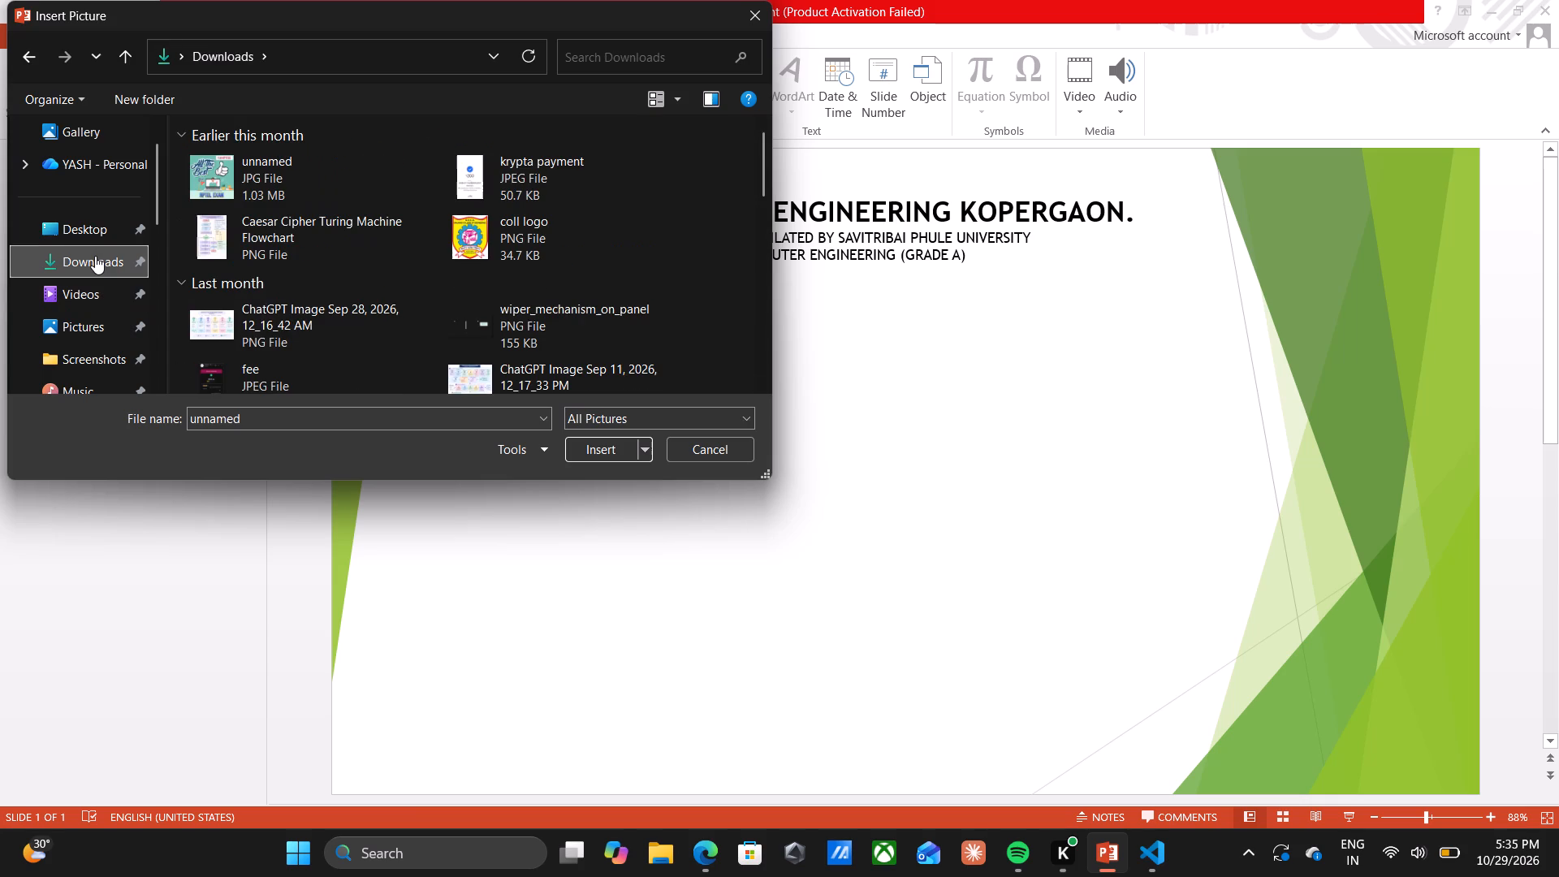
pyautogui.doubleClick(469, 224)
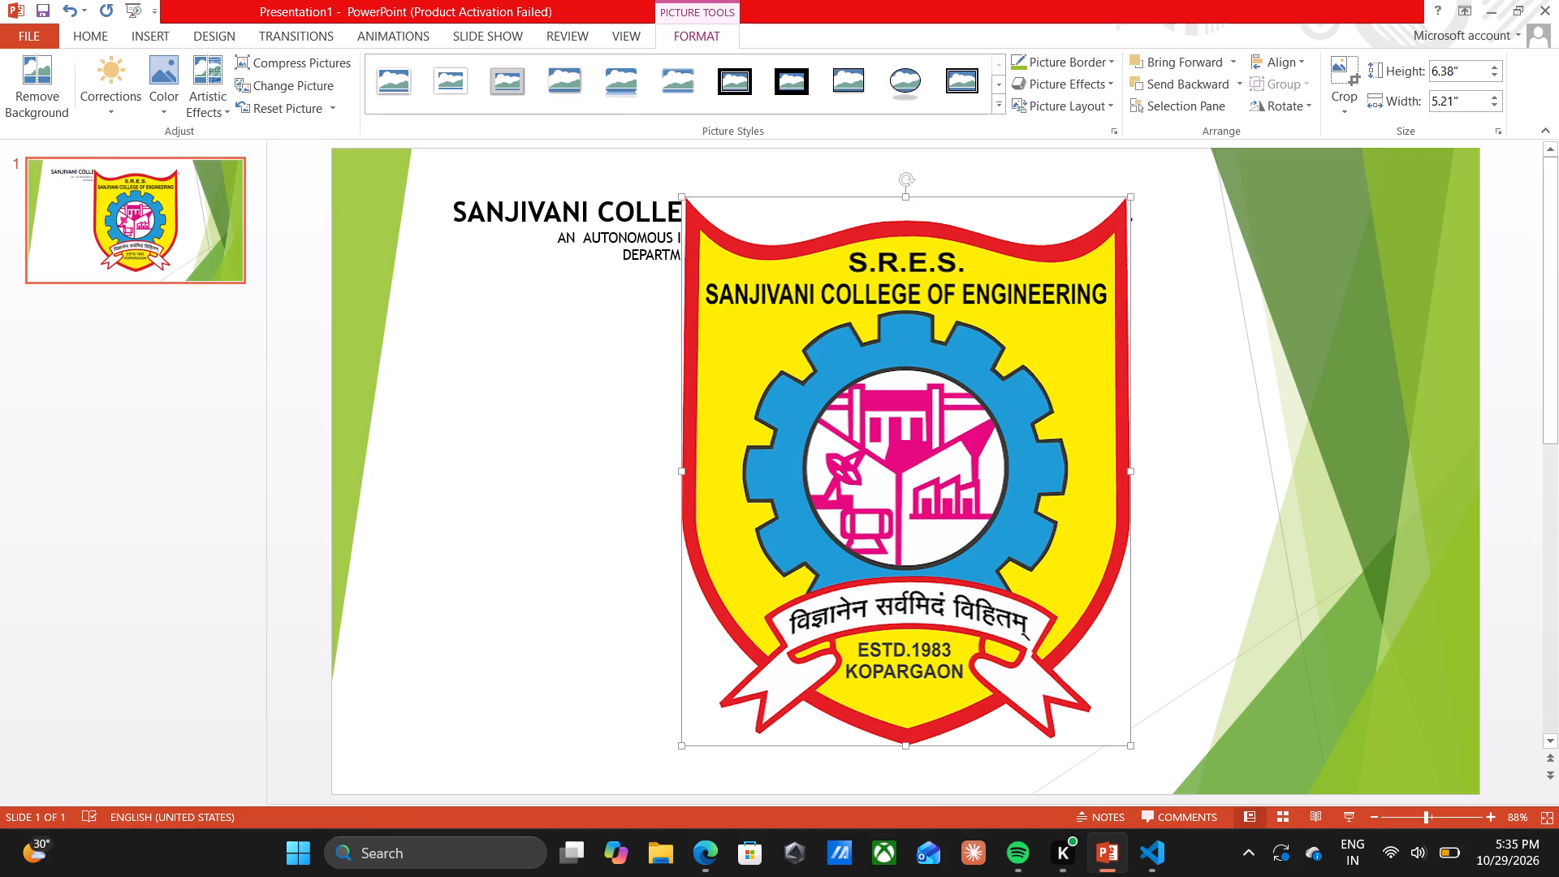
# Shrink the inserted logo to about 2.61" high by 2.13" wide and move it below the heading.
pyautogui.moveTo(1132, 748); pyautogui.dragTo(856, 421)
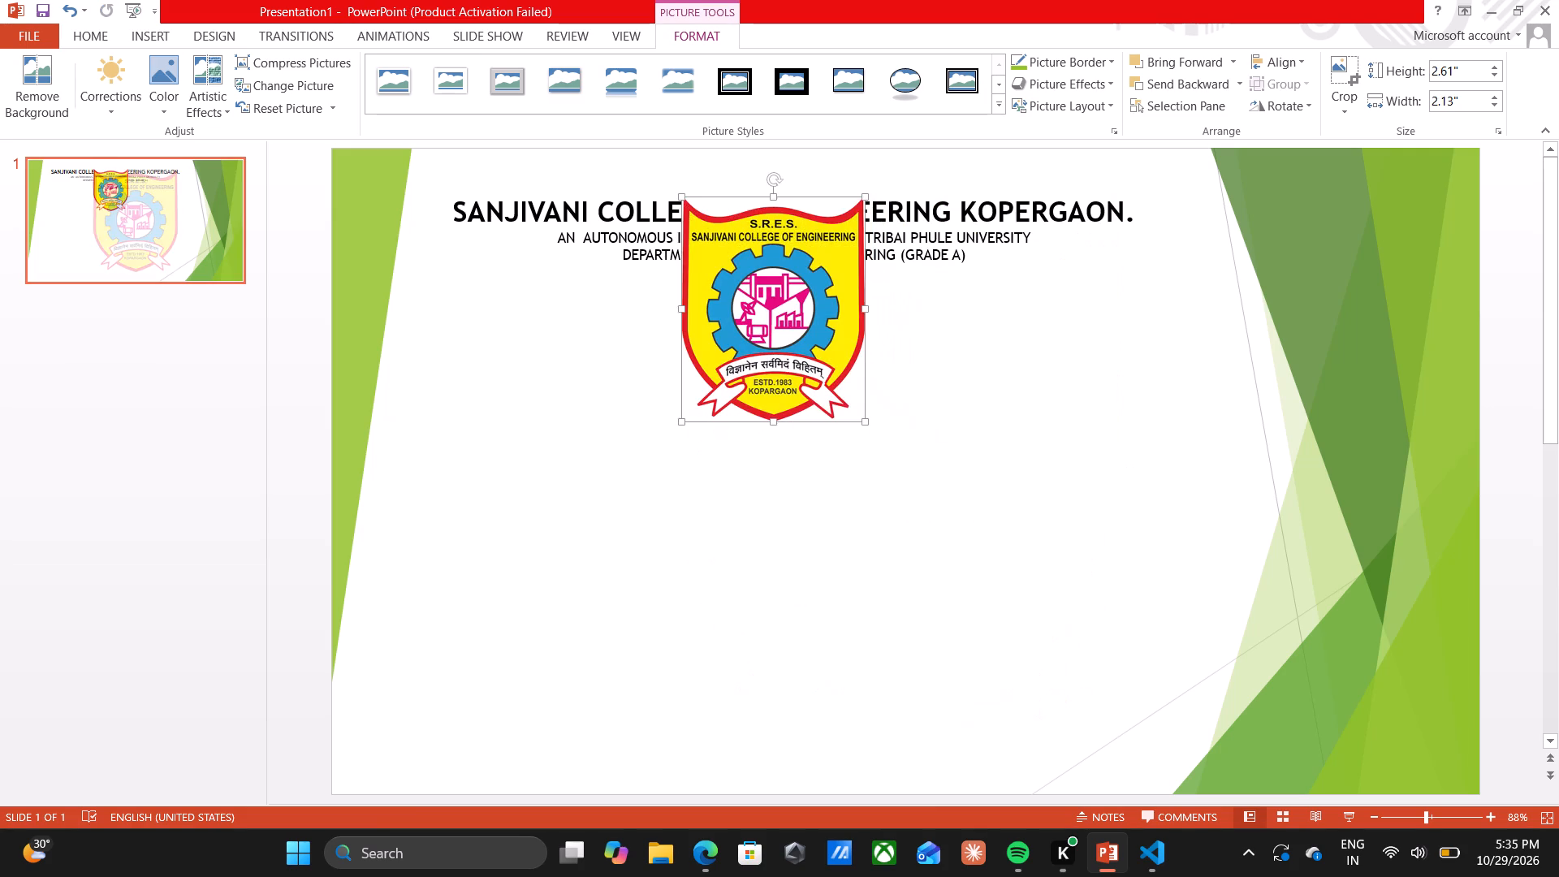
pyautogui.moveTo(746, 358); pyautogui.dragTo(546, 442)
# Shift the heading text box toward the slide's right side and slightly down to make room for the logo.
pyautogui.click(801, 201)
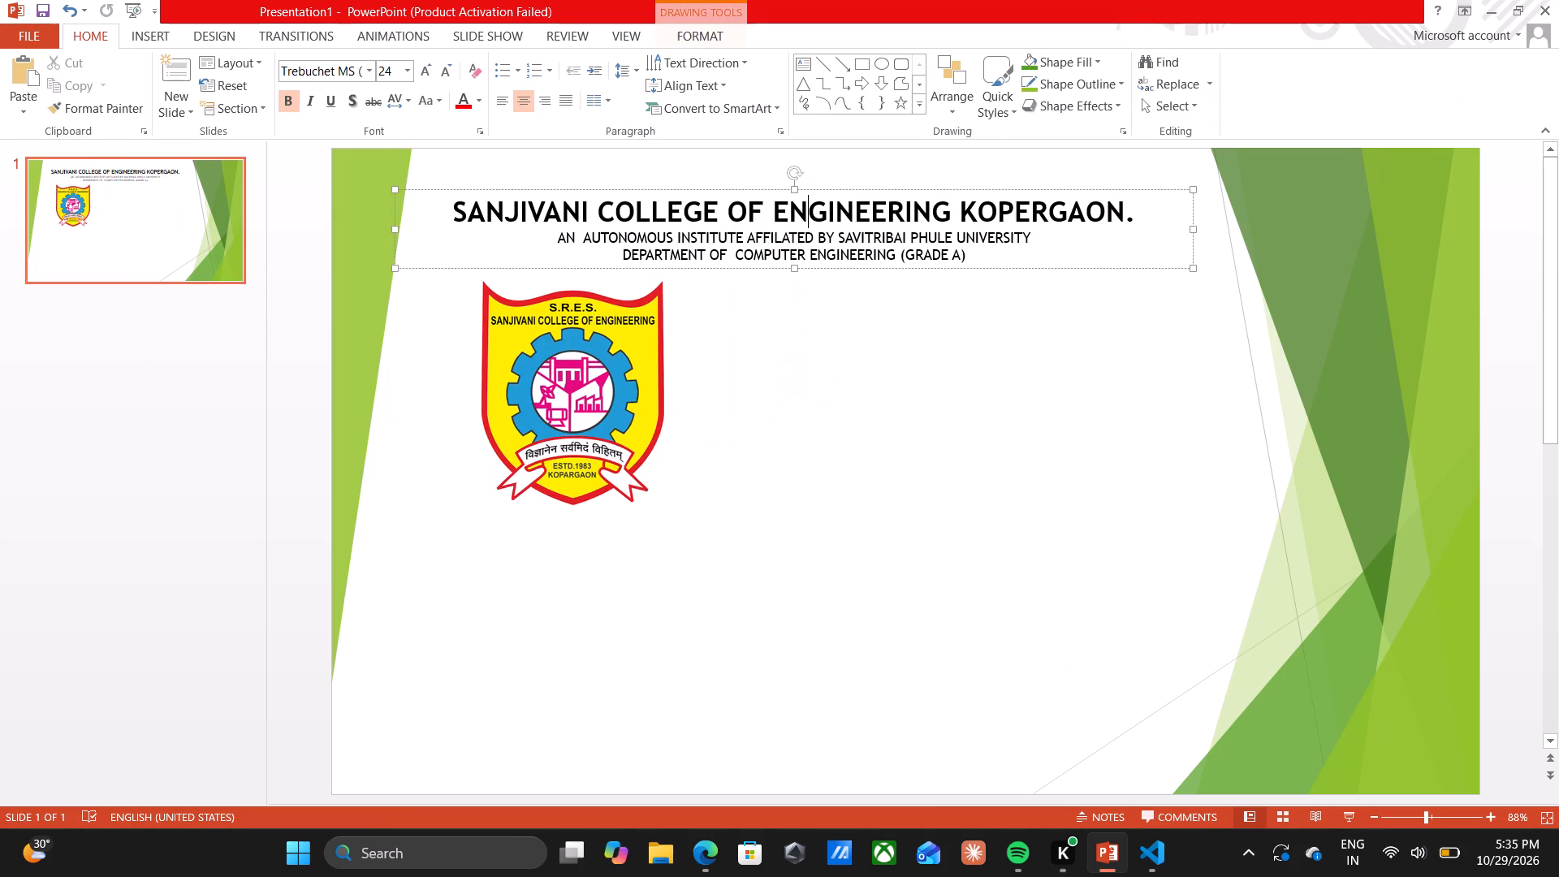
pyautogui.moveTo(814, 270); pyautogui.dragTo(913, 287)
# Place the college logo in the slide's upper-left area beside the heading, shrink it further to fit there, and deselect it.
pyautogui.moveTo(555, 393); pyautogui.dragTo(421, 291)
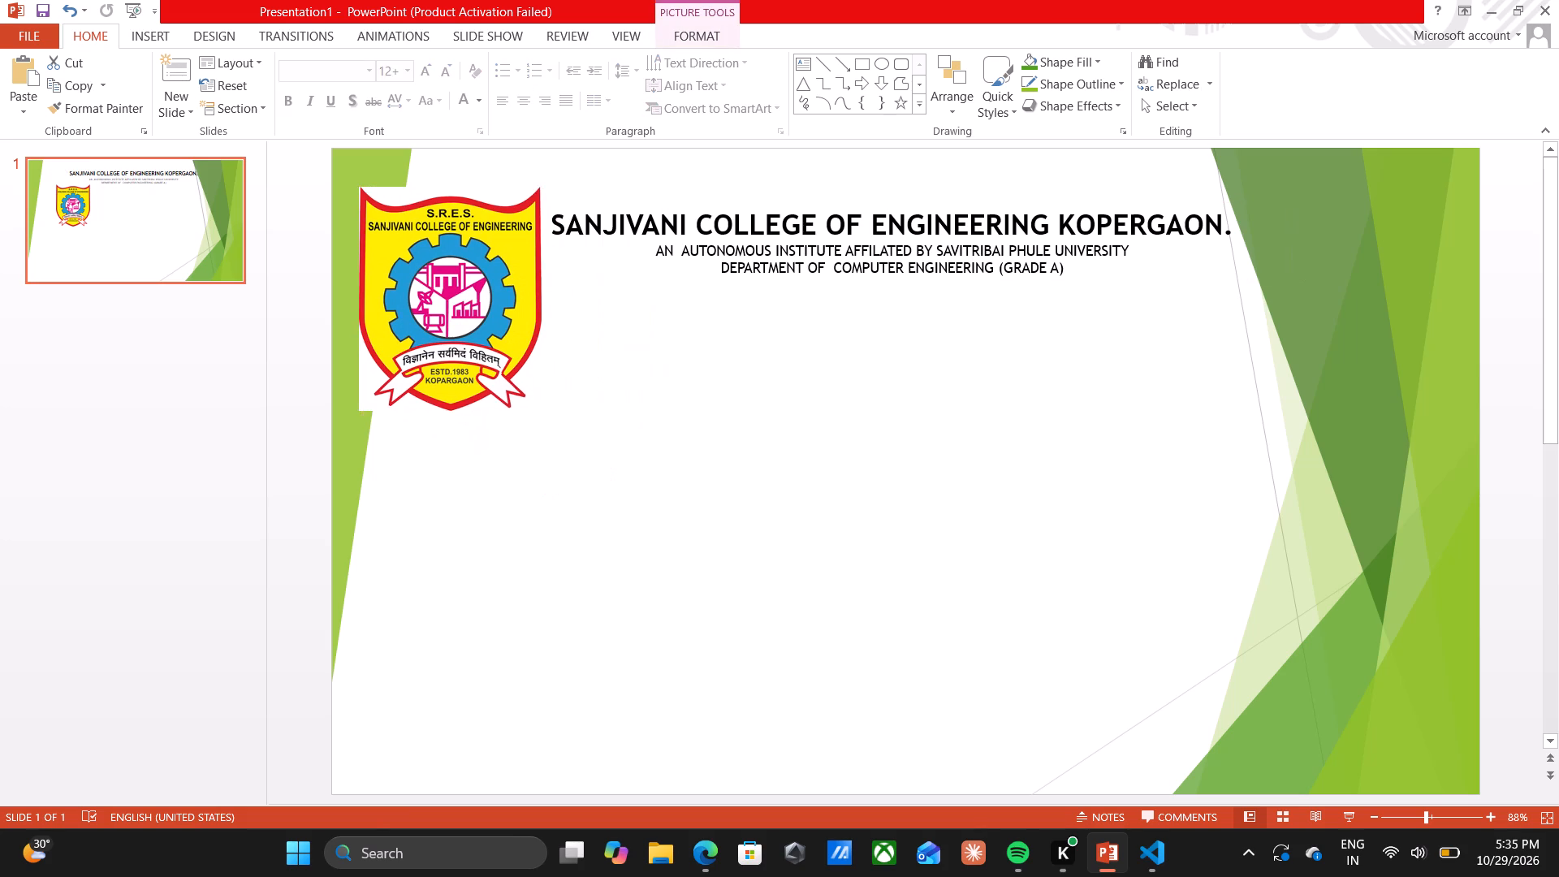
pyautogui.moveTo(421, 291); pyautogui.dragTo(427, 270)
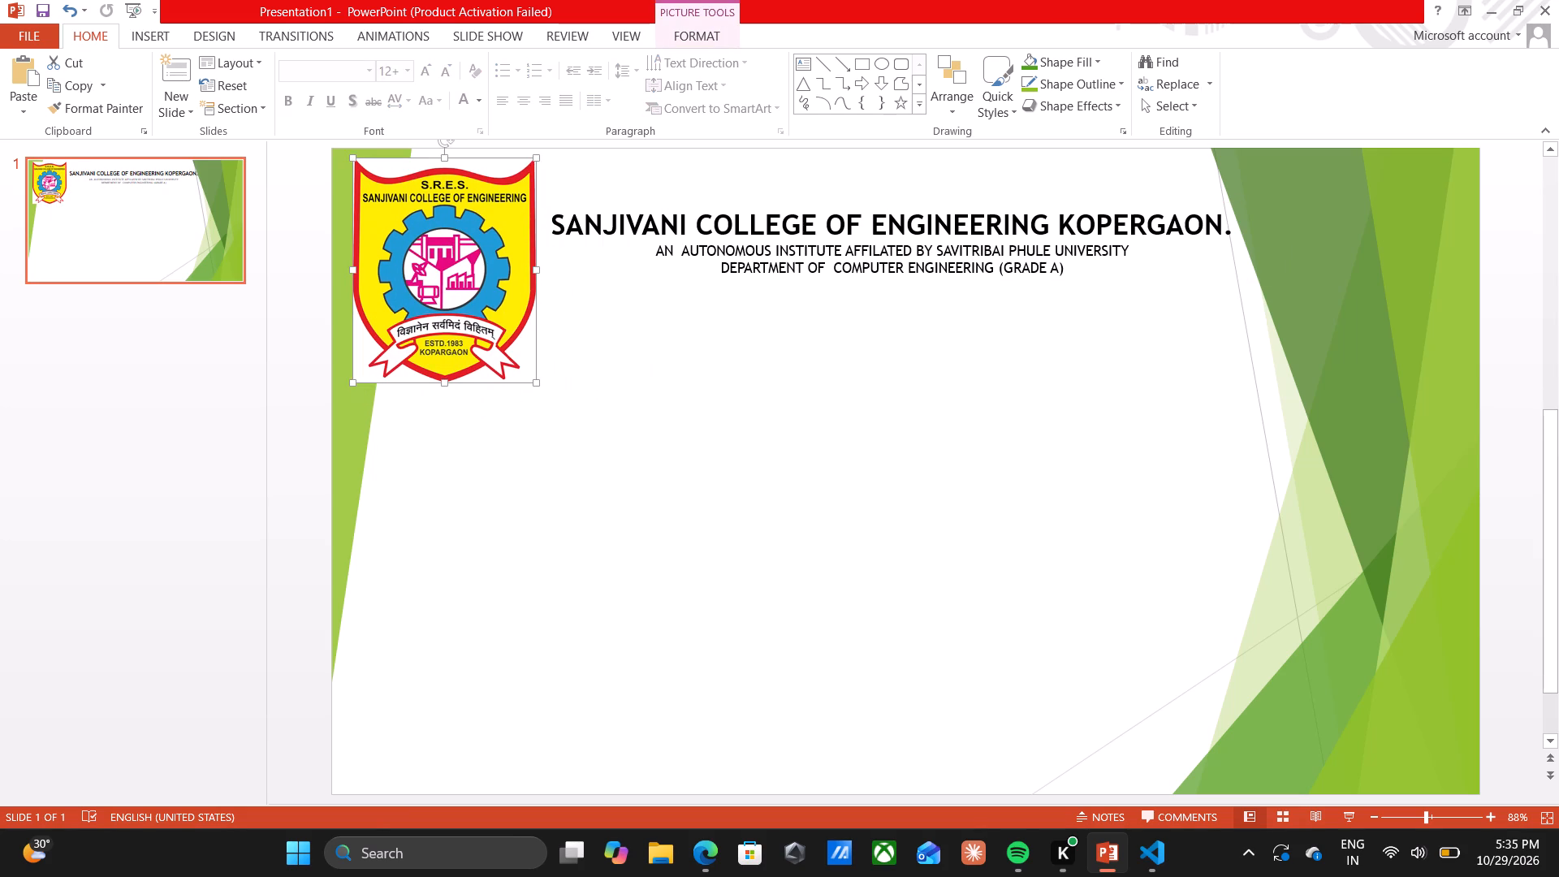
pyautogui.click(537, 378)
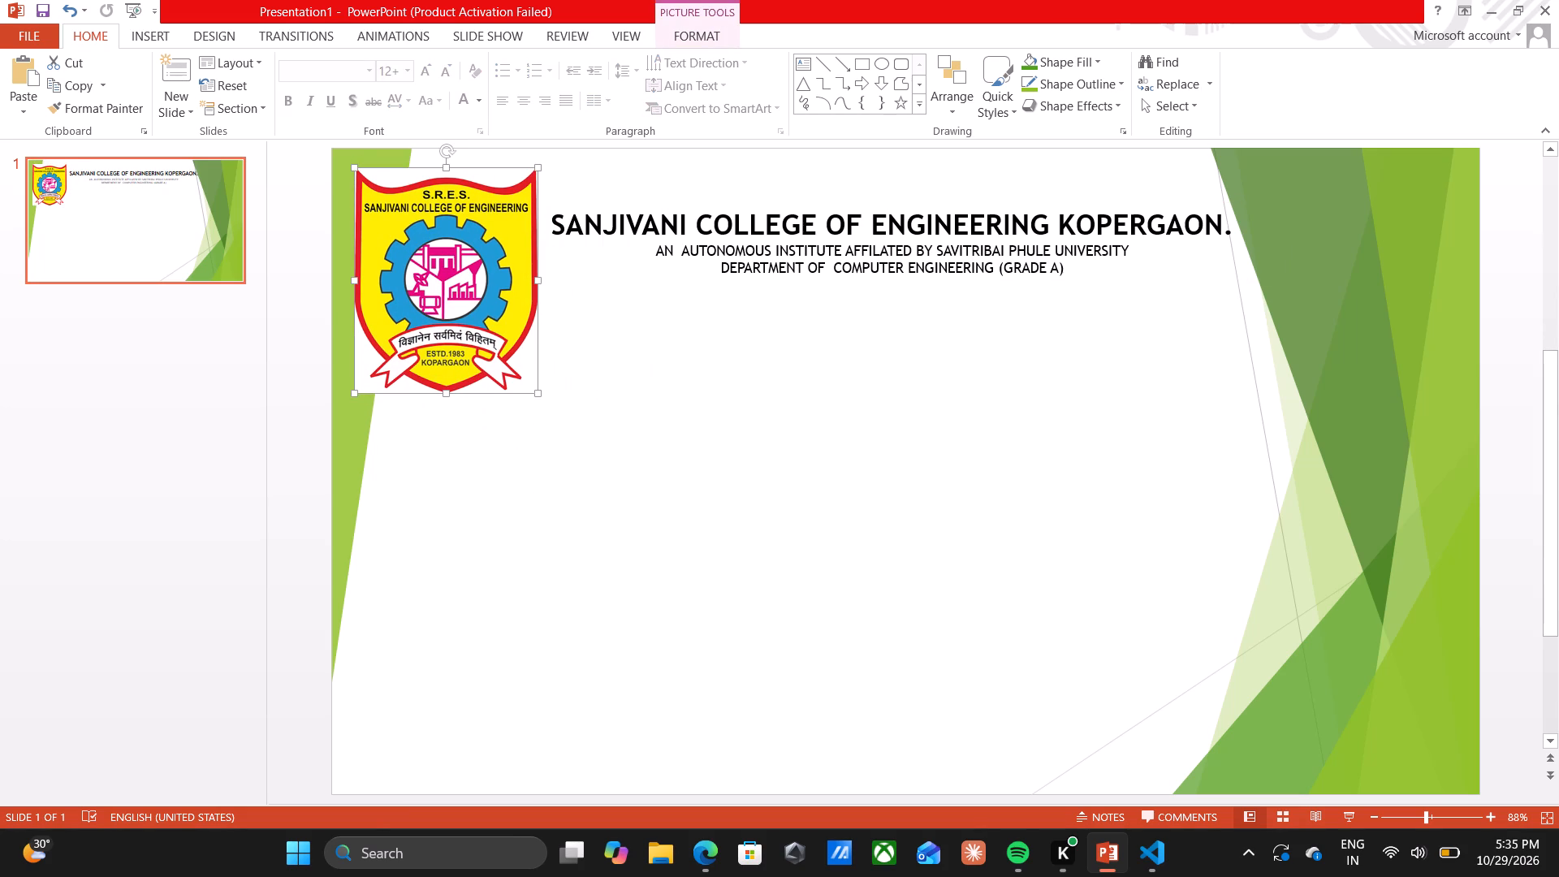
pyautogui.moveTo(538, 391); pyautogui.dragTo(485, 283)
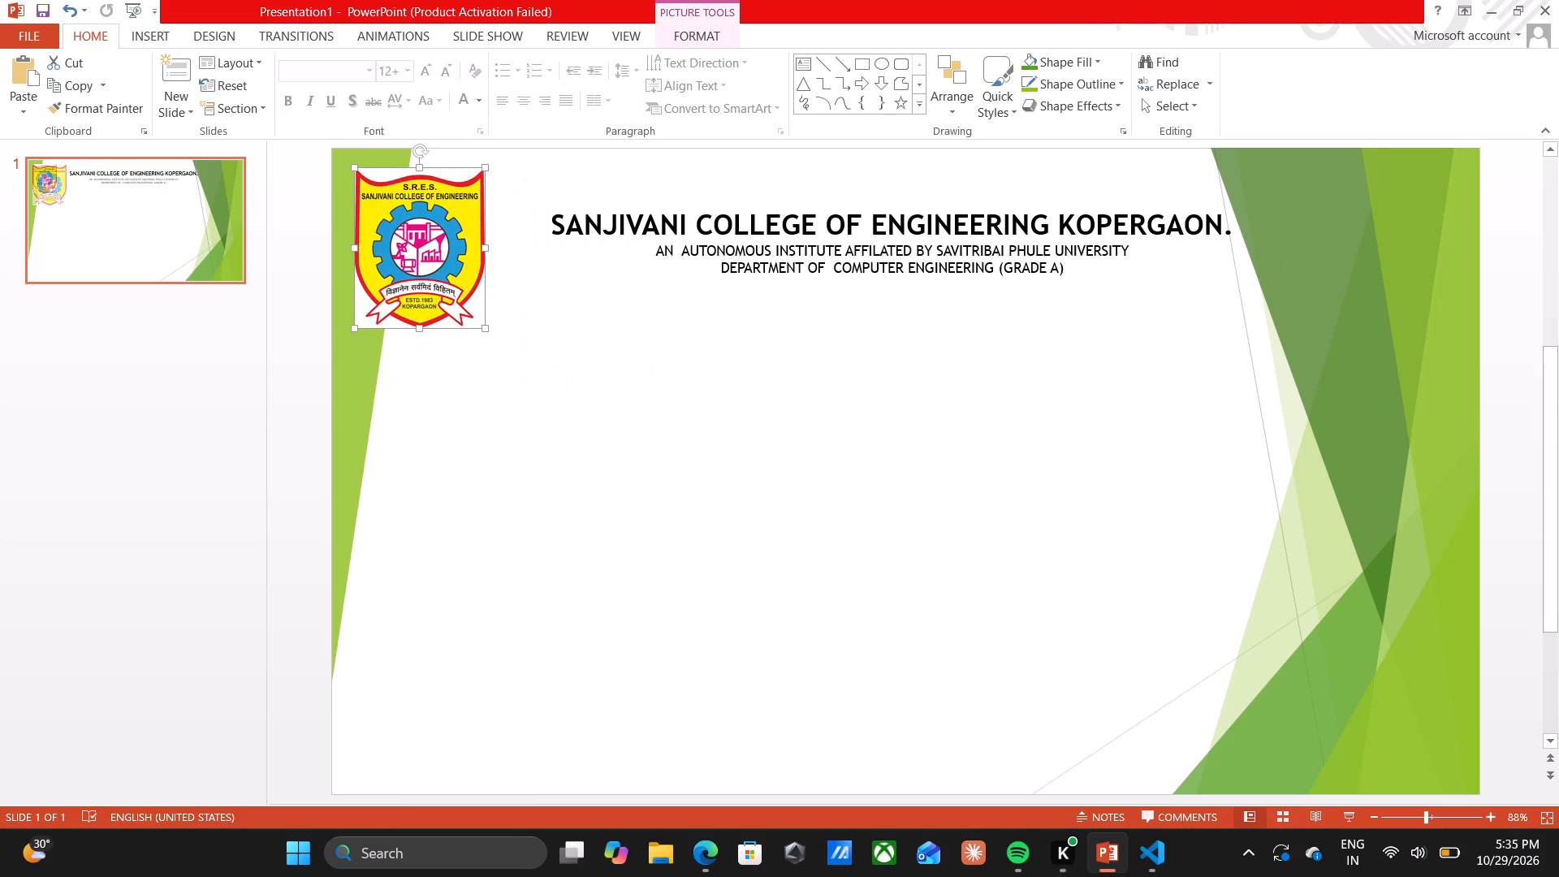
pyautogui.moveTo(422, 235); pyautogui.dragTo(483, 255)
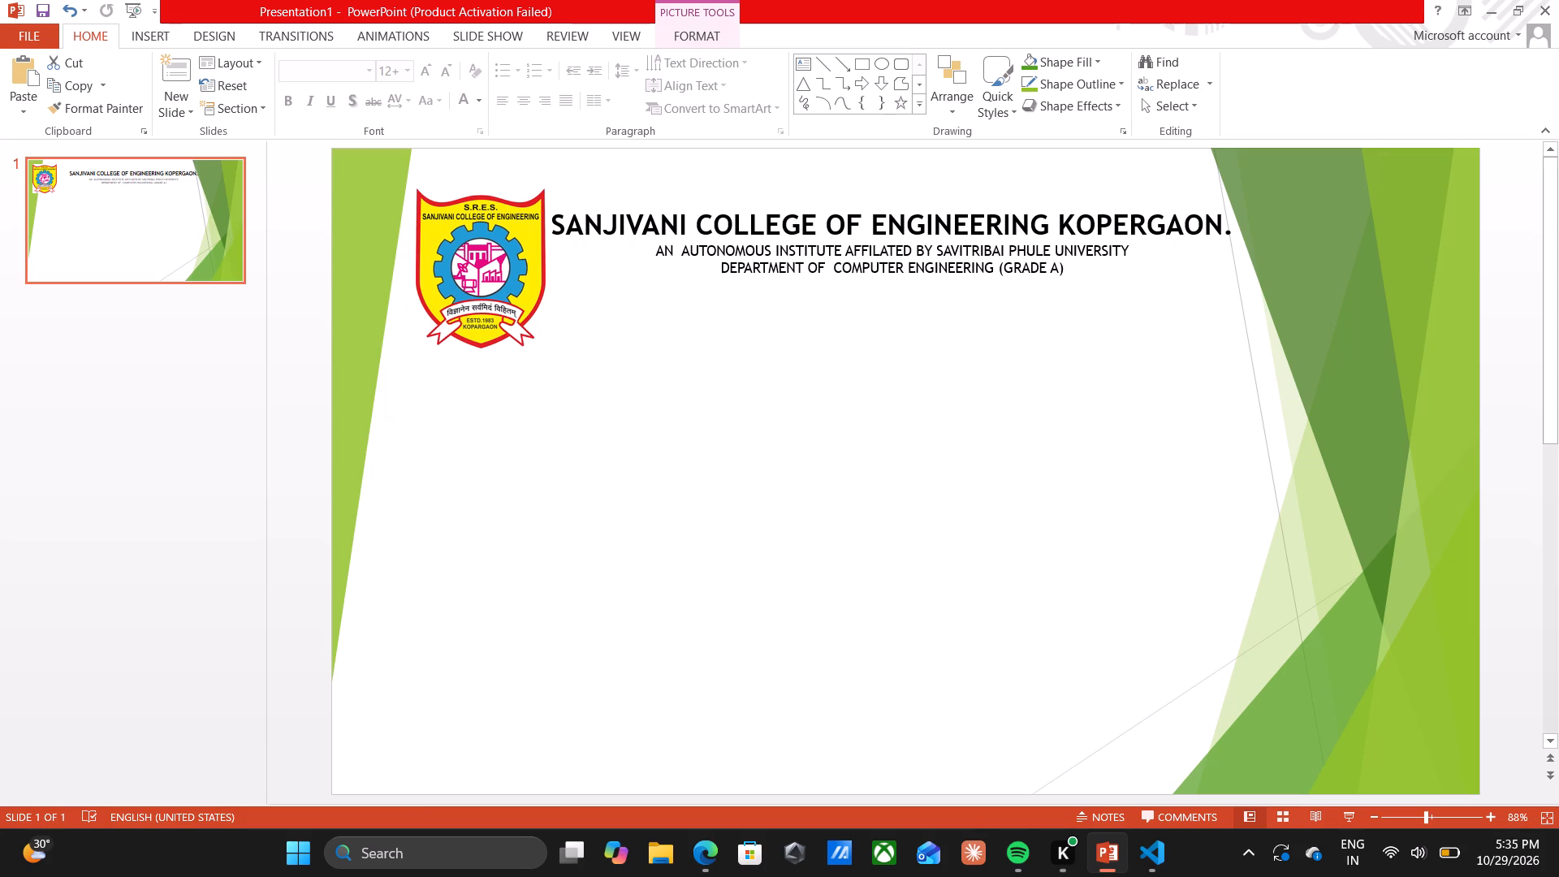
pyautogui.moveTo(483, 255); pyautogui.dragTo(477, 252)
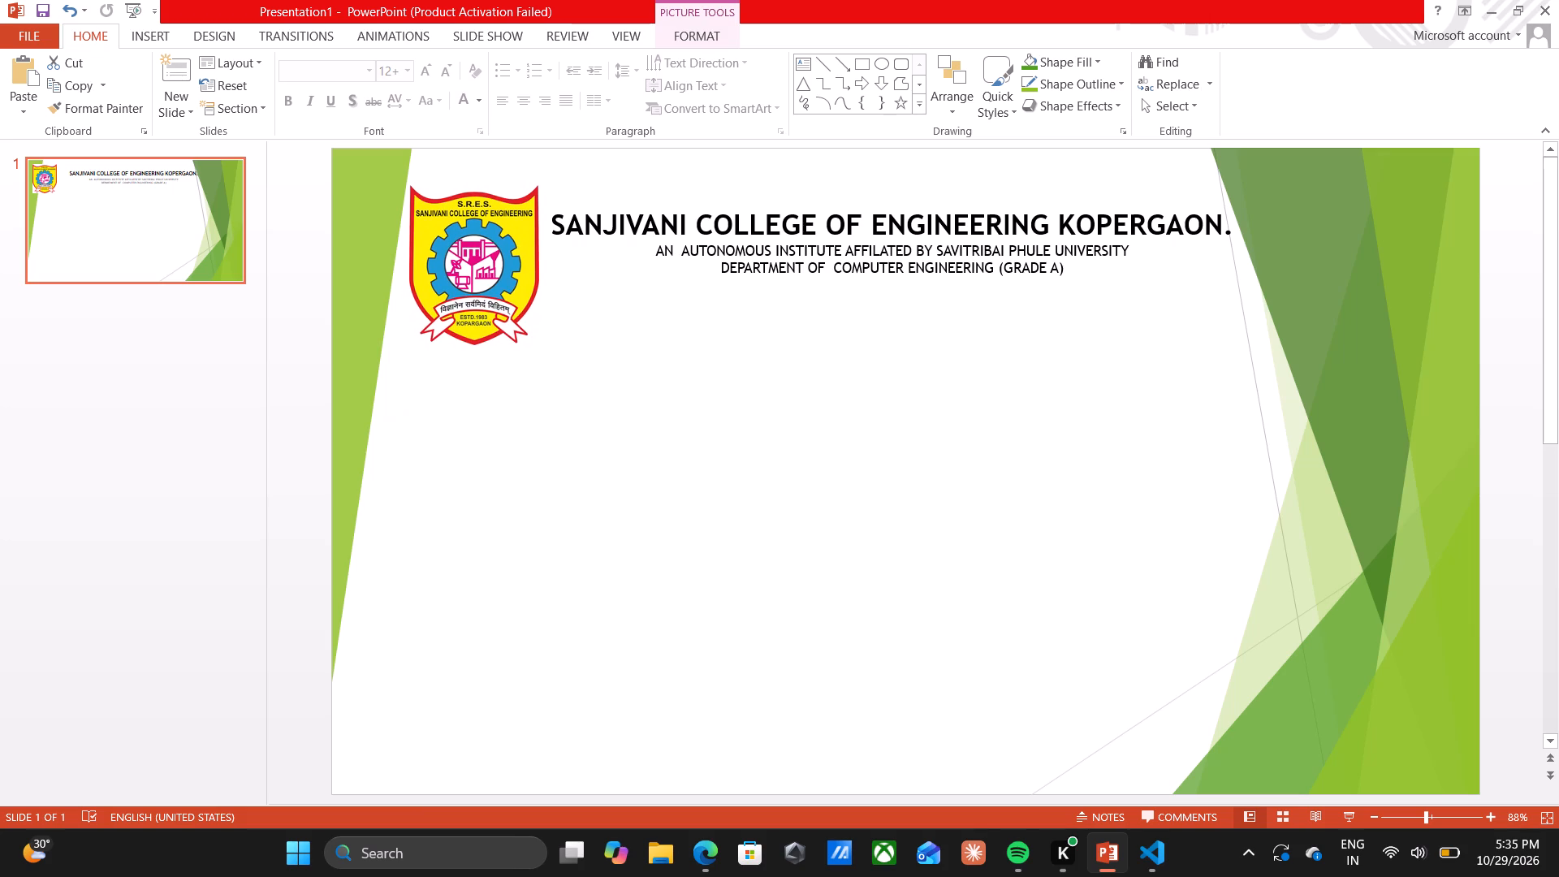
pyautogui.moveTo(477, 252); pyautogui.dragTo(477, 251)
pyautogui.moveTo(538, 346); pyautogui.dragTo(538, 336)
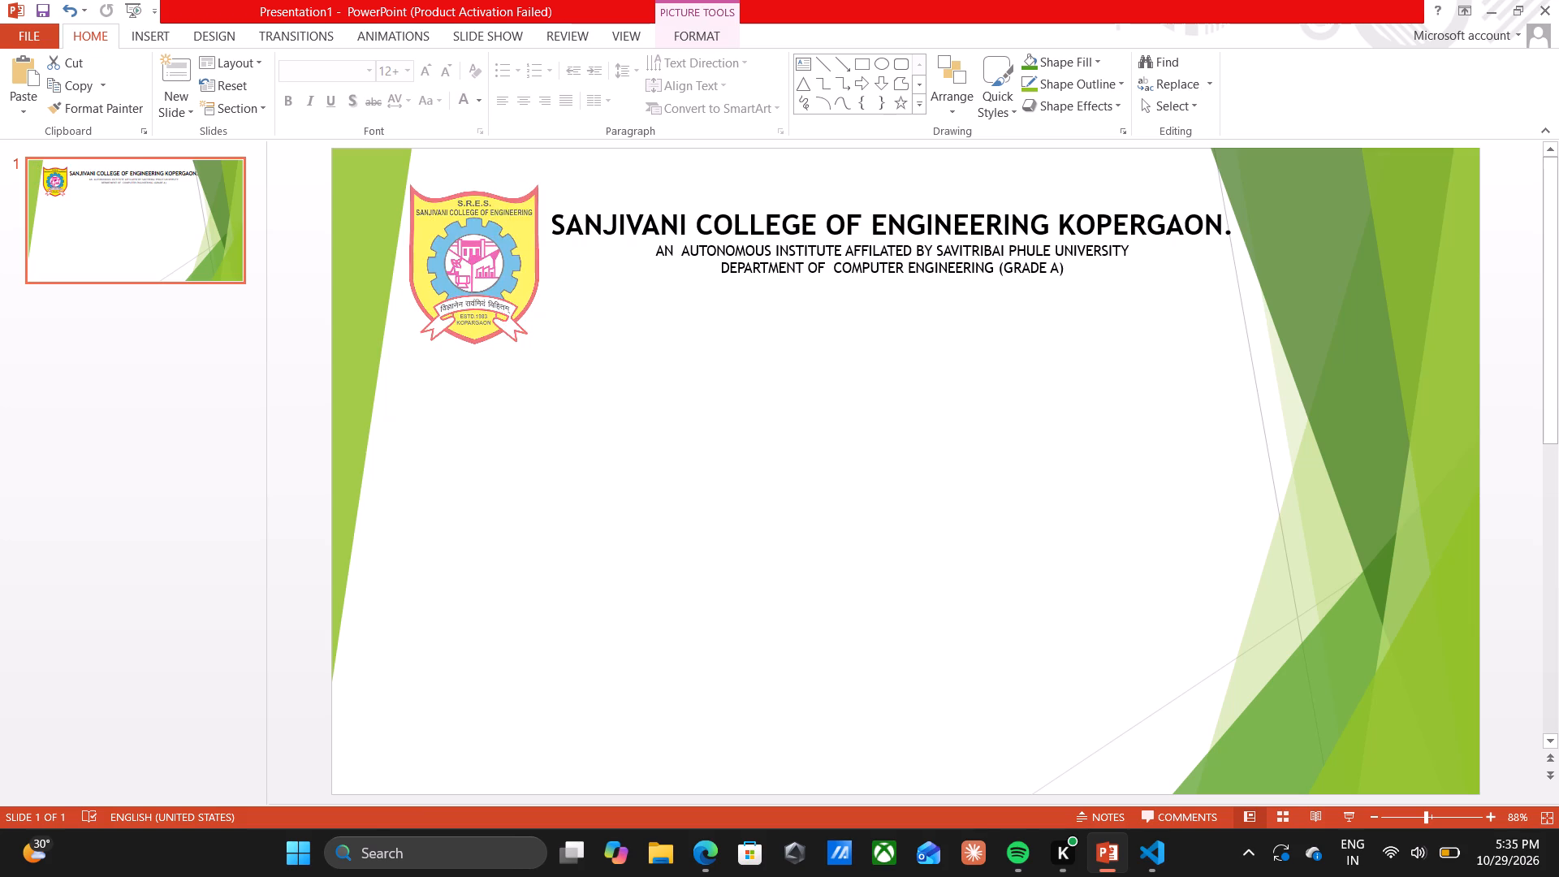
pyautogui.moveTo(538, 336); pyautogui.dragTo(514, 291)
pyautogui.moveTo(451, 231); pyautogui.dragTo(461, 227)
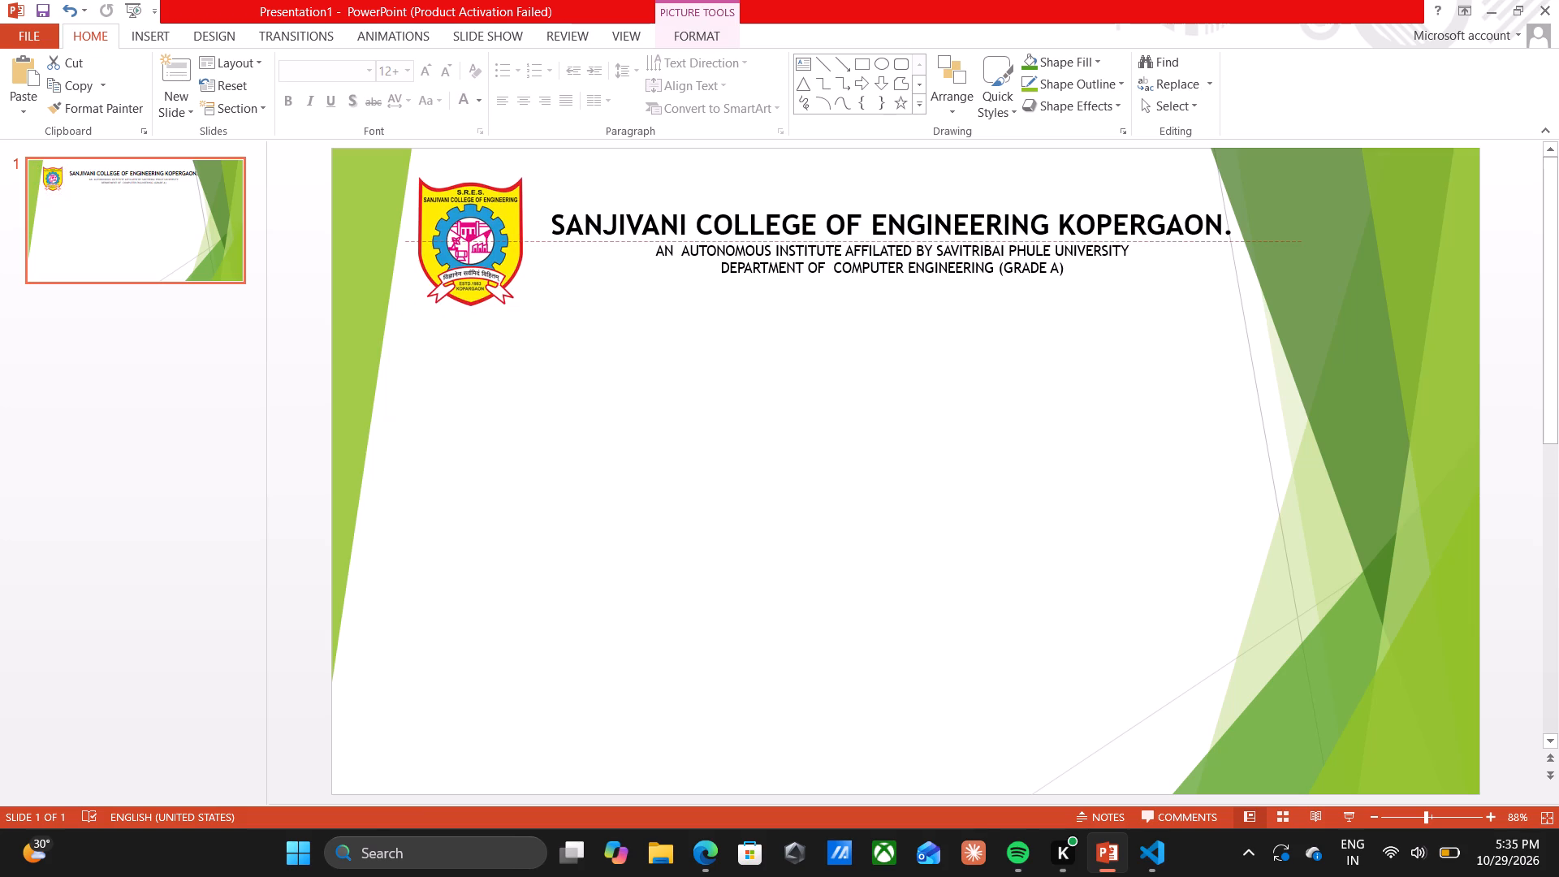
pyautogui.moveTo(461, 227); pyautogui.dragTo(469, 222)
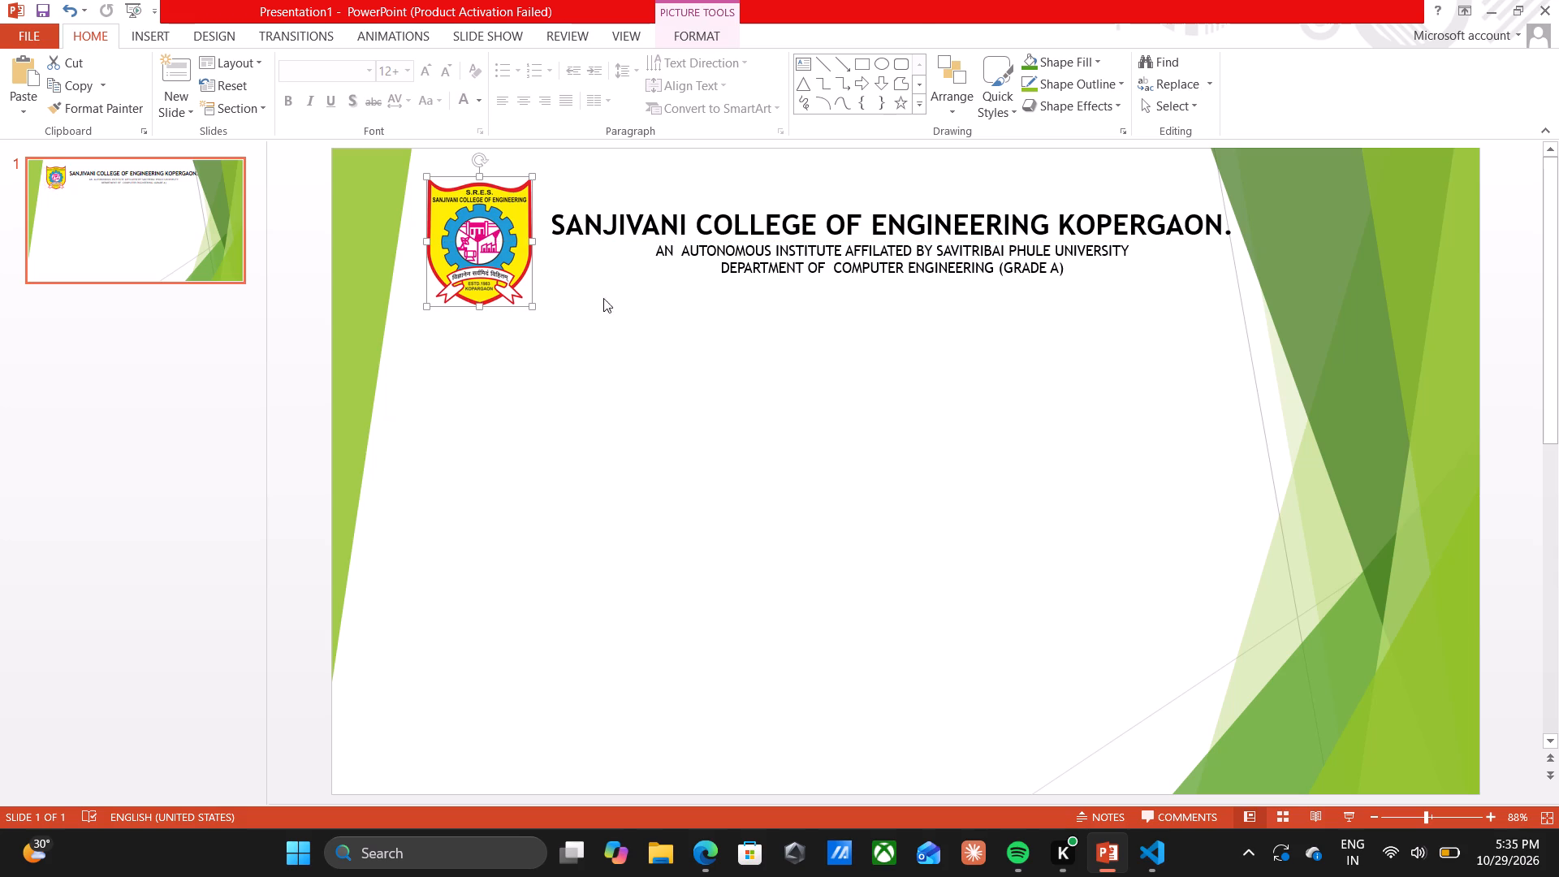
pyautogui.click(721, 352)
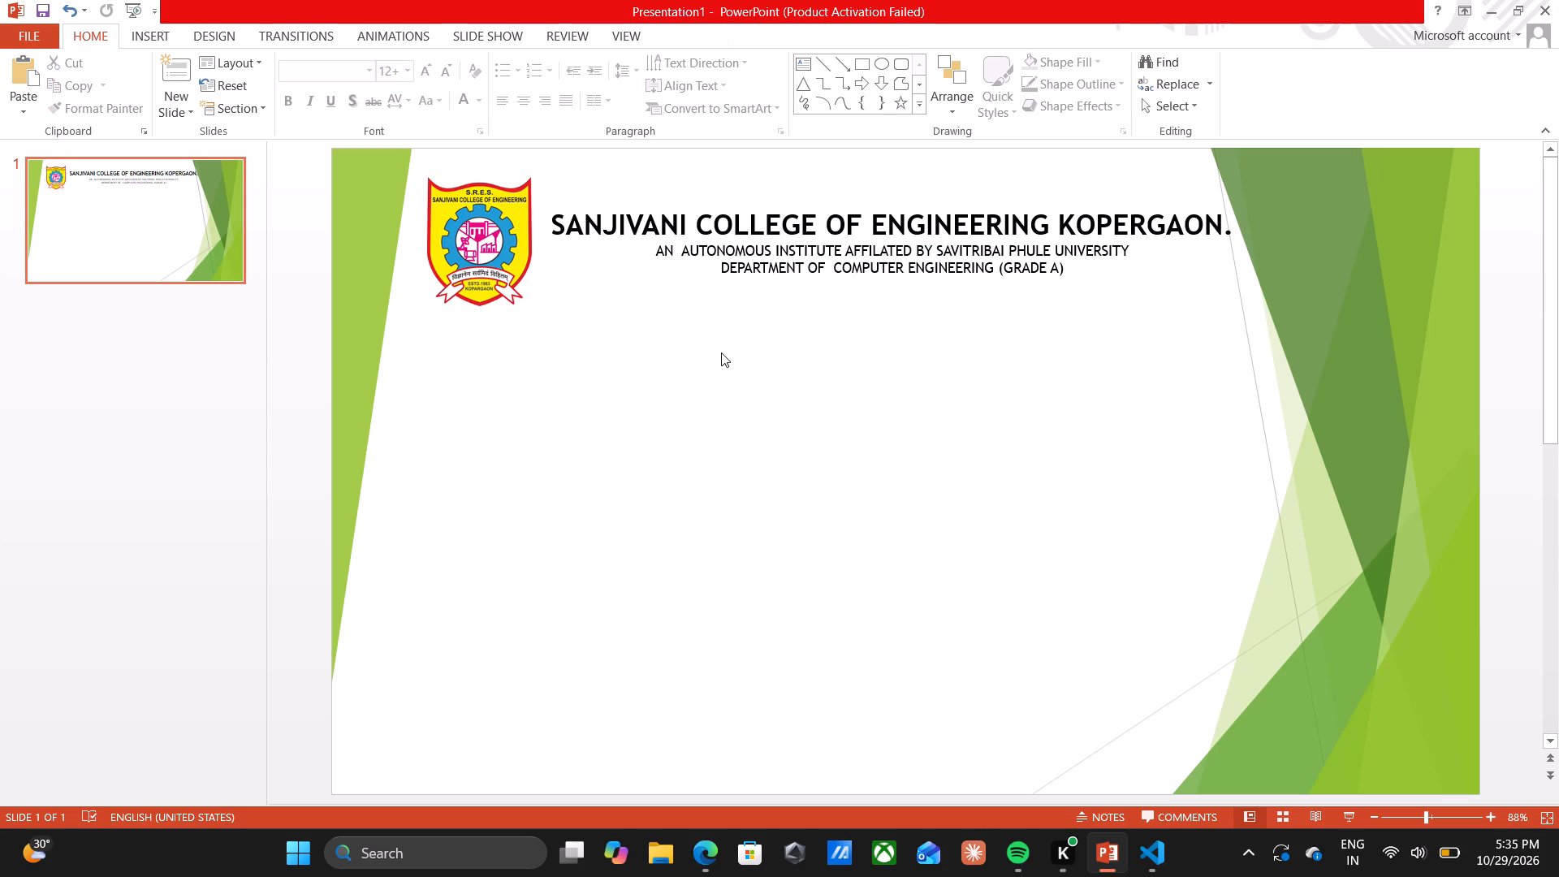
# Move the heading text box slightly left, close beside the logo and vertically centred on it, and deselect it.
pyautogui.click(887, 235)
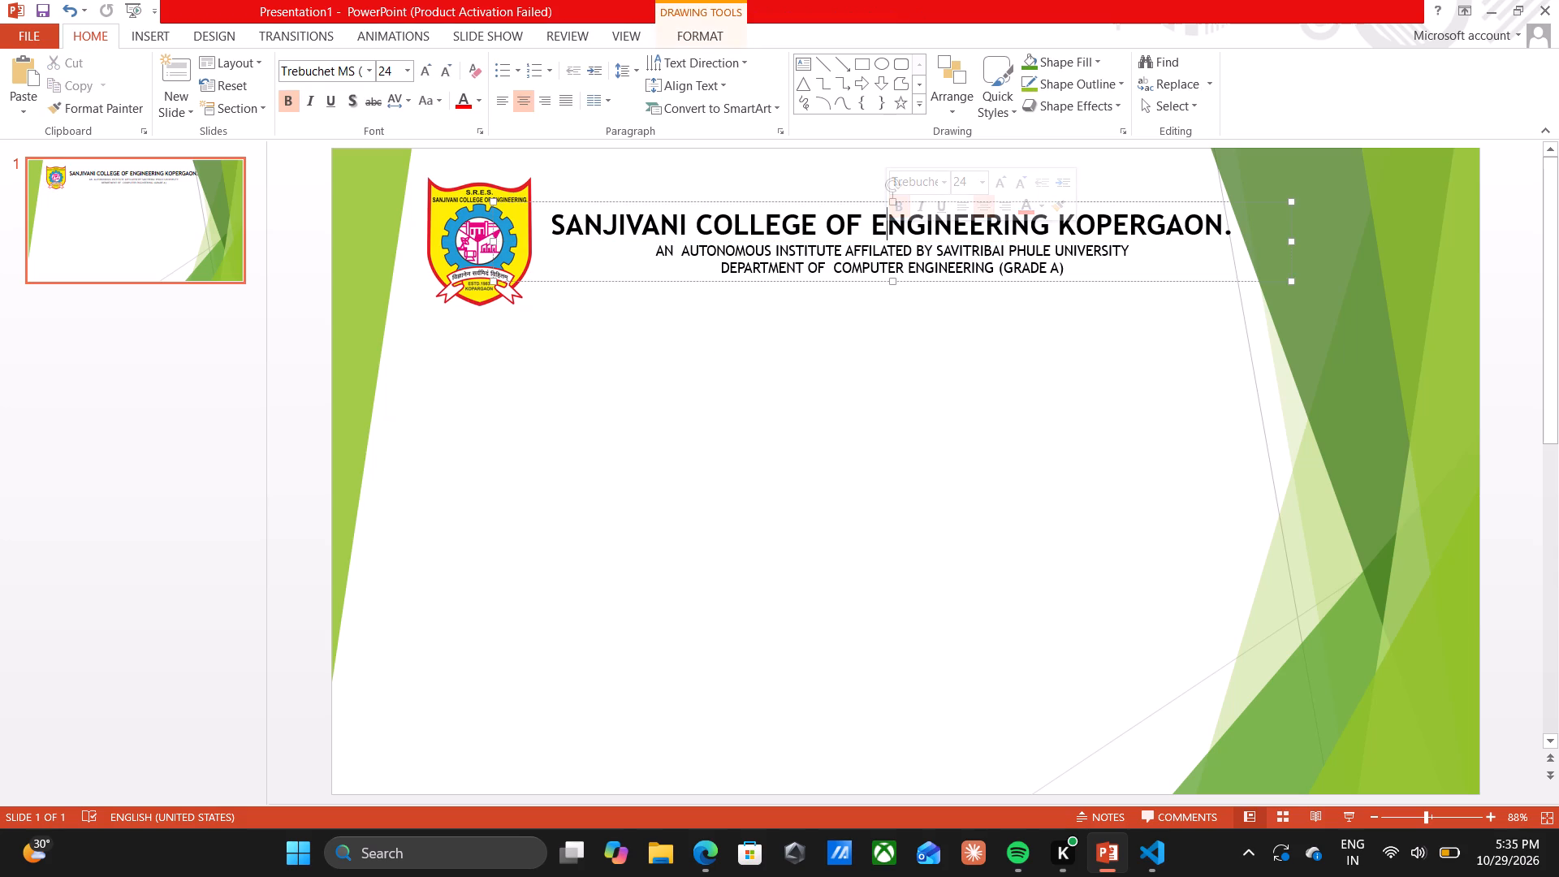
pyautogui.moveTo(851, 287); pyautogui.dragTo(849, 288)
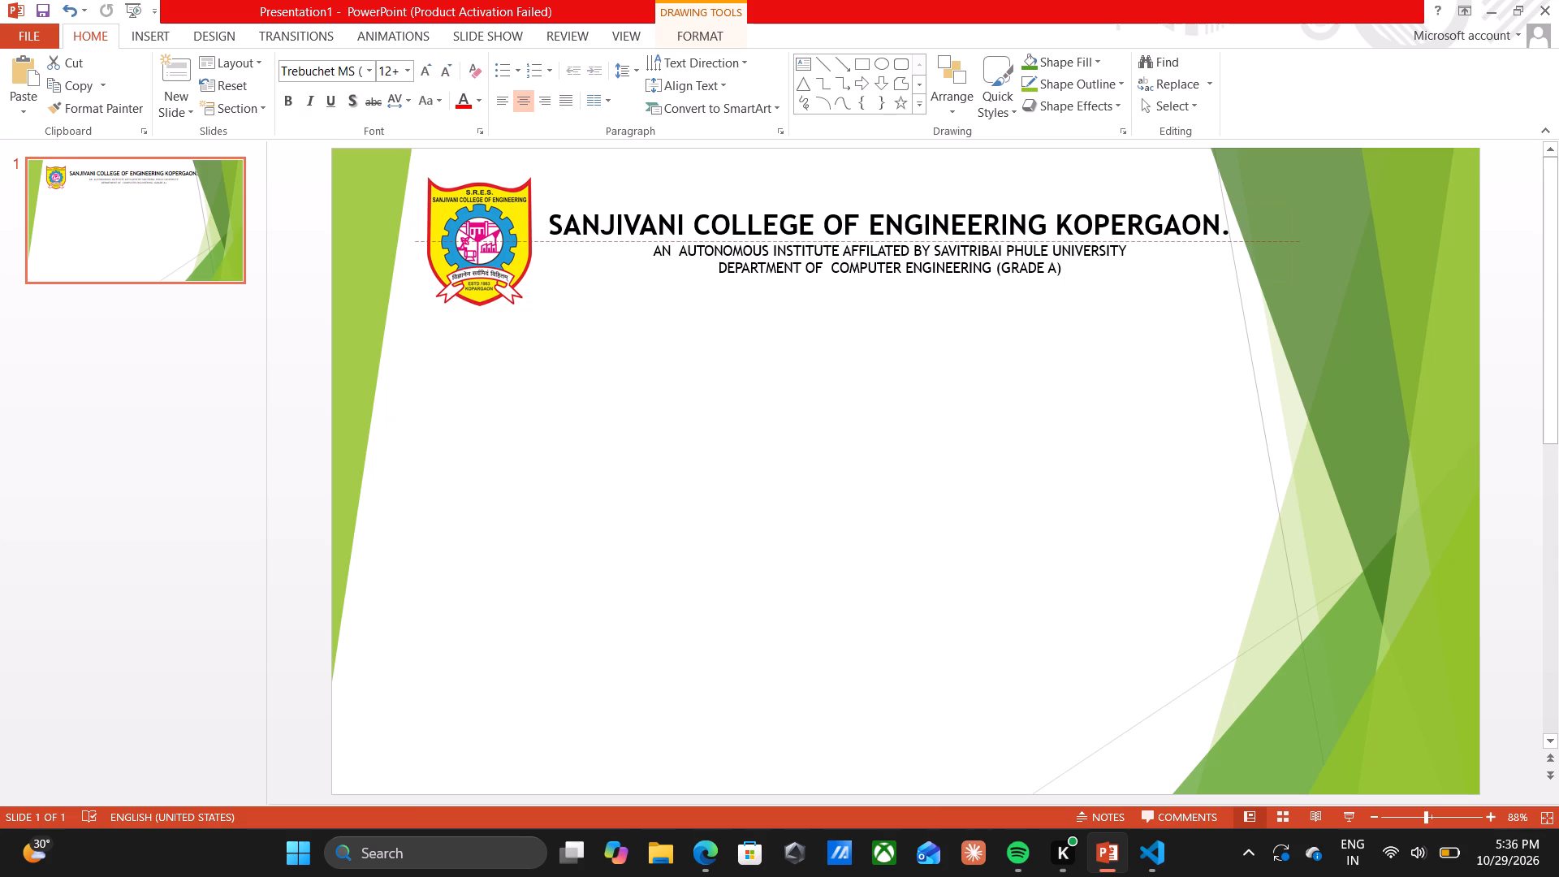
pyautogui.moveTo(849, 288); pyautogui.dragTo(842, 270)
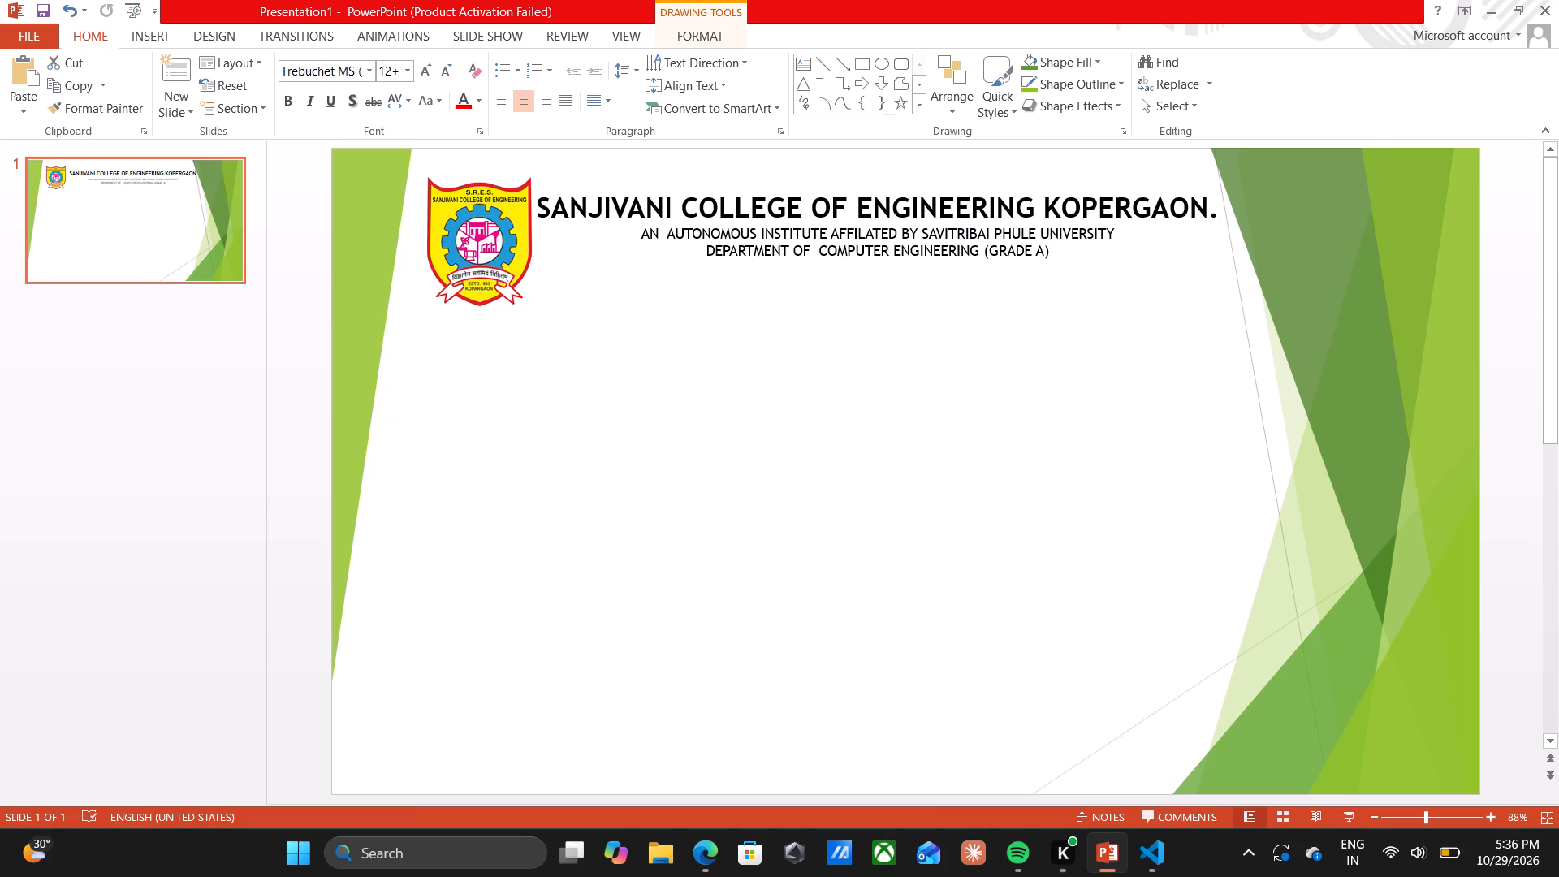
pyautogui.moveTo(842, 270); pyautogui.dragTo(843, 272)
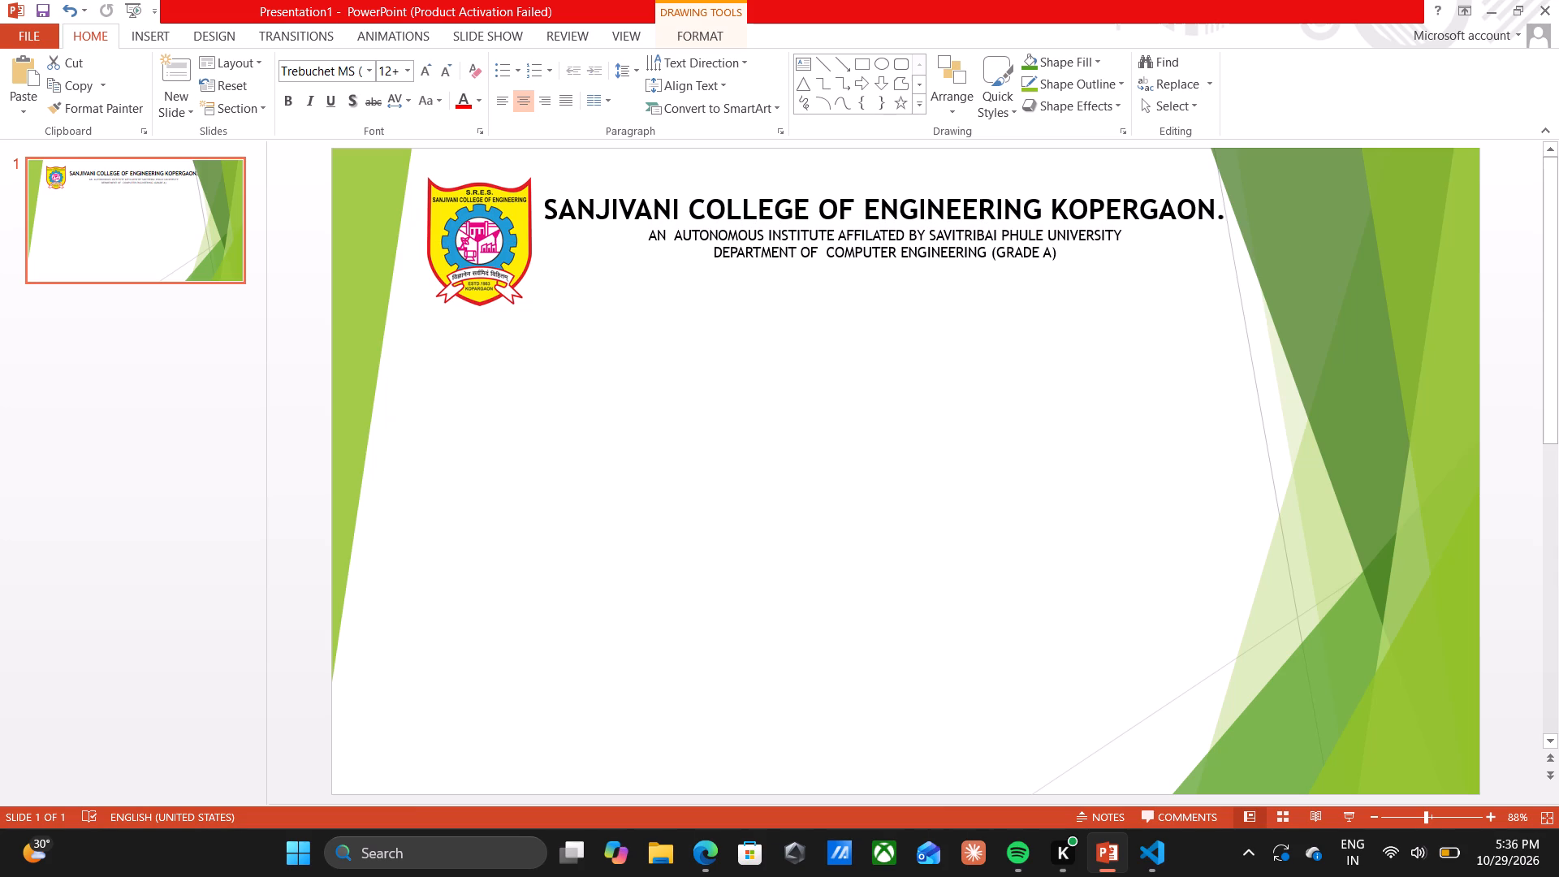
pyautogui.moveTo(843, 272); pyautogui.dragTo(842, 269)
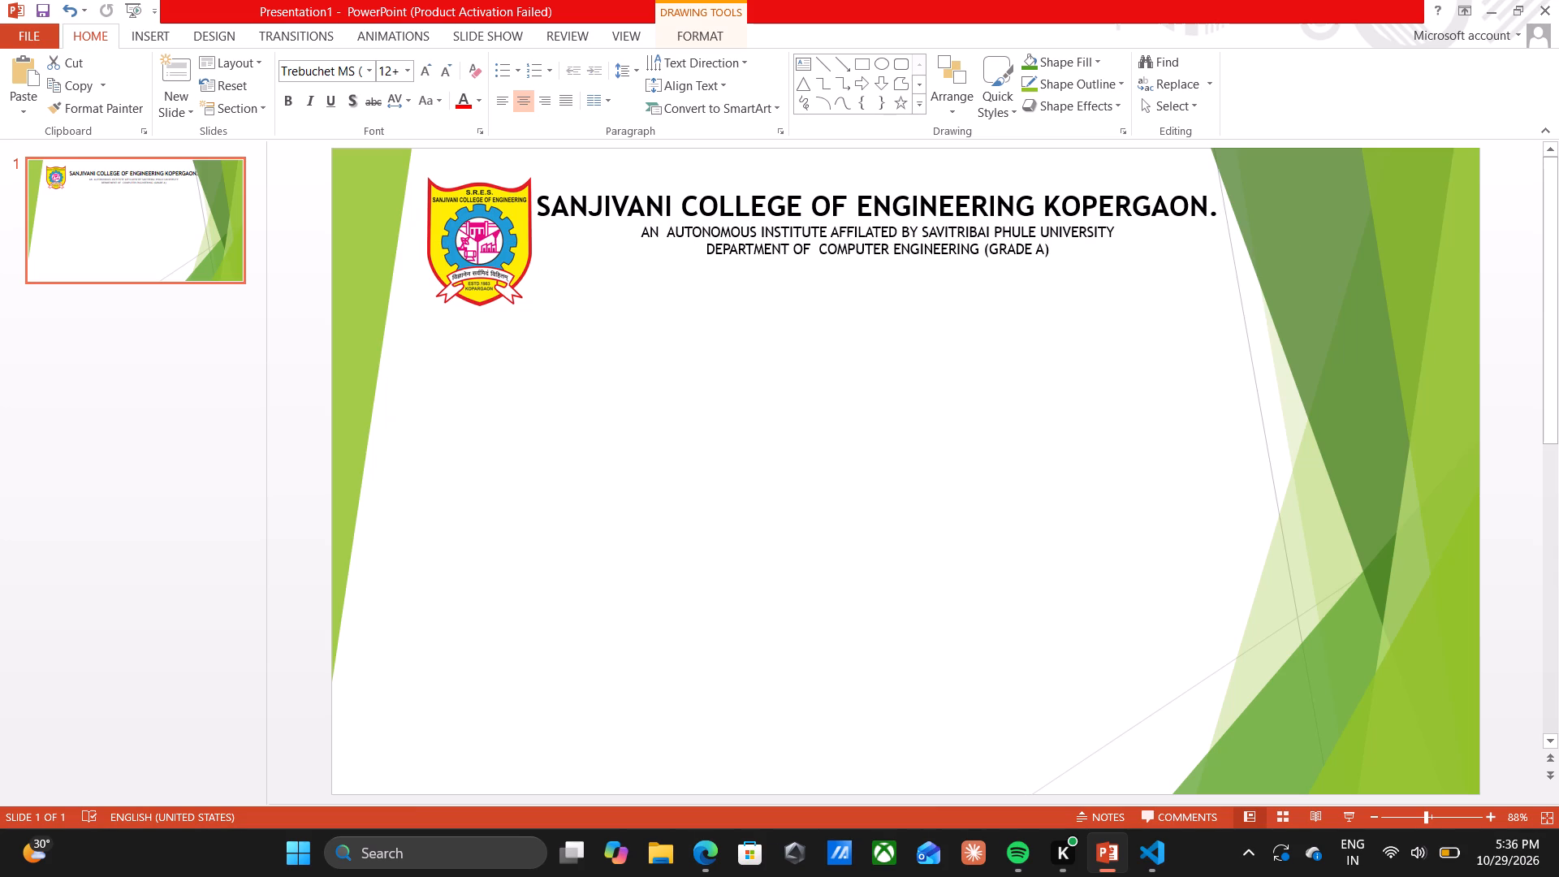
pyautogui.moveTo(842, 269); pyautogui.dragTo(840, 264)
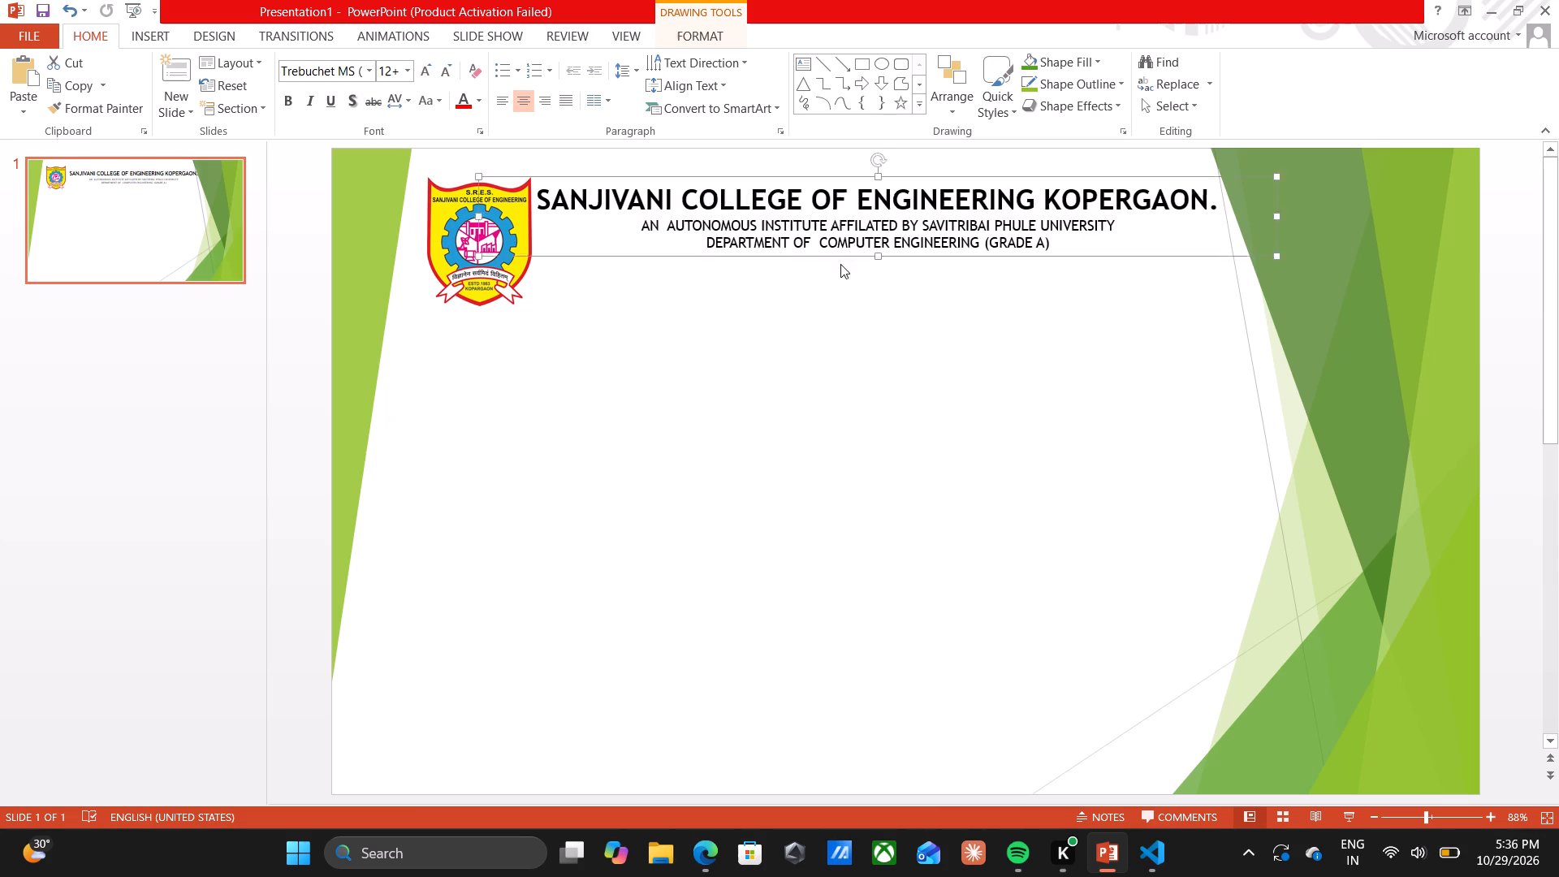
pyautogui.click(857, 388)
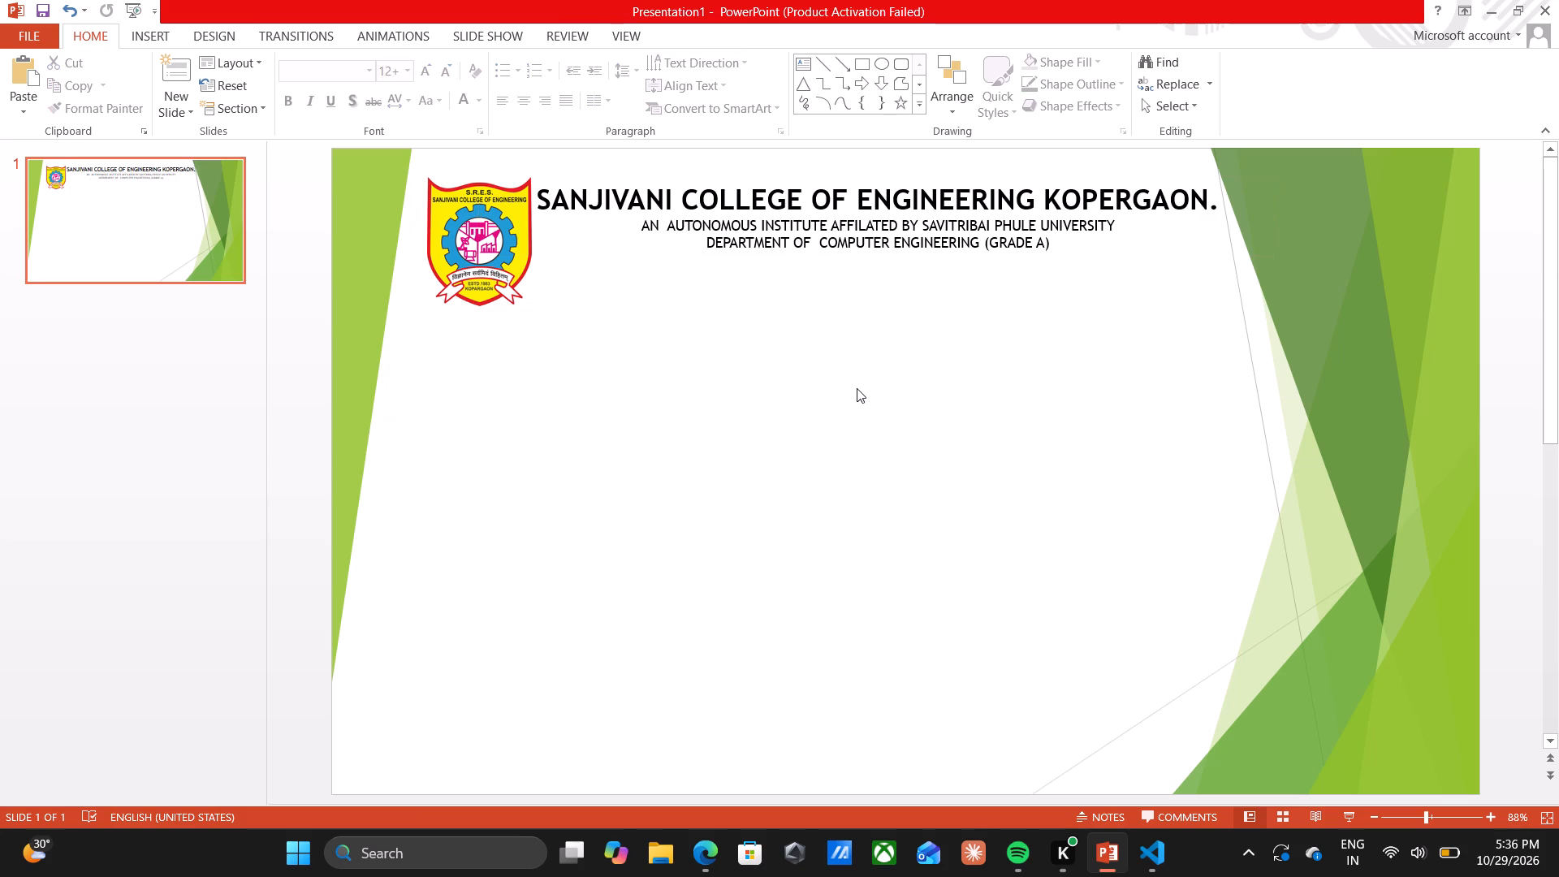
pyautogui.moveTo(788, 244); pyautogui.dragTo(779, 257)
pyautogui.moveTo(773, 255); pyautogui.dragTo(776, 275)
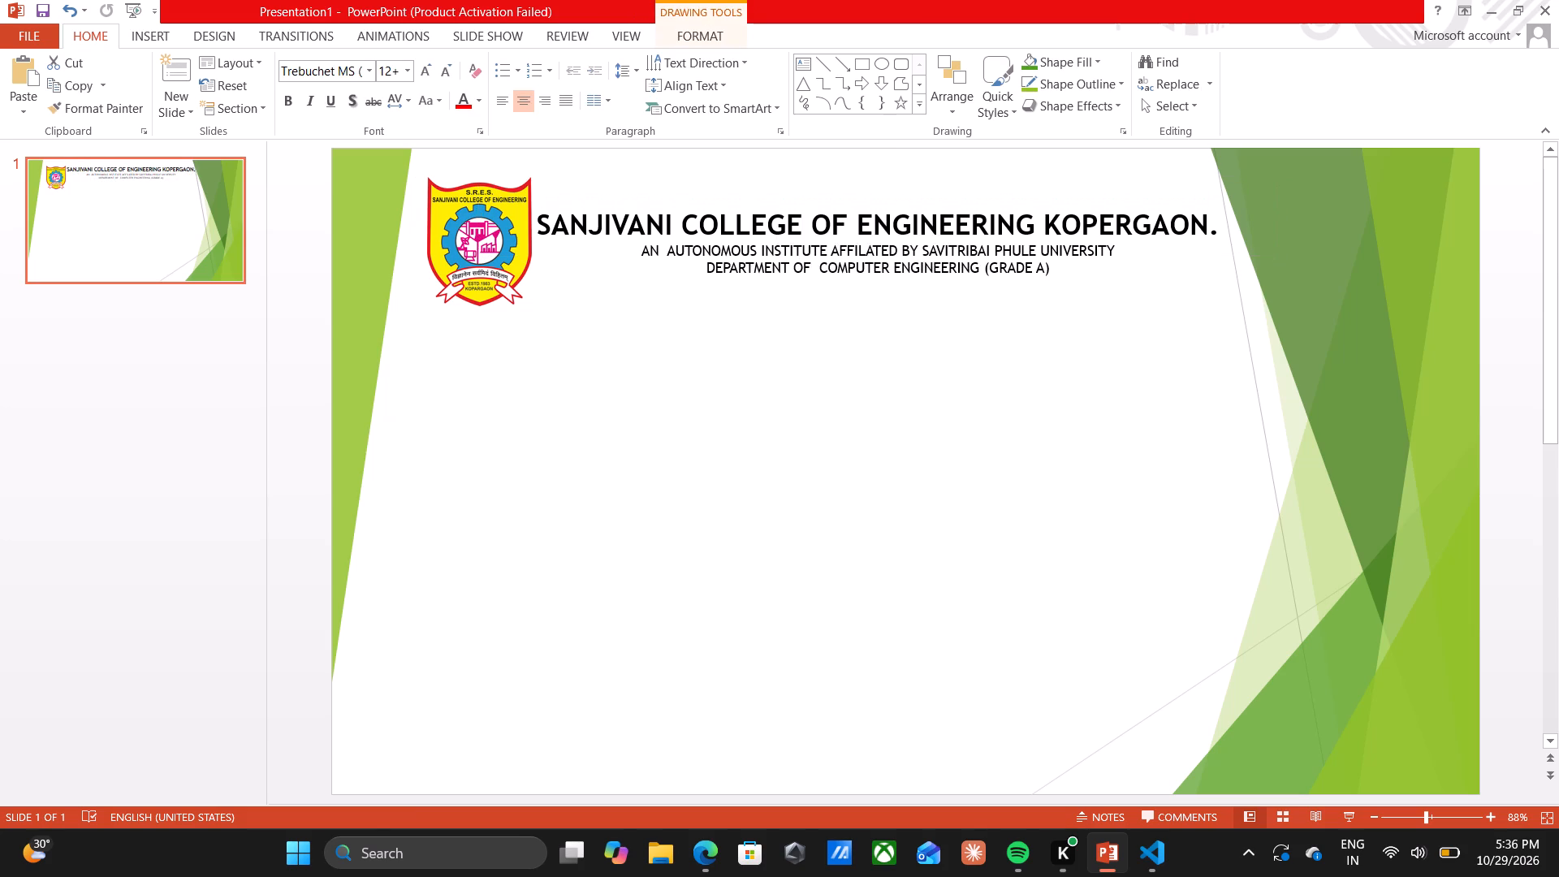
pyautogui.moveTo(776, 275); pyautogui.dragTo(777, 276)
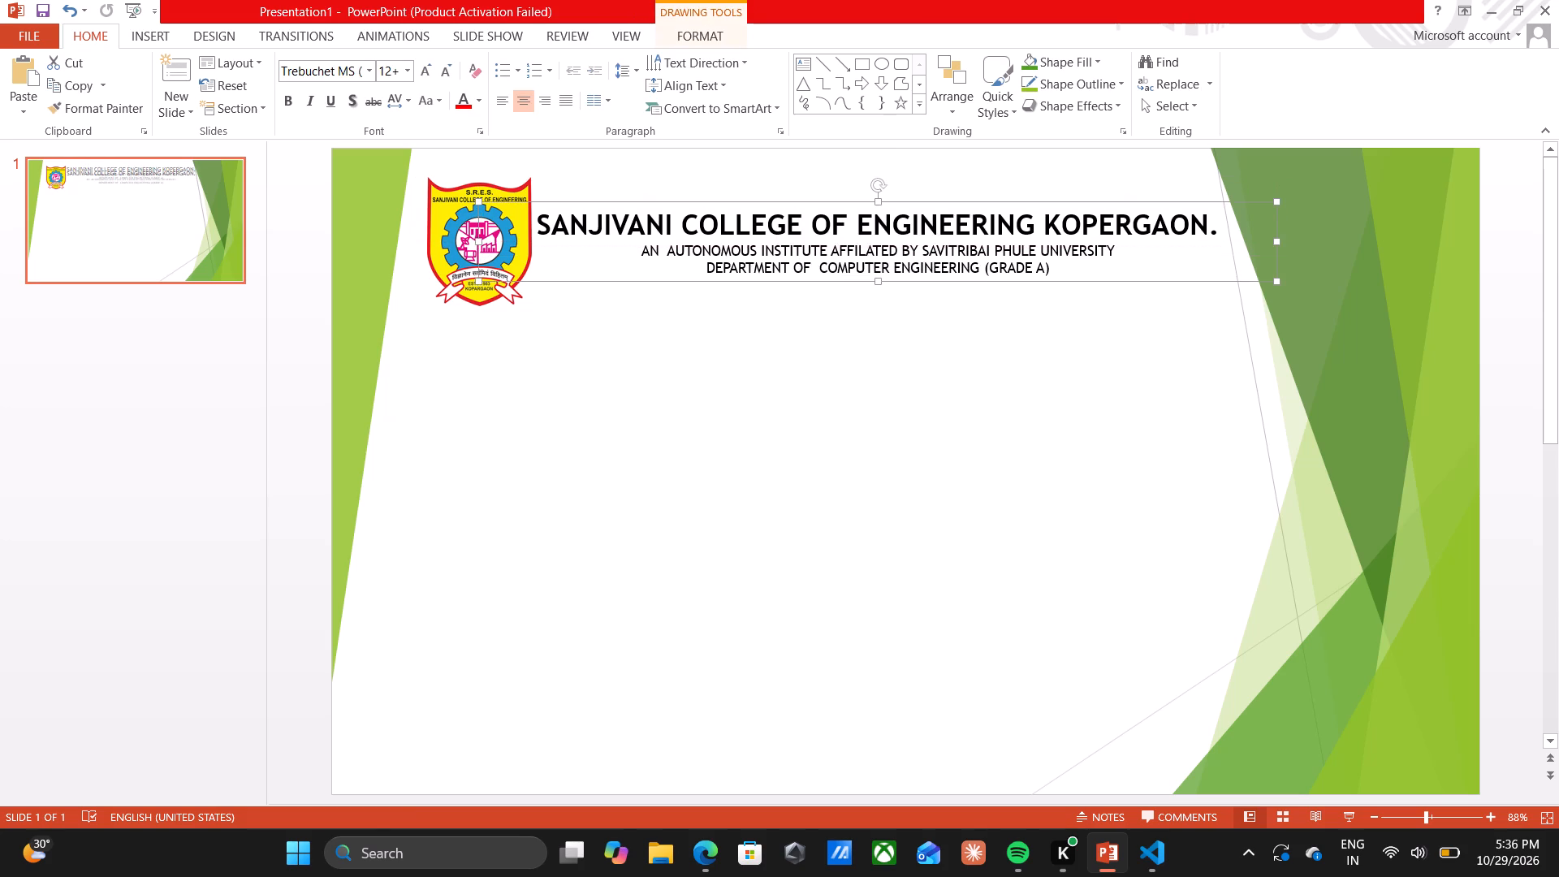
pyautogui.click(749, 359)
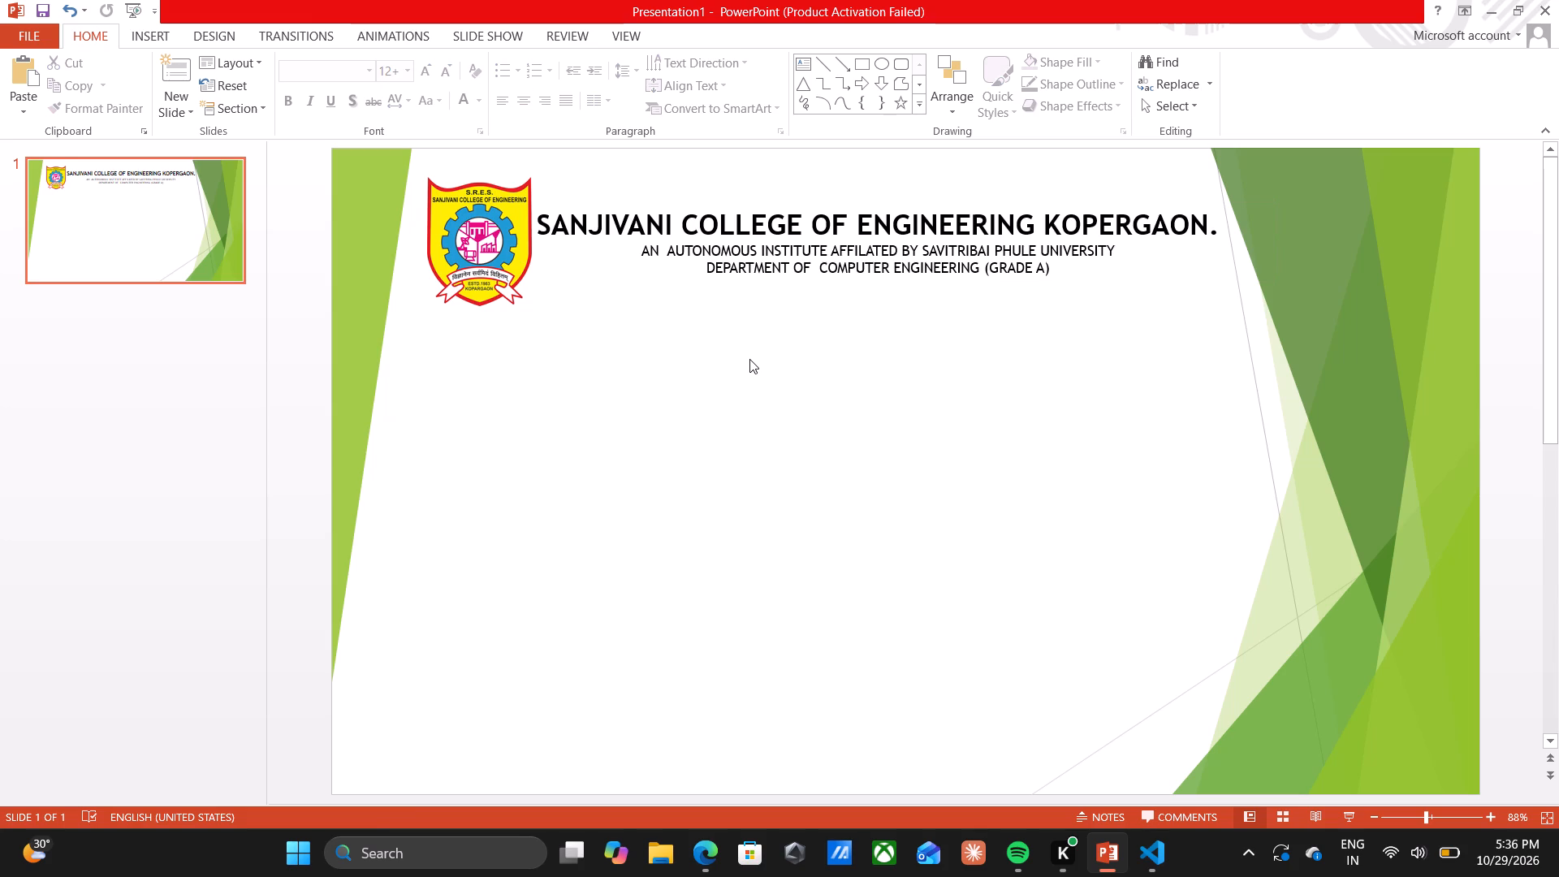
# Add a wide one-line text box below the heading containing "PREESENTAATION ON".
pyautogui.click(206, 37)
pyautogui.click(149, 33)
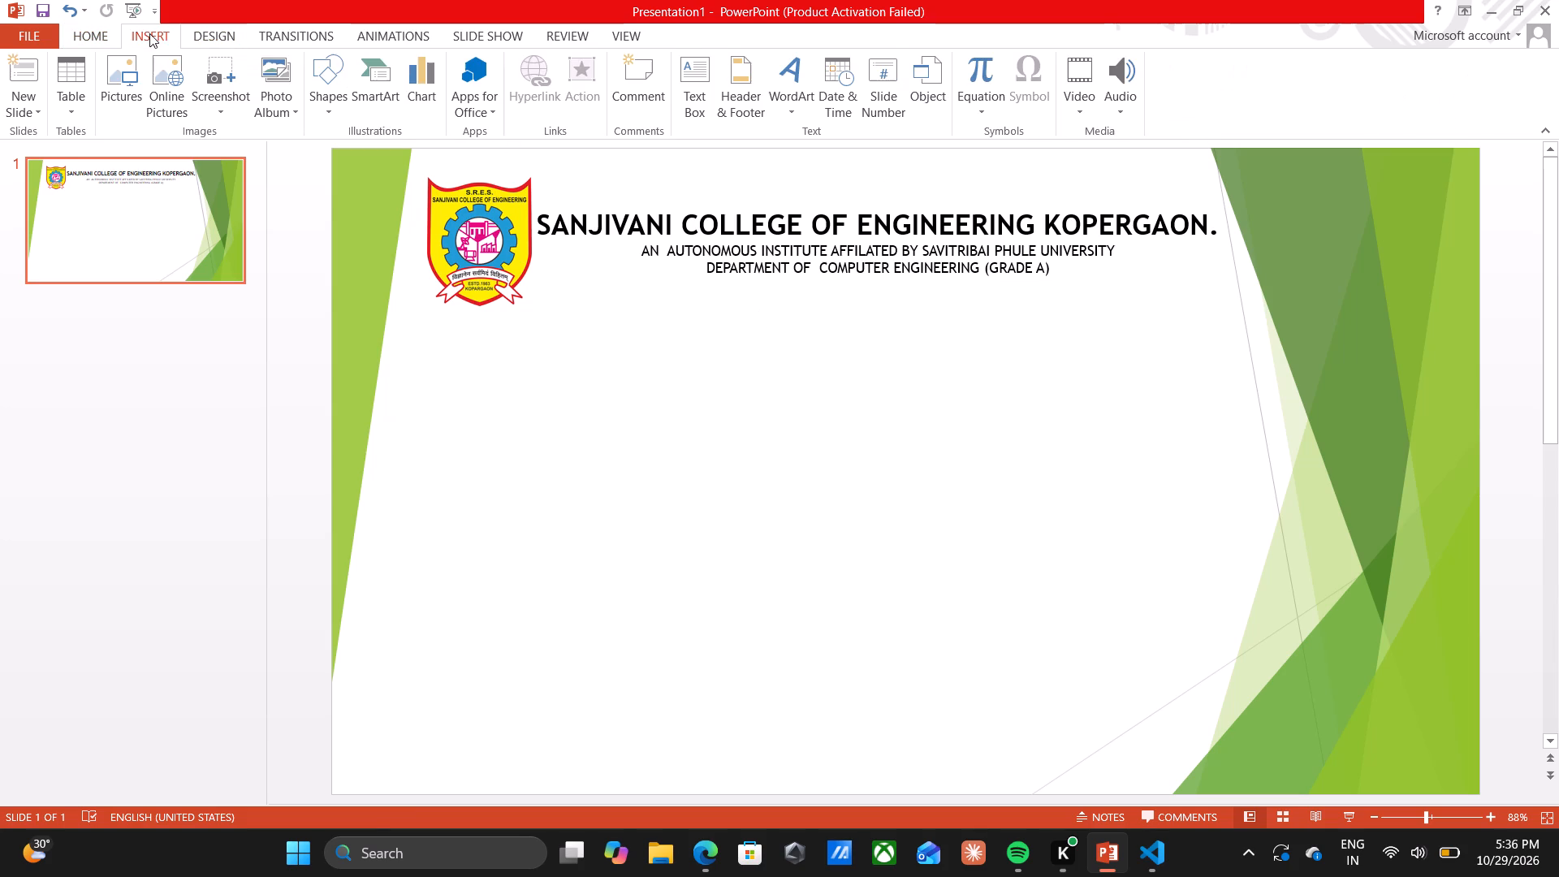
pyautogui.click(699, 89)
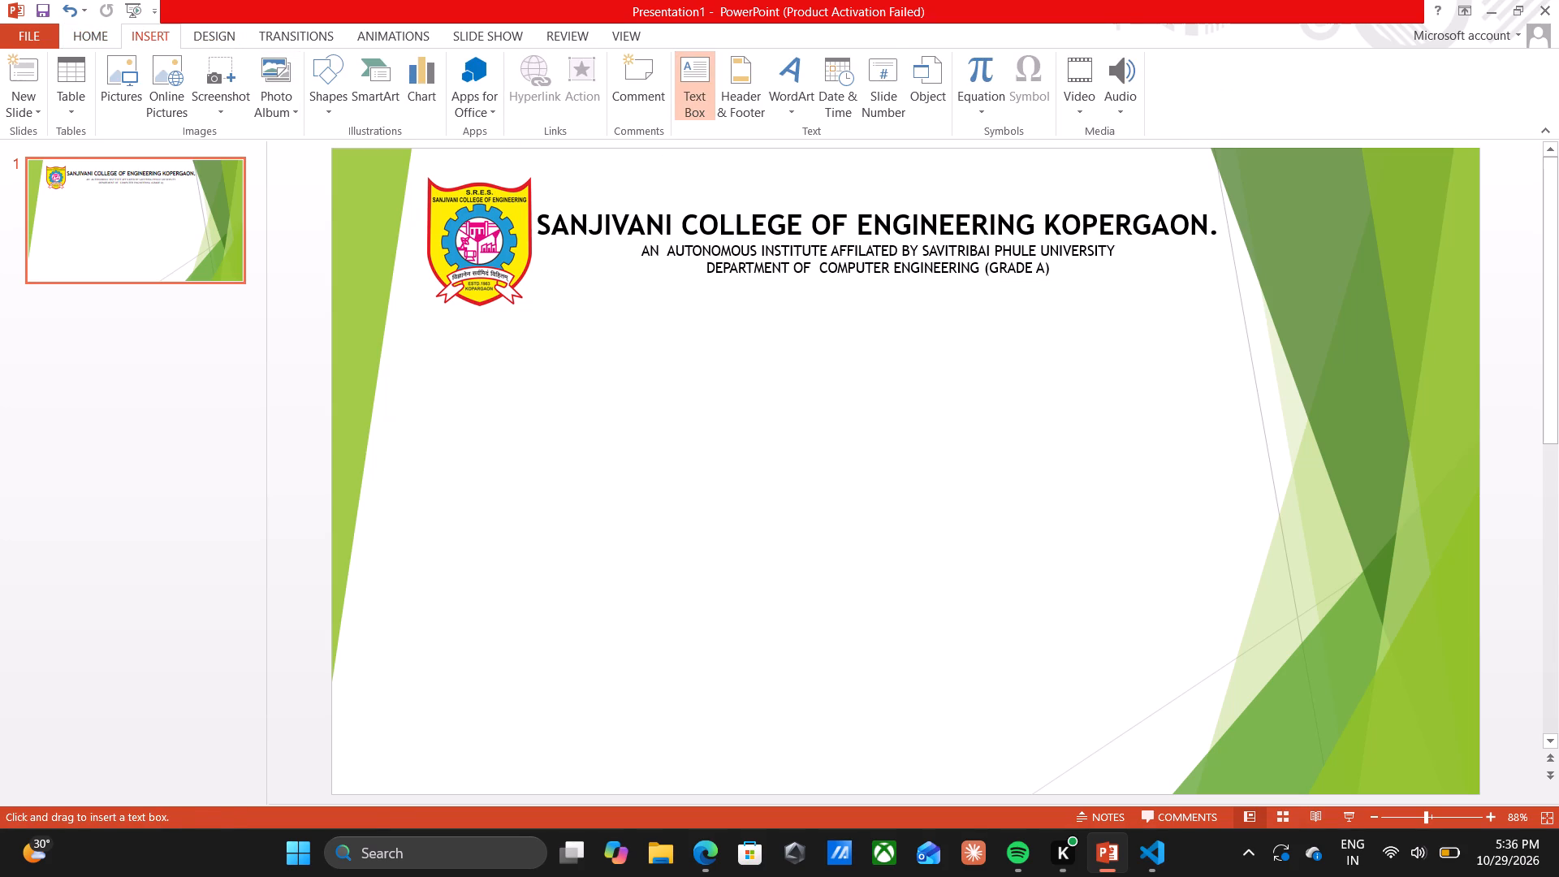
pyautogui.moveTo(596, 335); pyautogui.dragTo(1196, 380)
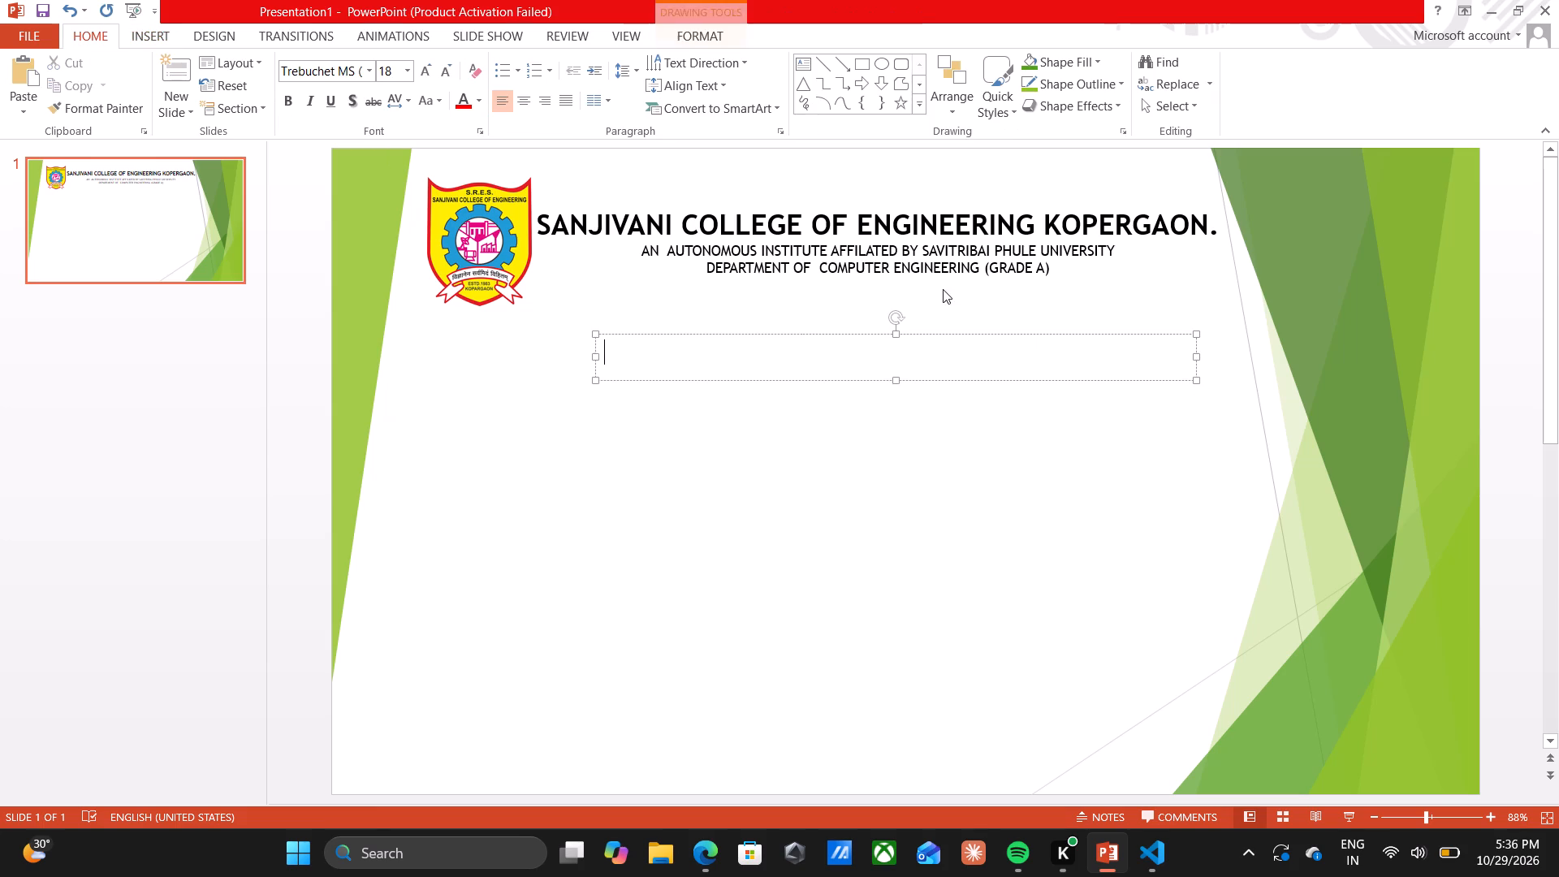
pyautogui.write('PREESENTAATION ON')
pyautogui.press('space')
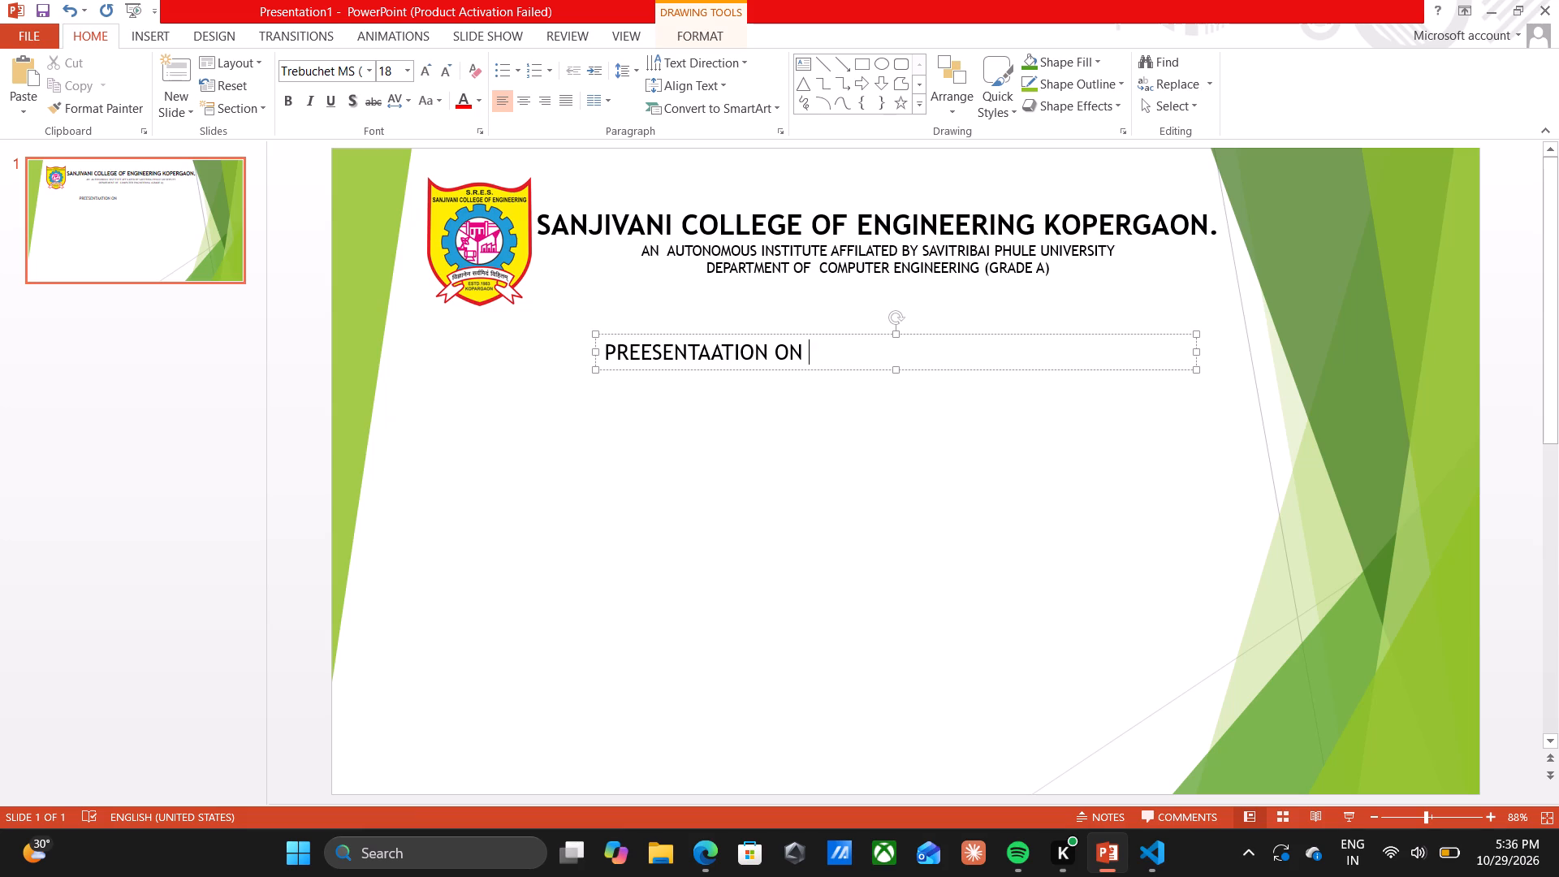
# Insert "CIA" and a space at the start of the "PREESENTAATION ON" line.
pyautogui.press('Left')
pyautogui.press('Left')
pyautogui.press('Left')
pyautogui.press('Left')
pyautogui.press('Left')
pyautogui.press('Left')
pyautogui.press('Left')
pyautogui.press('Left')
pyautogui.press('Left')
pyautogui.press('Left')
pyautogui.press('Left')
pyautogui.press('Left')
pyautogui.press('Left')
pyautogui.press('Left')
pyautogui.press('Left')
pyautogui.press('Left')
pyautogui.press('Left')
pyautogui.press('Left')
pyautogui.write('CIA')
pyautogui.press('space')
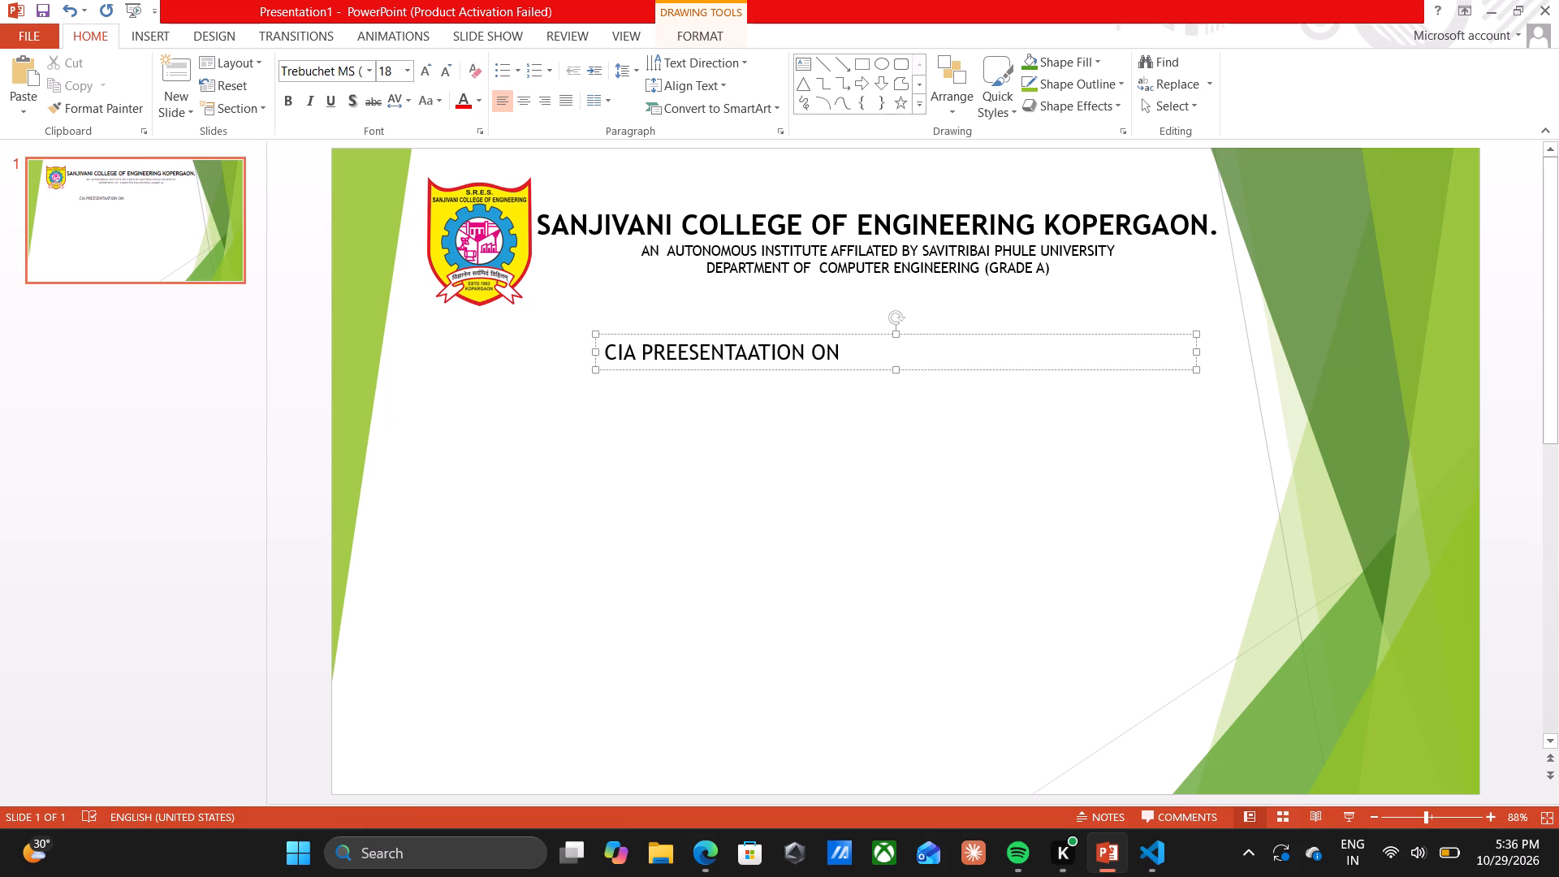
# Centre-align the "CIA PREESENTAATION ON" line and move its text box slightly up and left, centred beneath the heading.
pyautogui.click(515, 106)
pyautogui.moveTo(752, 352); pyautogui.dragTo(689, 335)
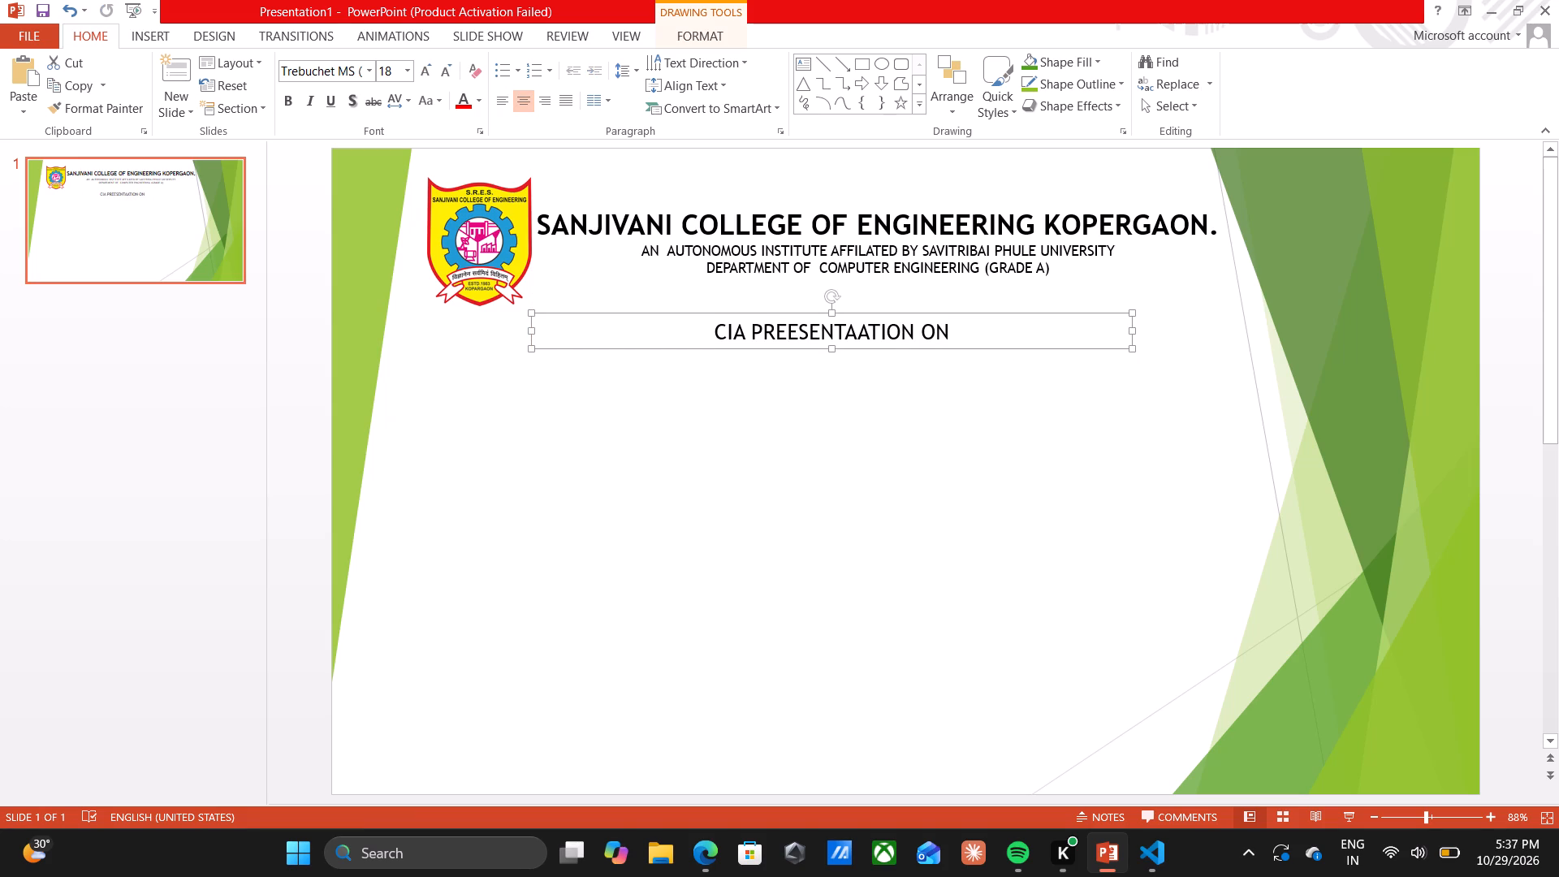
# Reduce the whole "CIA PREESENTAATION ON" line to font size 14 and deselect its text box.
pyautogui.doubleClick(726, 325)
pyautogui.hotkey('ctrl', 'a')
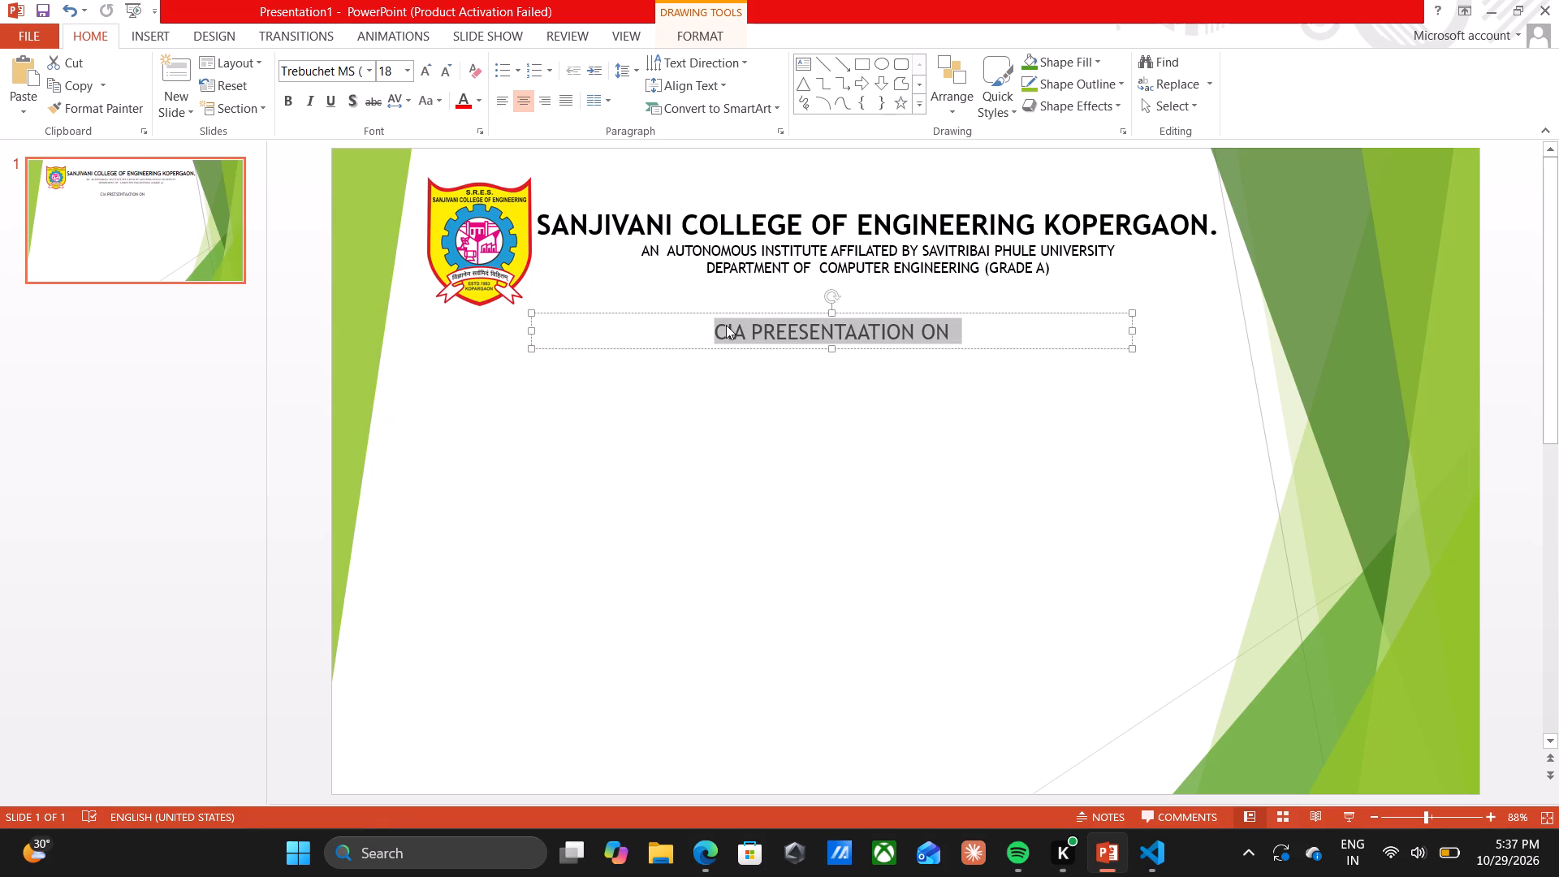
pyautogui.doubleClick(436, 71)
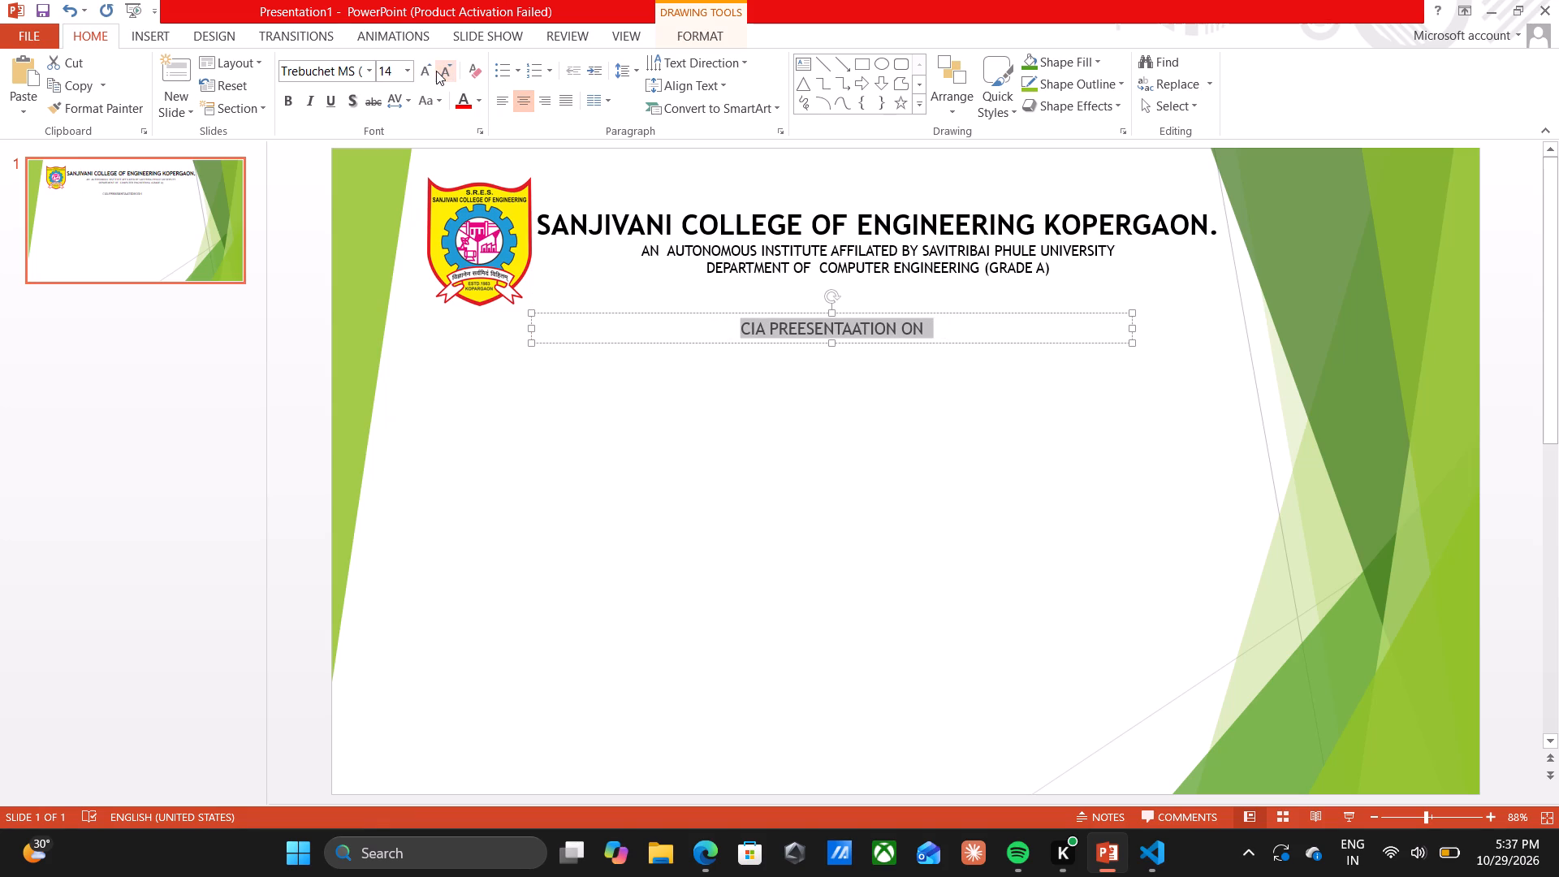
pyautogui.click(708, 438)
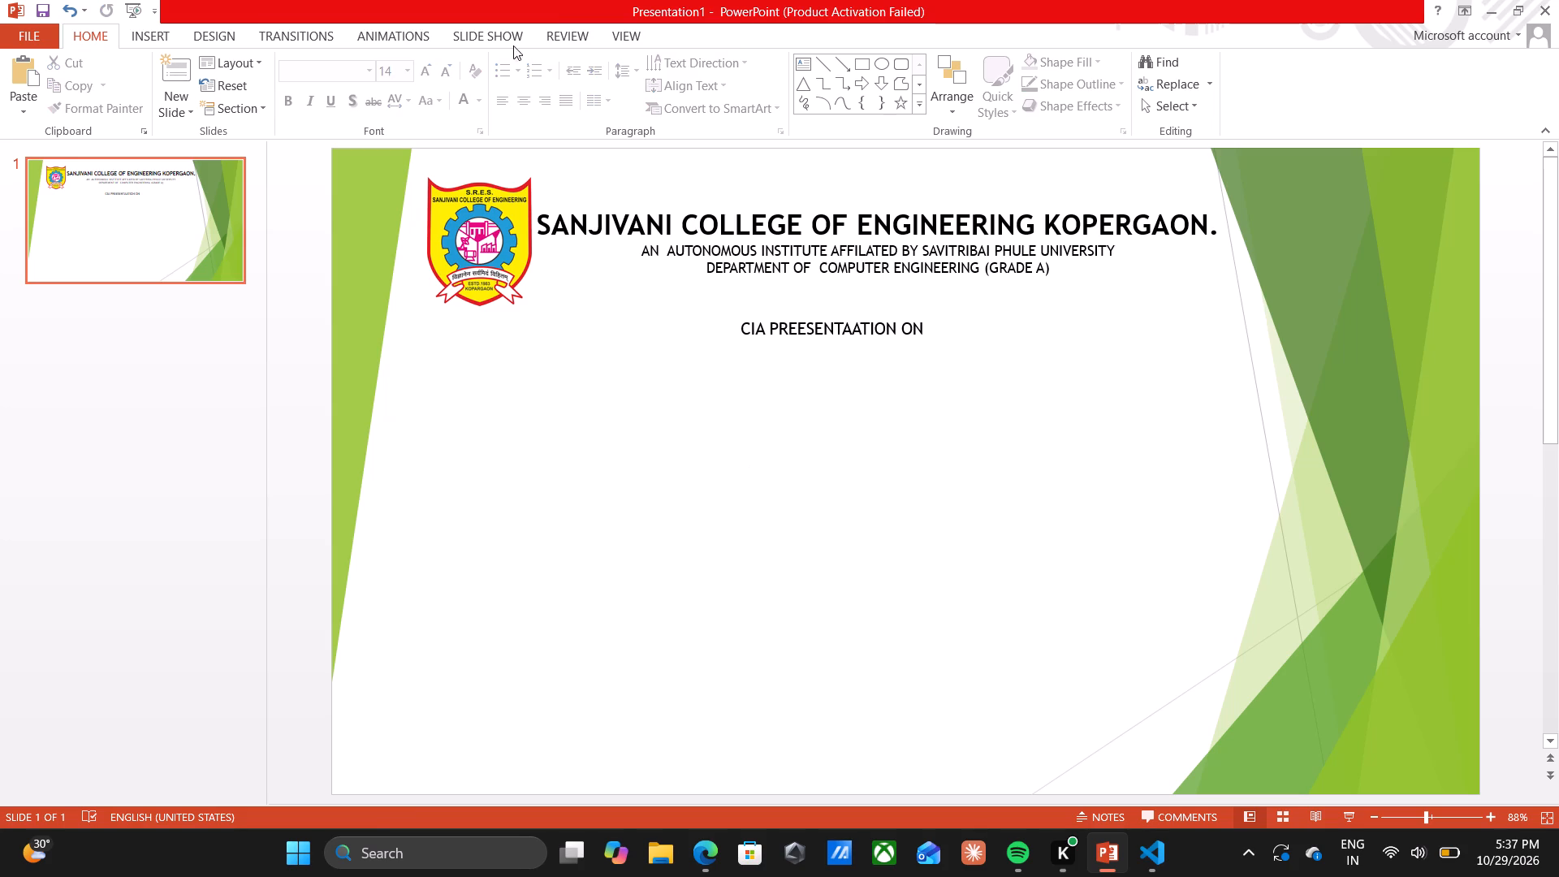
# Draw a wide, tall empty text box and position it just below the "CIA PREESENTAATION ON" line, centred under it.
pyautogui.click(150, 36)
pyautogui.click(684, 81)
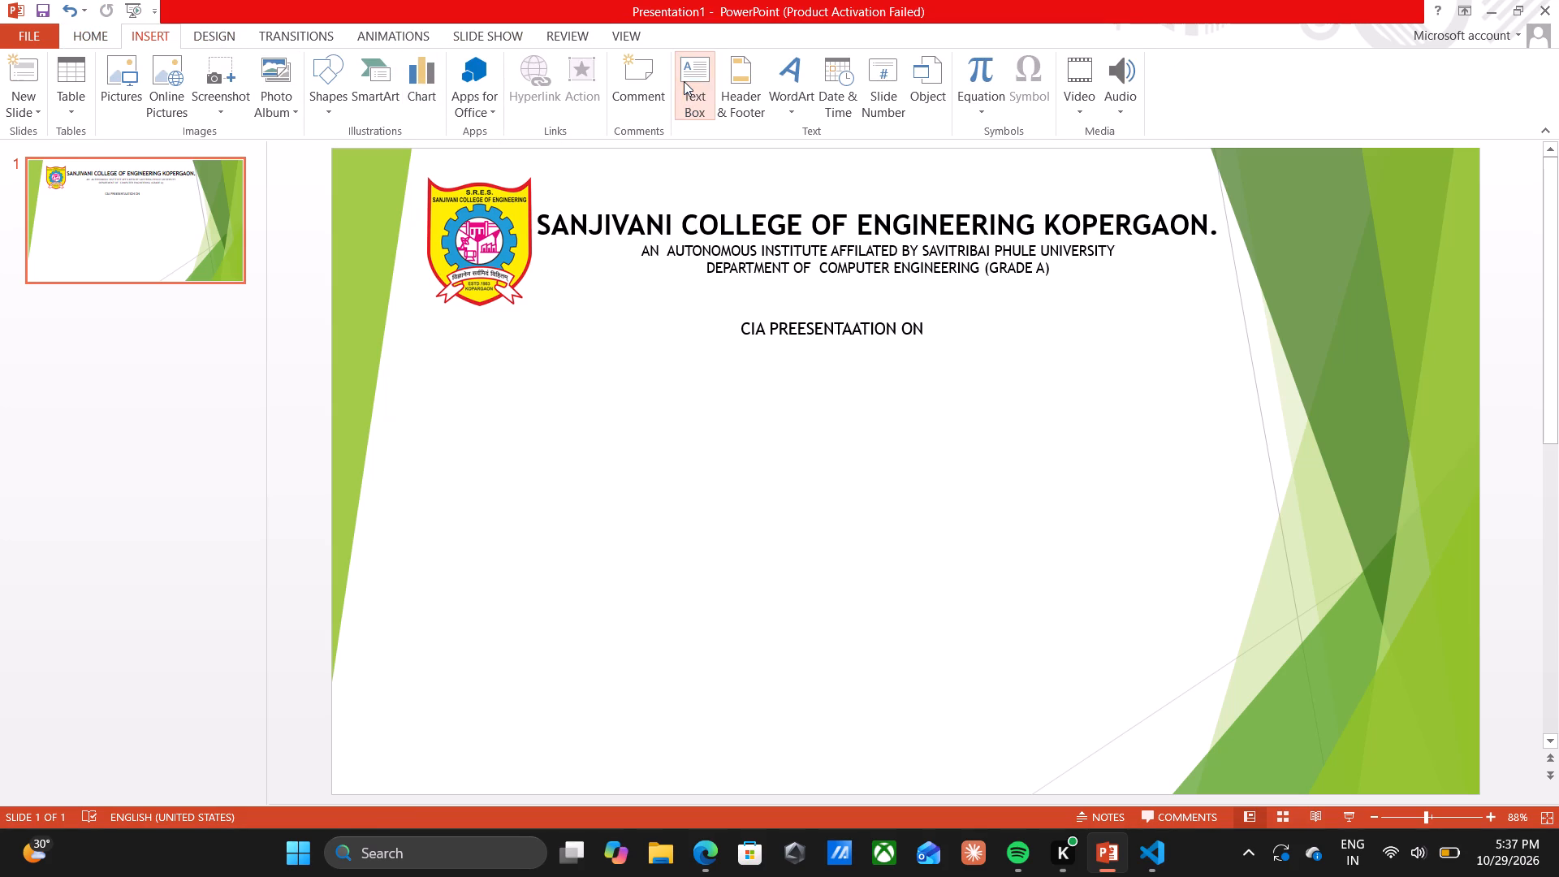
pyautogui.moveTo(544, 325); pyautogui.dragTo(1108, 472)
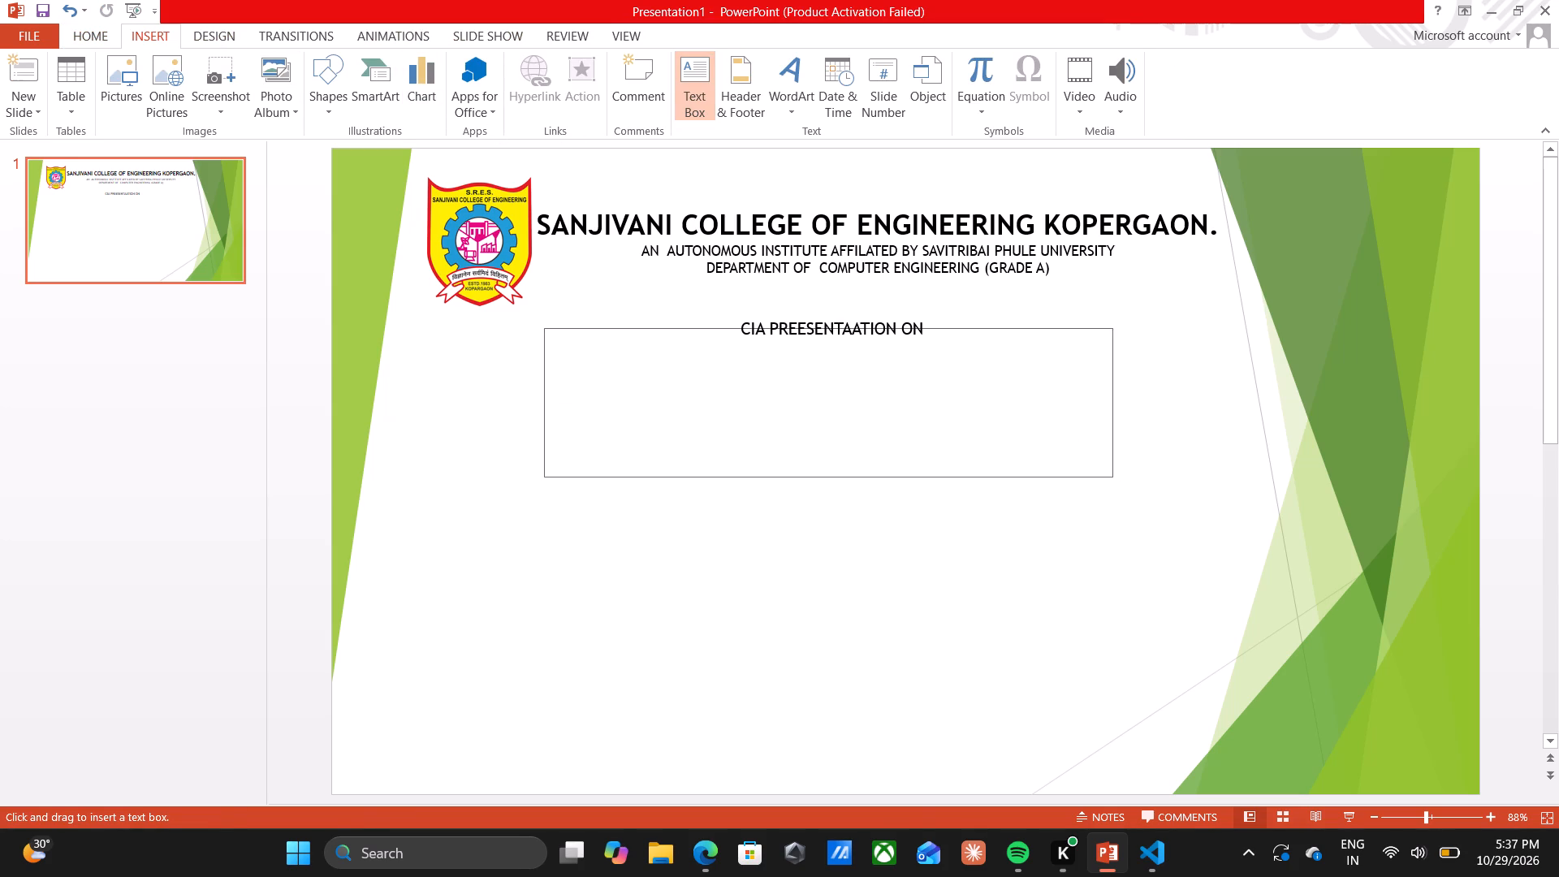
pyautogui.moveTo(1108, 472); pyautogui.dragTo(1093, 443)
pyautogui.moveTo(838, 364); pyautogui.dragTo(846, 392)
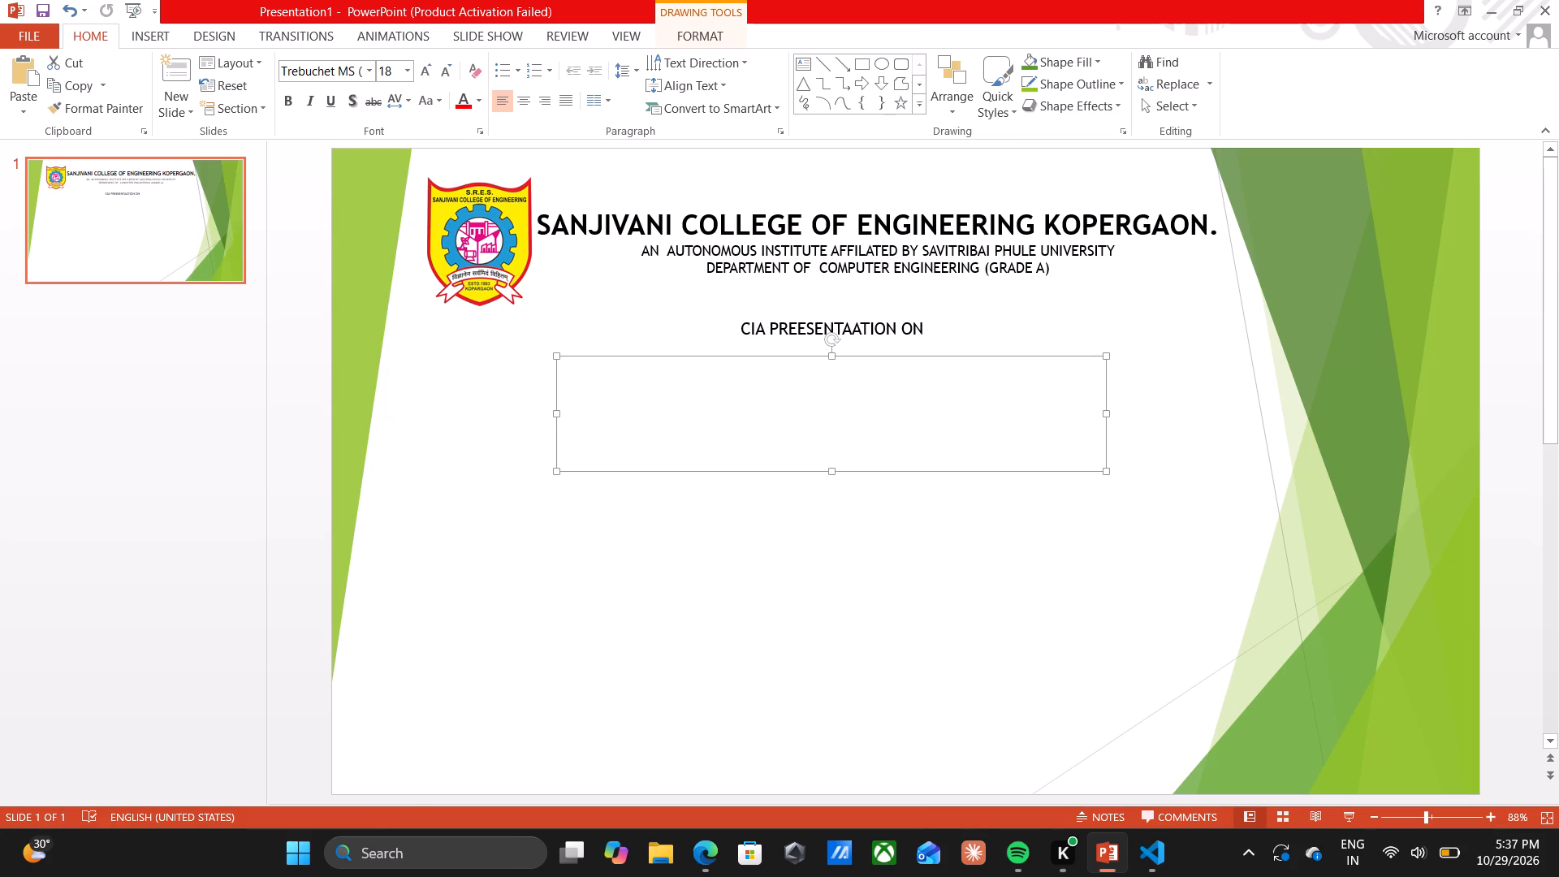
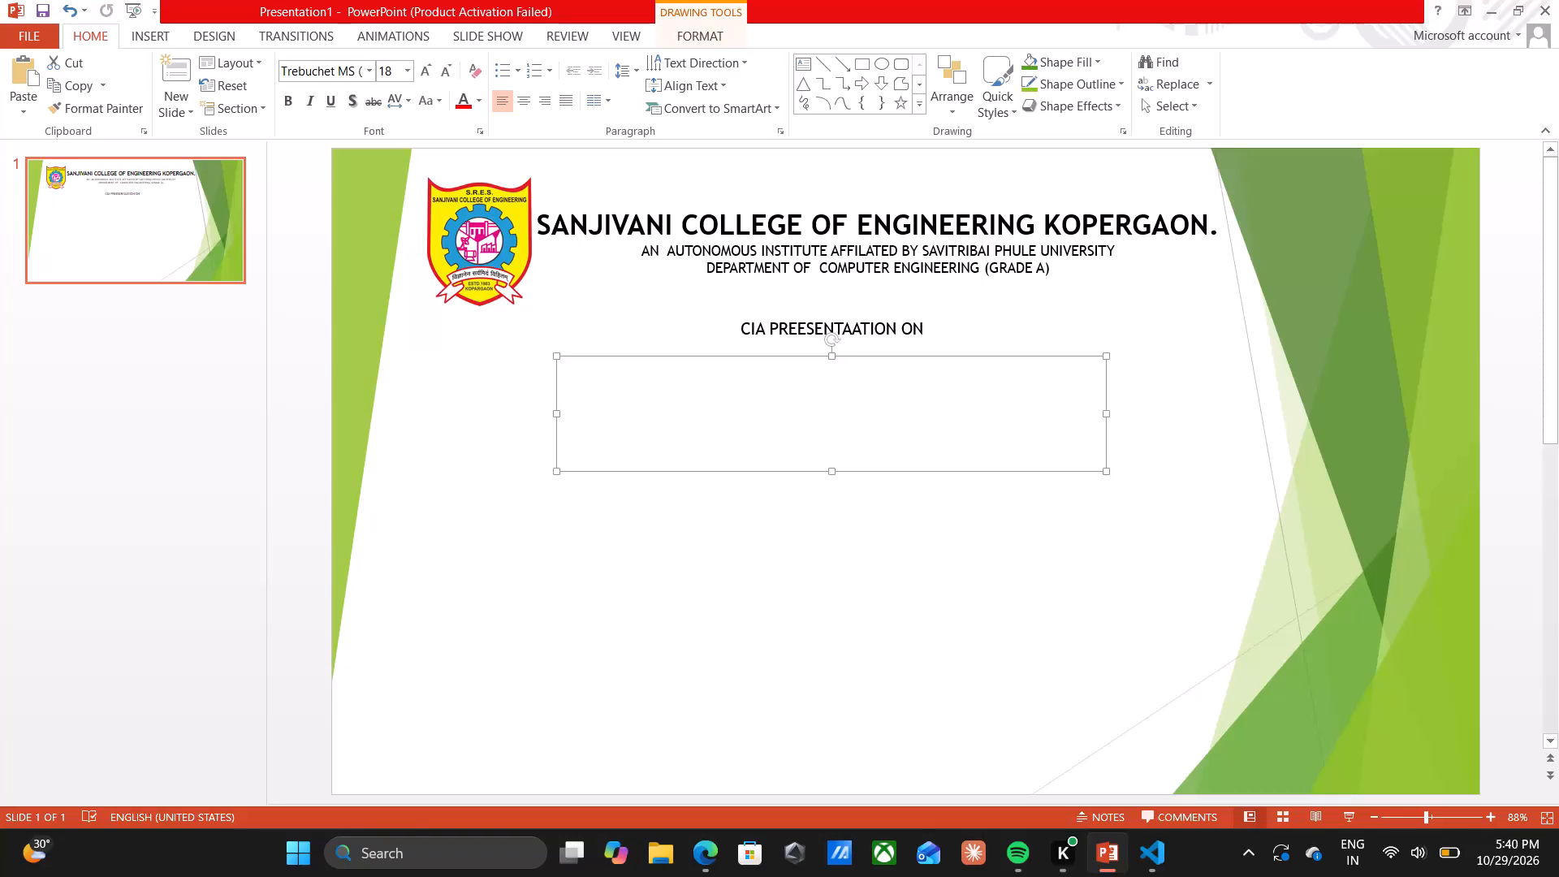
# Enter "CEISER CHIPHER TUNING MACHINE" in the empty text box below the "CIA PREESENTAATION ON" line.
pyautogui.click(598, 378)
pyautogui.write('IJ')
pyautogui.press('BackSpace')
pyautogui.press('BackSpace')
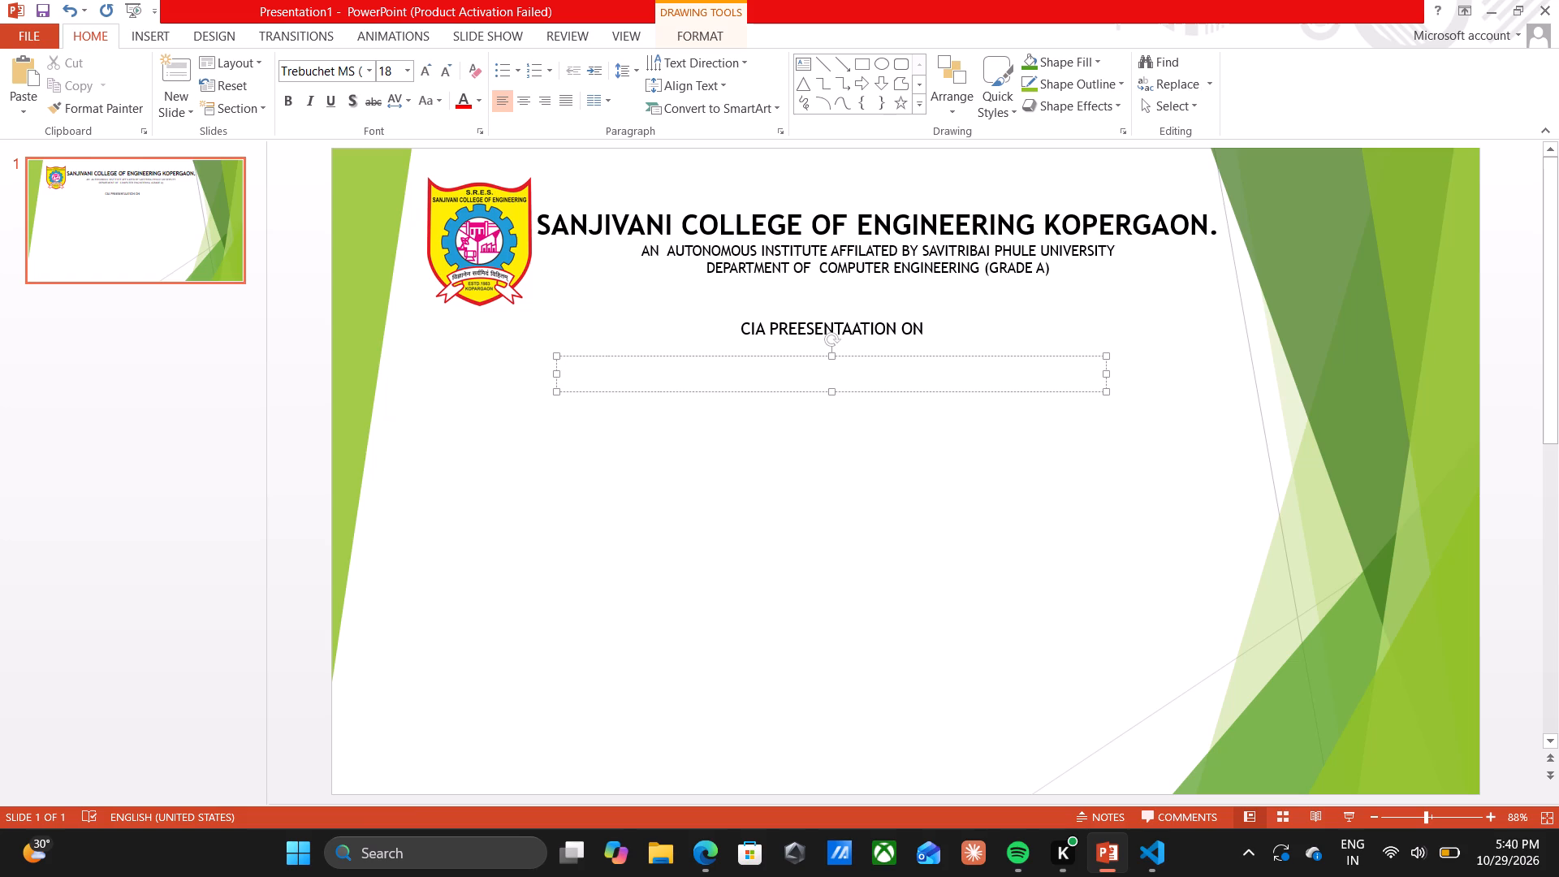
pyautogui.press('c')
pyautogui.write('EISER')
pyautogui.press('space')
pyautogui.write('CHIPHER')
pyautogui.press('space')
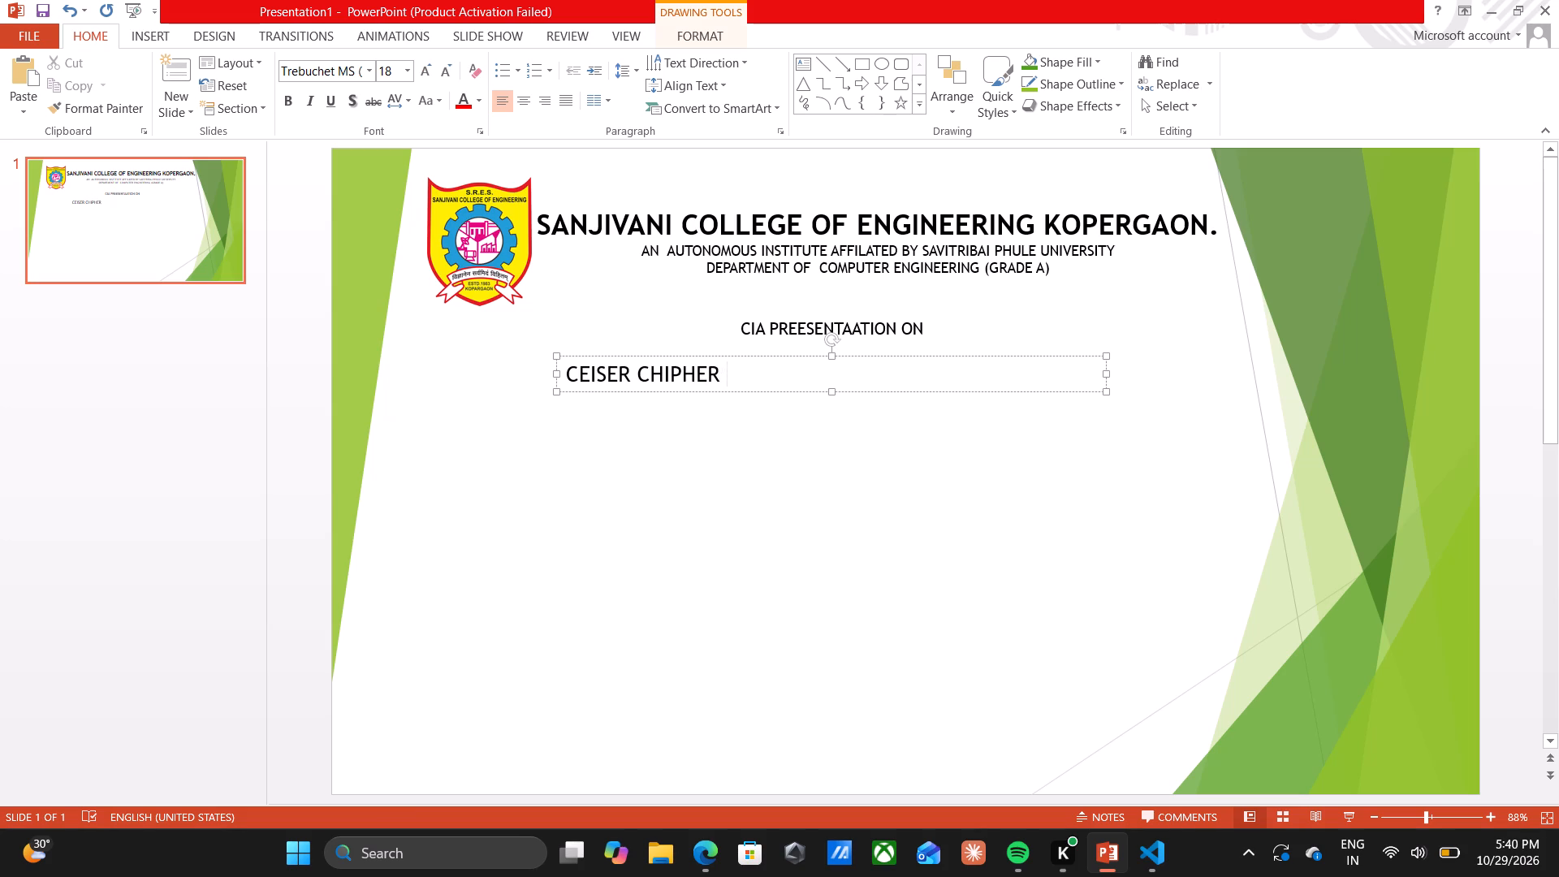
pyautogui.write('TUNING')
pyautogui.press('space')
pyautogui.press('m')
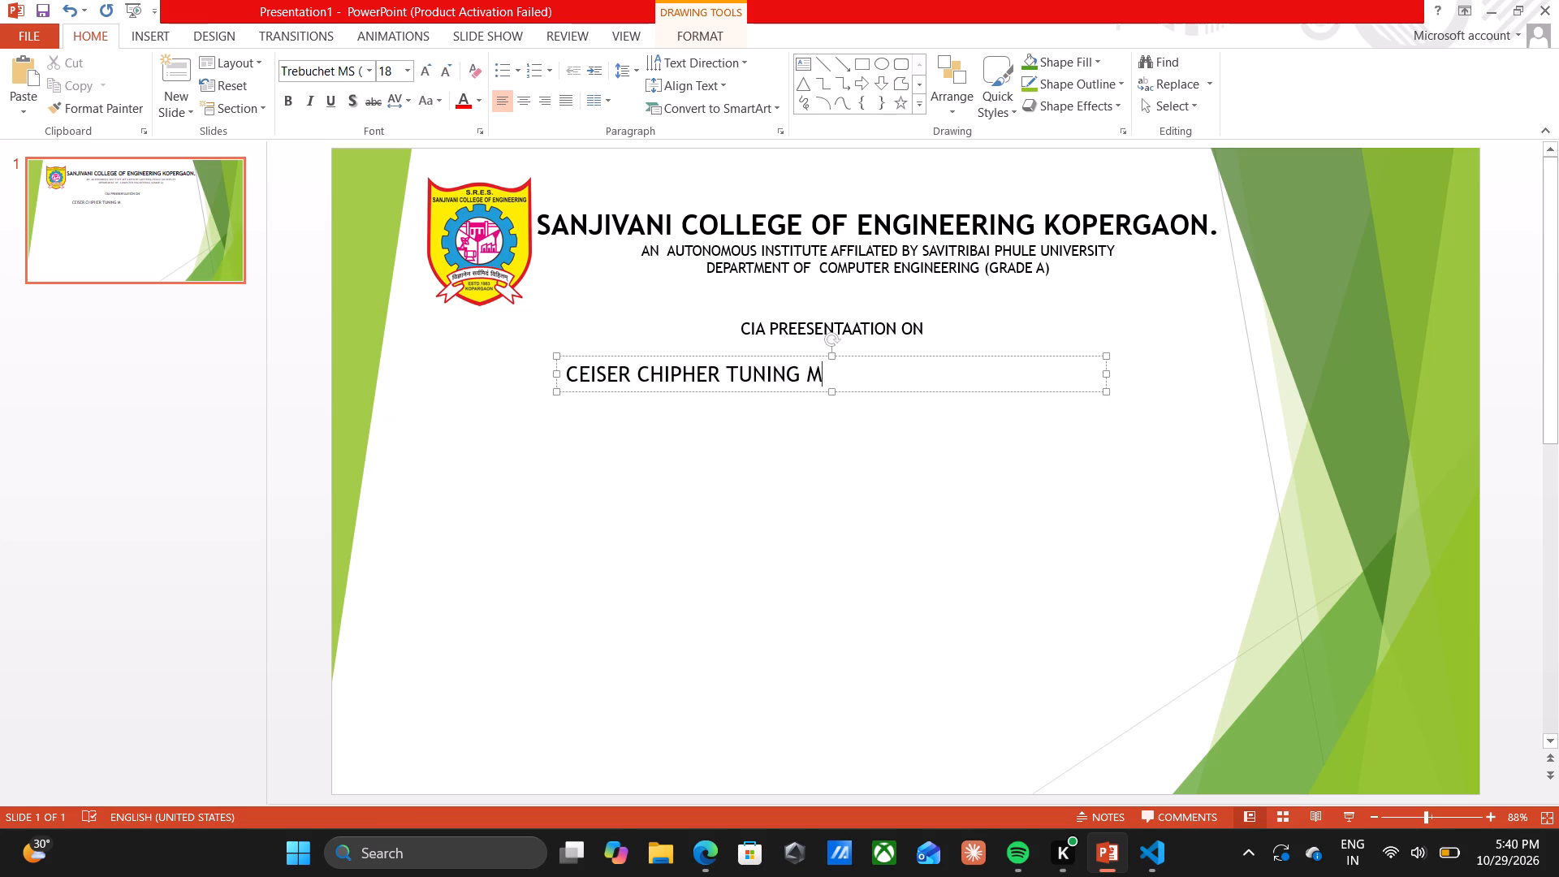
pyautogui.write('ACHINE')
pyautogui.press('space')
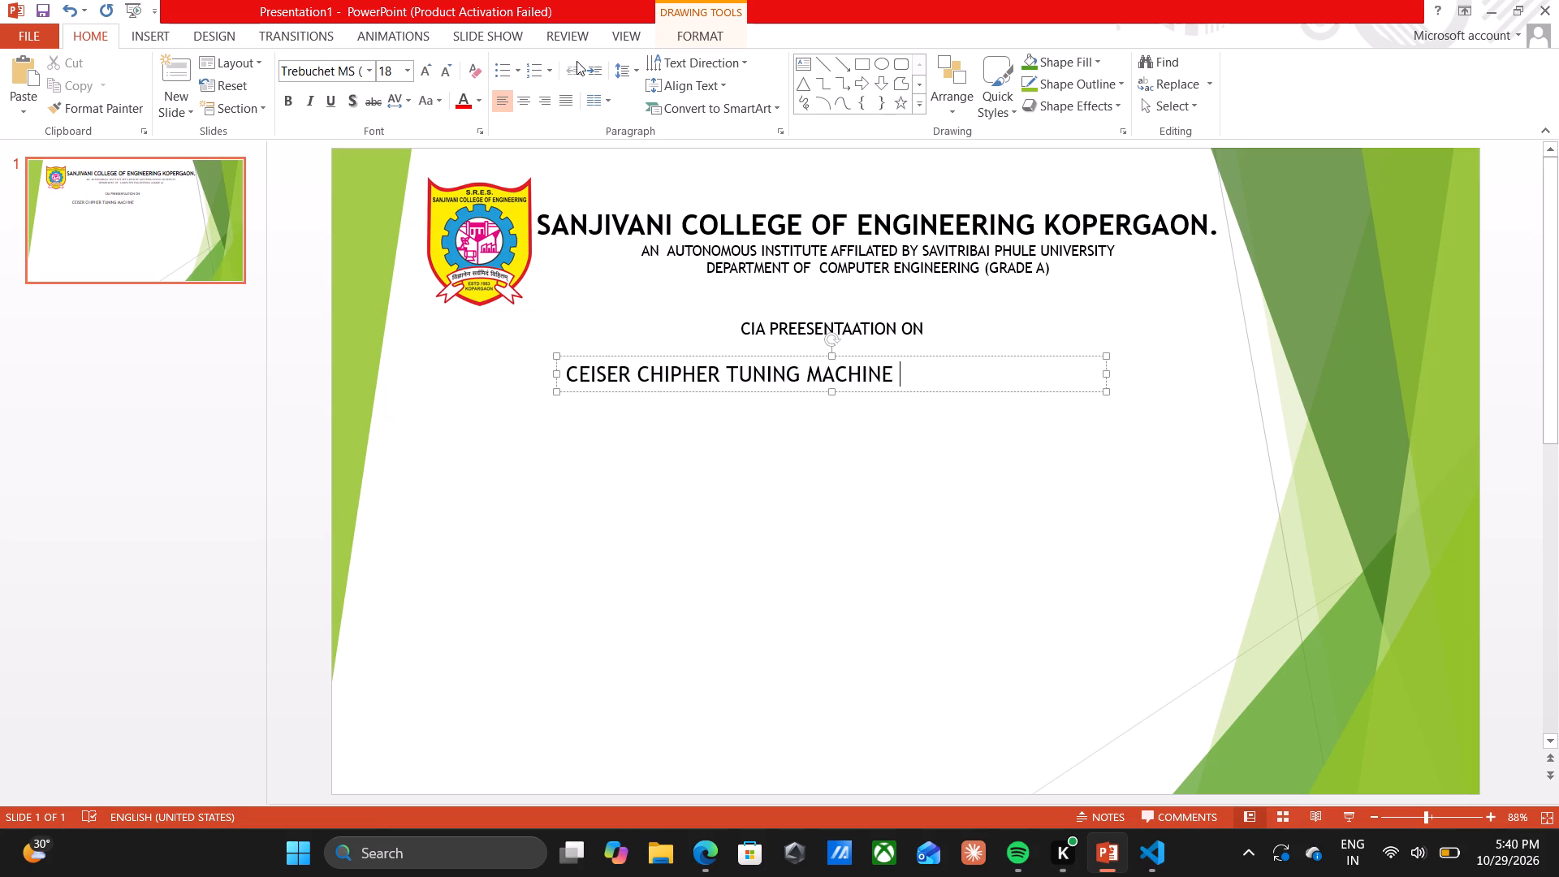
# Centre-align the "CEISER CHIPHER TUNING MACHINE" line, make all of it bold and deselect its text box.
pyautogui.click(529, 89)
pyautogui.click(520, 105)
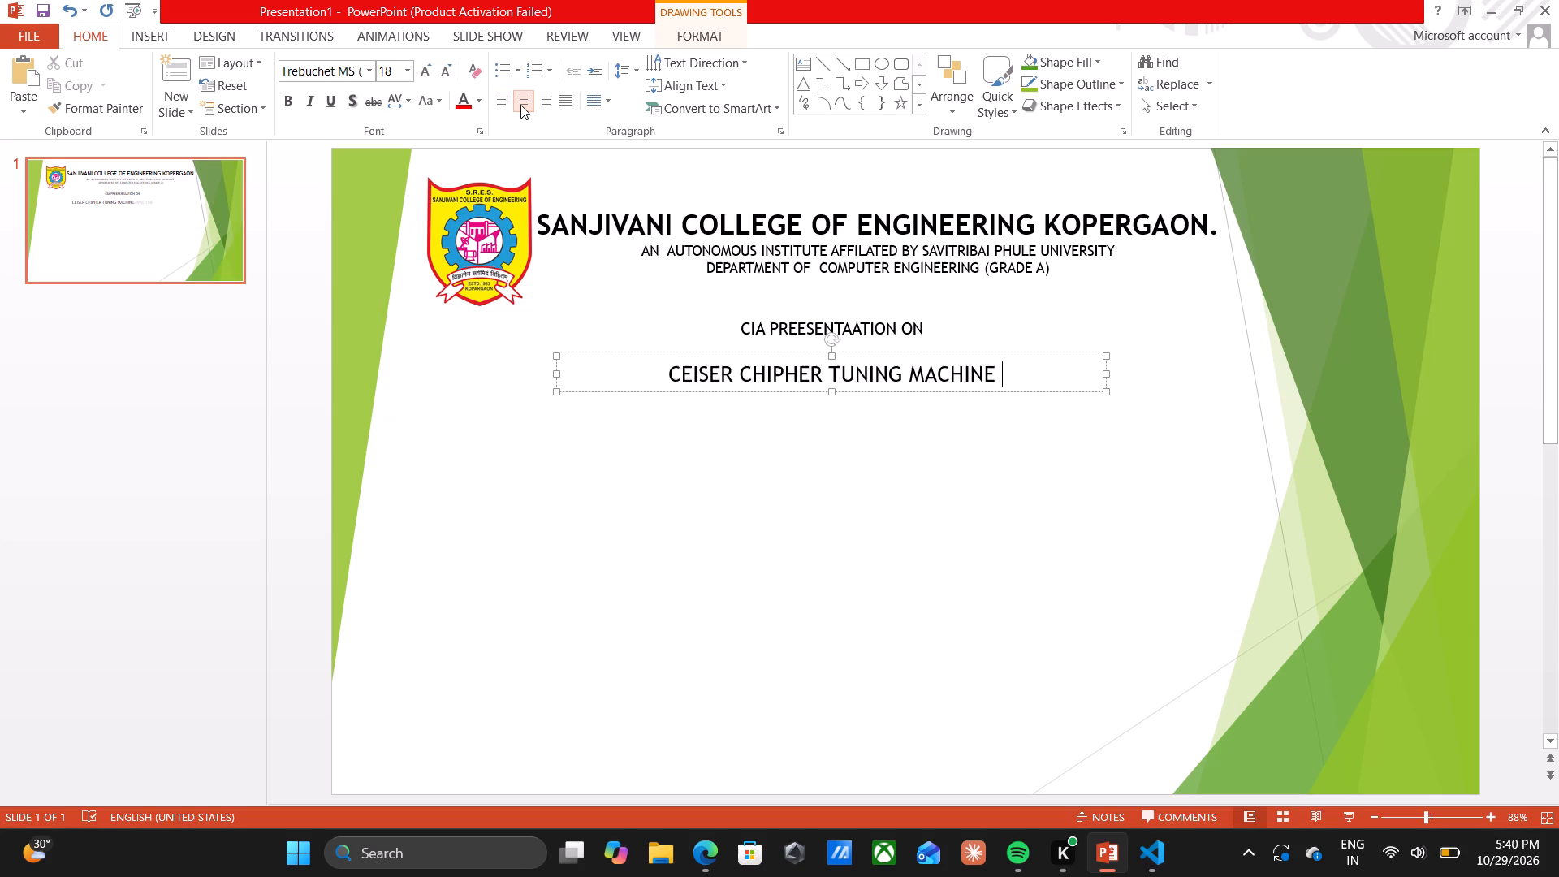
pyautogui.hotkey('ctrl', 'a')
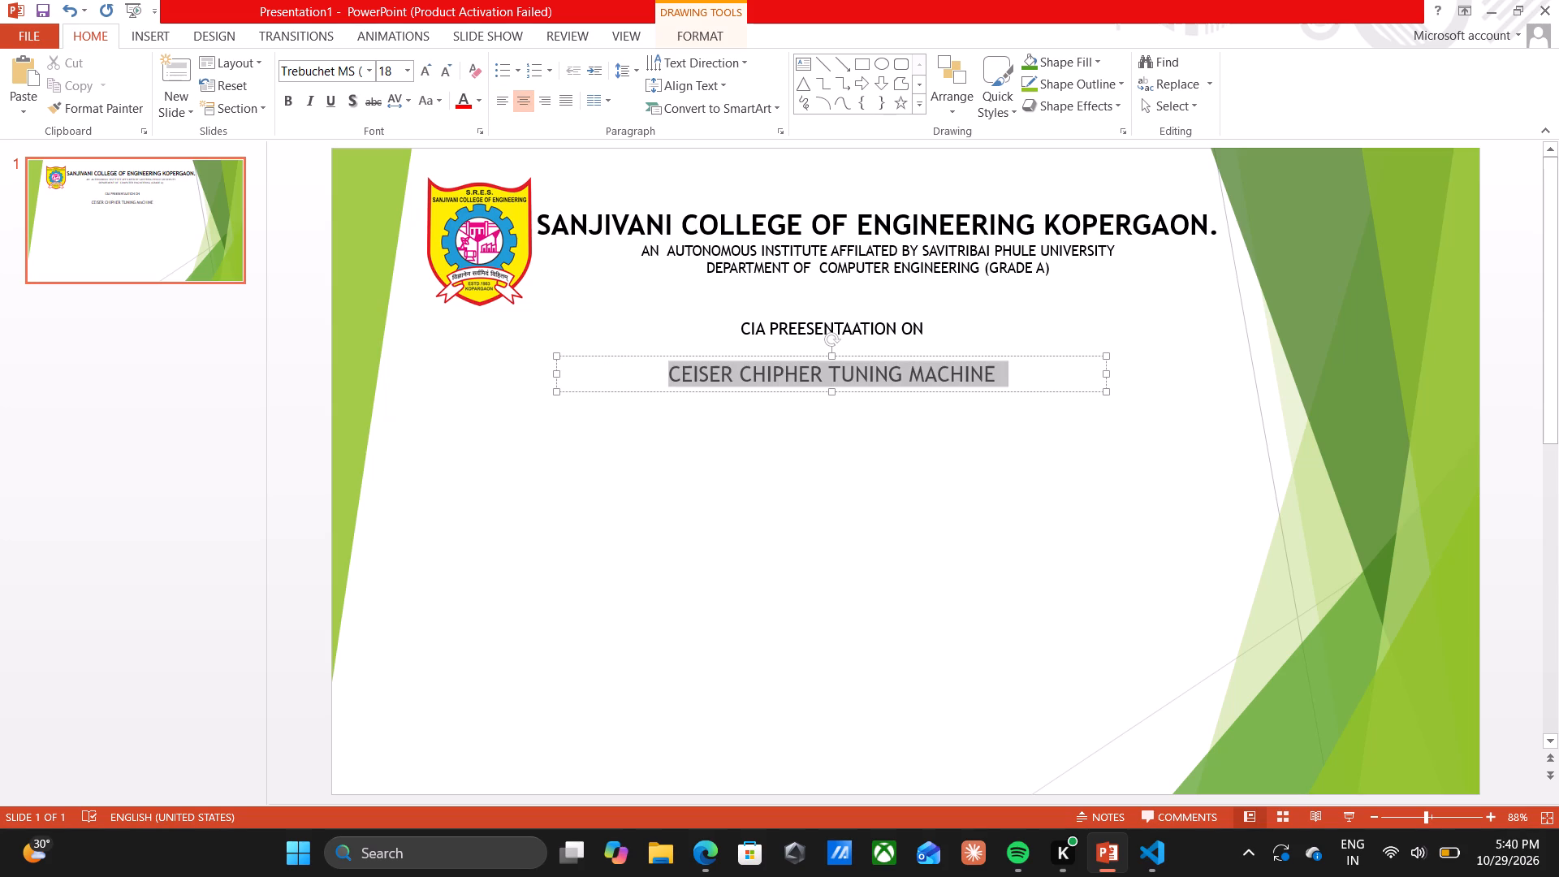
pyautogui.hotkey('ctrl', 'b')
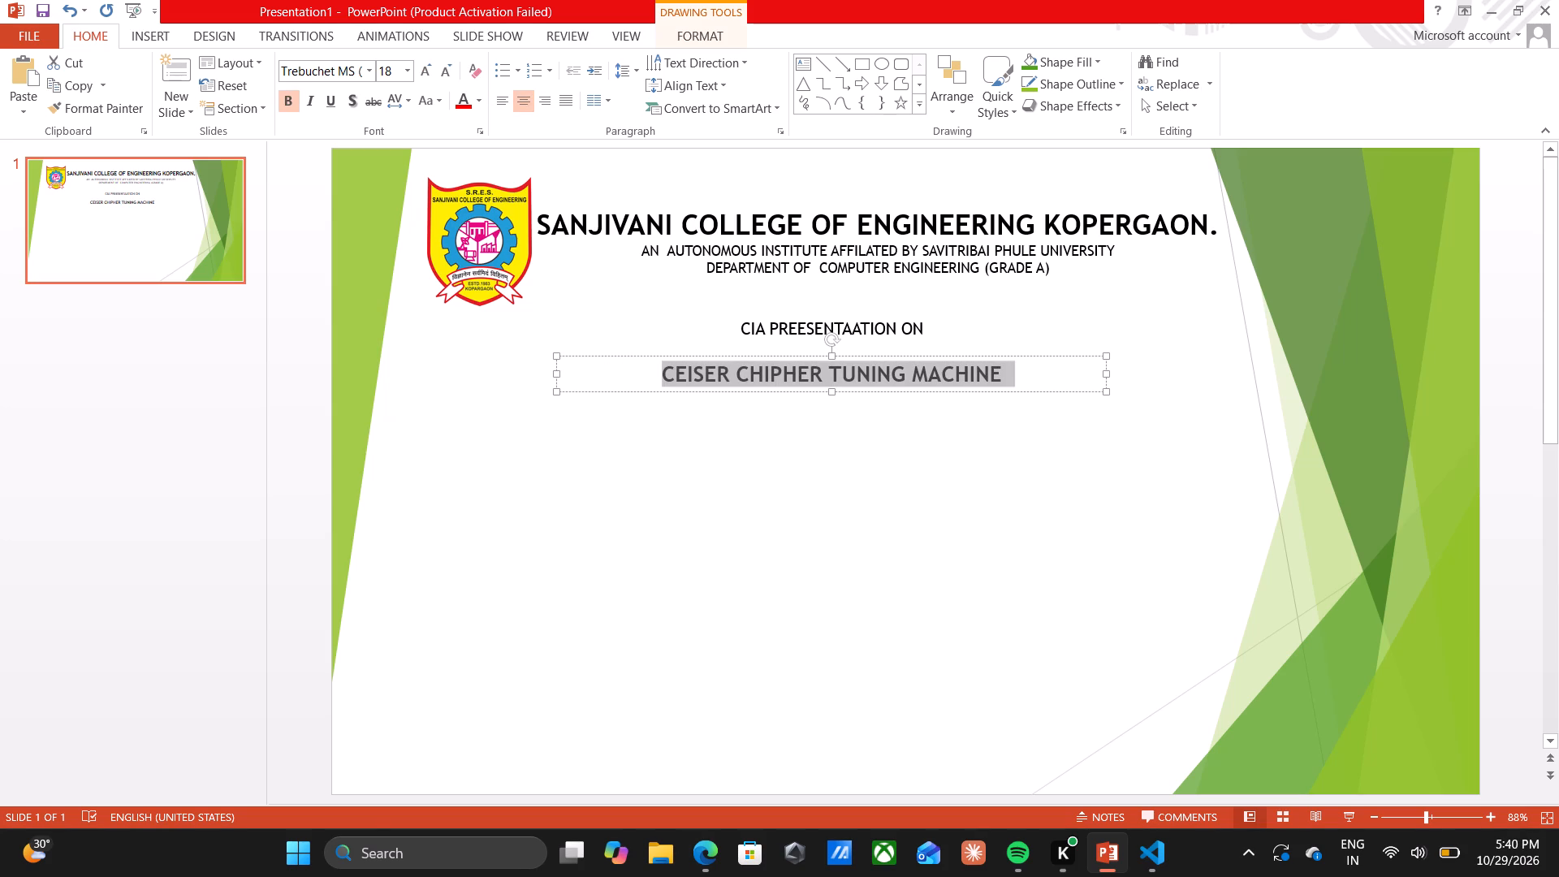
pyautogui.click(801, 468)
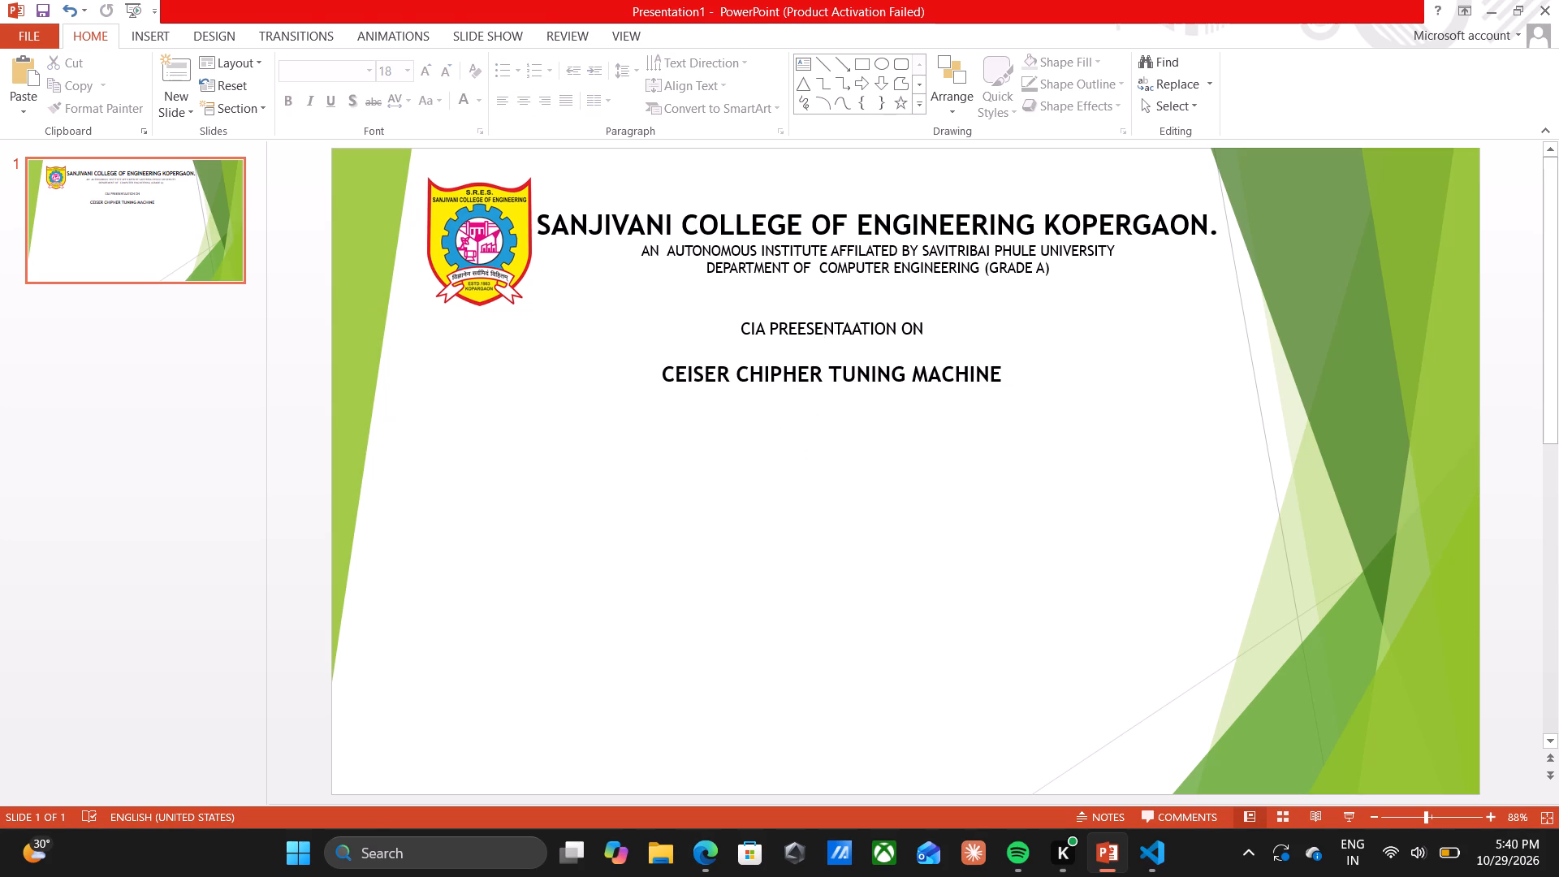
# Enlarge the whole "CEISER CHIPHER TUNING MACHINE" line to font size 24 and deselect its text box.
pyautogui.click(824, 384)
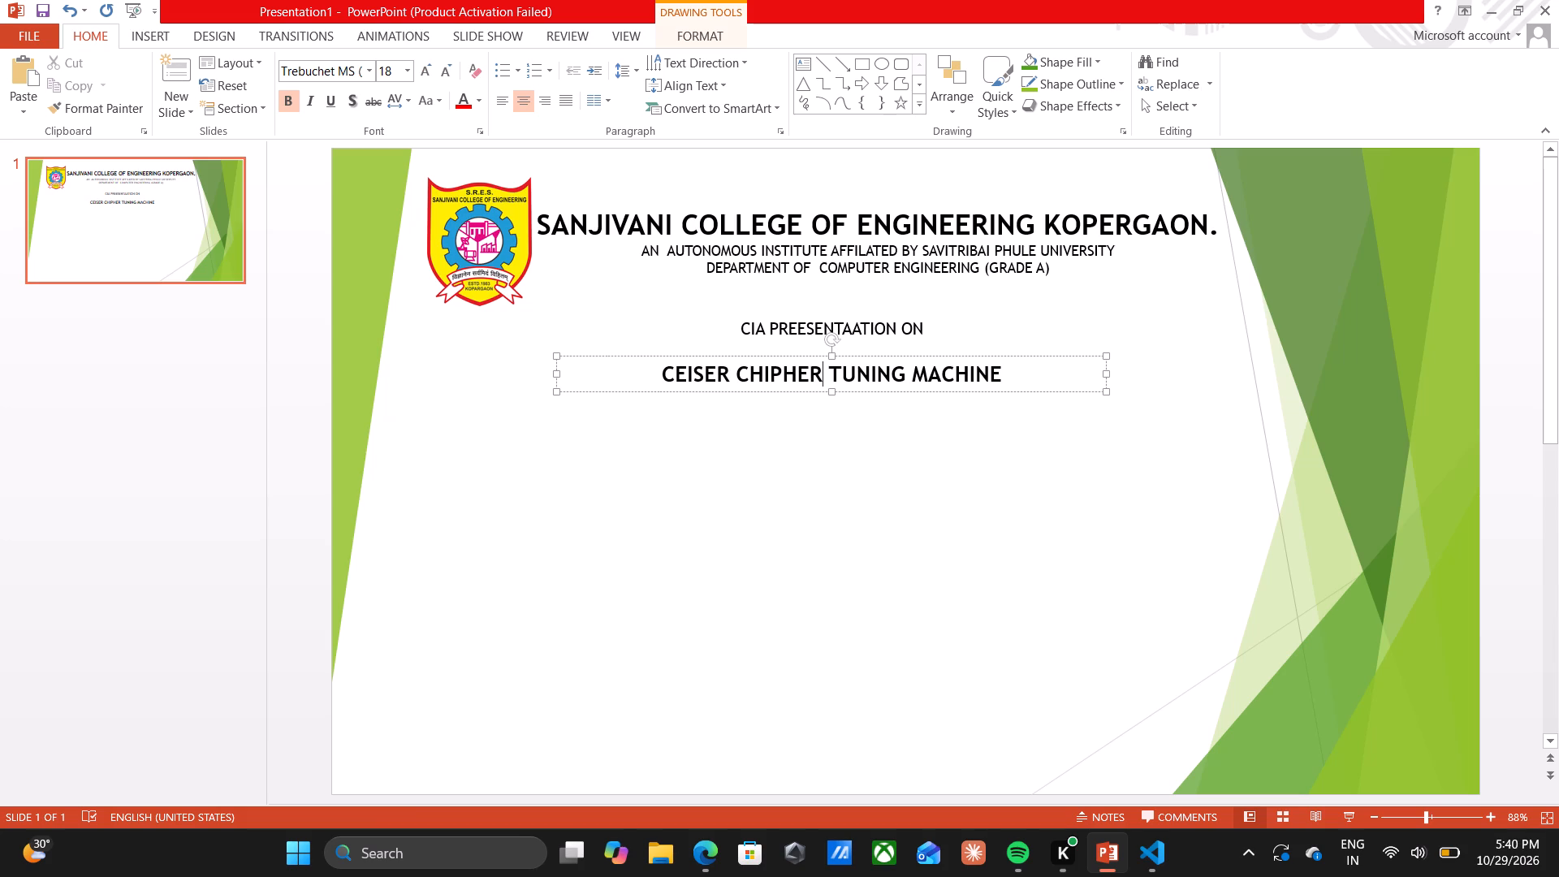
pyautogui.hotkey('ctrl', 'a')
pyautogui.hotkey('ctrl', '=')
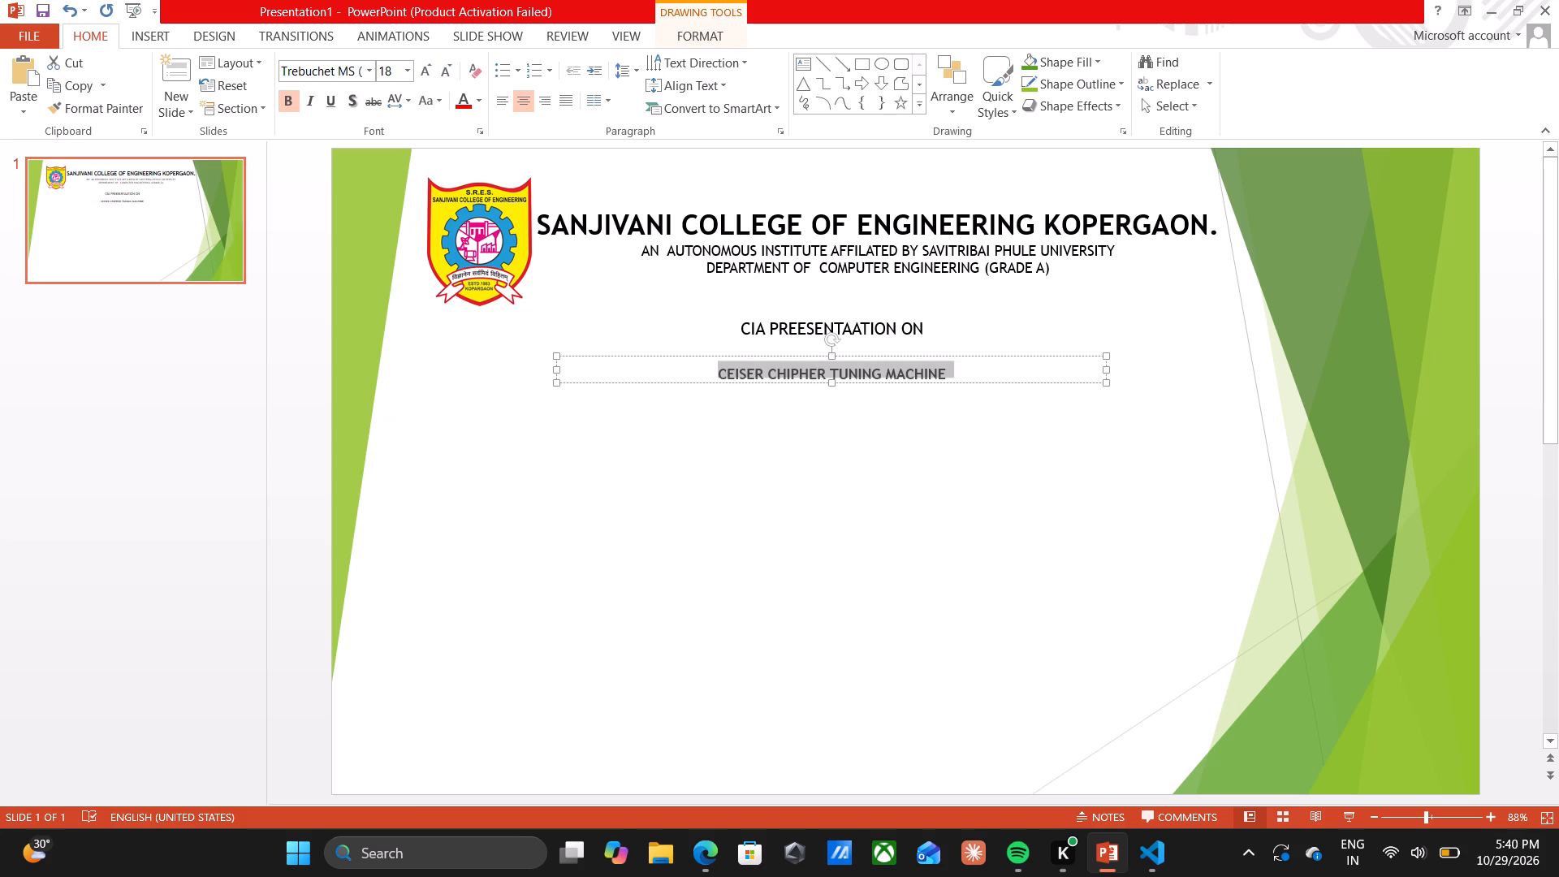
pyautogui.hotkey('ctrl', '=')
pyautogui.hotkey('ctrl', '=')
pyautogui.hotkey('ctrl', '=')
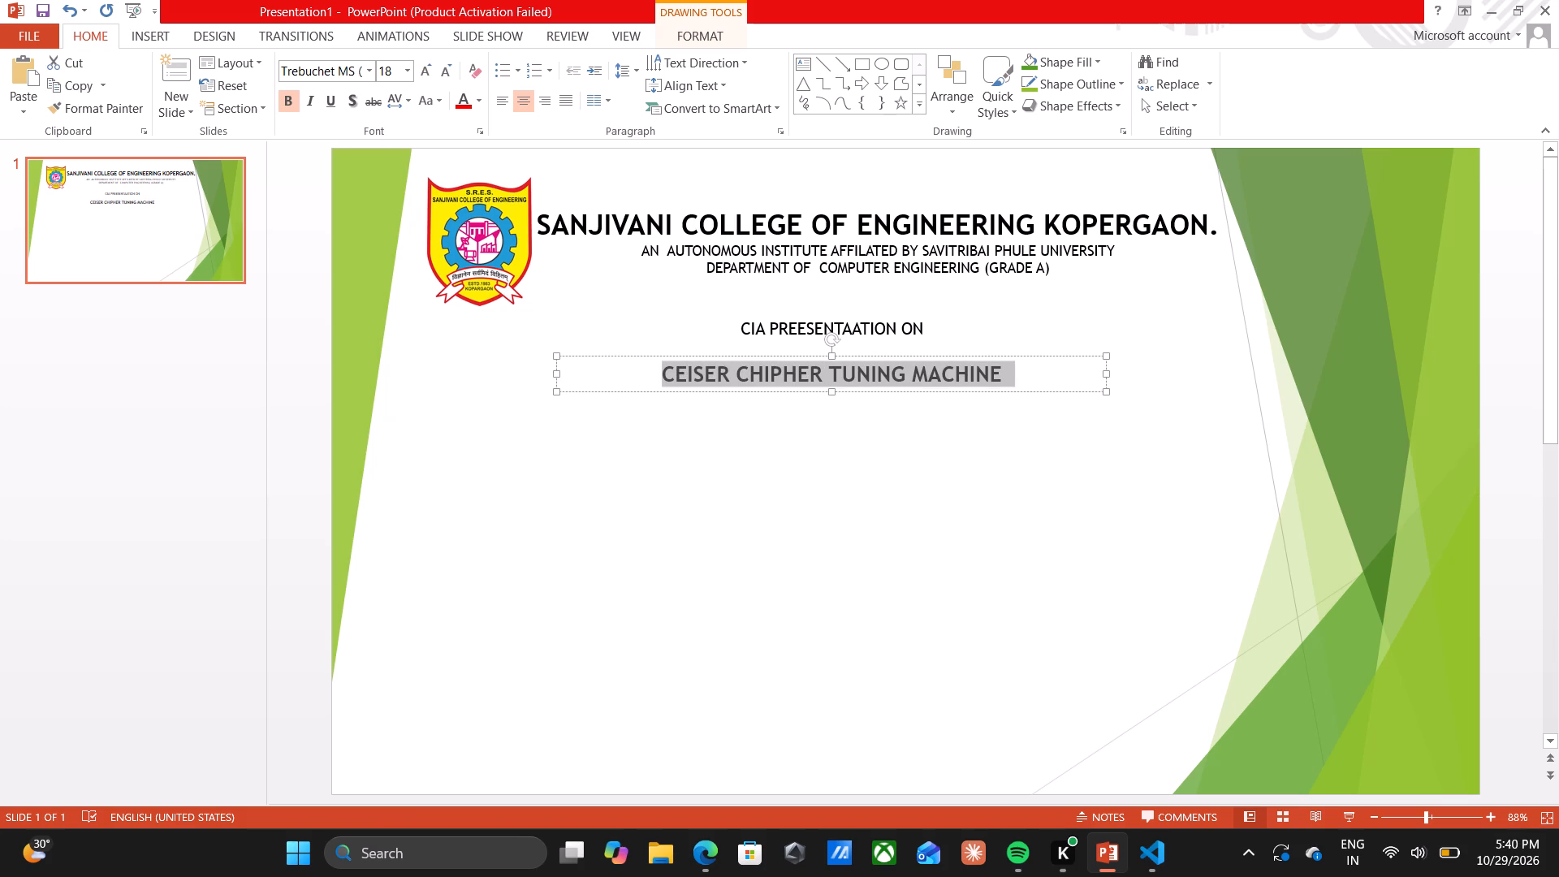
pyautogui.click(443, 63)
pyautogui.click(443, 63)
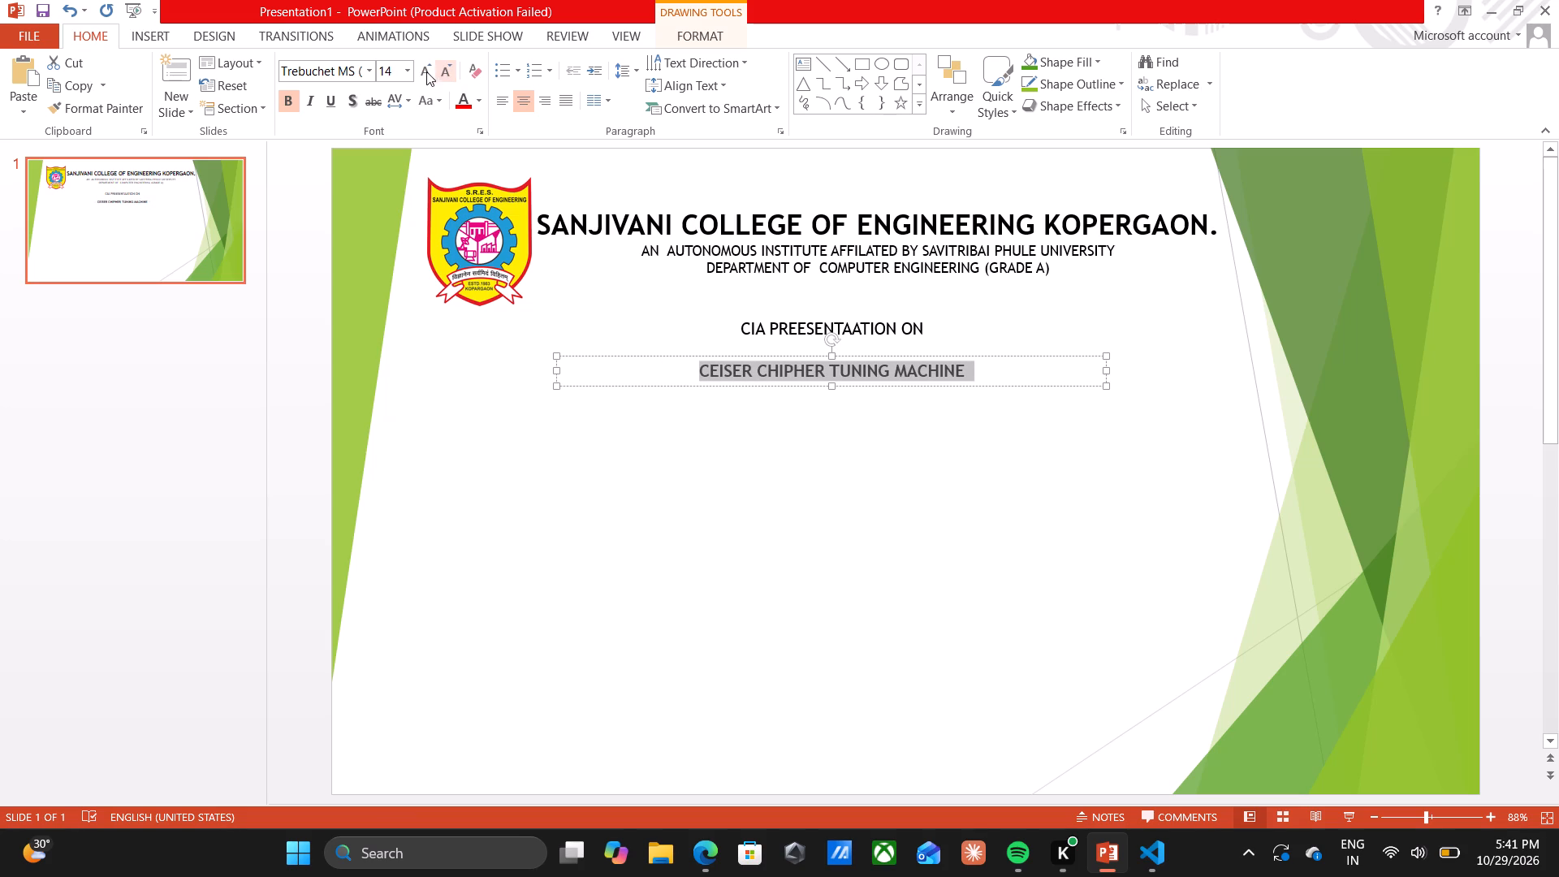
pyautogui.tripleClick(421, 74)
pyautogui.click(421, 74)
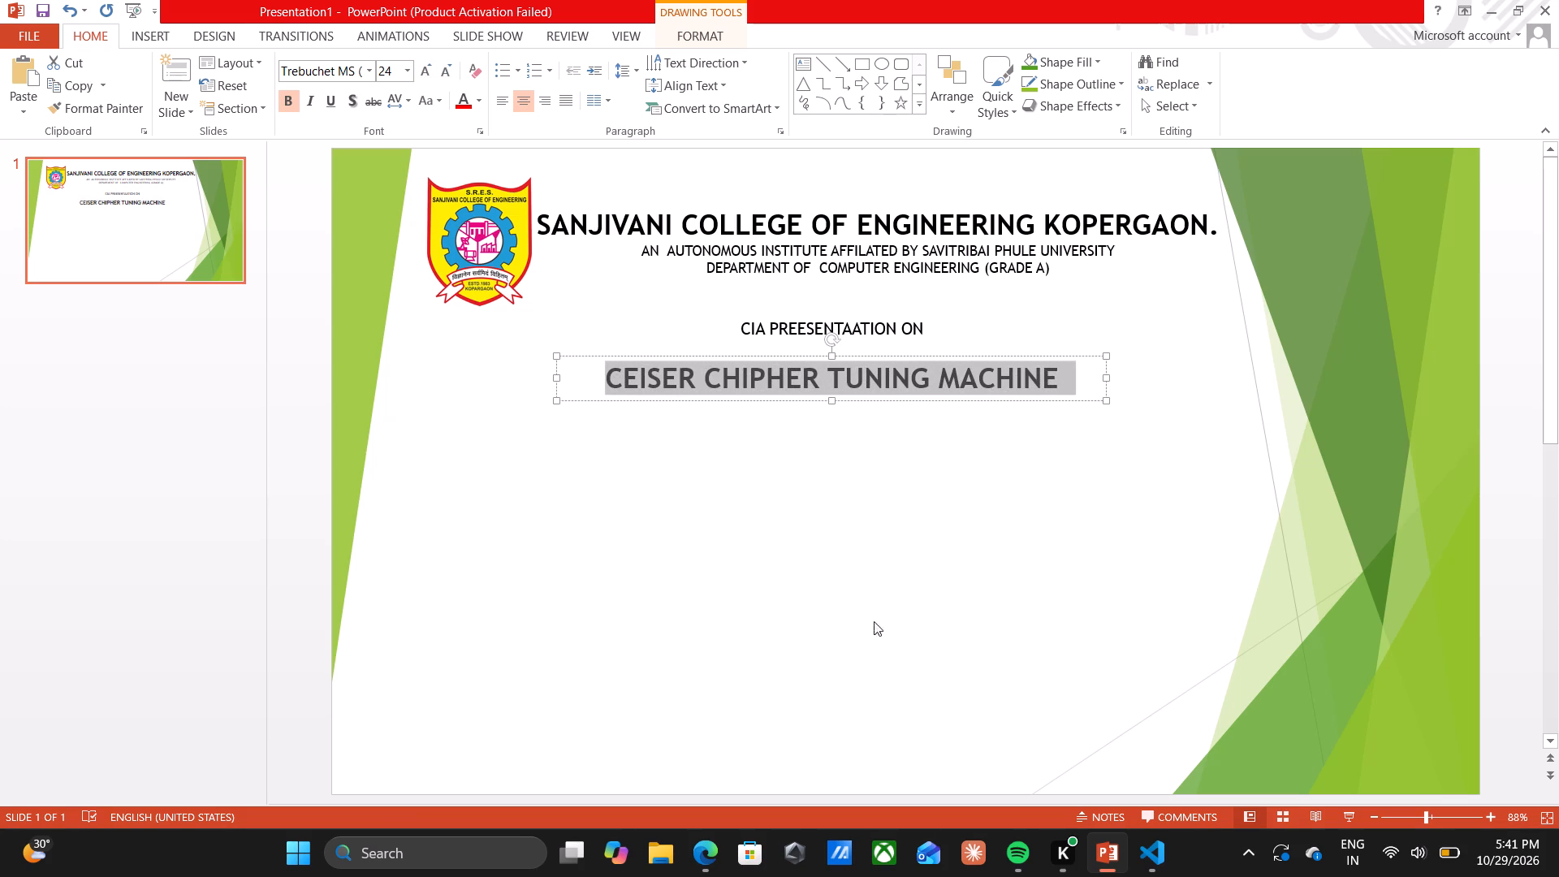
pyautogui.click(891, 662)
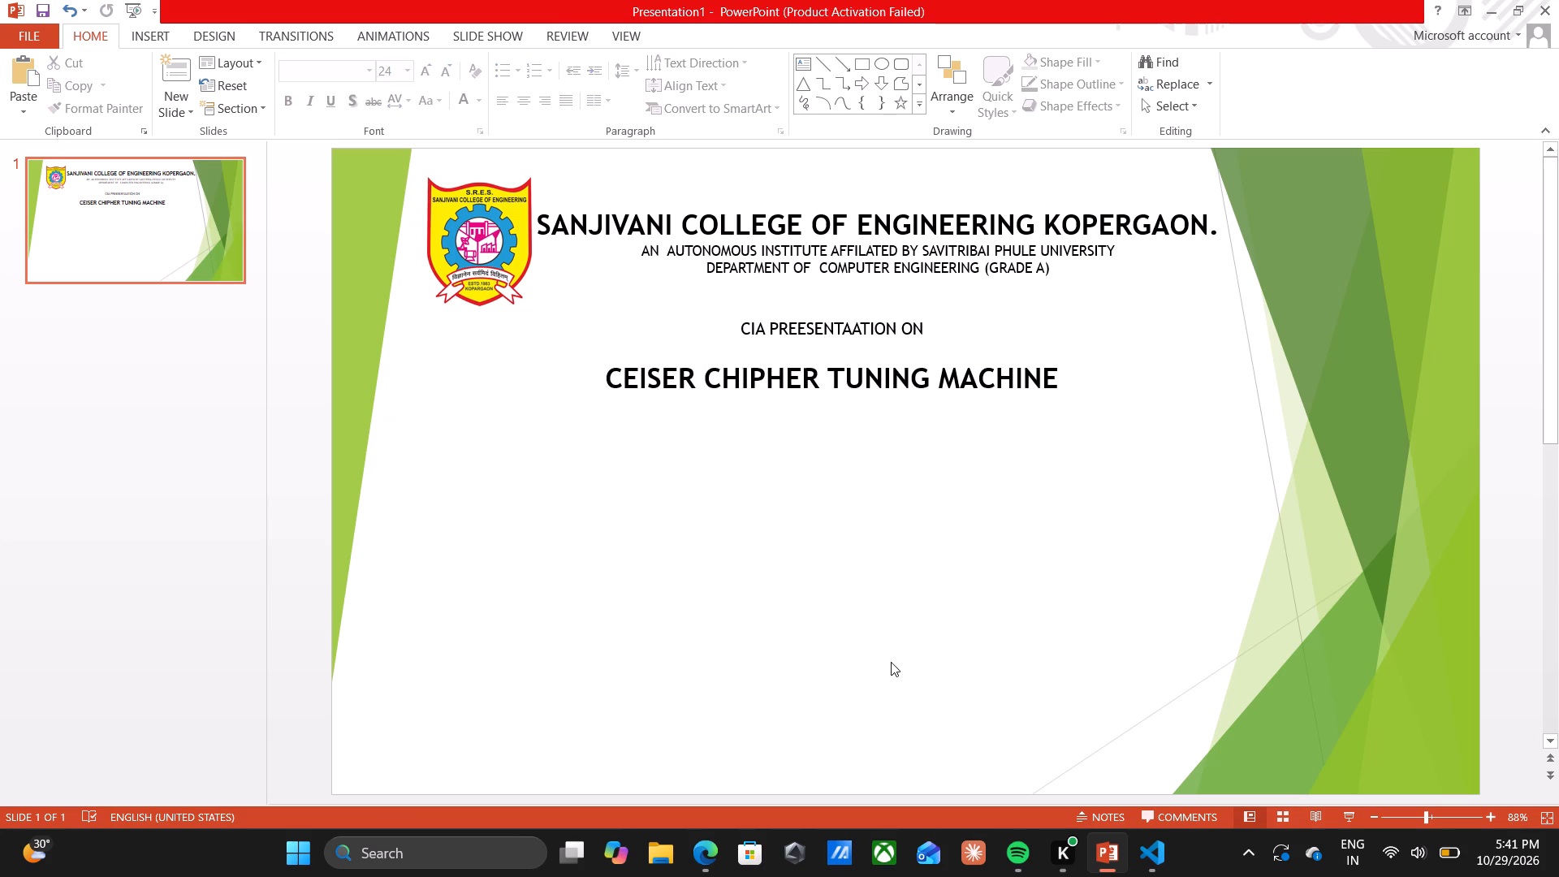
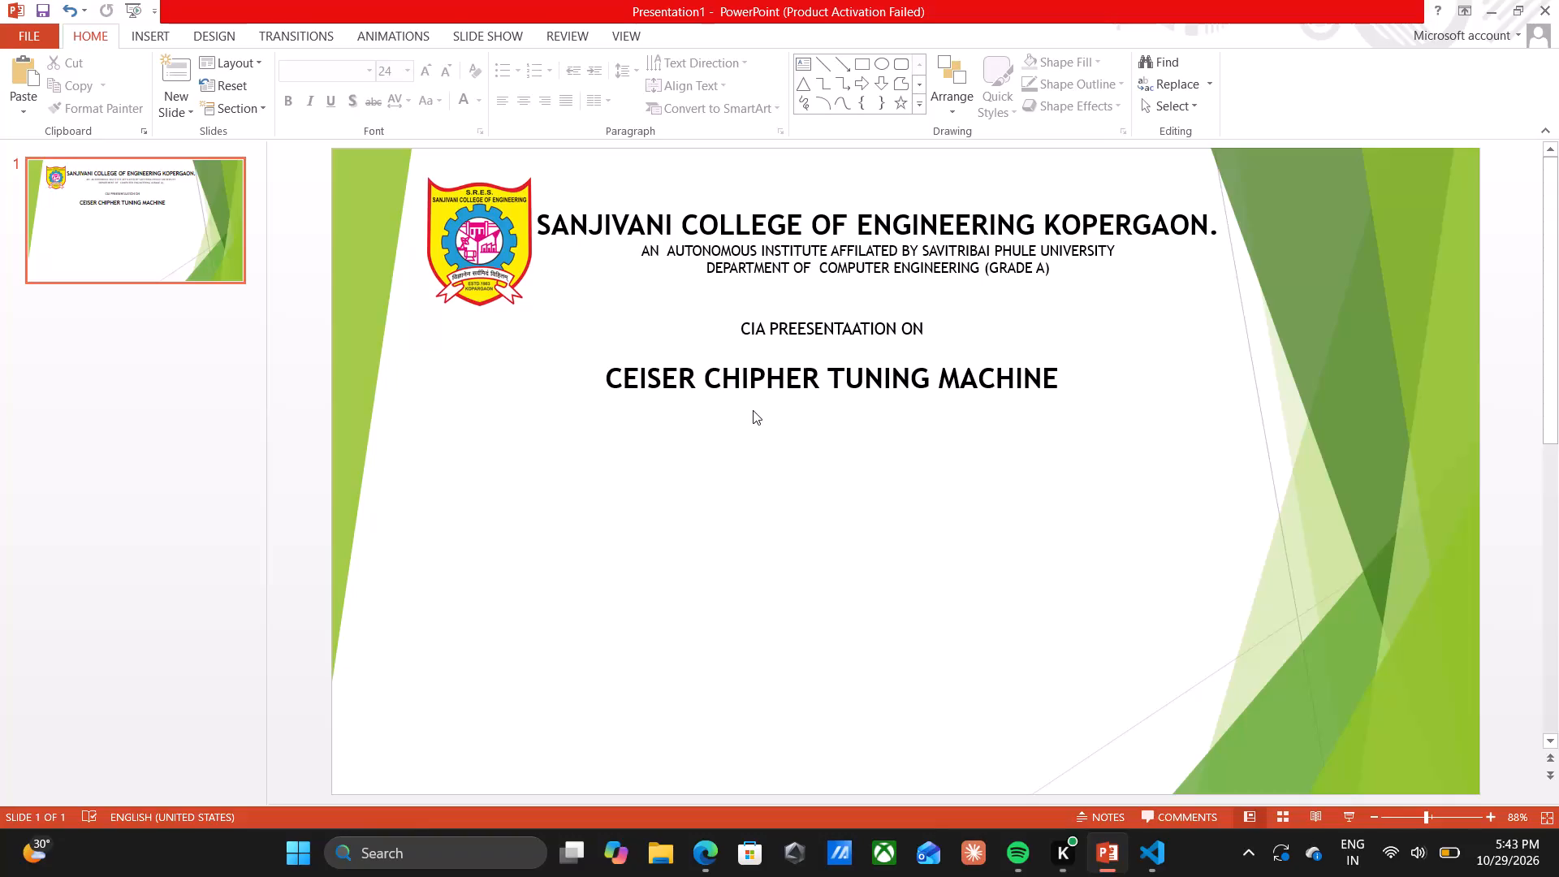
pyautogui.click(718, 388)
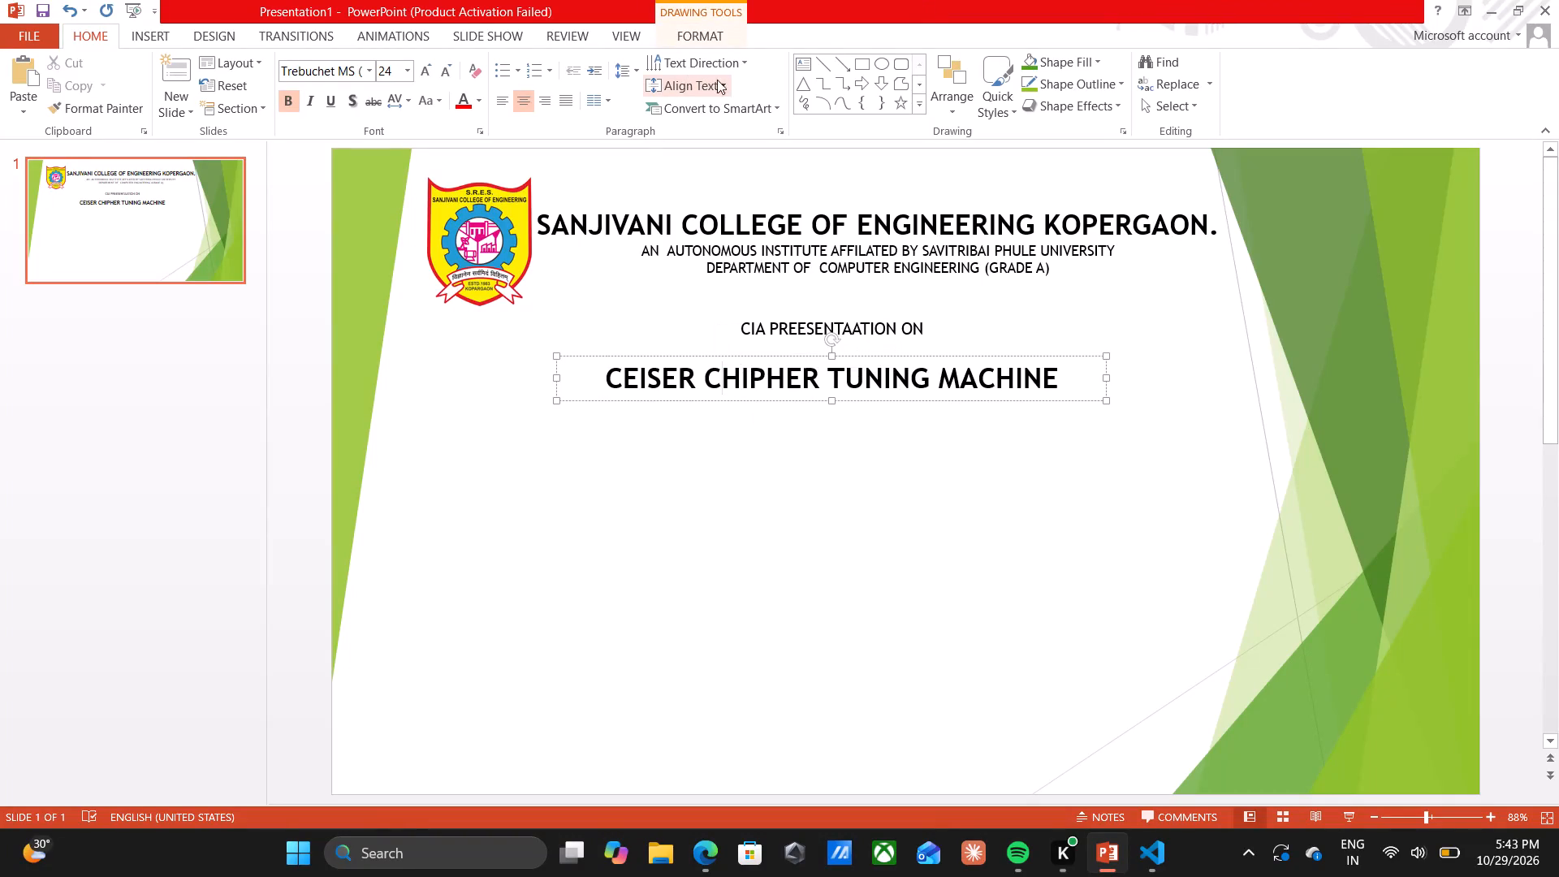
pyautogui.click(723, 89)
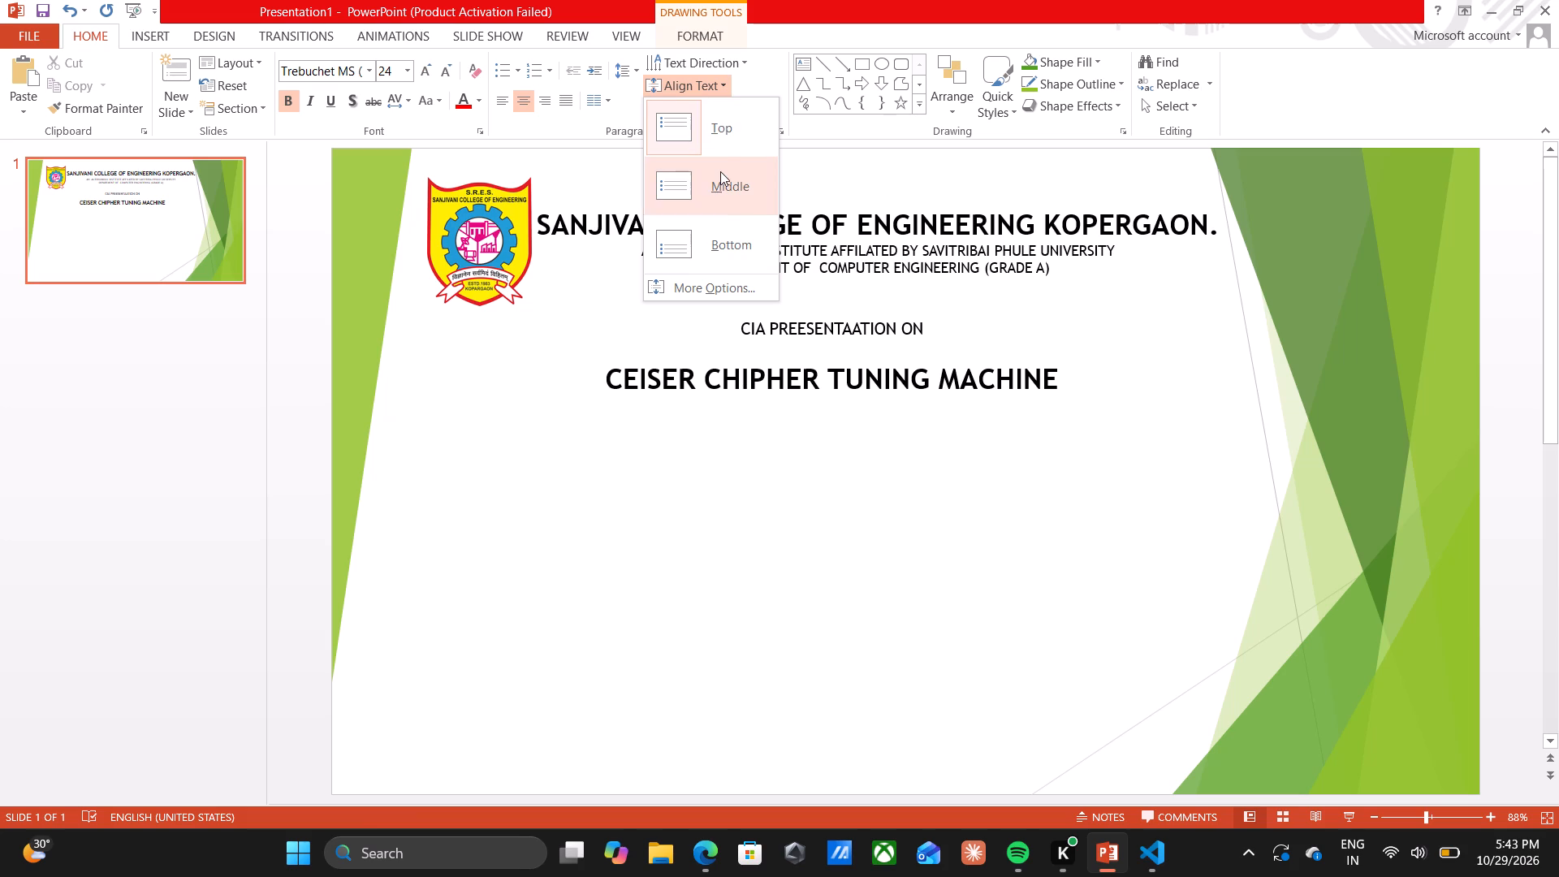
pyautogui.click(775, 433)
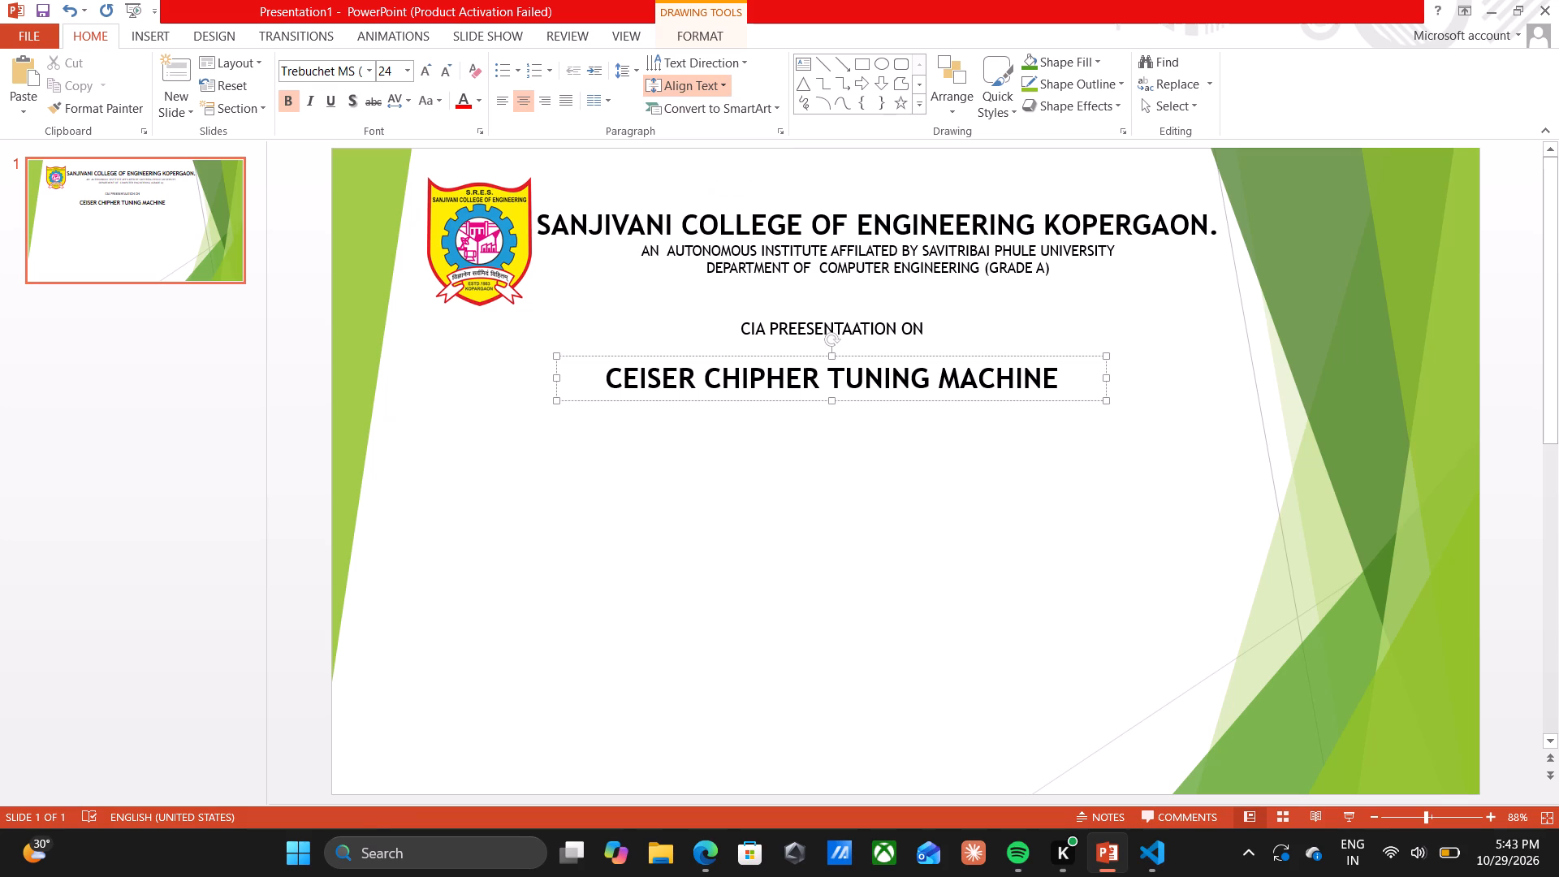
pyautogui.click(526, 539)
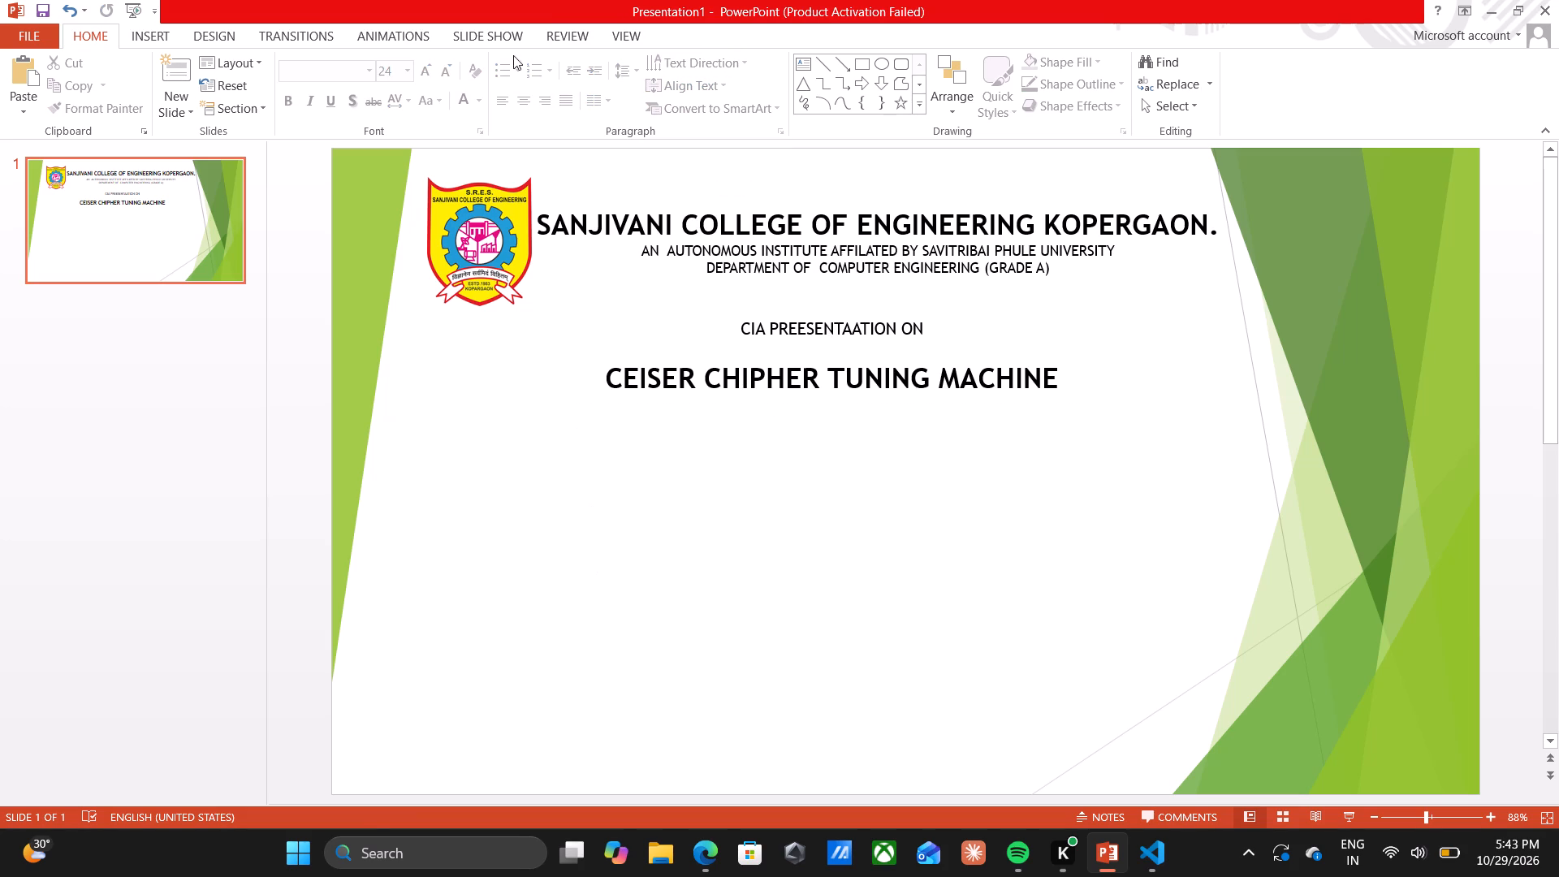
# Draw a wide text box on the slide directly below the "CEISER CHIPHER TUNING MACHINE" line.
pyautogui.click(164, 41)
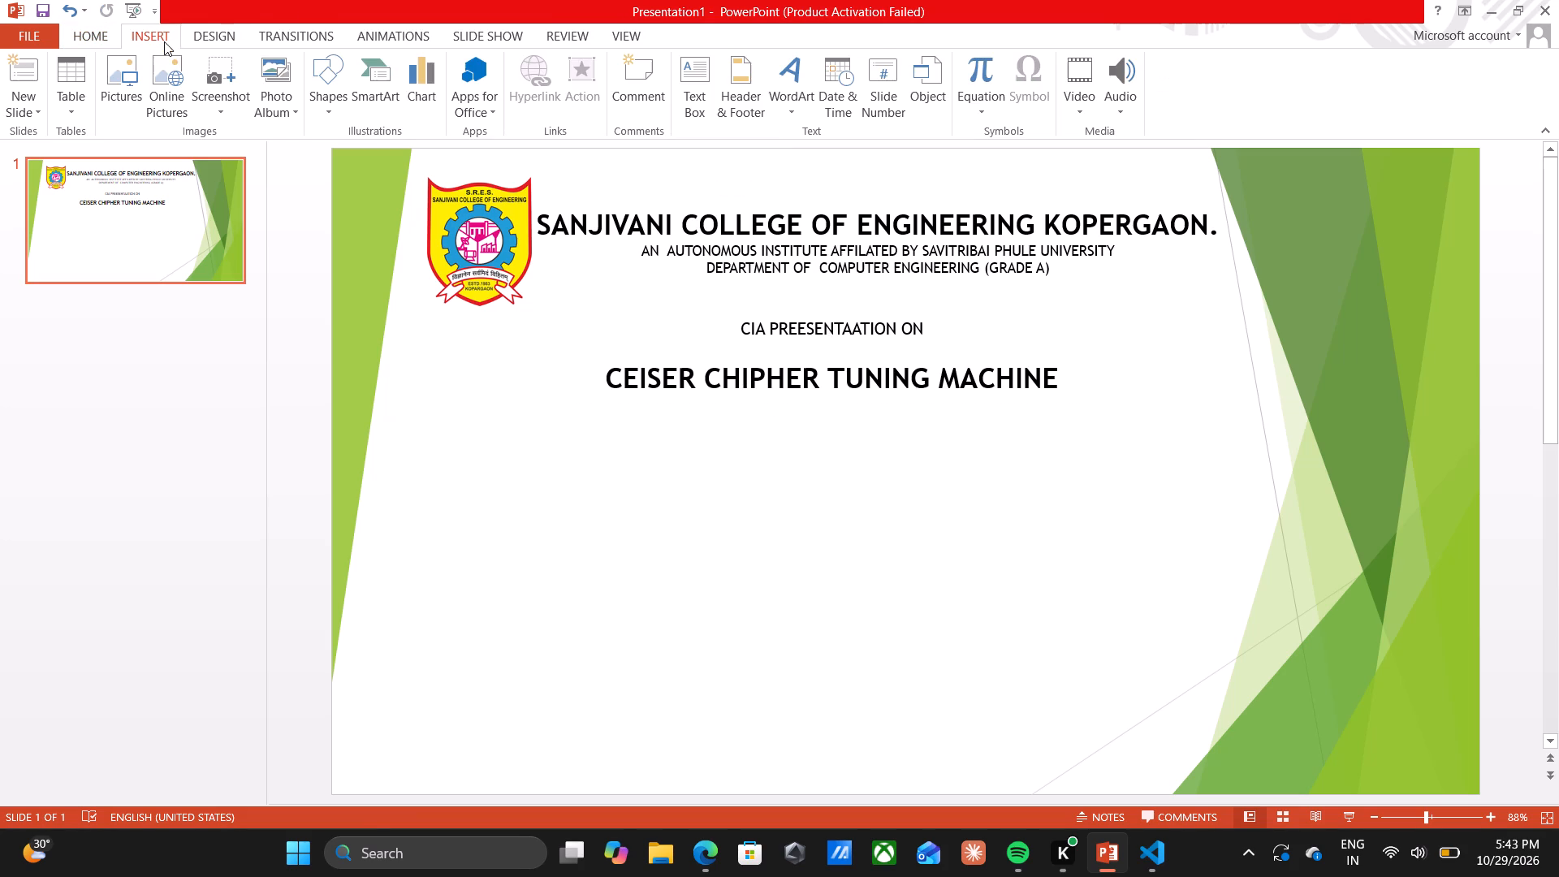
pyautogui.click(686, 68)
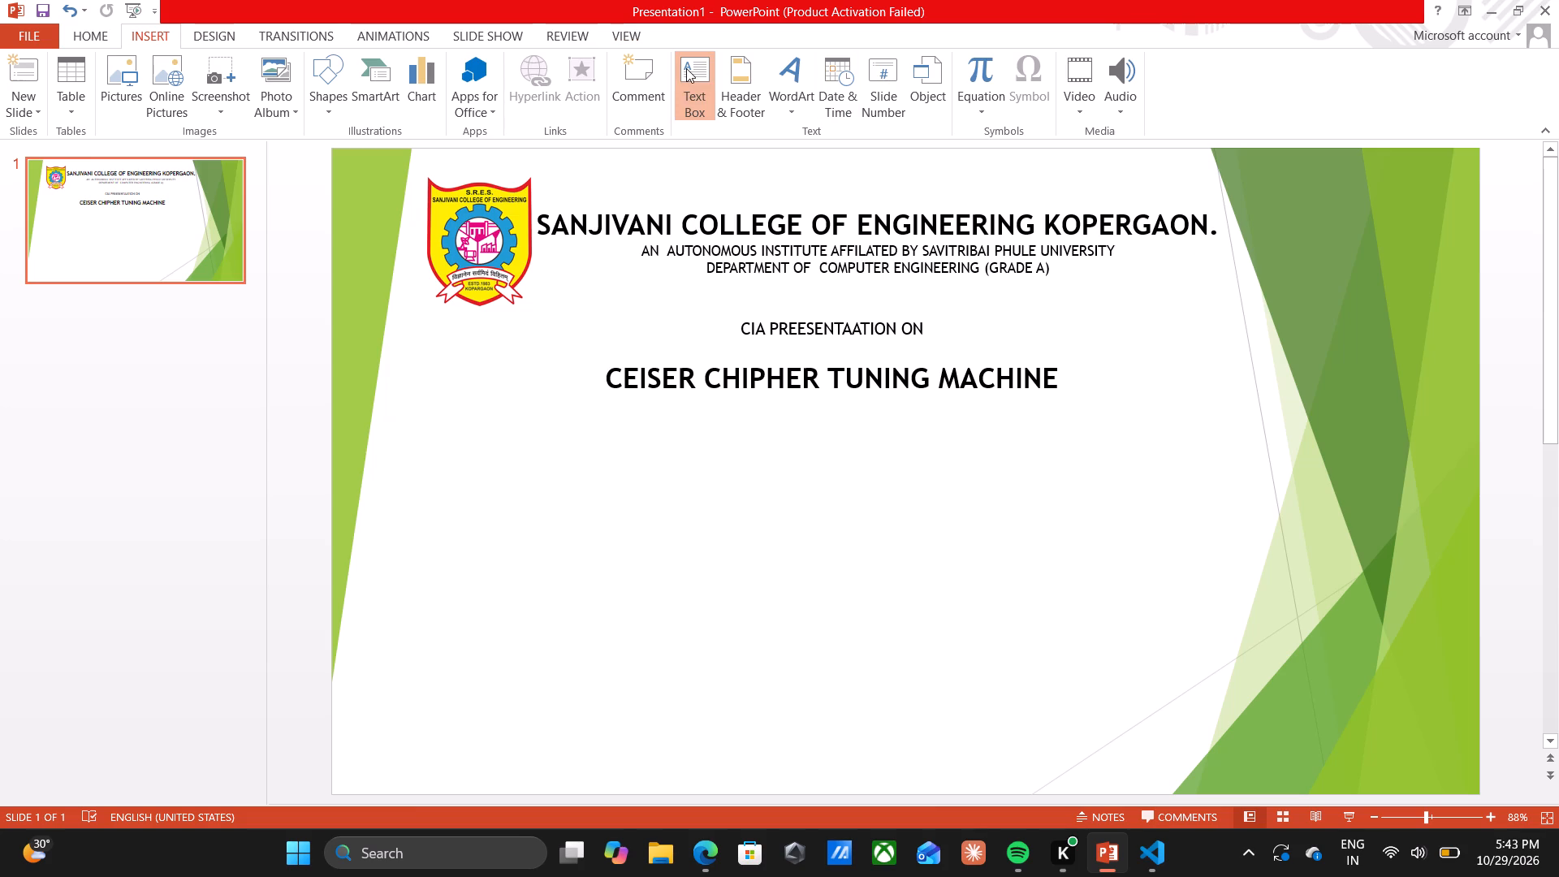
pyautogui.moveTo(496, 417); pyautogui.dragTo(985, 452)
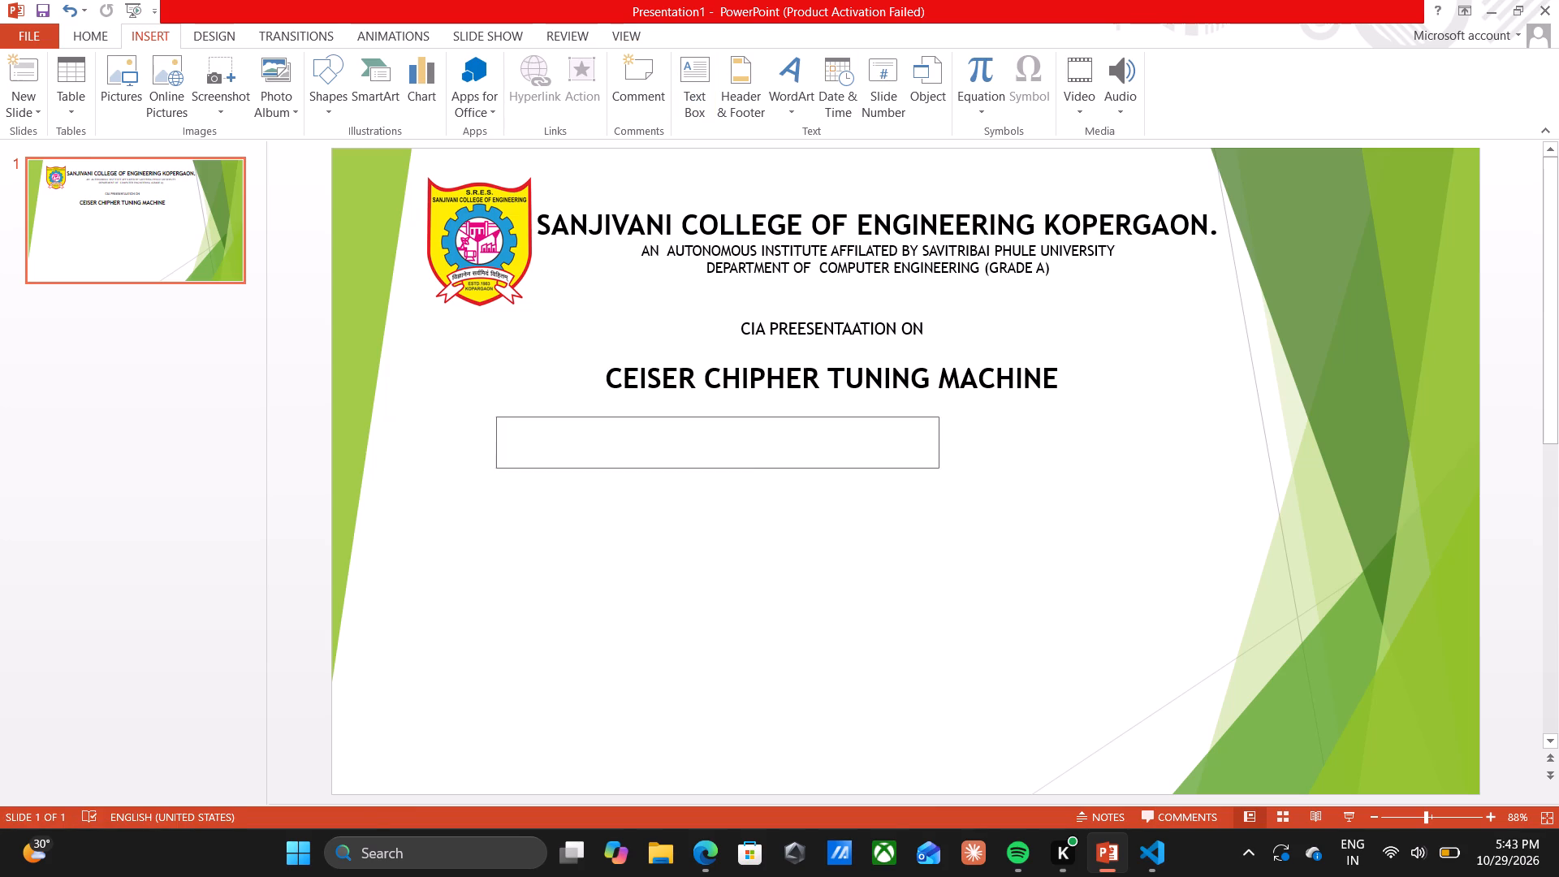
pyautogui.moveTo(985, 452); pyautogui.dragTo(1043, 655)
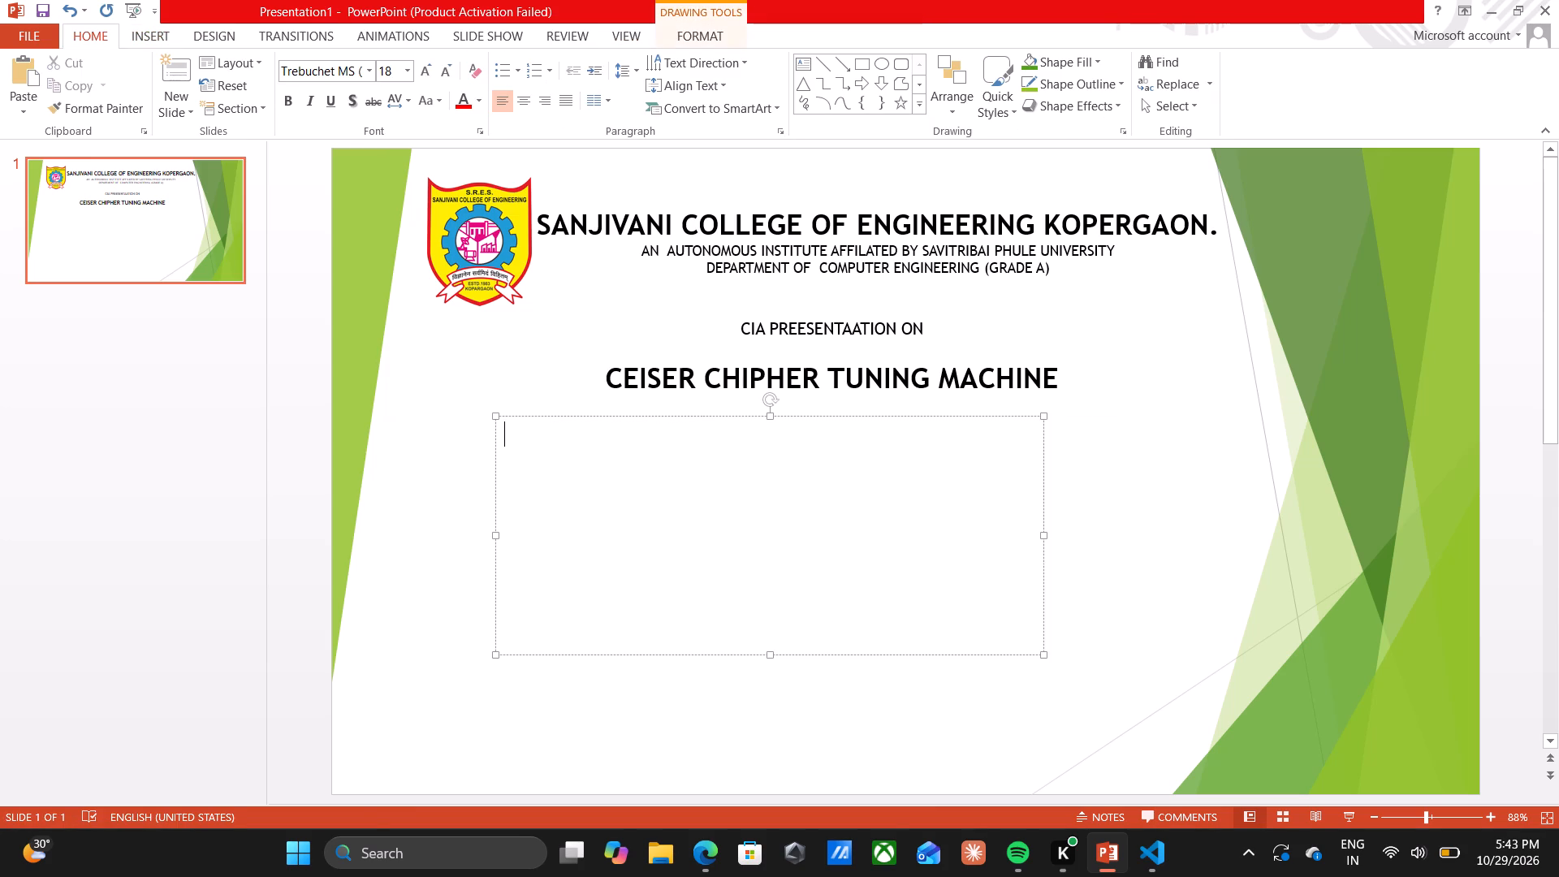
# Enter "PRESENTED BY :98-" followed by the first presenter's name in the new text box.
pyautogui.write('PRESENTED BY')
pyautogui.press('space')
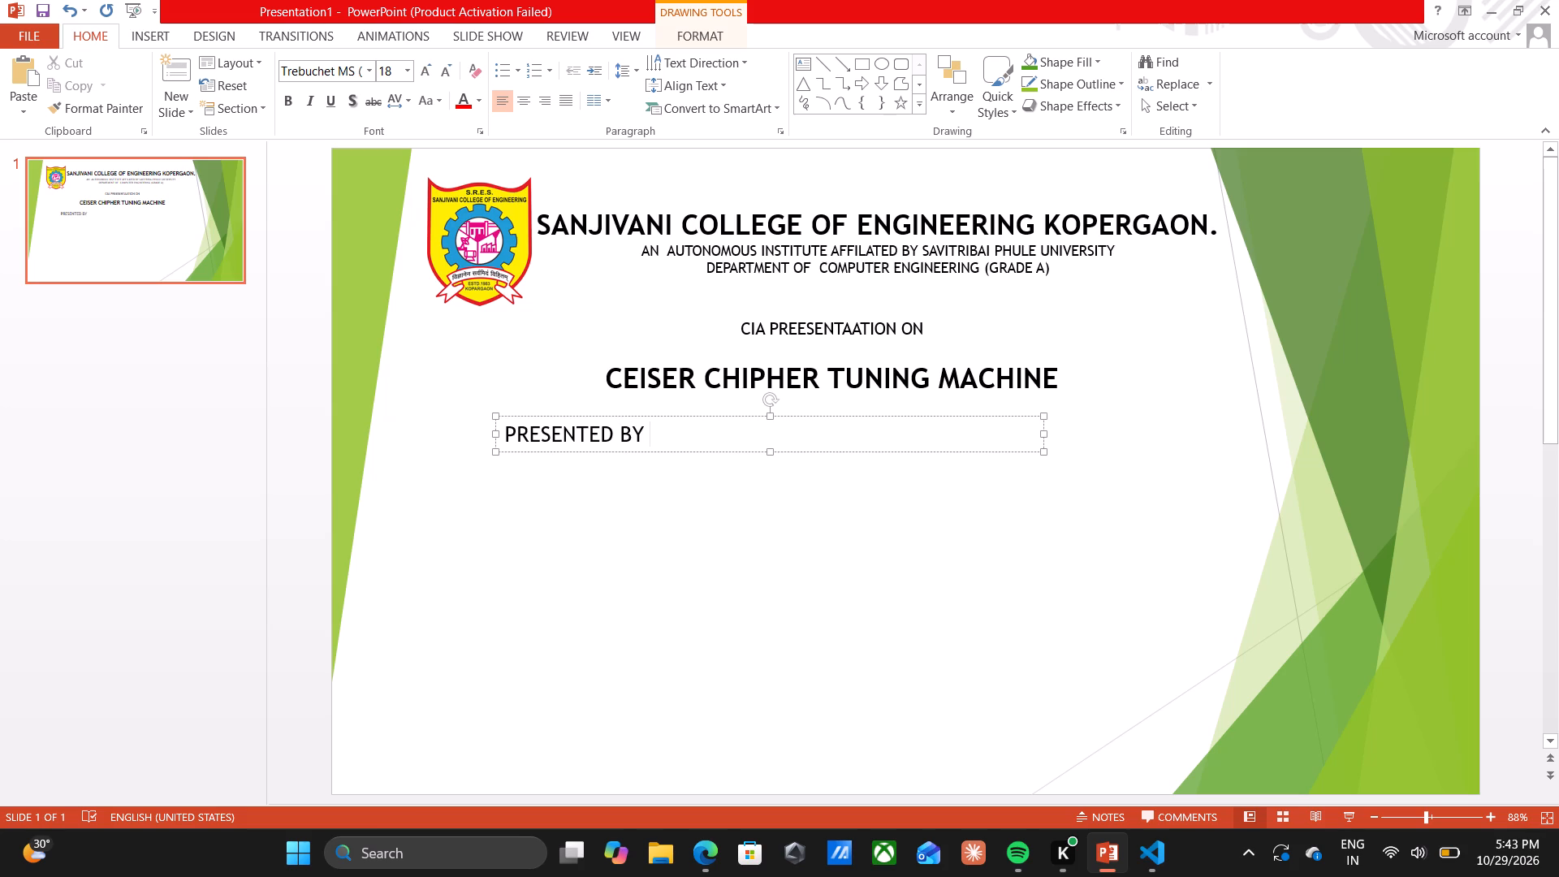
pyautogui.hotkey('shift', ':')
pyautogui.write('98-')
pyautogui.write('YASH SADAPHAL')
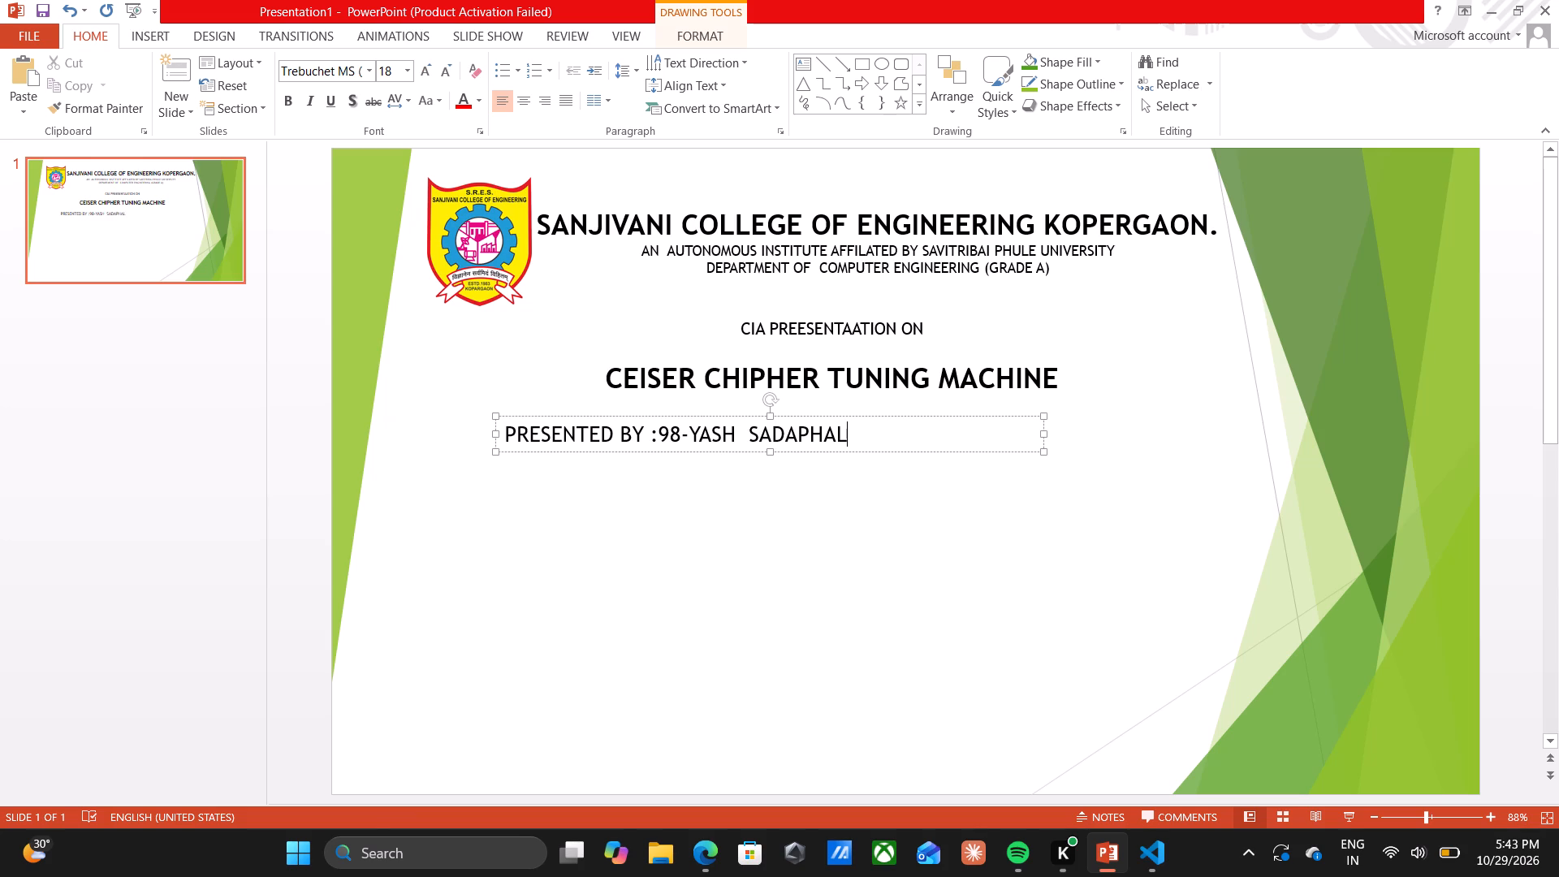
# Add a second line with "99-" and the second presenter's name, indented with spaces to align under the "98-" entry.
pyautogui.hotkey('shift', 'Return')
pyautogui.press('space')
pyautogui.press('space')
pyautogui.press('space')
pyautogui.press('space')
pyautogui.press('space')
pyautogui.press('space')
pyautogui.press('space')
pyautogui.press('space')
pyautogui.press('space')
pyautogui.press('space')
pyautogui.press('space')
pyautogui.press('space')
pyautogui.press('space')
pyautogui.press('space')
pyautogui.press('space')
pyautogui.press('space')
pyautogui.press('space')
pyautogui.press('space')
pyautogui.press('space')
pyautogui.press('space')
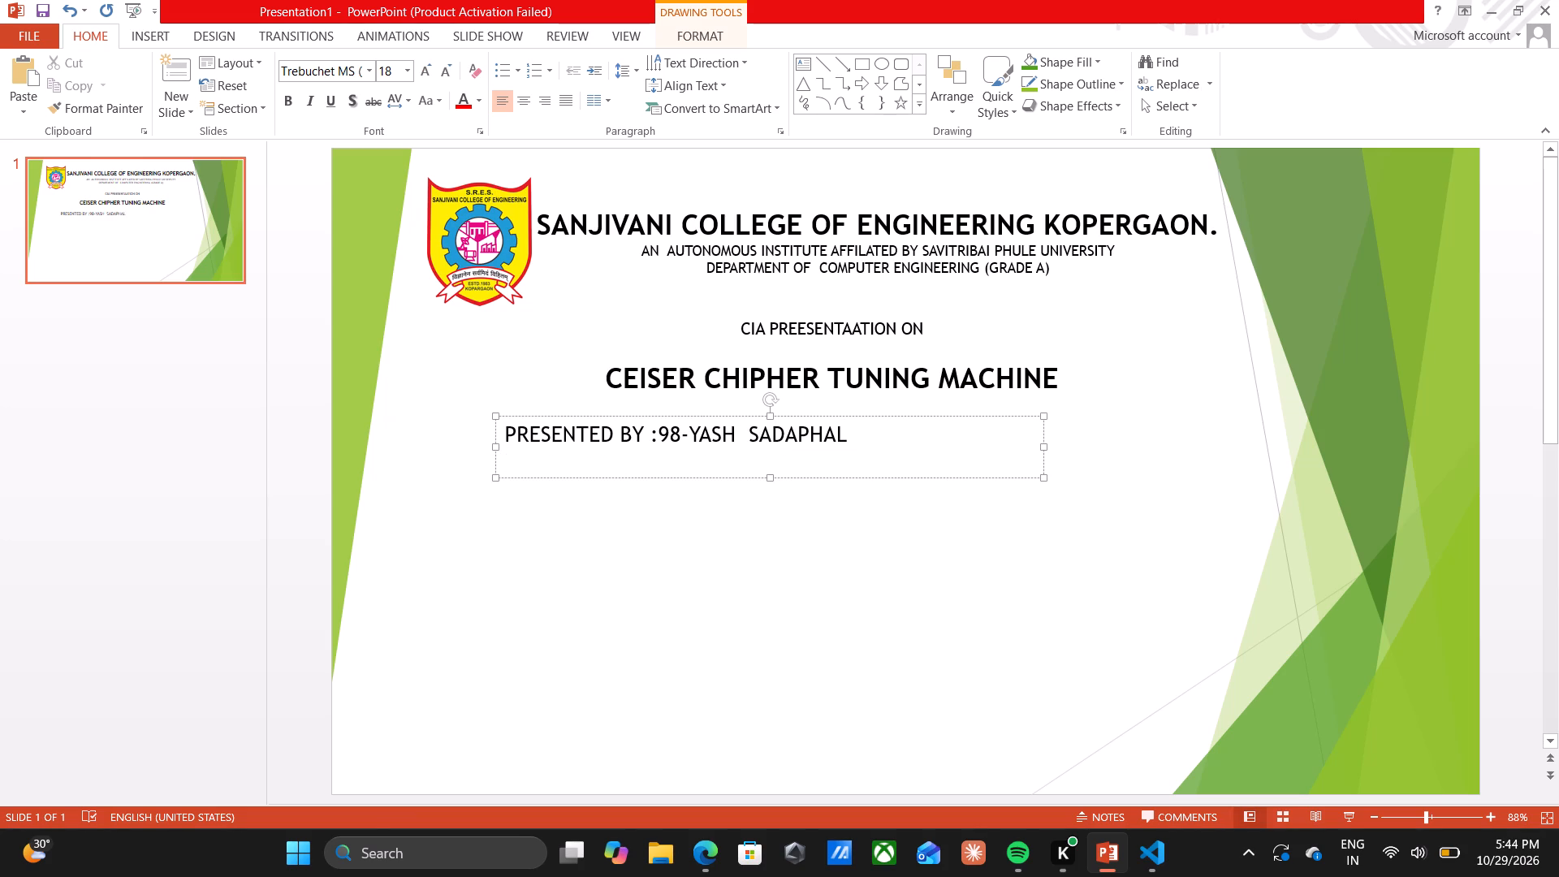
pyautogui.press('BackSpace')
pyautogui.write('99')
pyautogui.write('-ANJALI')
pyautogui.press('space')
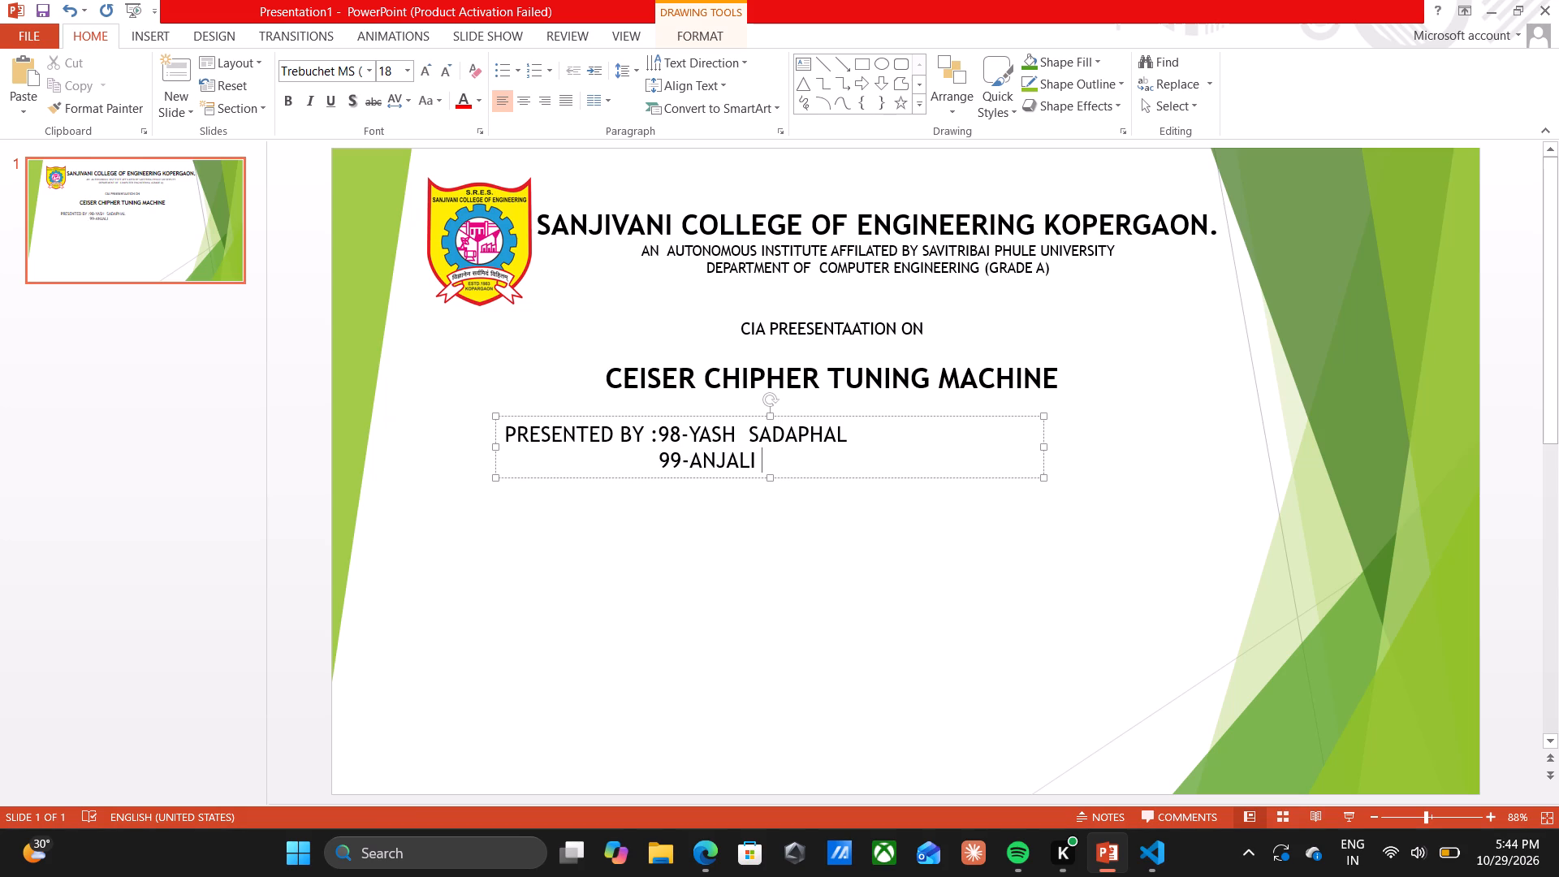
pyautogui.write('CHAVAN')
# Add a third line with "100-" and the third presenter's name, indented with spaces to align under the "99-" entry.
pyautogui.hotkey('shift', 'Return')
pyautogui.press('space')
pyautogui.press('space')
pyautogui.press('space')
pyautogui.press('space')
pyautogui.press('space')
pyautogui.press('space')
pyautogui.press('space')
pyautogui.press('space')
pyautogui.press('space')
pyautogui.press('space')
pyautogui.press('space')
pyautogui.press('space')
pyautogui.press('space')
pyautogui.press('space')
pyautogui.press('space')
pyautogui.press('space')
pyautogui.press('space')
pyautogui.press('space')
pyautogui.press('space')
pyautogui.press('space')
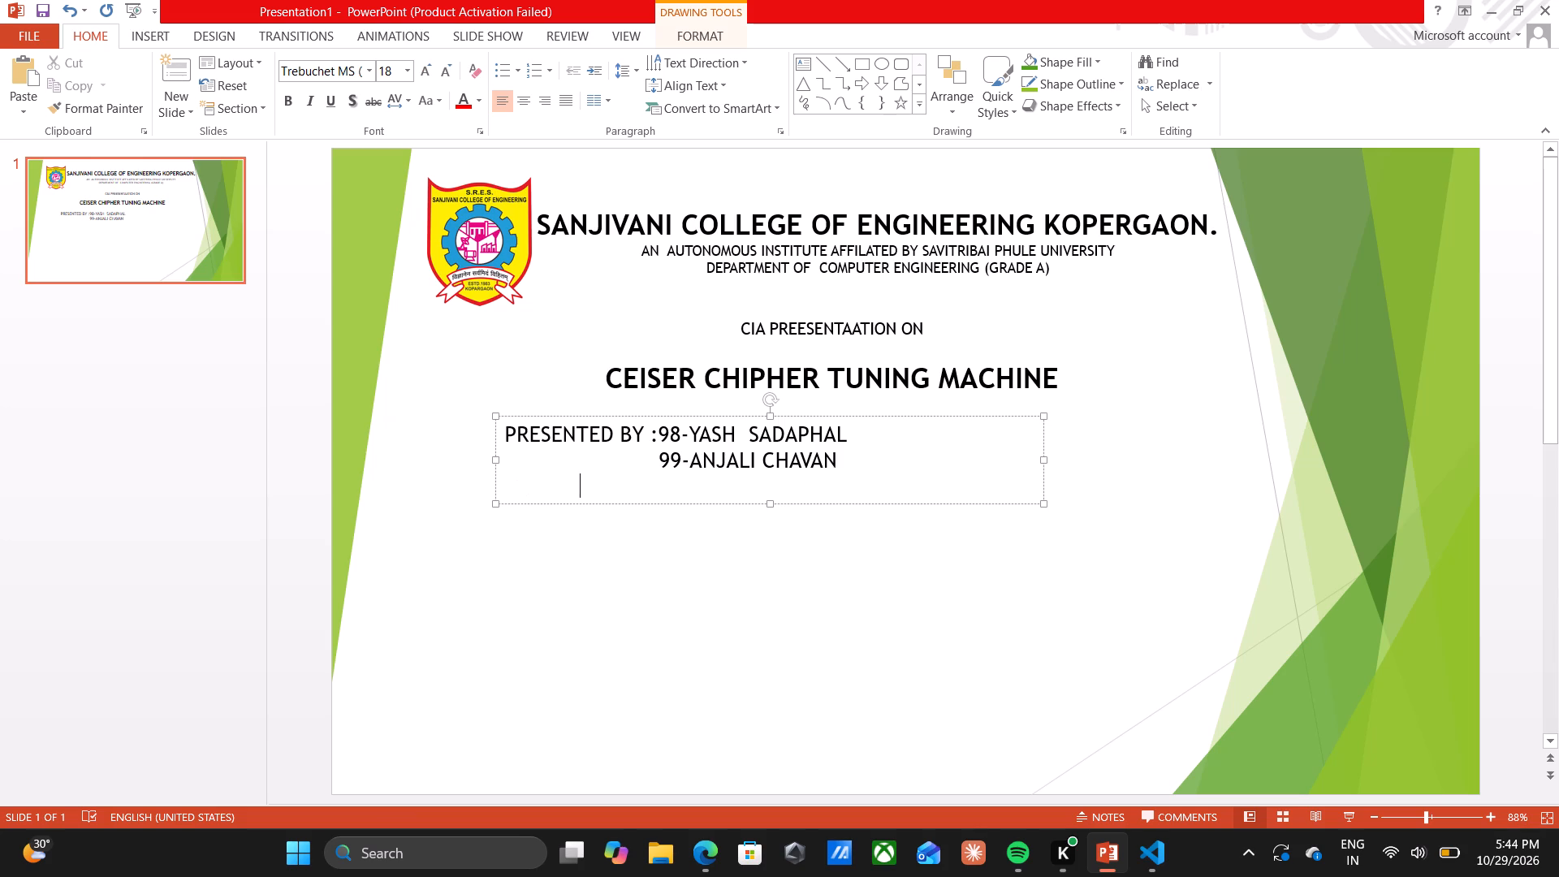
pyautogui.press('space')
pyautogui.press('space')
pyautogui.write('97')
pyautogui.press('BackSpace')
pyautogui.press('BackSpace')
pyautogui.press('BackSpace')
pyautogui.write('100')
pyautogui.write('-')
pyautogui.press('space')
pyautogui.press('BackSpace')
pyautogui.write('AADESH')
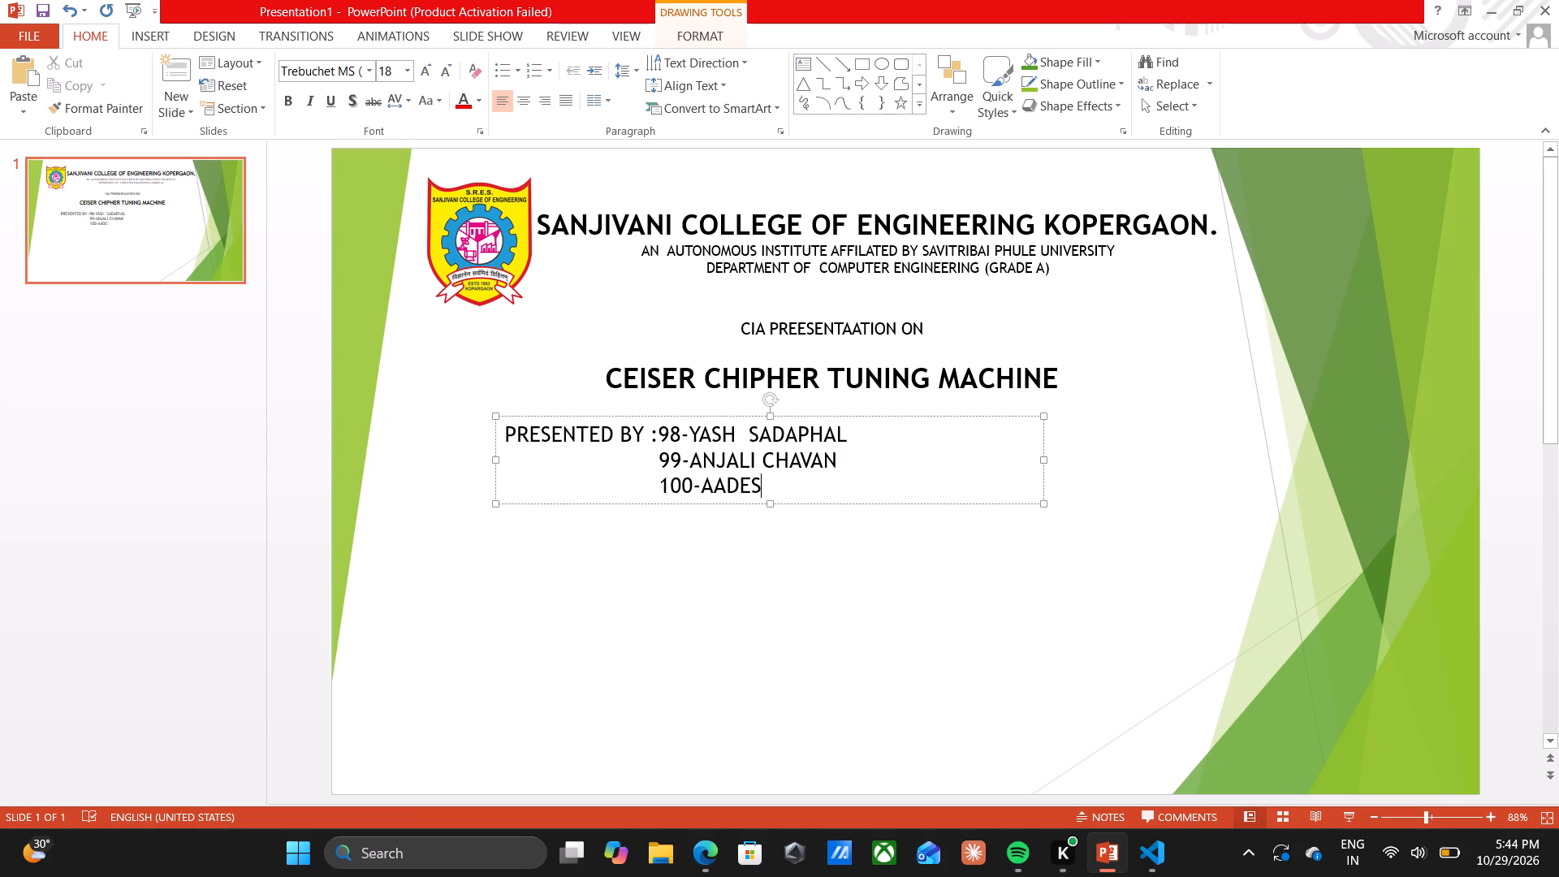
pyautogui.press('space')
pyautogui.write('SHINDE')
# Start a fourth line below the "100-" entry and indent it with spaces to match the lines above.
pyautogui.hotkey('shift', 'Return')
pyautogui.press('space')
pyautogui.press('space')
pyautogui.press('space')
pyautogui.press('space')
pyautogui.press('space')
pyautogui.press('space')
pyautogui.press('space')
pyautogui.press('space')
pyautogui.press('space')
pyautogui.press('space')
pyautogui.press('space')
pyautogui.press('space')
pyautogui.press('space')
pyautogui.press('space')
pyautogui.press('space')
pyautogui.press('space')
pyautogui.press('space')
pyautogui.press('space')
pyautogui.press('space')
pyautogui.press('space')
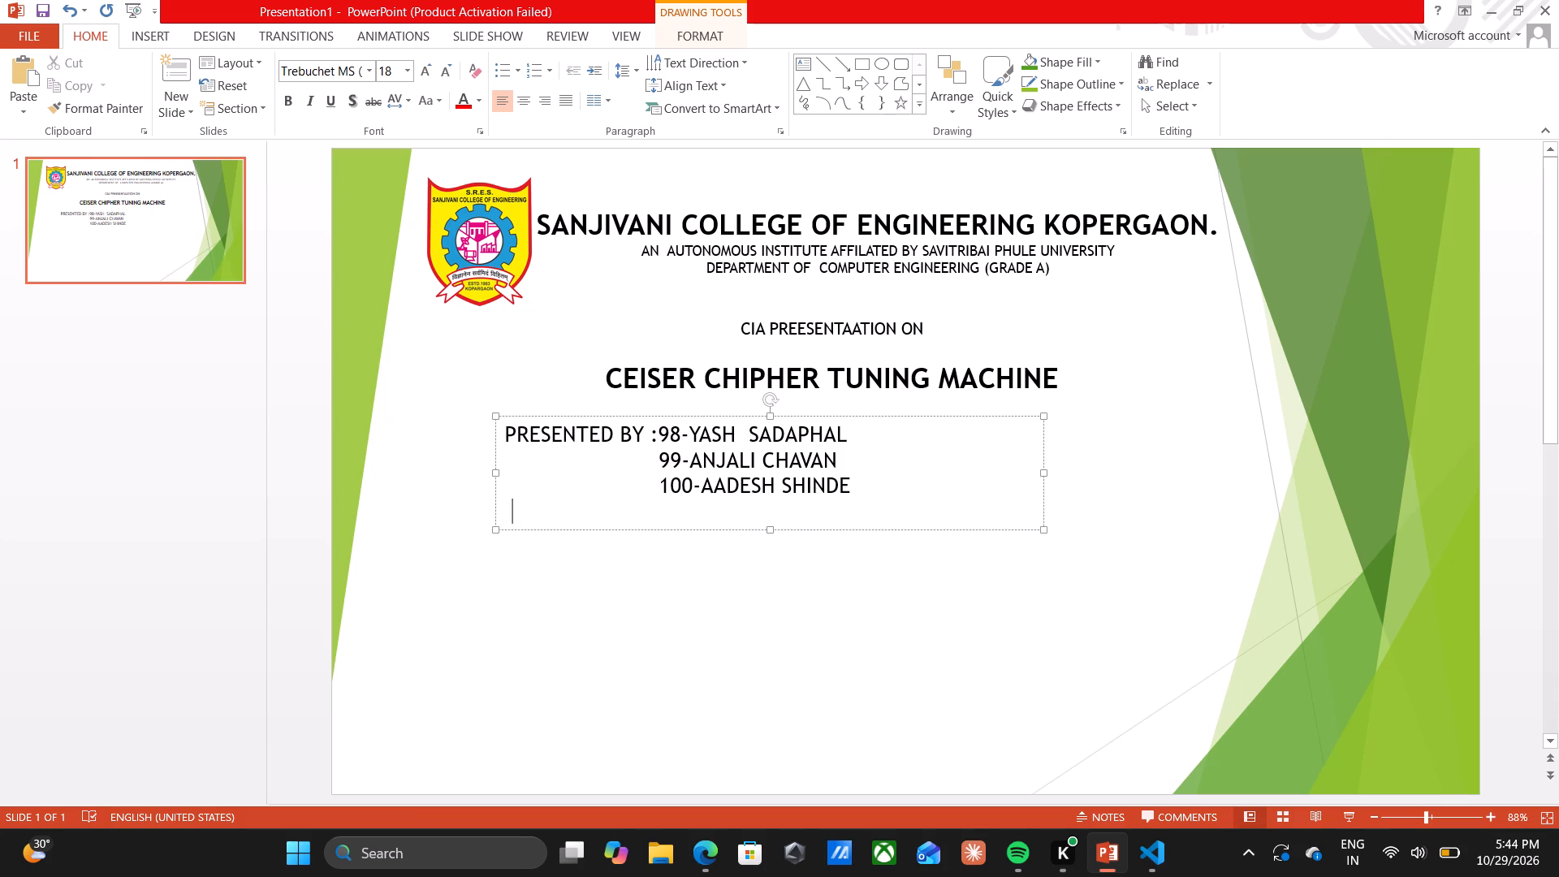
# Remove one leading space before "100-" on the third presenter's line.
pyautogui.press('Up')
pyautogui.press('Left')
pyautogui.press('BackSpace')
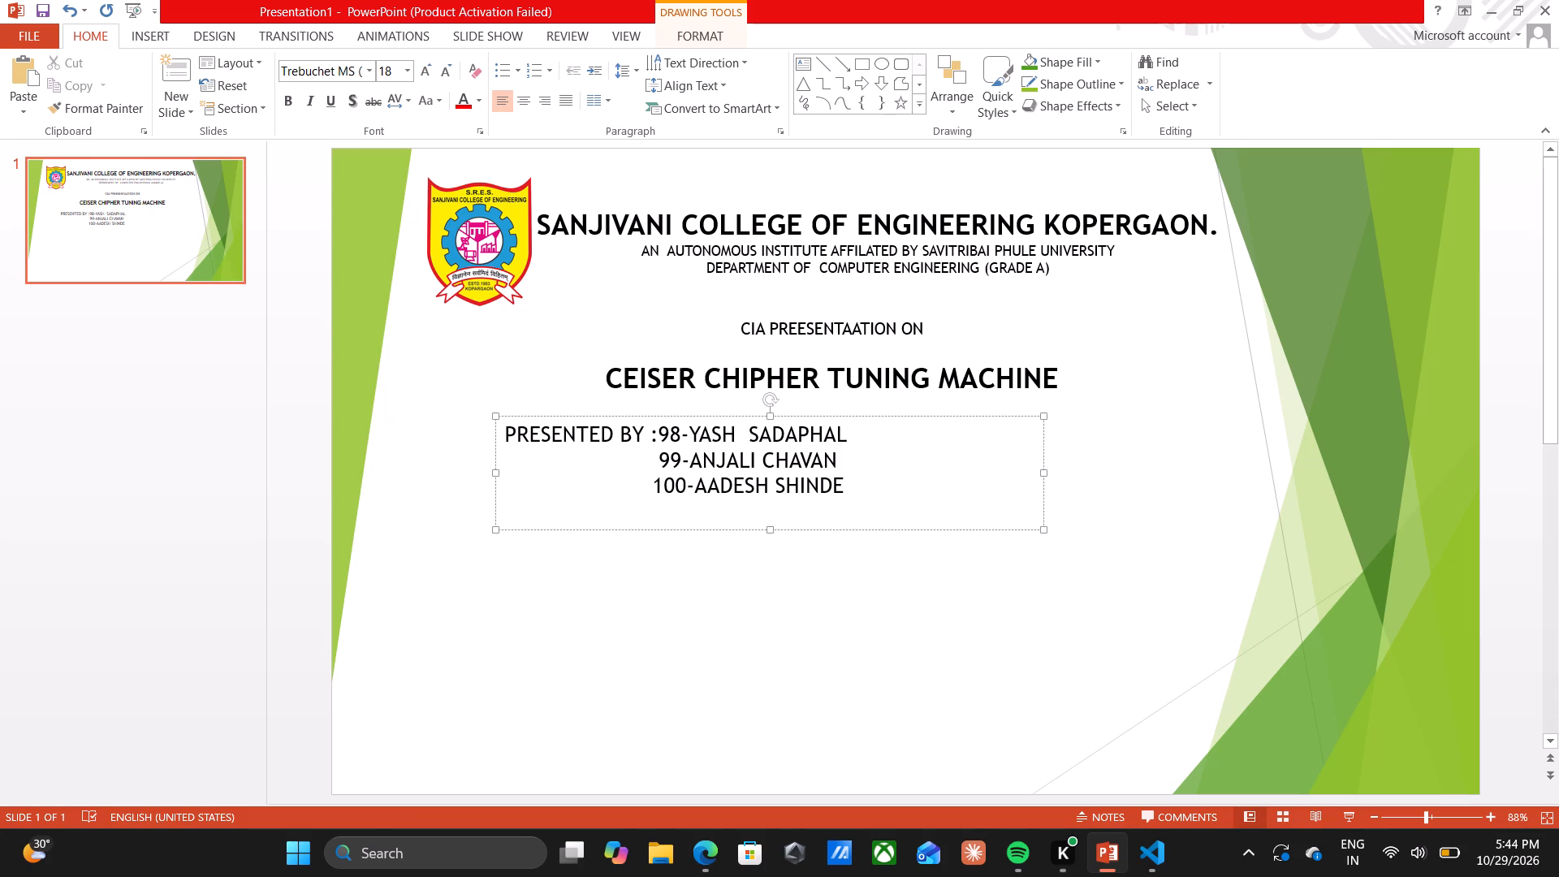
# Enter "101-" and the fourth presenter's name on the indented fourth line, starting level with "100-".
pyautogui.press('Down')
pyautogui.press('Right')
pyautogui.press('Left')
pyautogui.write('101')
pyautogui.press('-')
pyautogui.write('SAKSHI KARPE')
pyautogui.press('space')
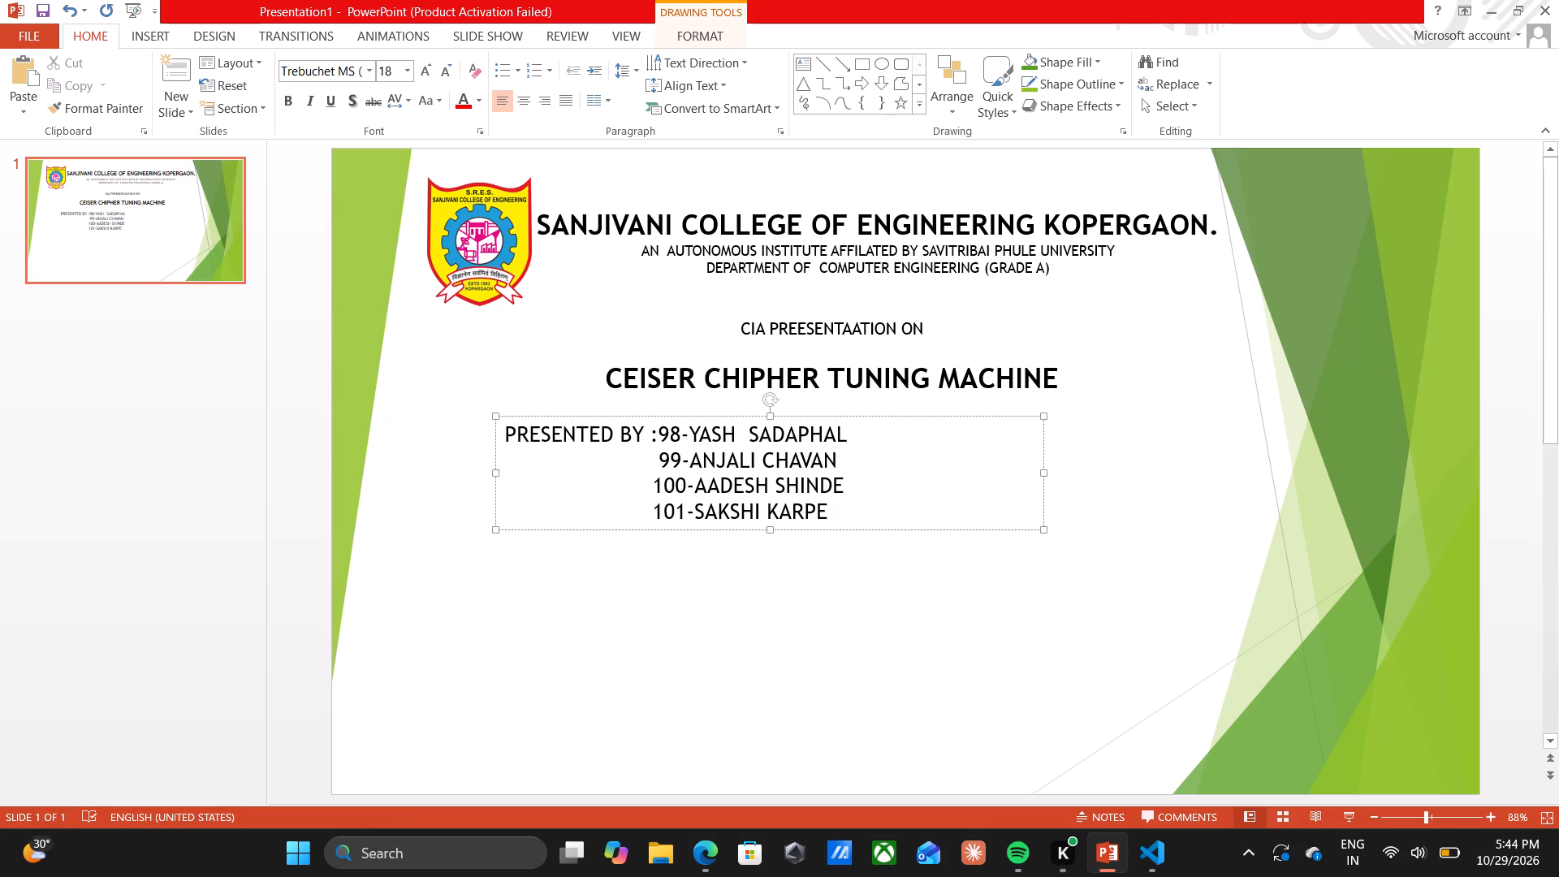
# Make the words "PRESENTED BY" bold and deselect the text box.
pyautogui.moveTo(507, 437); pyautogui.dragTo(644, 428)
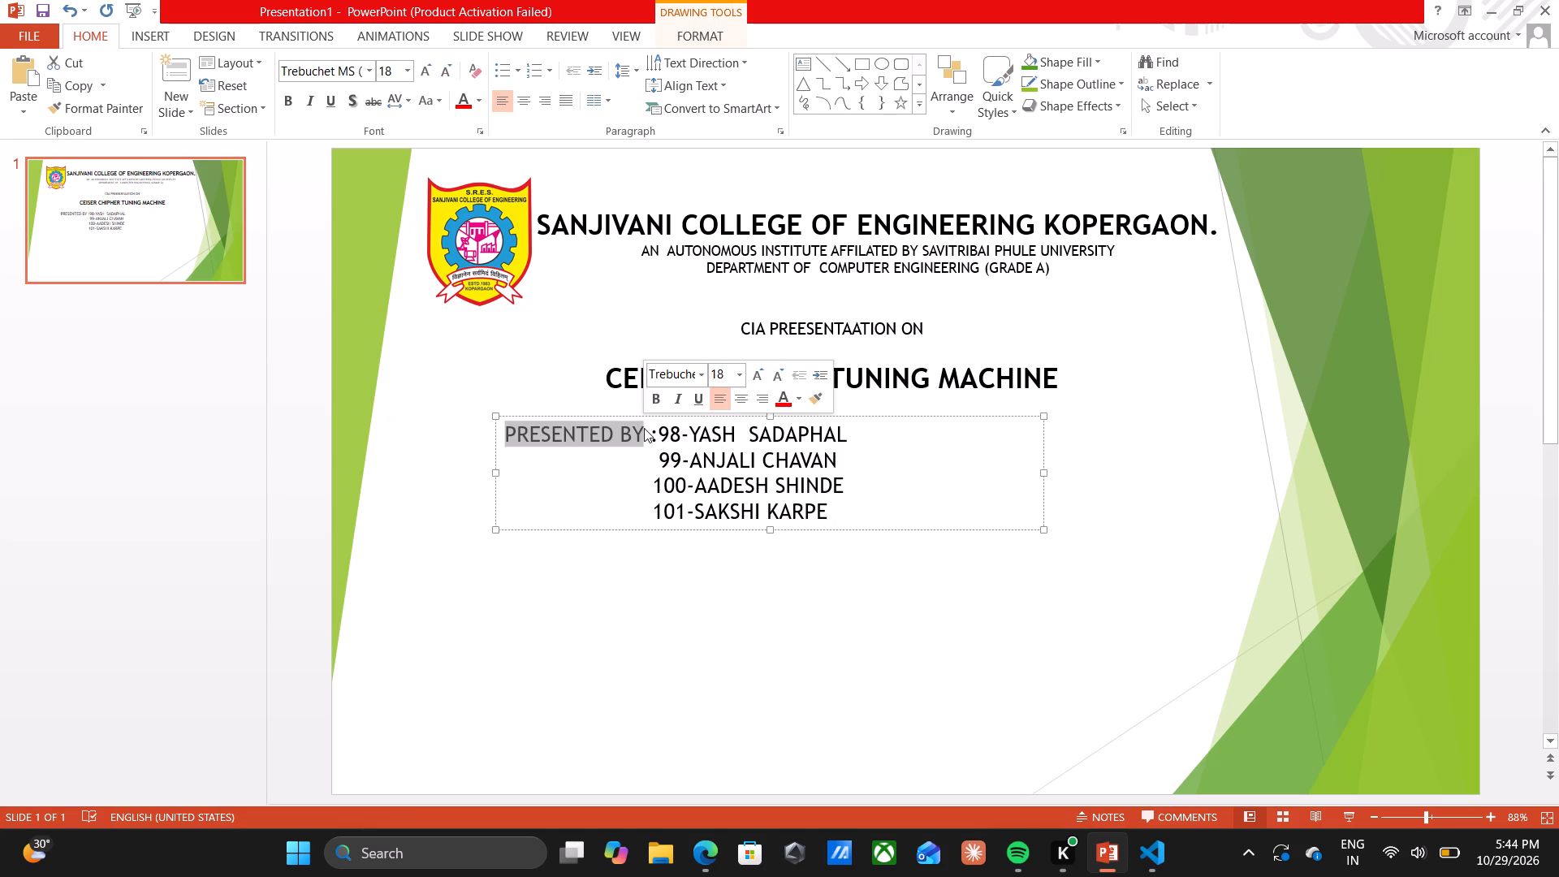
pyautogui.click(293, 109)
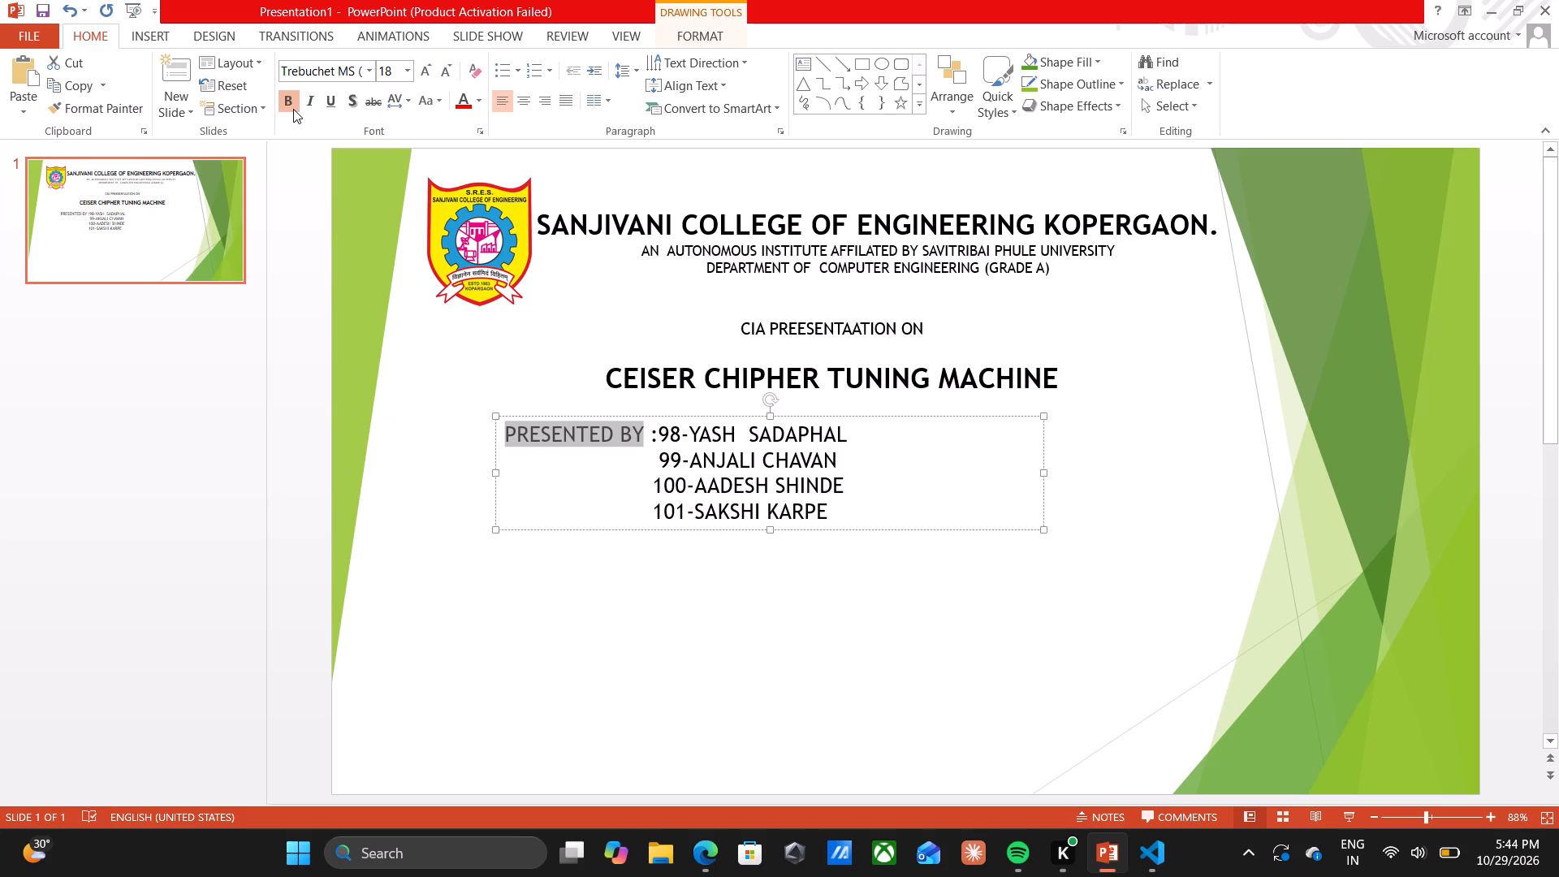
pyautogui.click(725, 642)
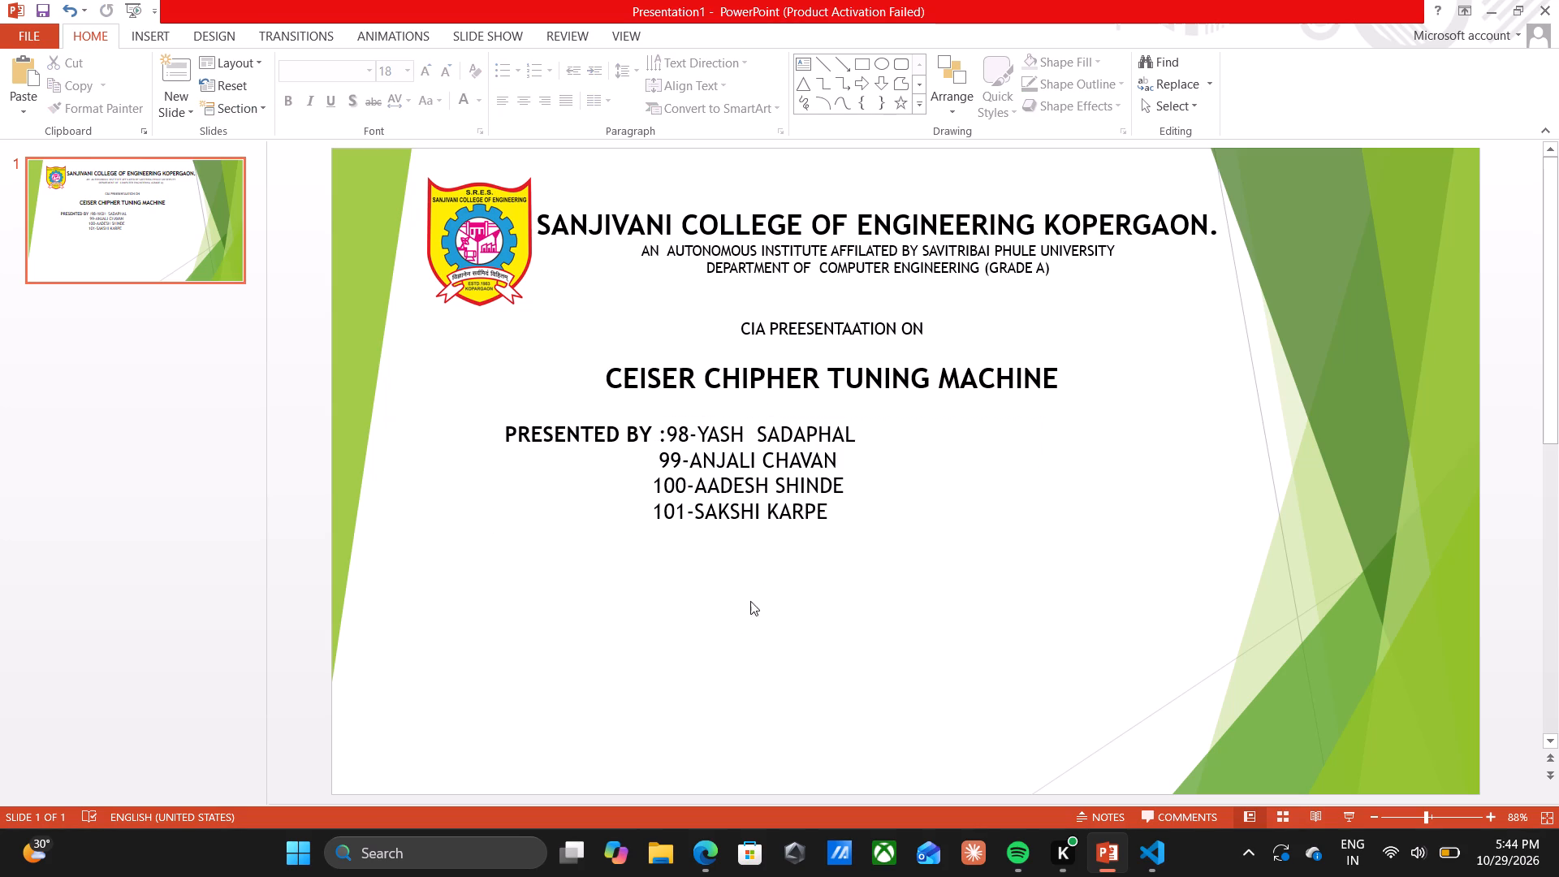
# Move the presenters' text box to the right and slightly down so it sits beneath the topic line, and deselect it.
pyautogui.click(859, 497)
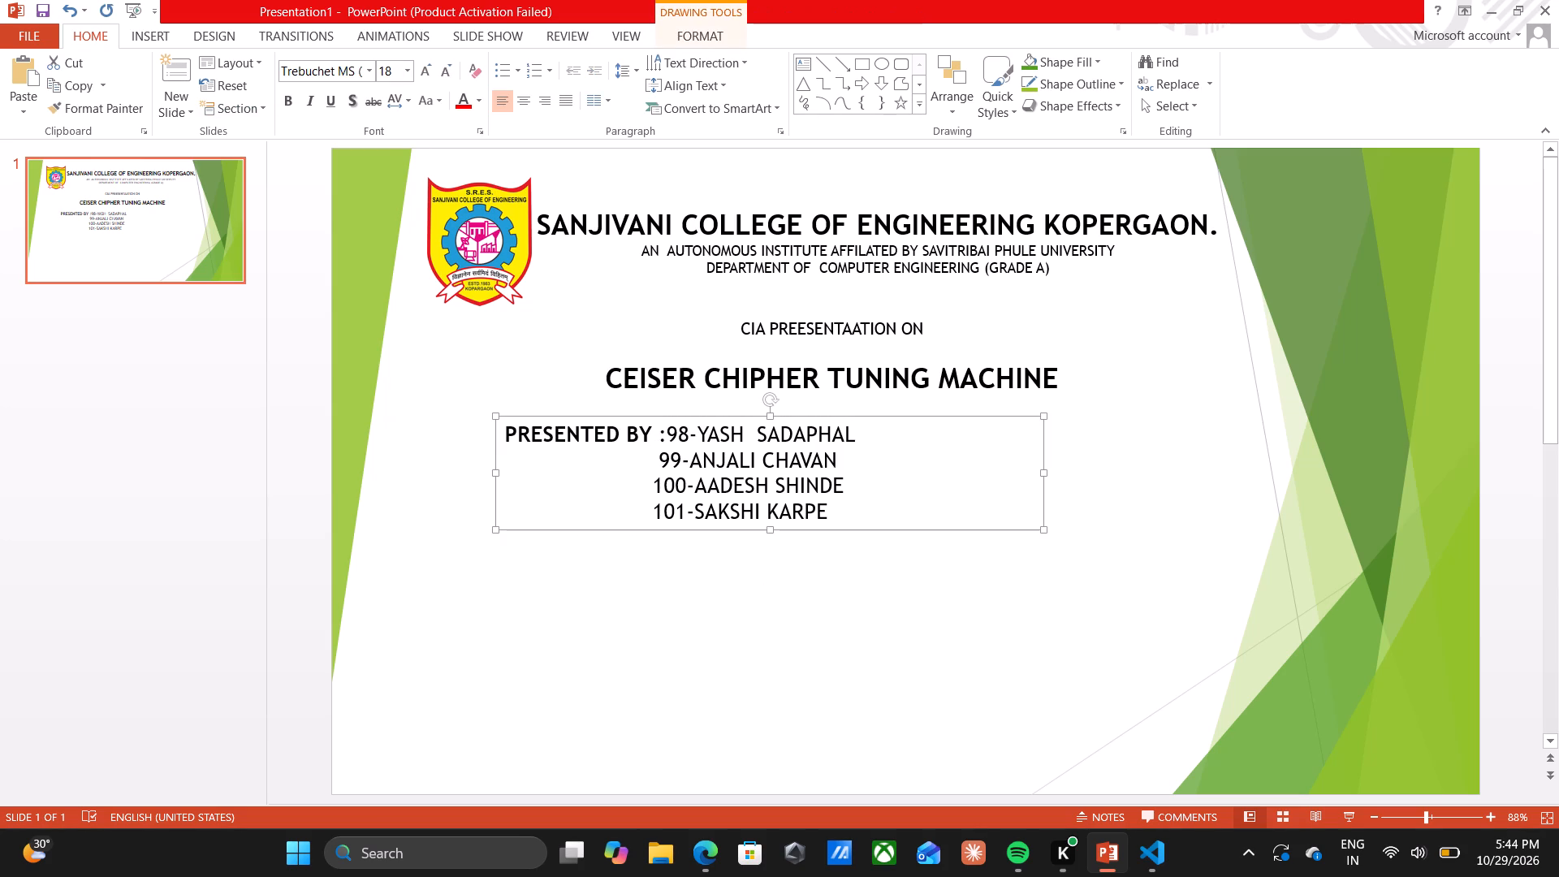
pyautogui.moveTo(853, 532); pyautogui.dragTo(935, 543)
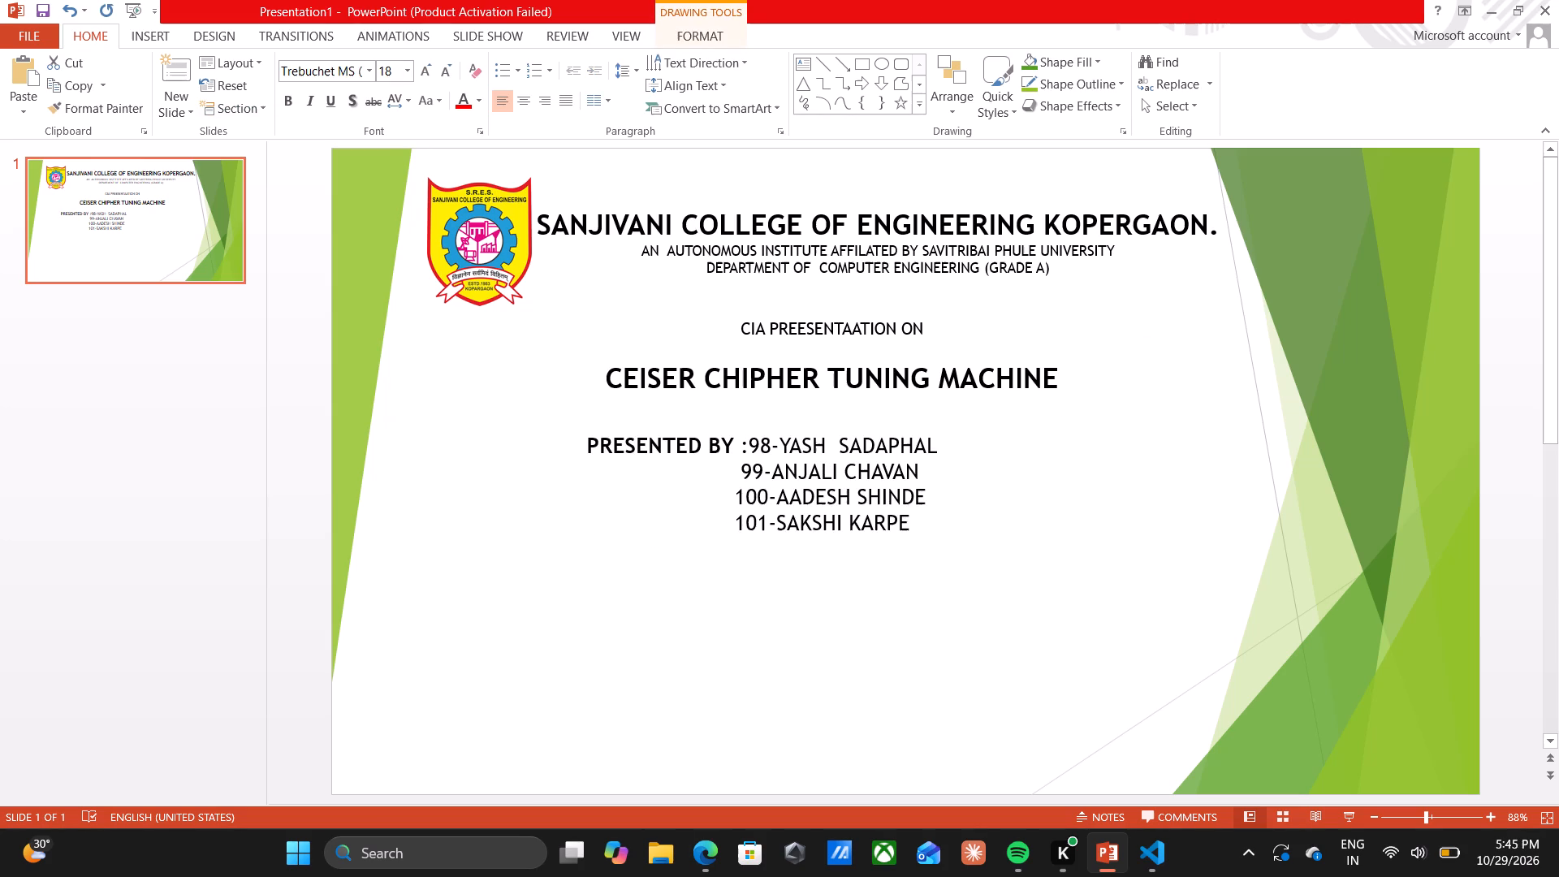
pyautogui.moveTo(935, 543); pyautogui.dragTo(941, 562)
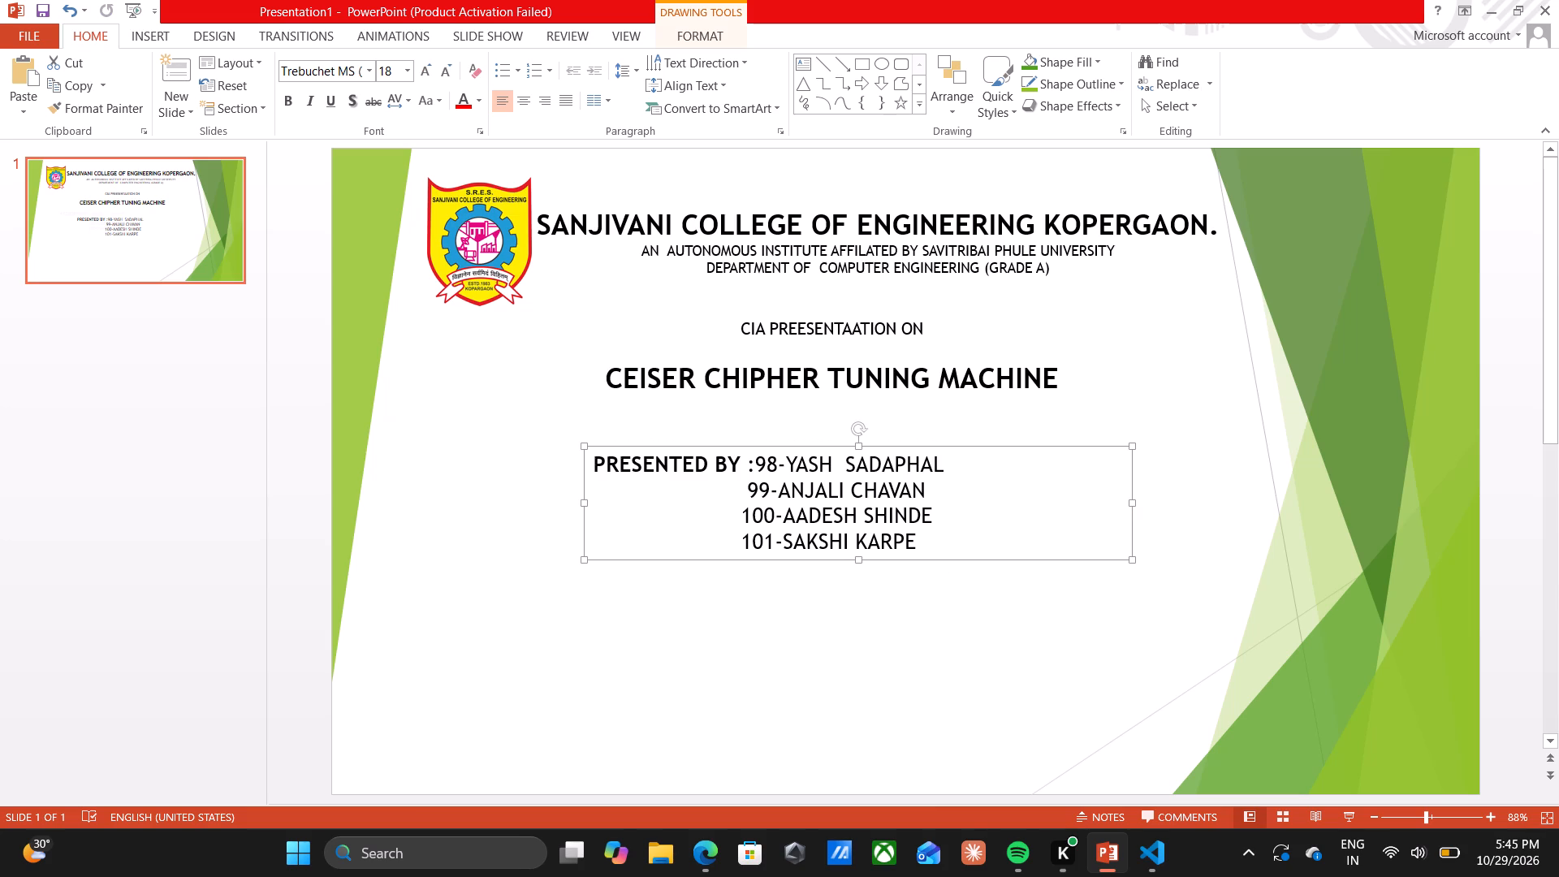
pyautogui.click(494, 482)
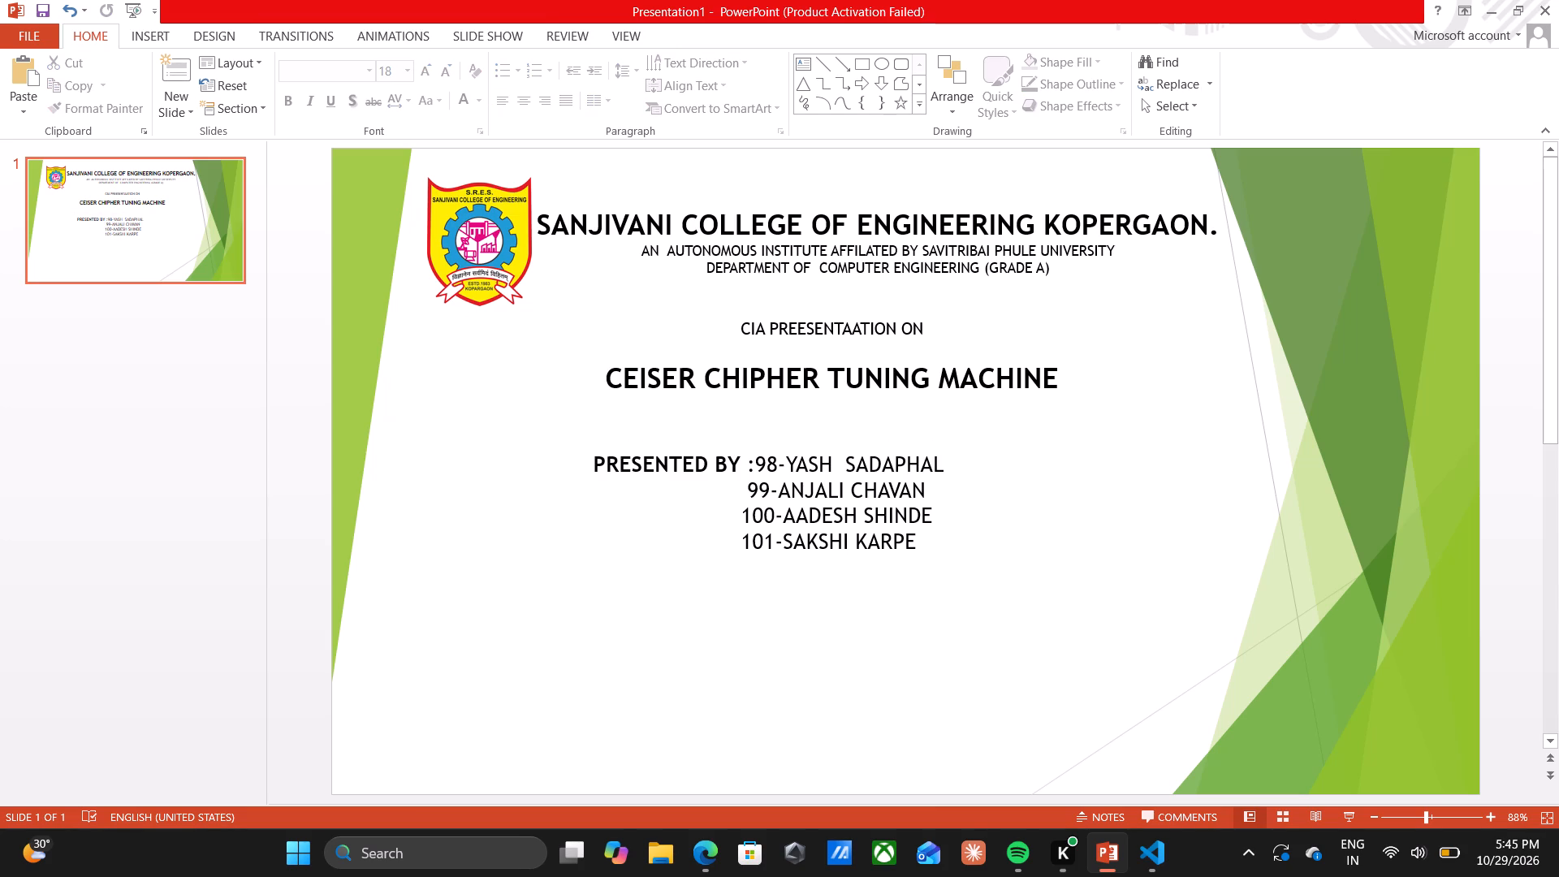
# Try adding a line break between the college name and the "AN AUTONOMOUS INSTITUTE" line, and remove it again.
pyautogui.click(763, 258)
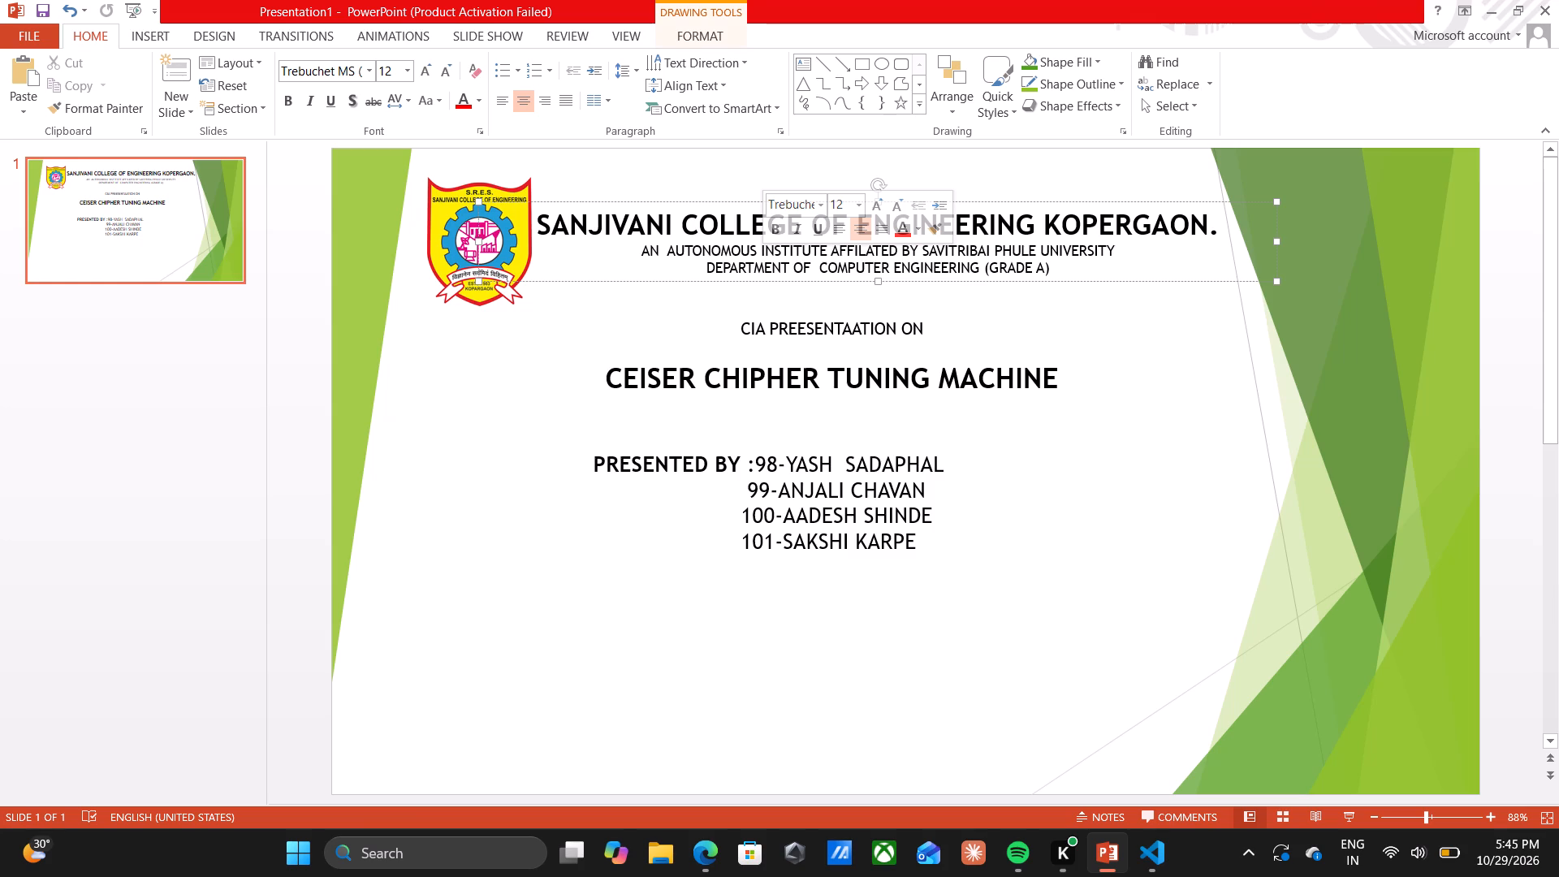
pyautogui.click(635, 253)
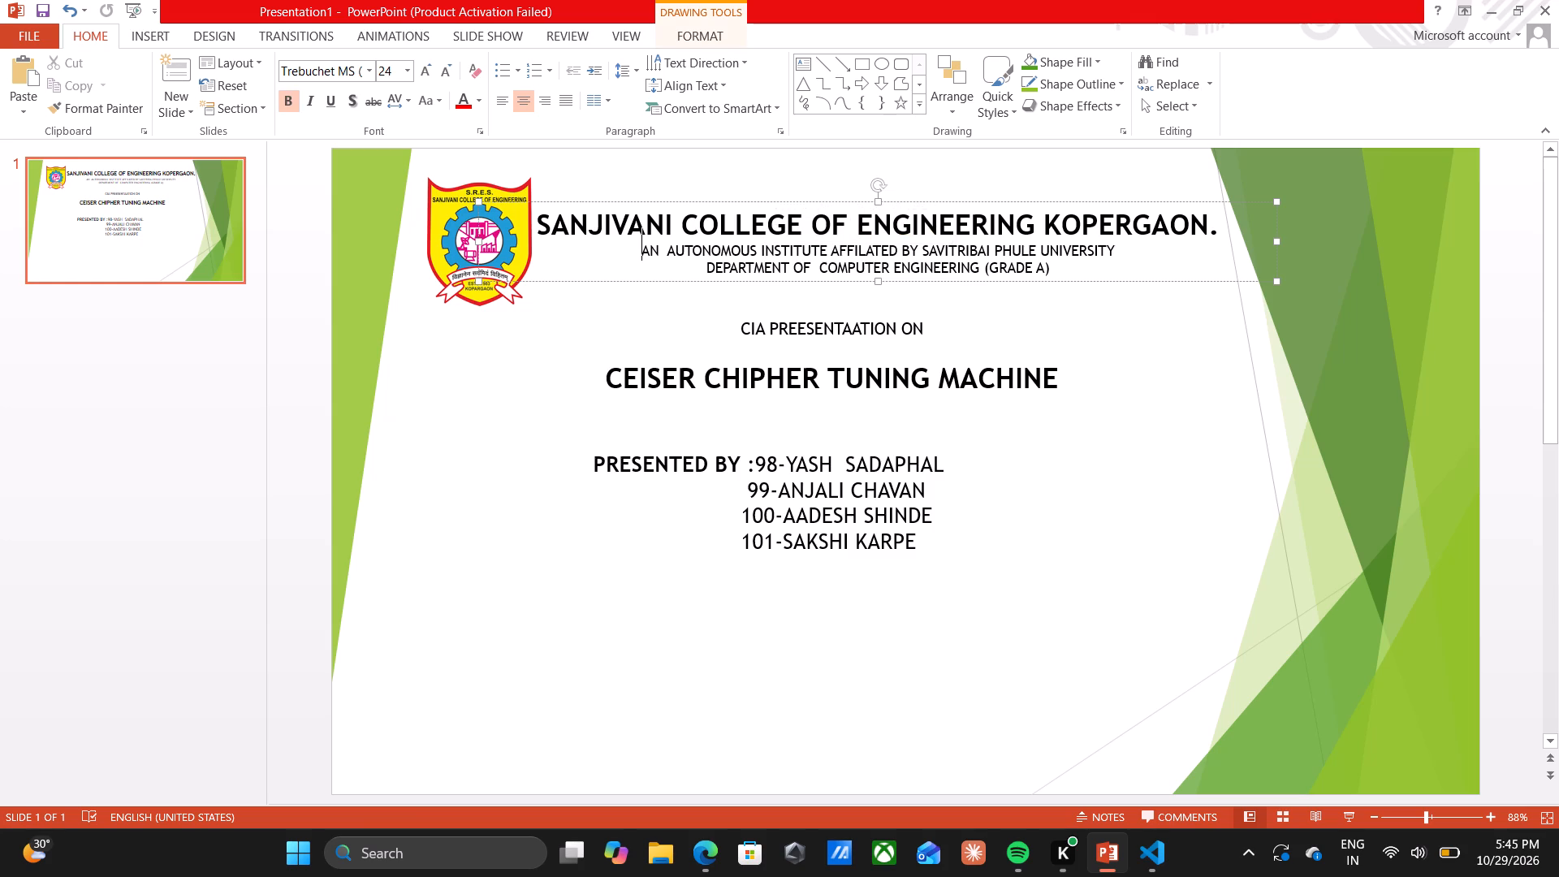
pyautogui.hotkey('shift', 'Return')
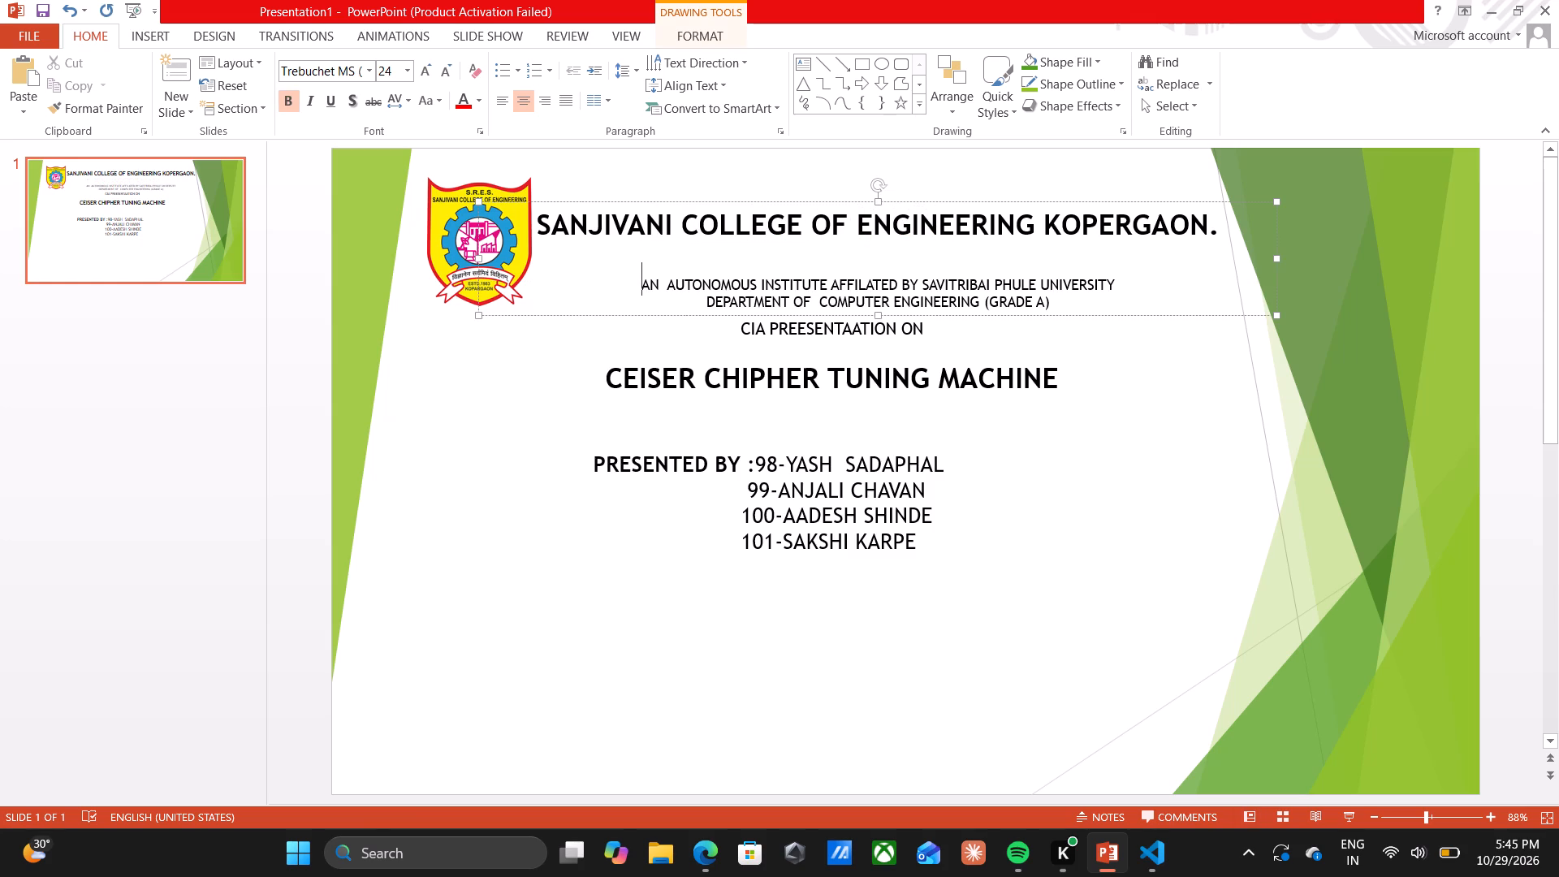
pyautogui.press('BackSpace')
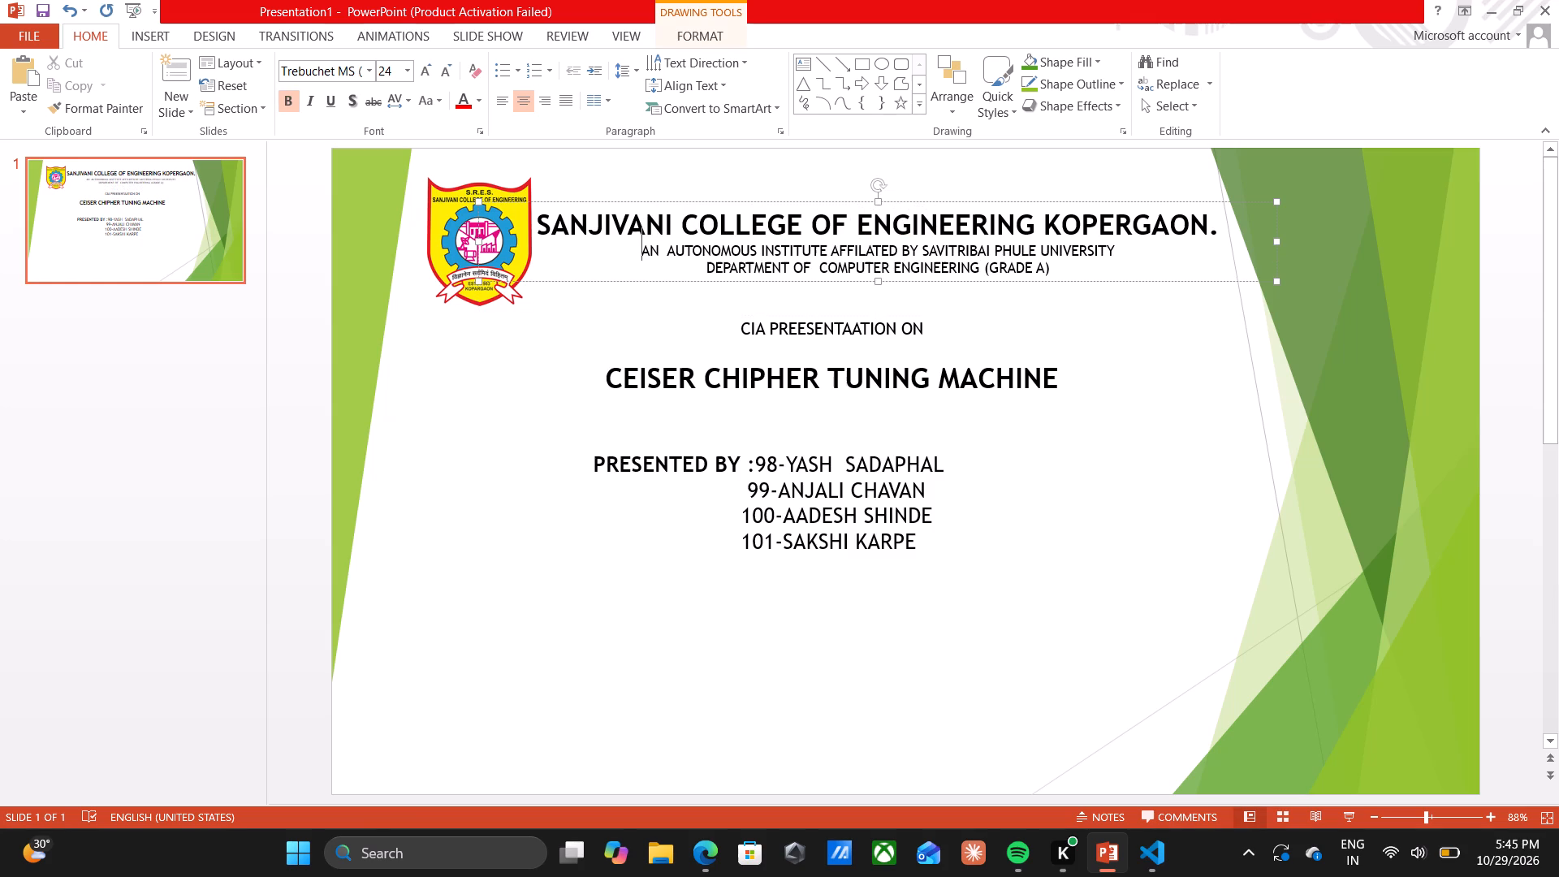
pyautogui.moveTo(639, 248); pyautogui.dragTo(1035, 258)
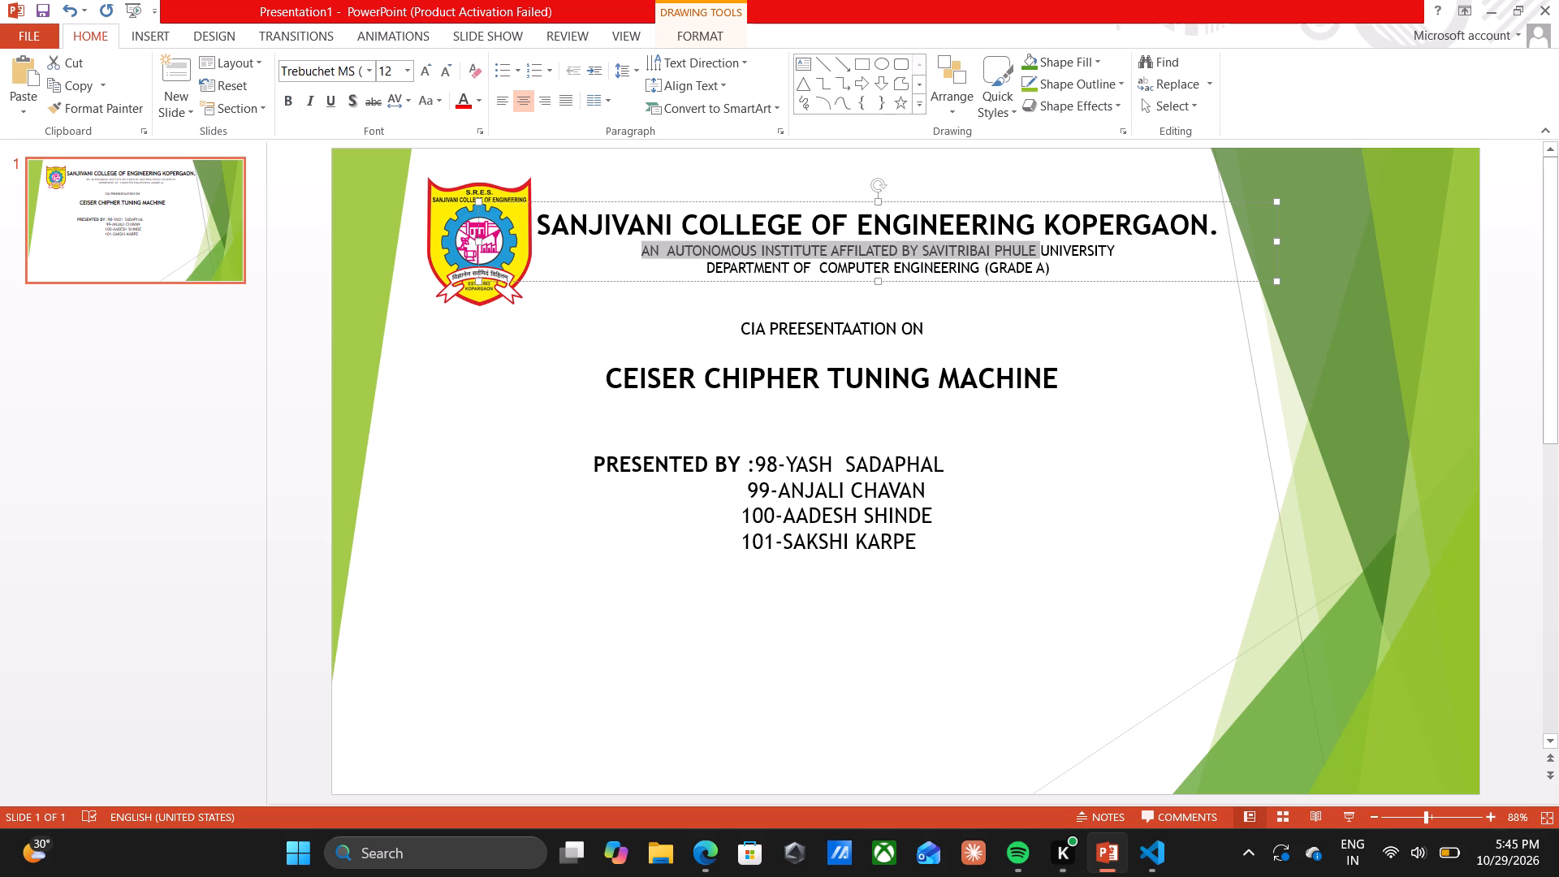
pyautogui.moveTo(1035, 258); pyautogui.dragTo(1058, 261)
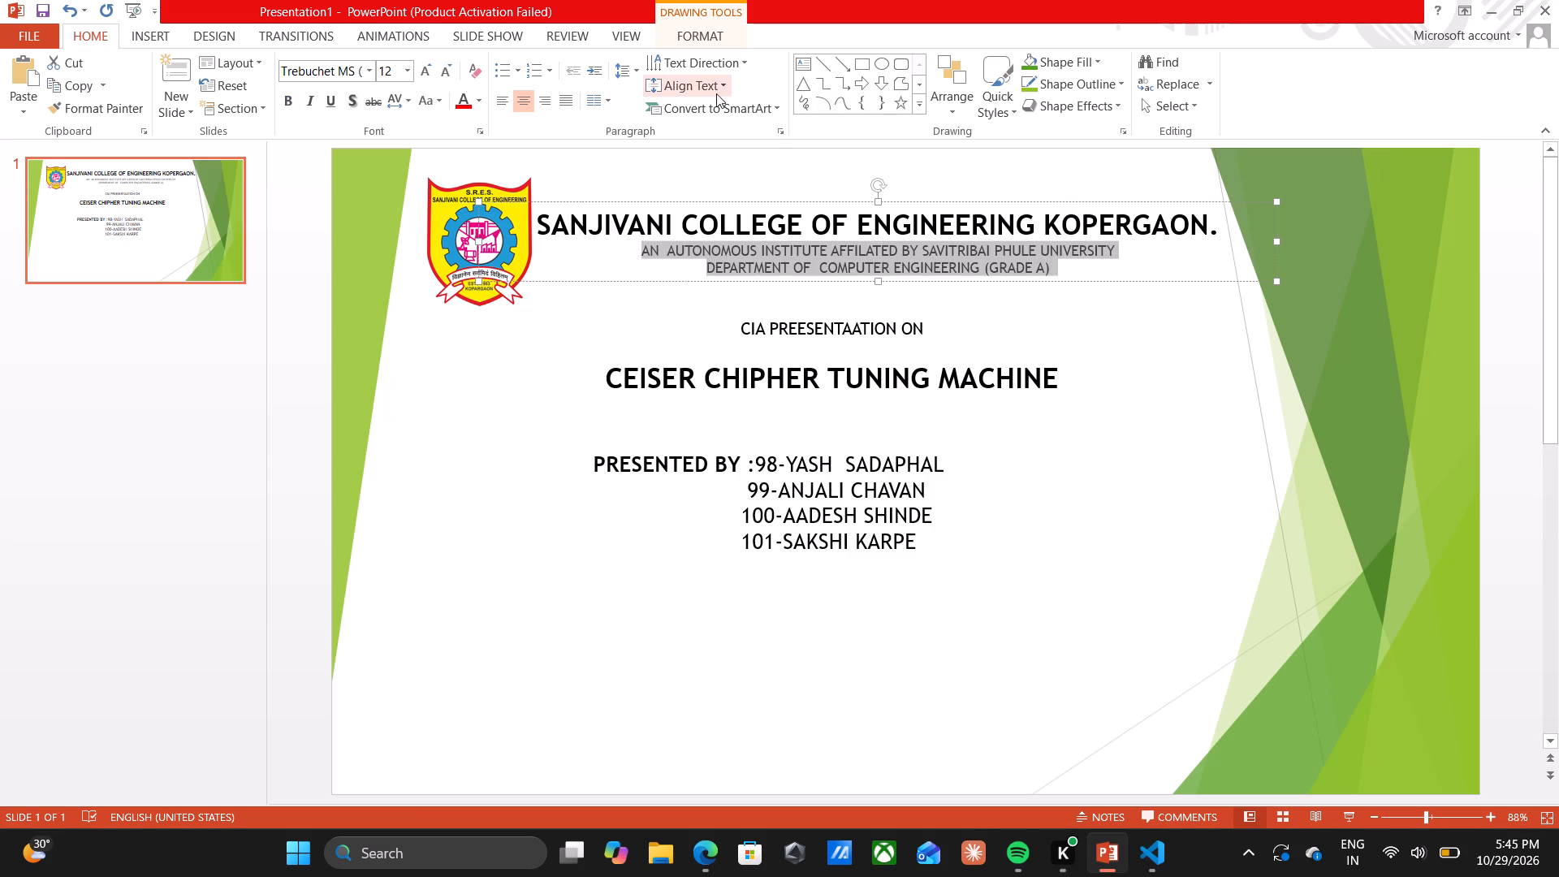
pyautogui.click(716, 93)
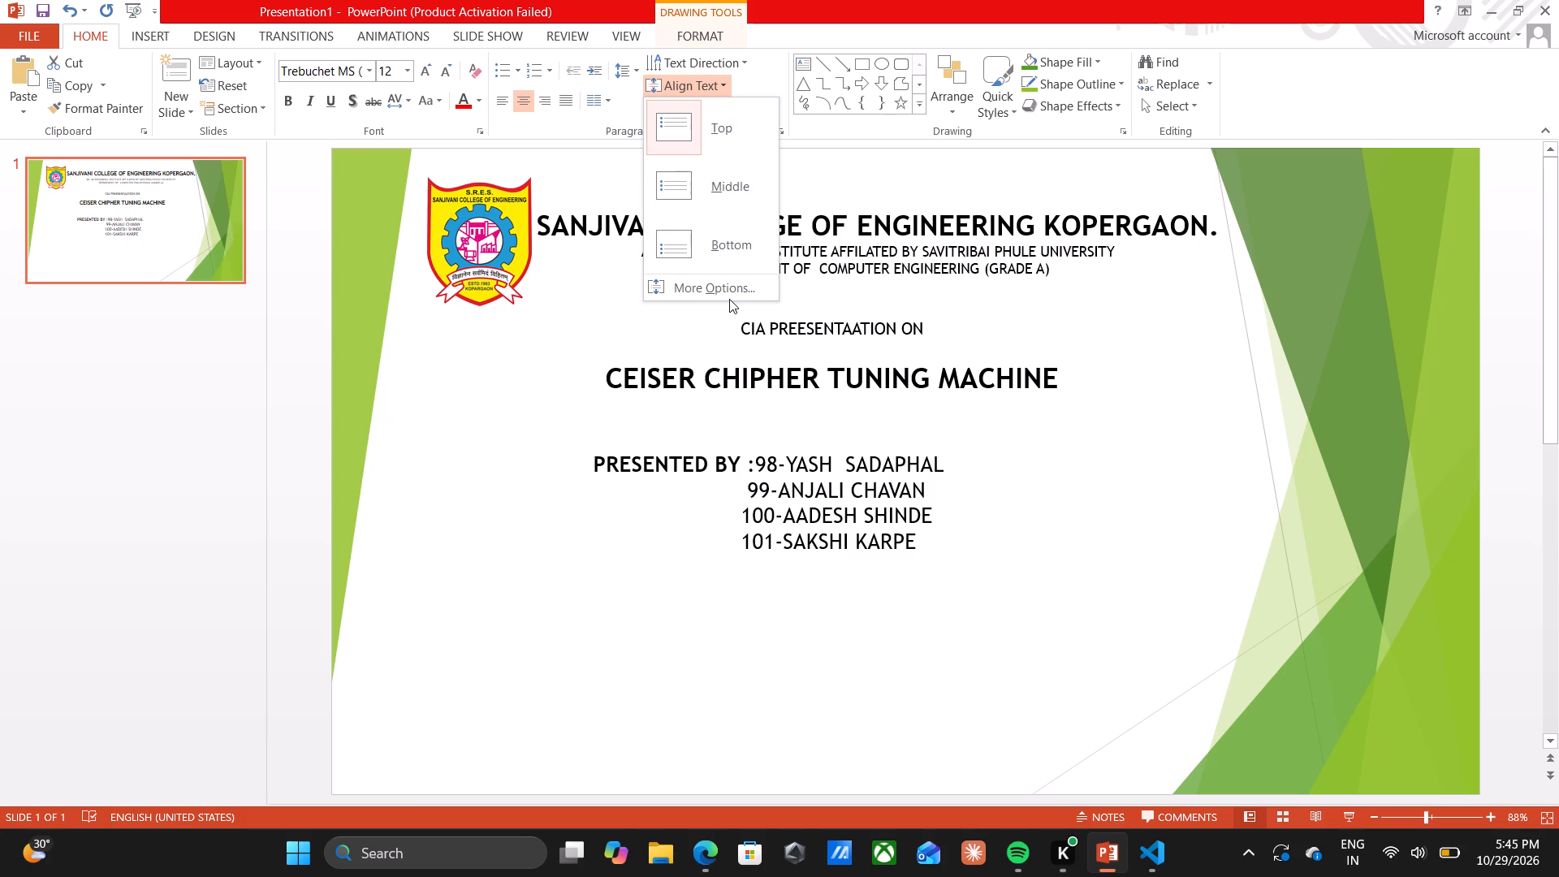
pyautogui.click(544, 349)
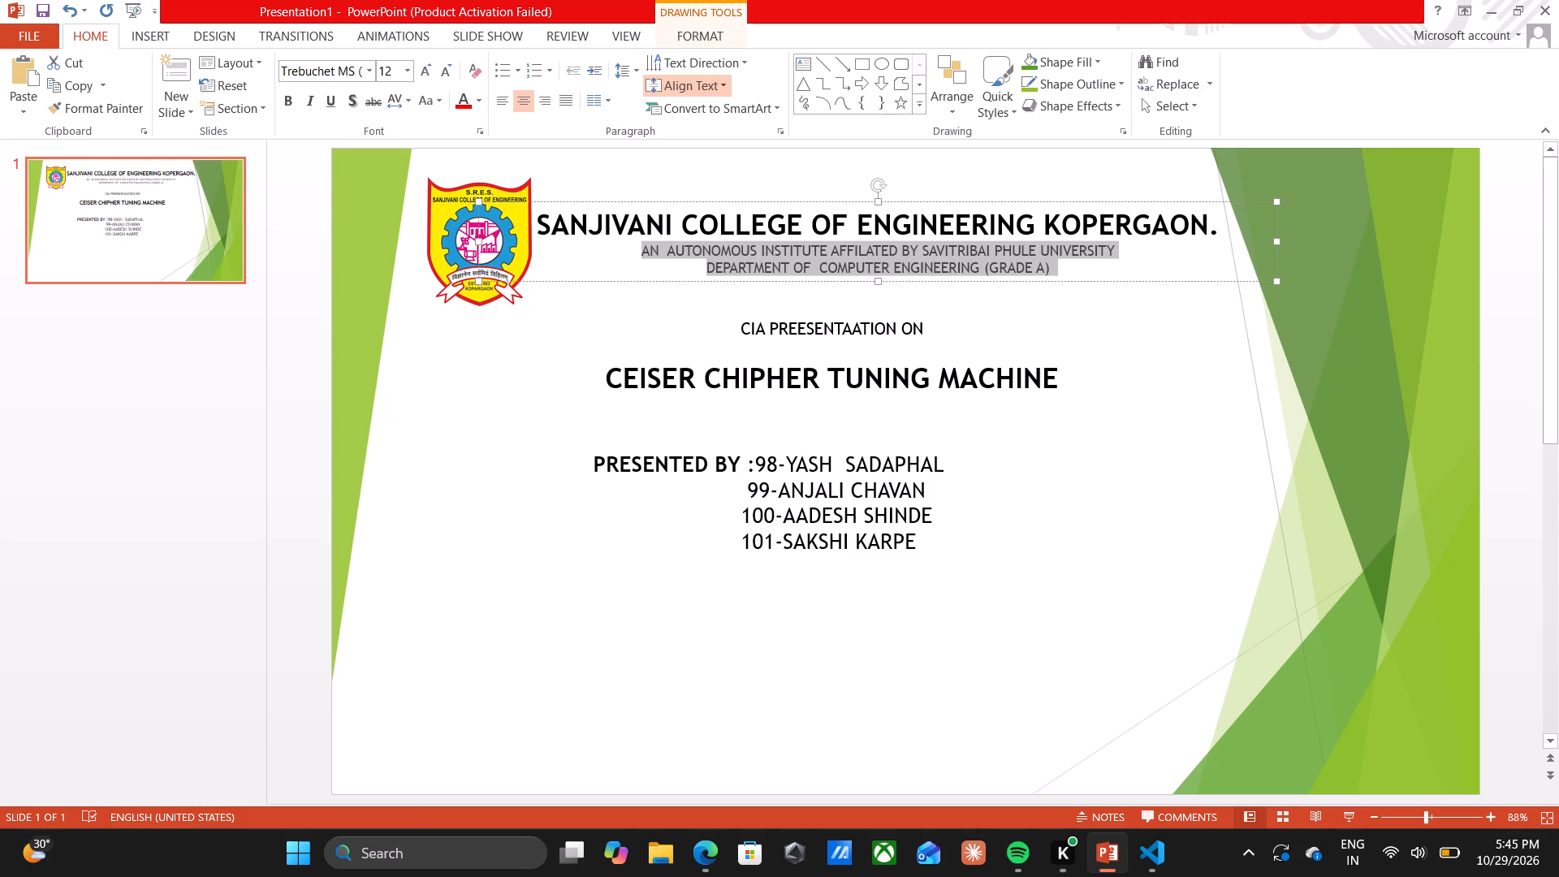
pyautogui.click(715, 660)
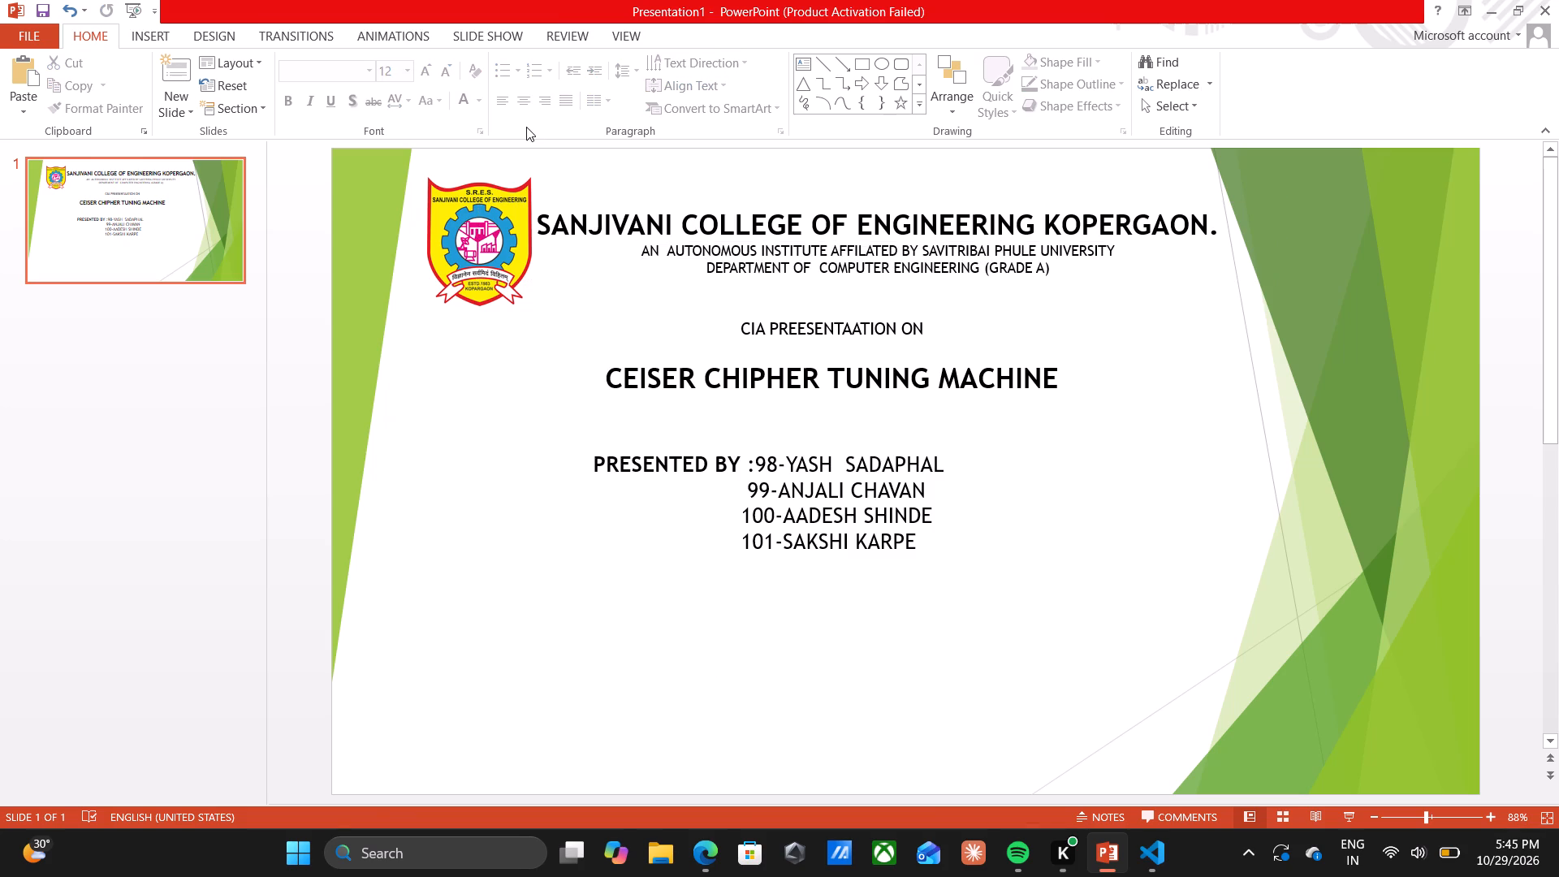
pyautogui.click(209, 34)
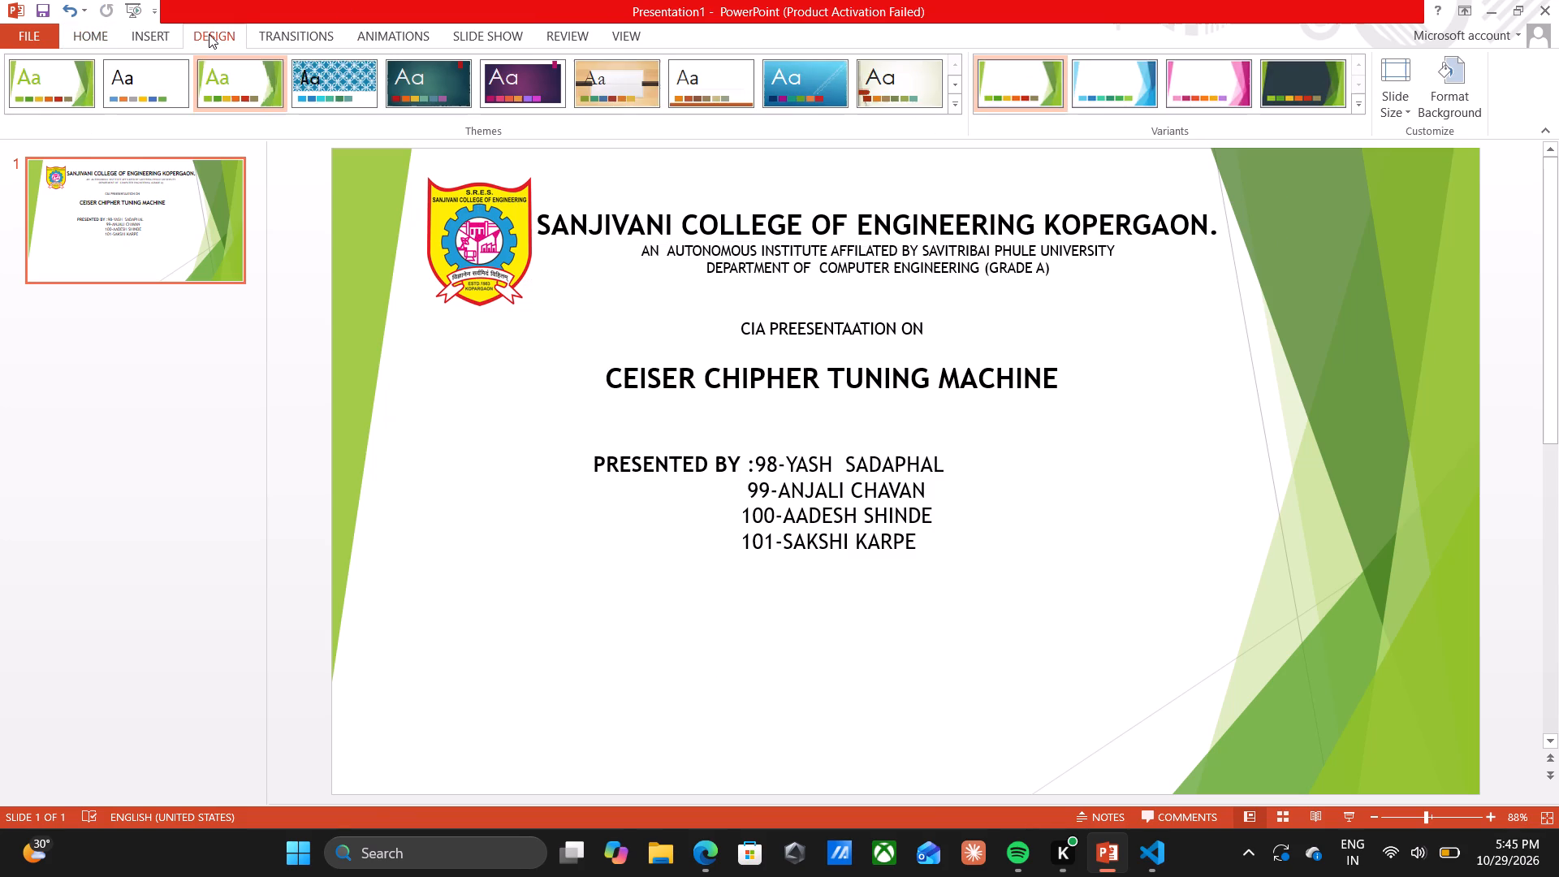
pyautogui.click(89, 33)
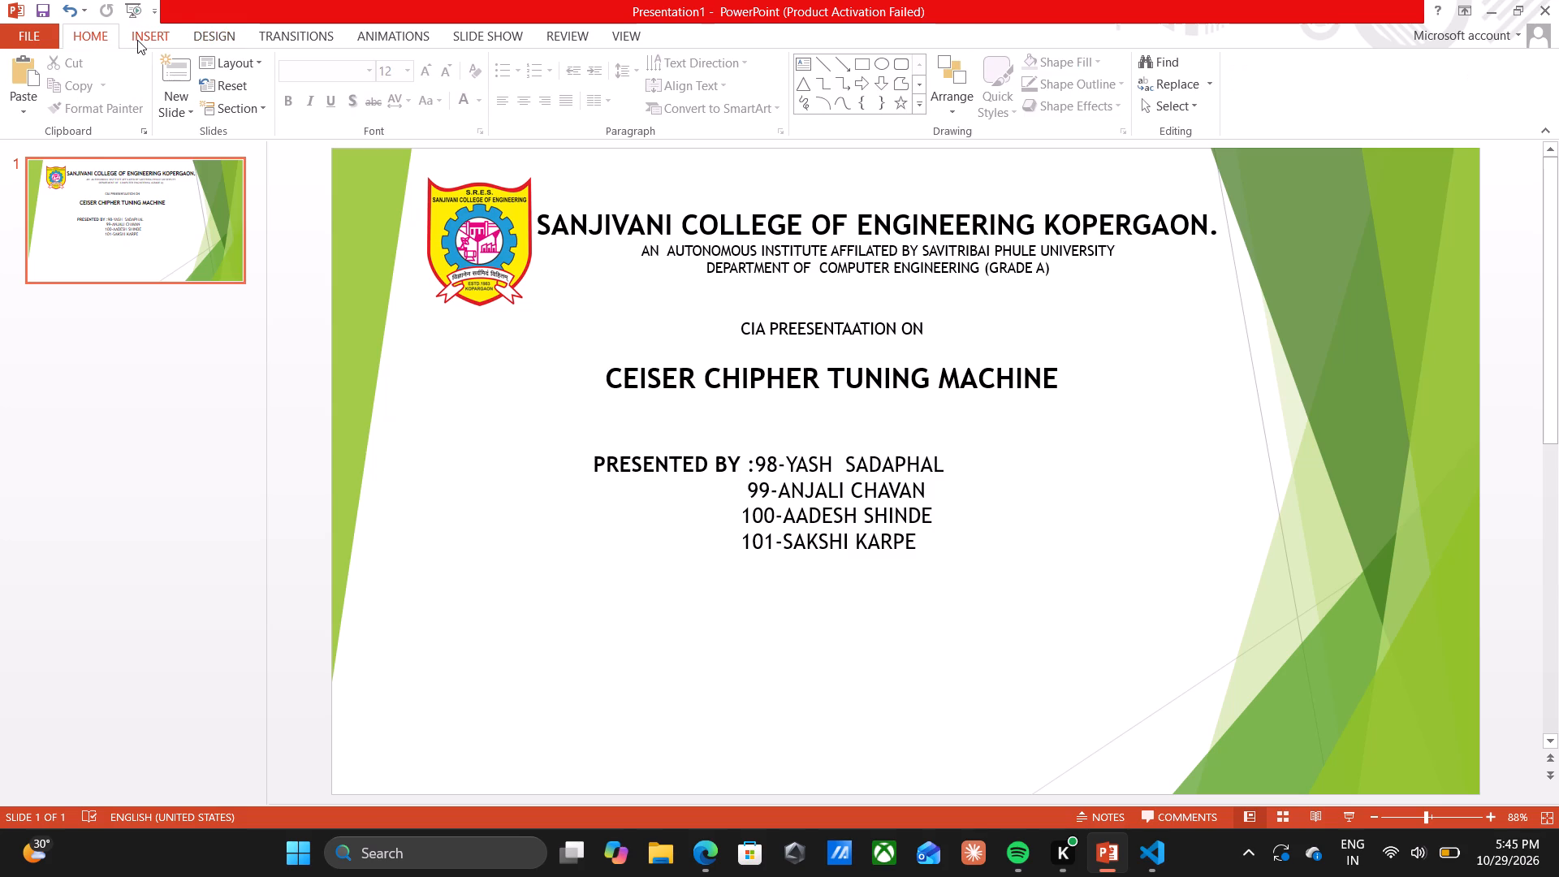
# Add a text box about 7.2 in wide beneath the presenters' list, containing "GUIDED BY :" and the guide's name with "DR." and "SIR".
pyautogui.click(137, 40)
pyautogui.click(704, 105)
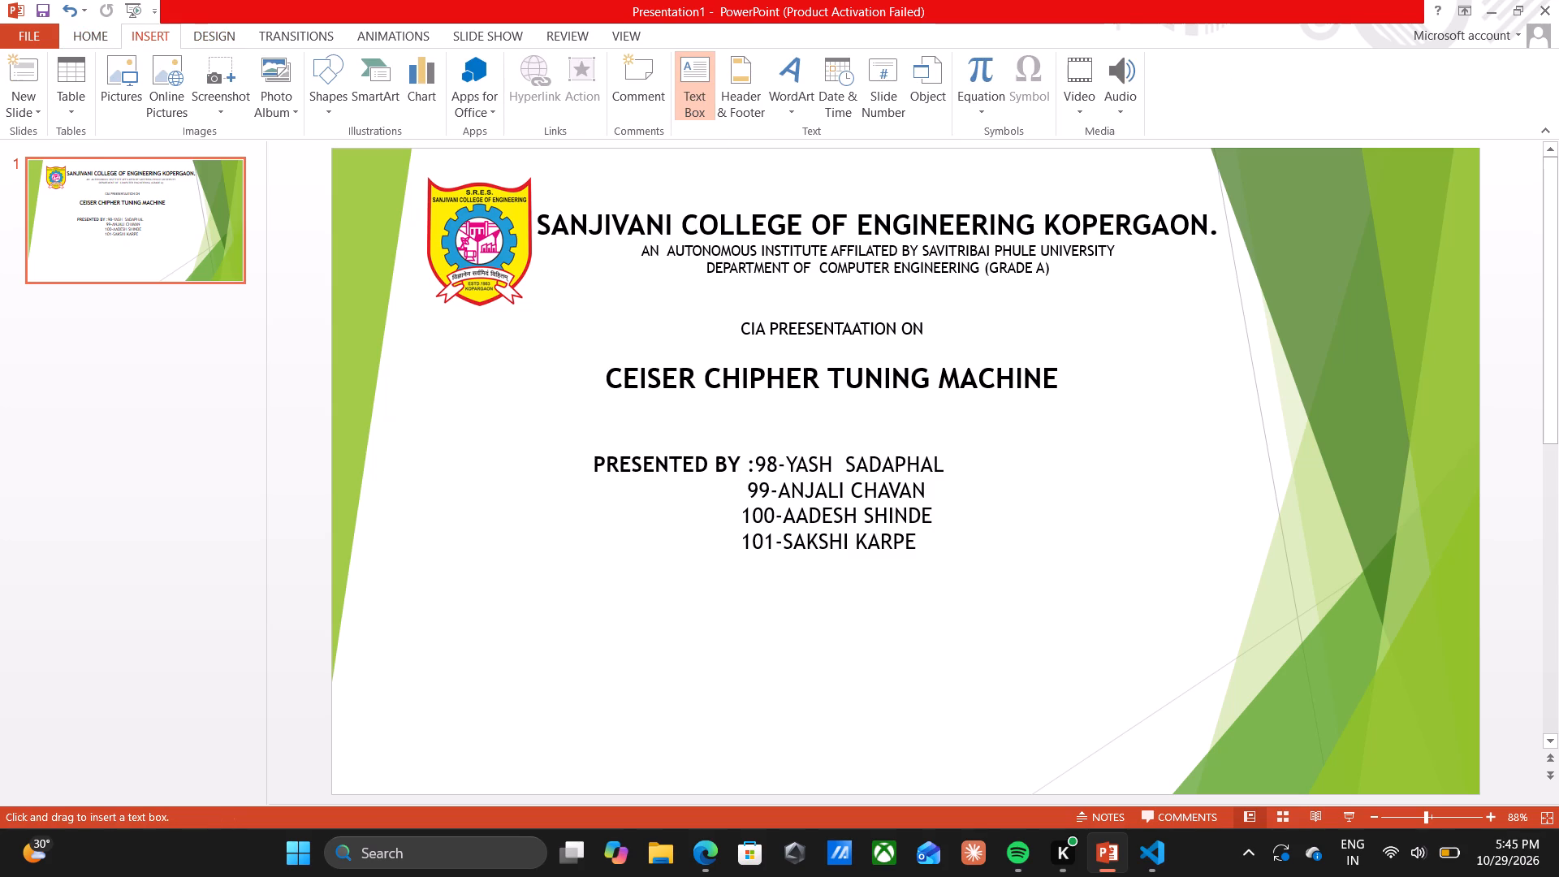
pyautogui.moveTo(499, 594); pyautogui.dragTo(1121, 660)
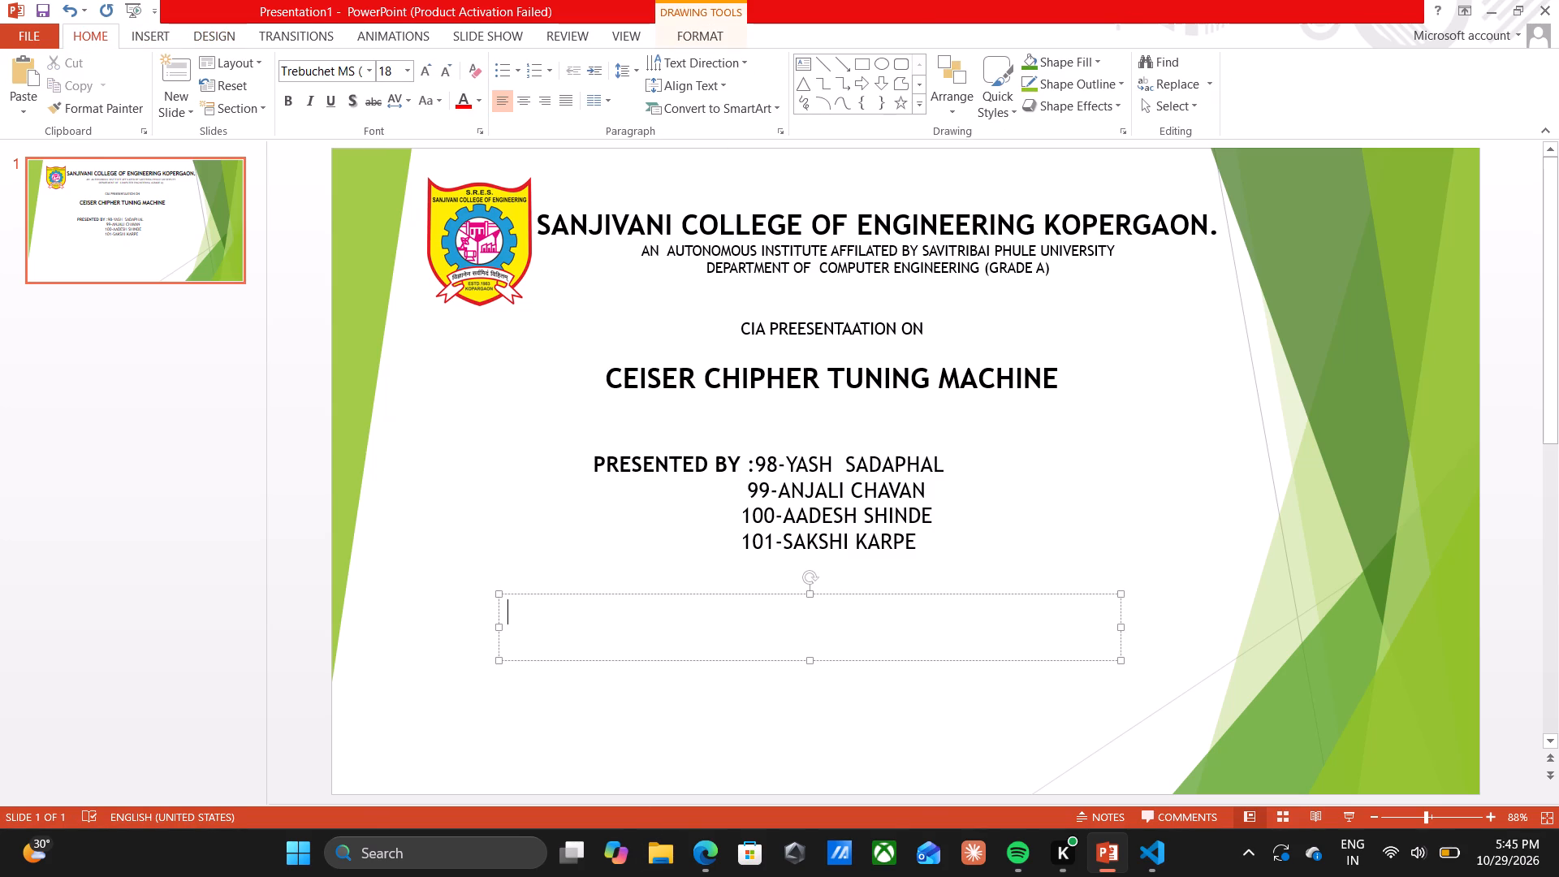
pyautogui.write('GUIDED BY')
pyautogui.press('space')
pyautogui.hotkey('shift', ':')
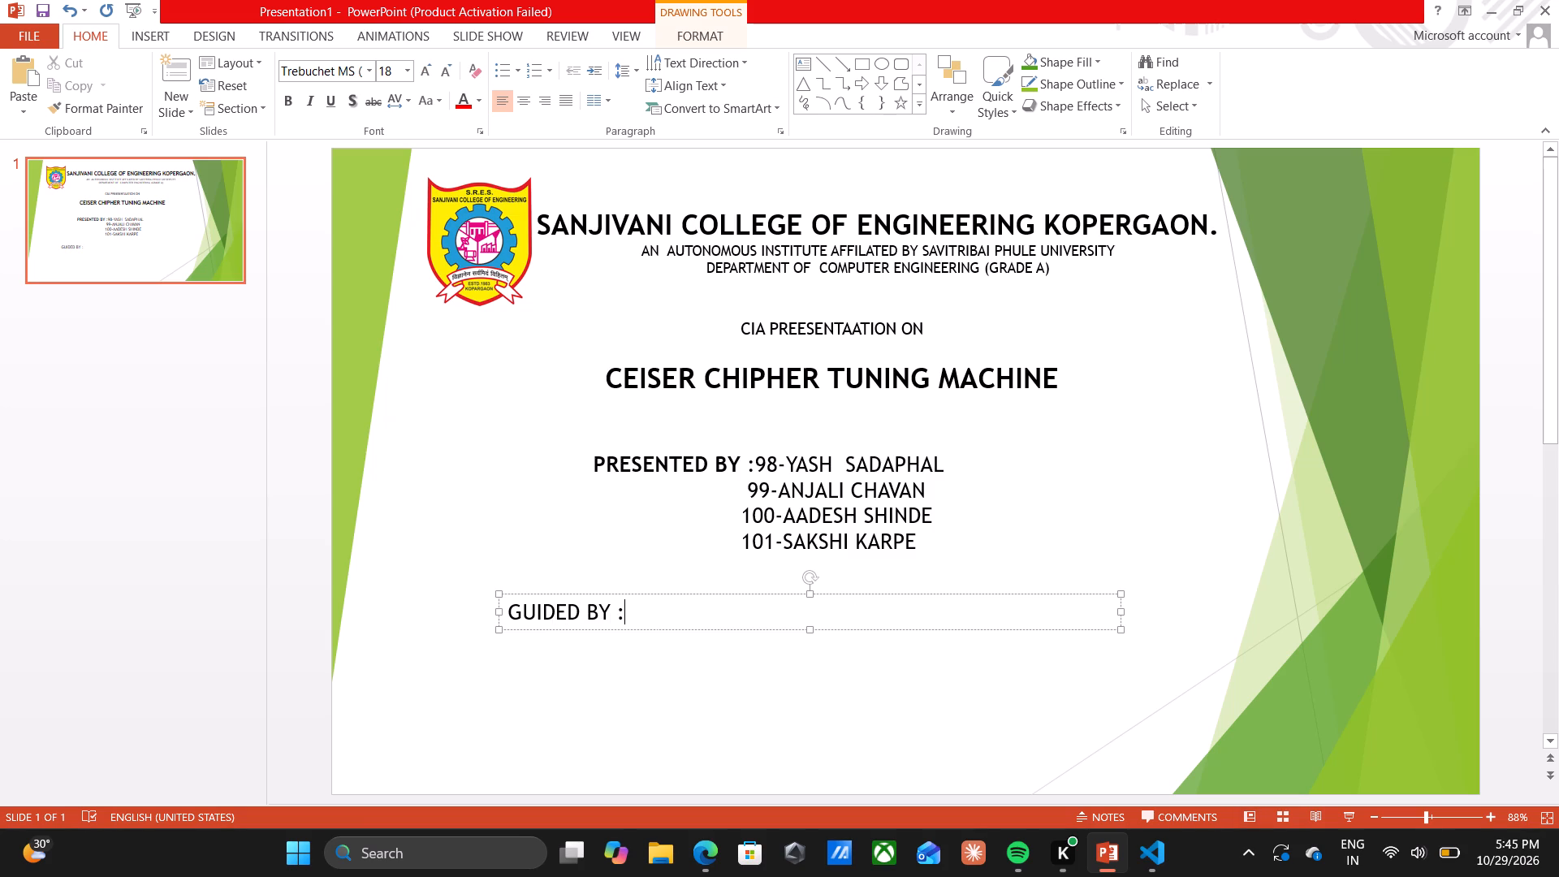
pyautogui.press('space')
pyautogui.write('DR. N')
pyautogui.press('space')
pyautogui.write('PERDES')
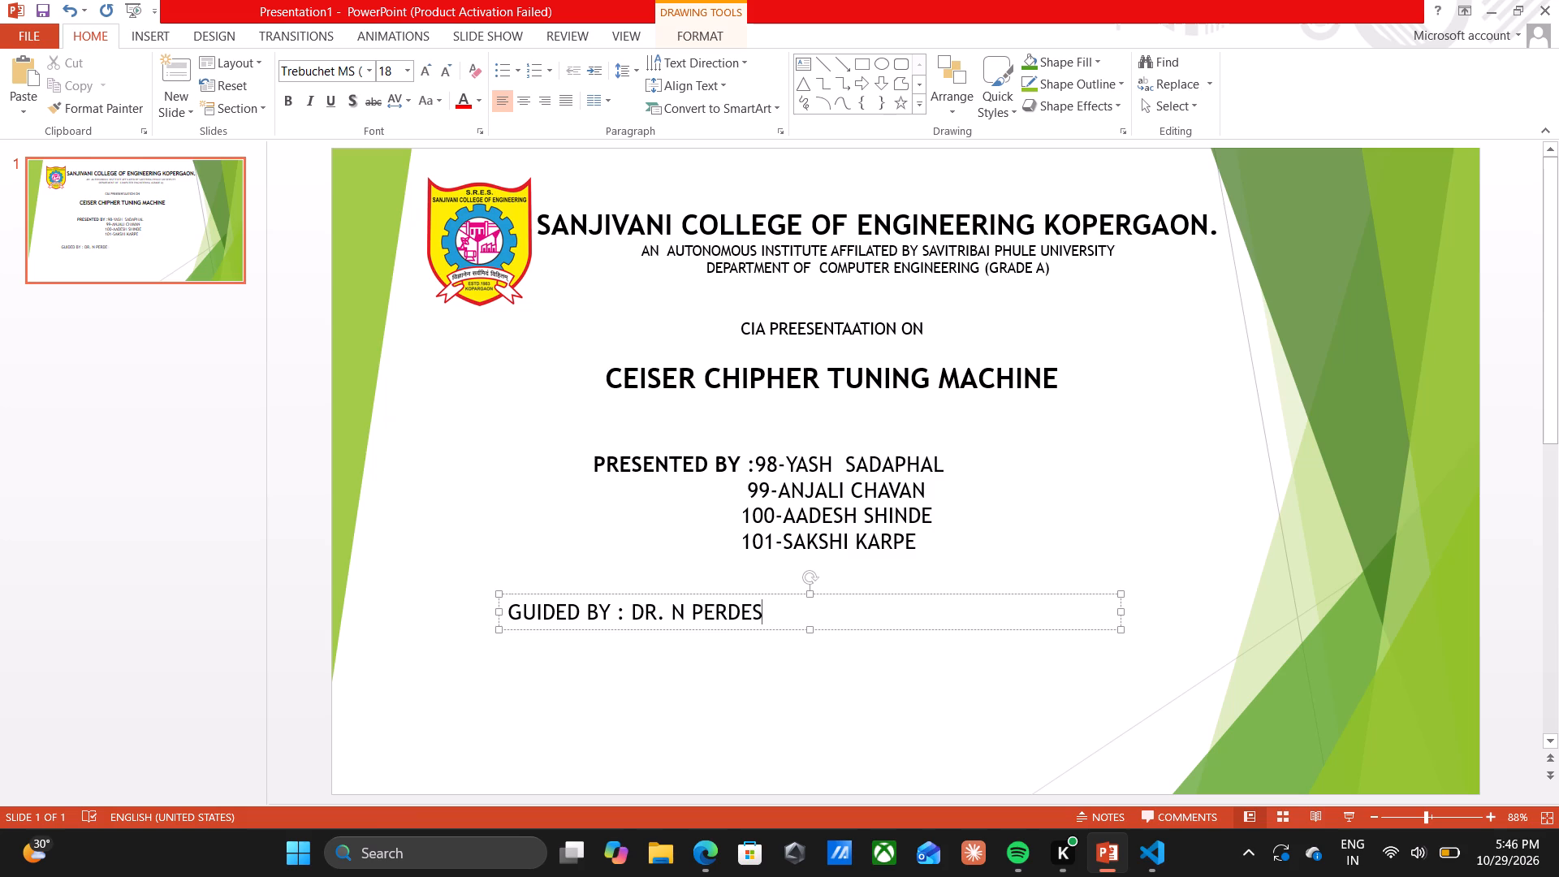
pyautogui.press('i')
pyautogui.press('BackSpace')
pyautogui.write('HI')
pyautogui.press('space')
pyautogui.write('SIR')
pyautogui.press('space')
# Move the "GUIDED BY" text box to the right so its text is centred under the topic line, and deselect it.
pyautogui.click(826, 624)
pyautogui.moveTo(826, 624); pyautogui.dragTo(932, 617)
pyautogui.moveTo(932, 617); pyautogui.dragTo(1100, 624)
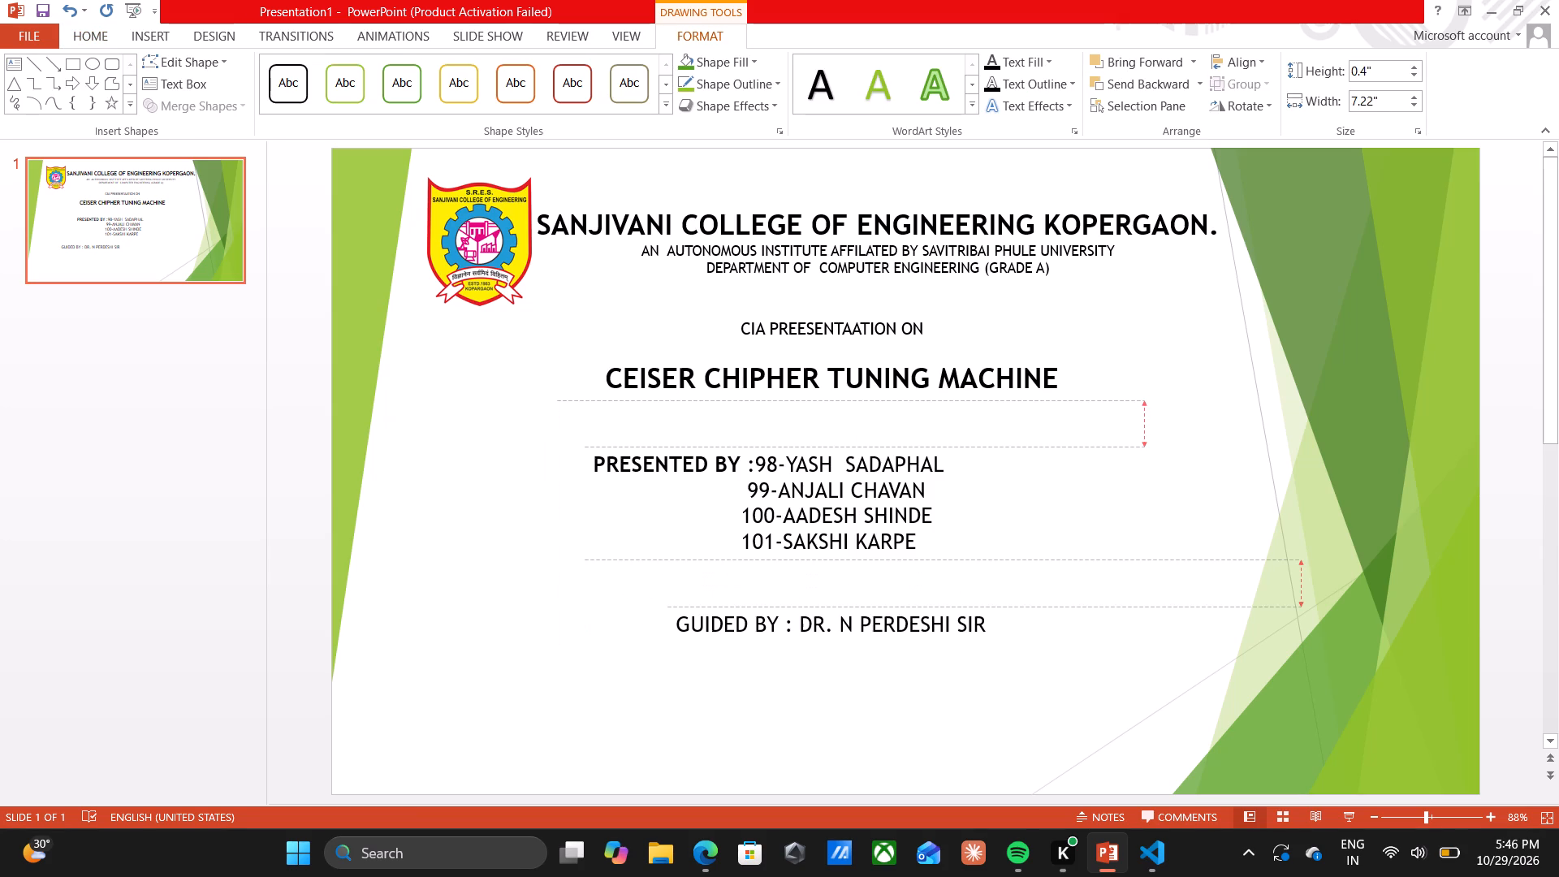
pyautogui.moveTo(1100, 624); pyautogui.dragTo(1100, 622)
pyautogui.click(994, 745)
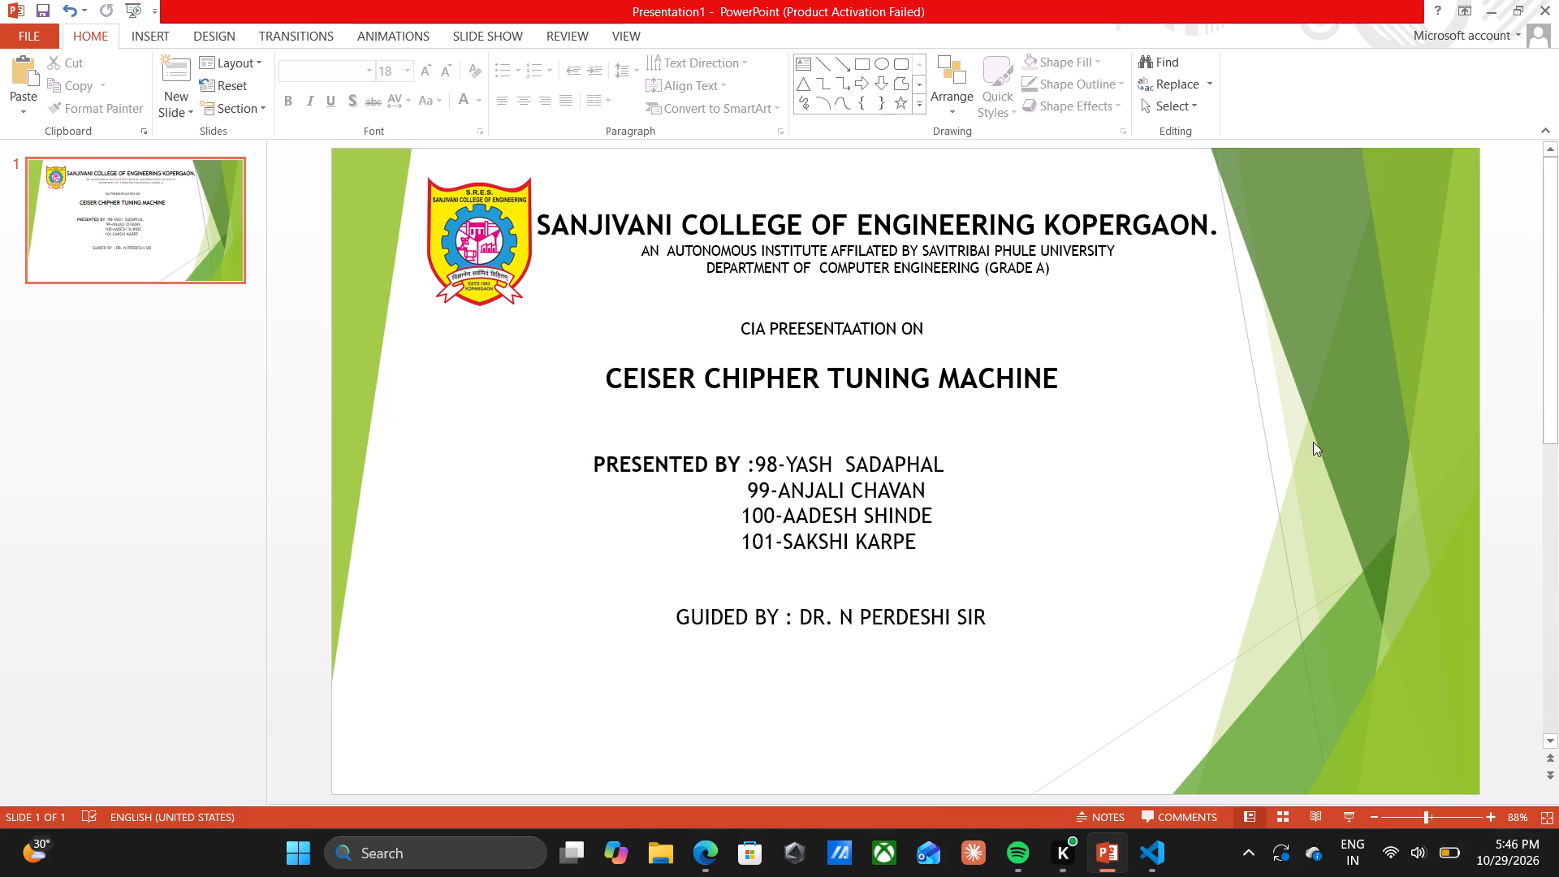
# Append "CASE STUDY" to the end of the topic line and deselect the text box.
pyautogui.click(1065, 382)
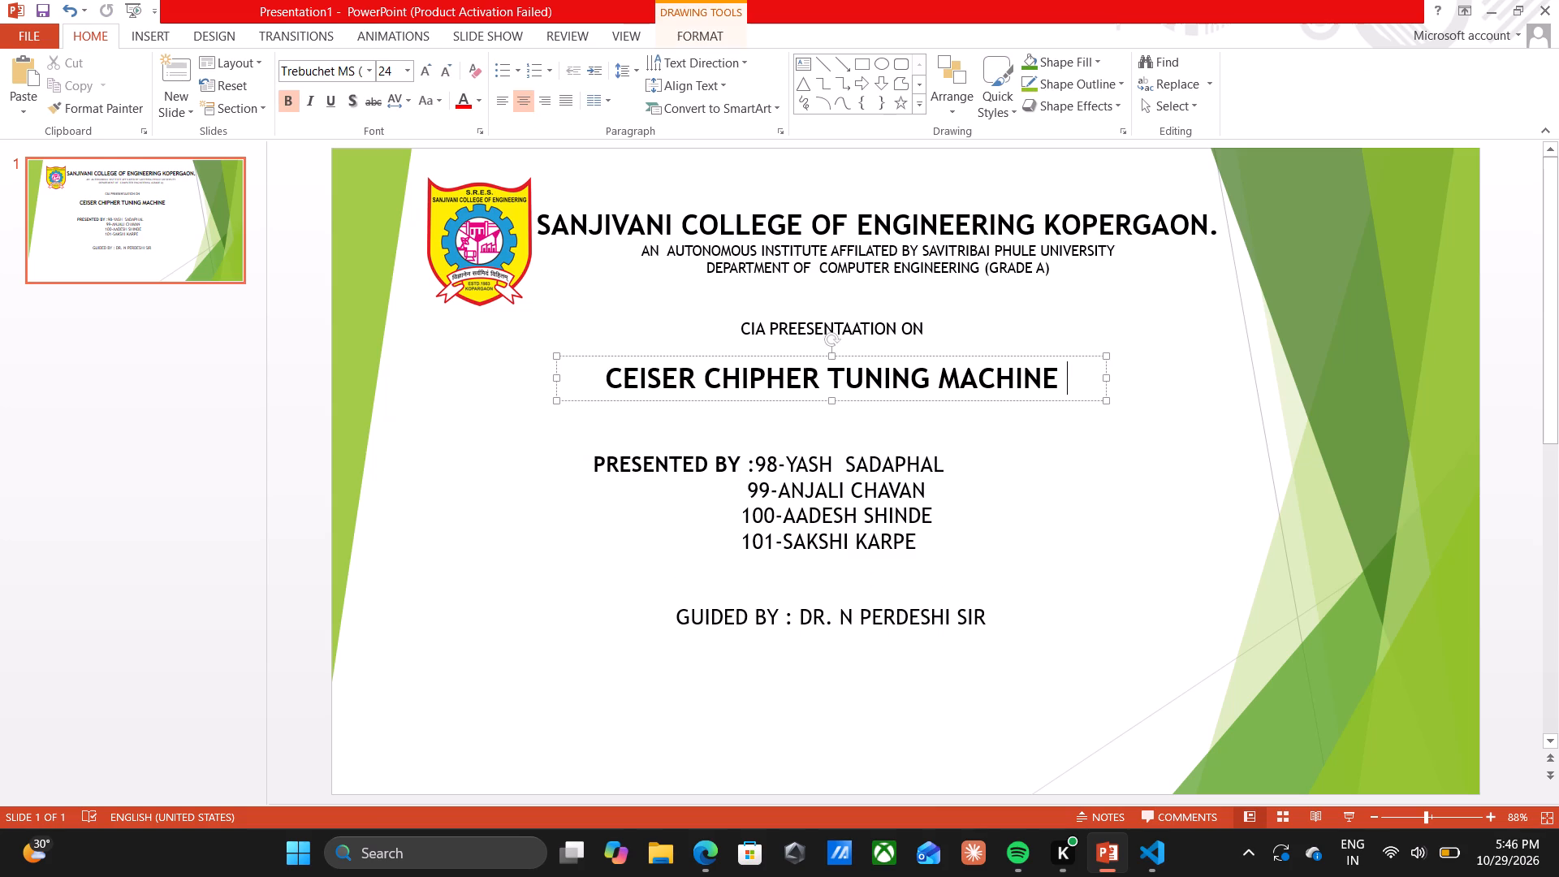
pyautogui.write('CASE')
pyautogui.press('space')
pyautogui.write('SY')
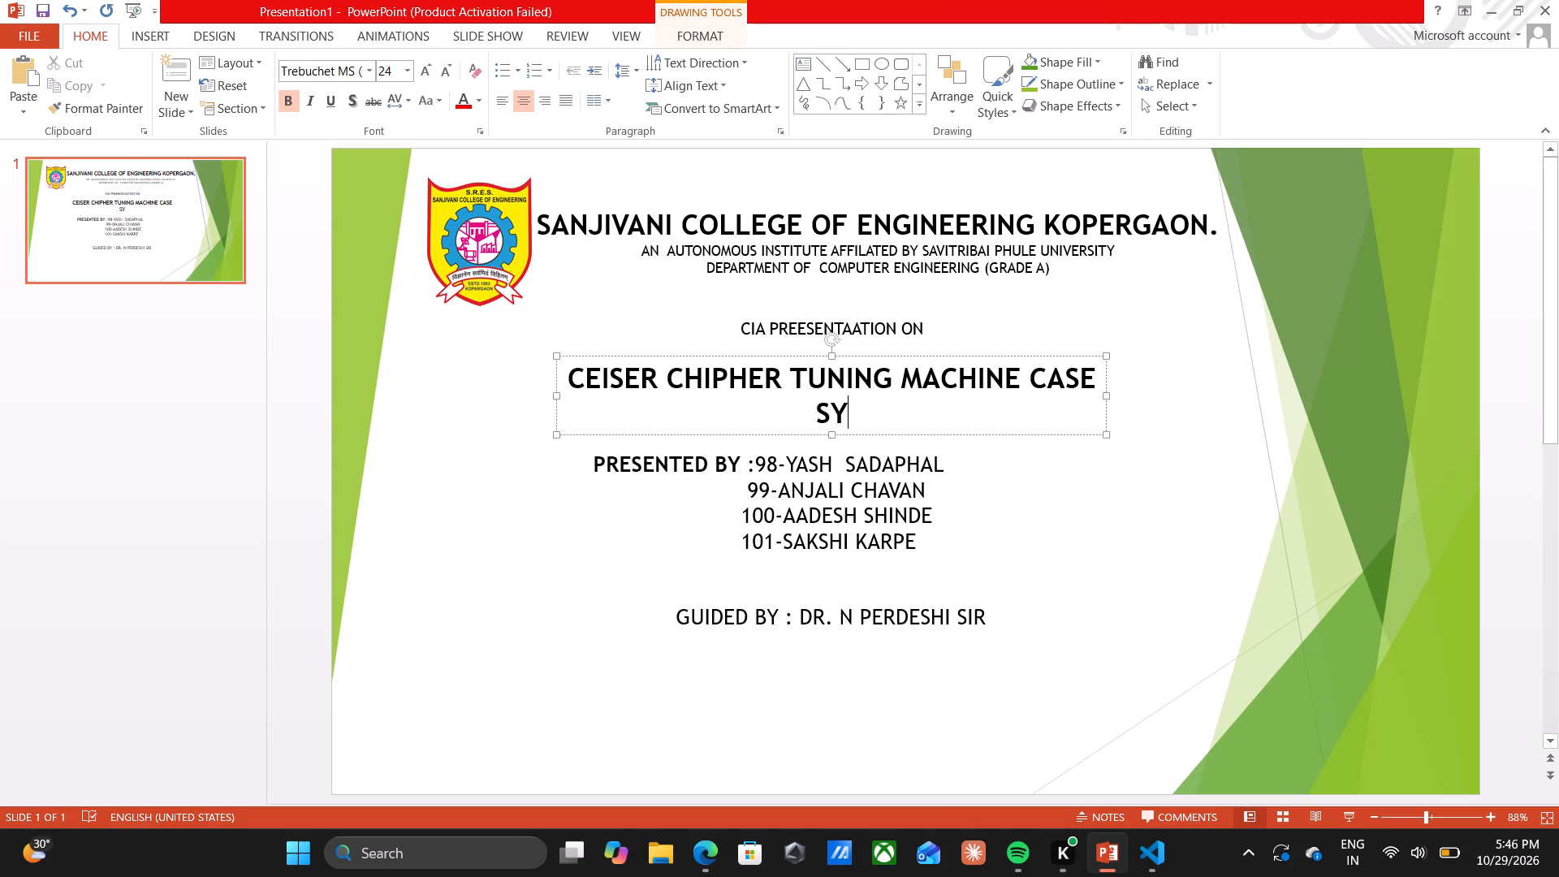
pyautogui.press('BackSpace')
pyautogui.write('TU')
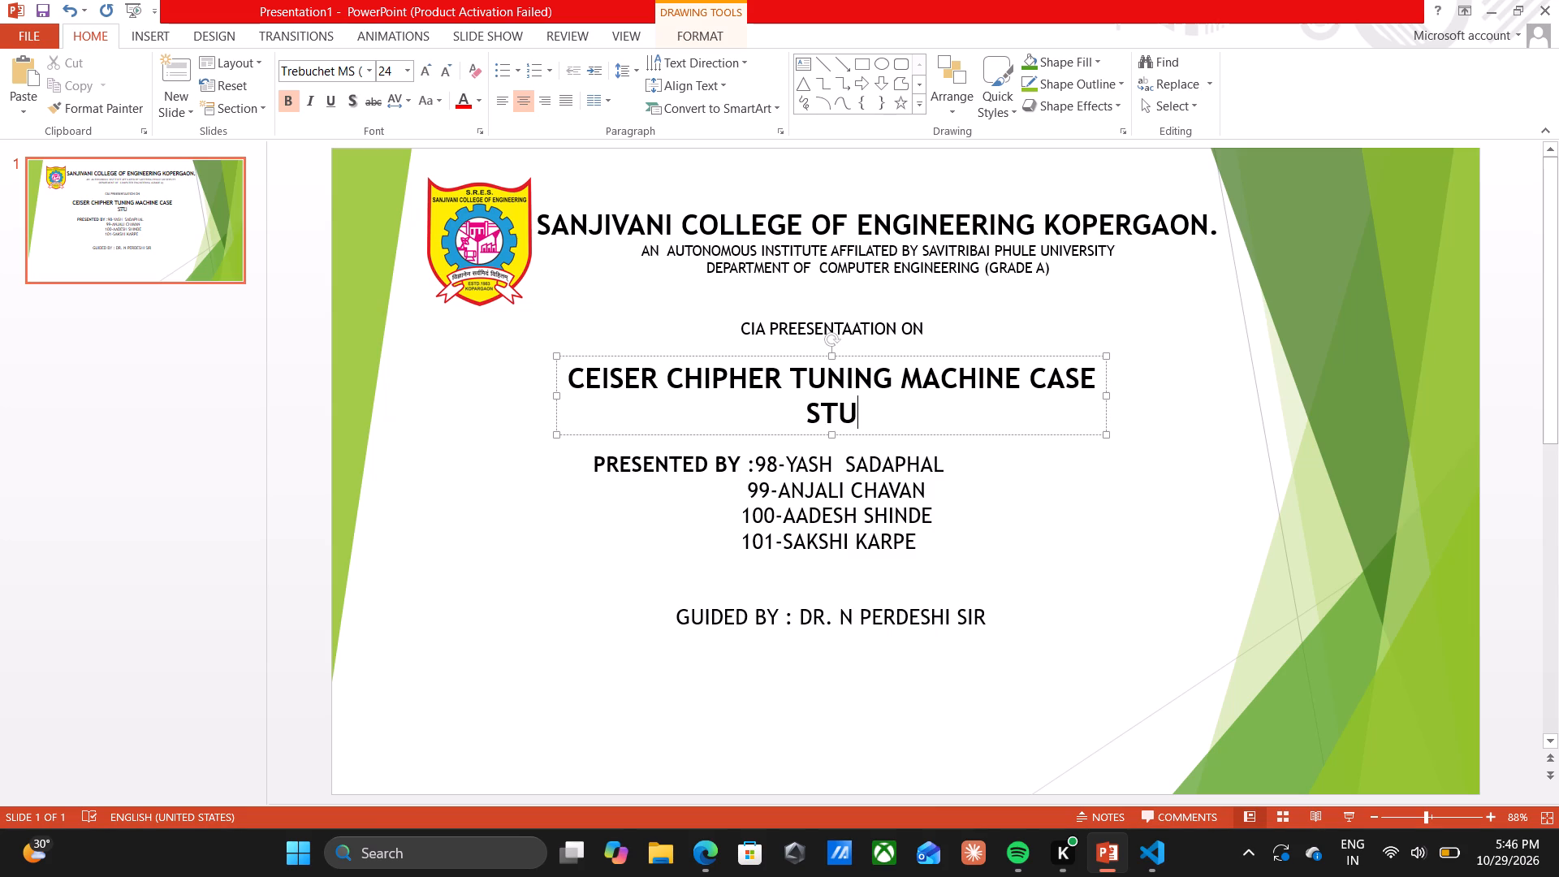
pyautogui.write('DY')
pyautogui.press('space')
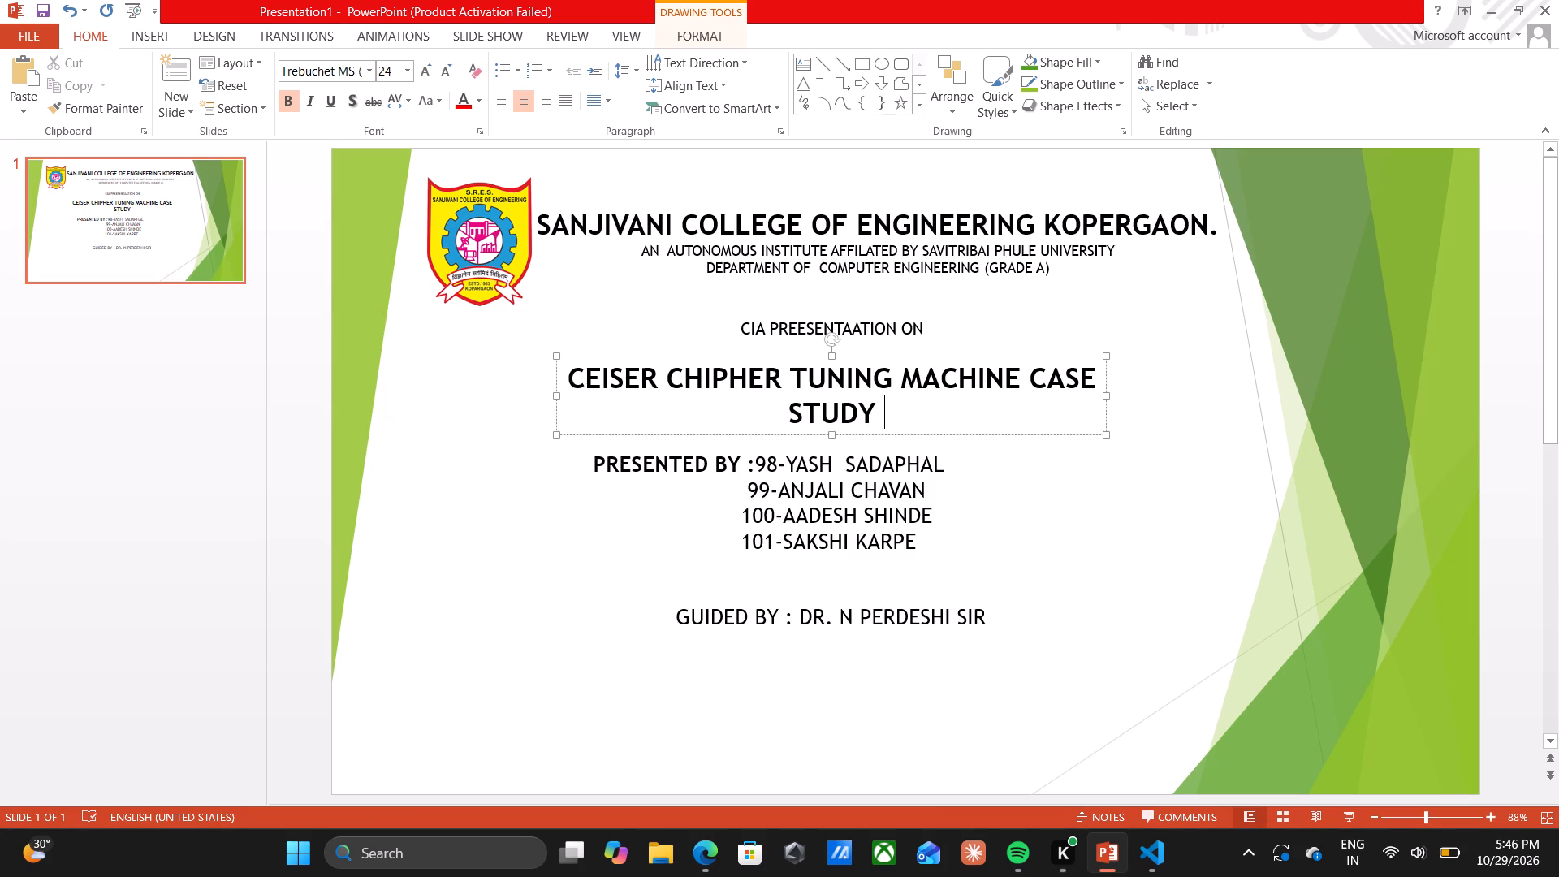
pyautogui.click(1272, 499)
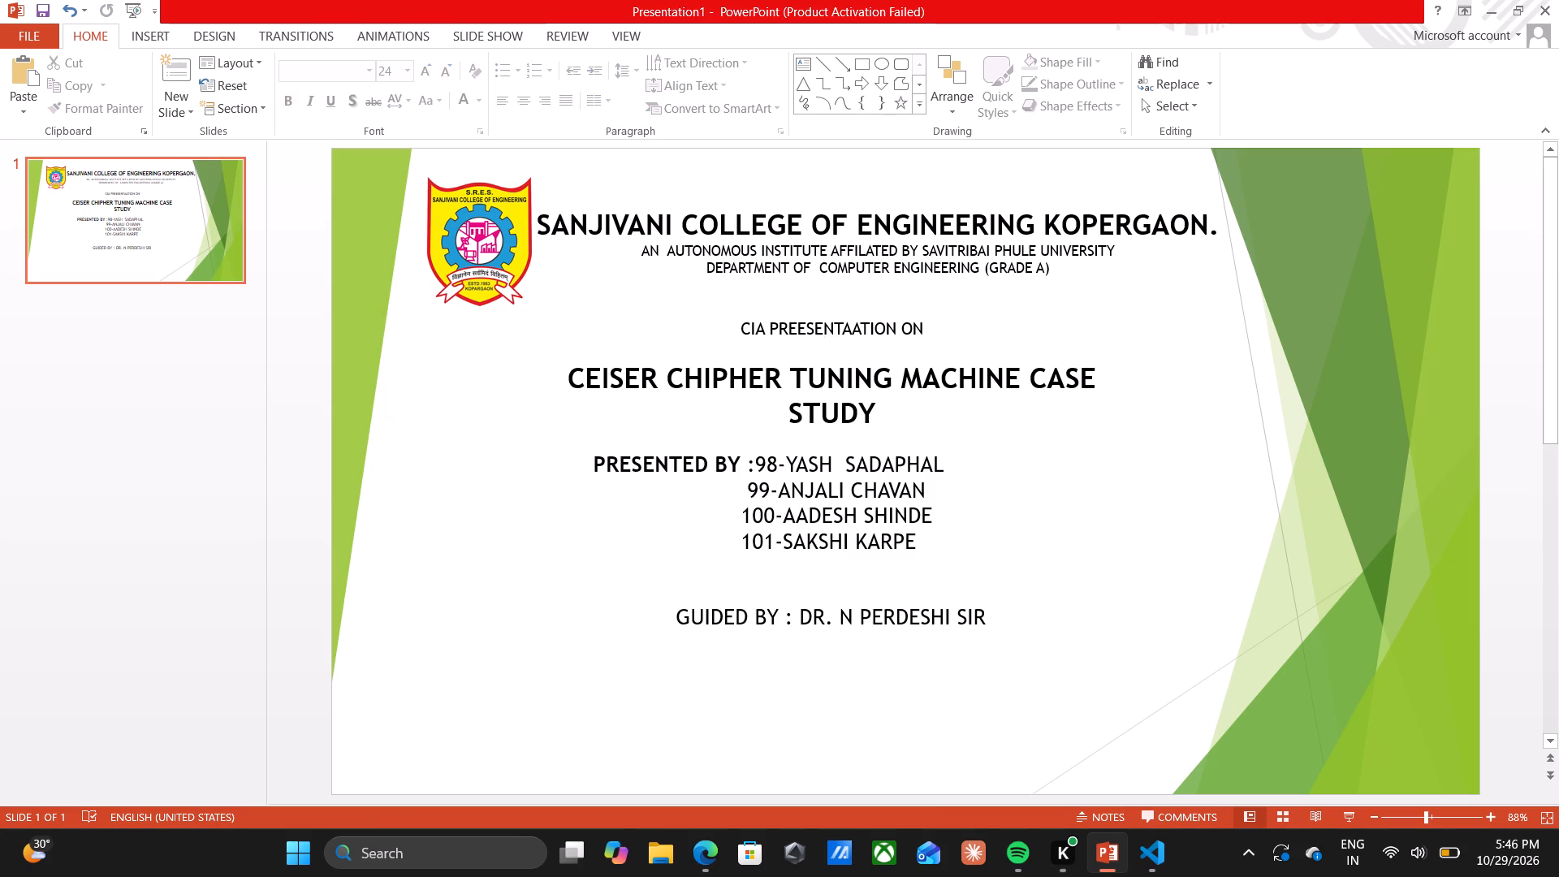
# Move the presenters' text box slightly down to leave a gap below the two-line topic.
pyautogui.click(905, 515)
pyautogui.moveTo(875, 555); pyautogui.dragTo(875, 565)
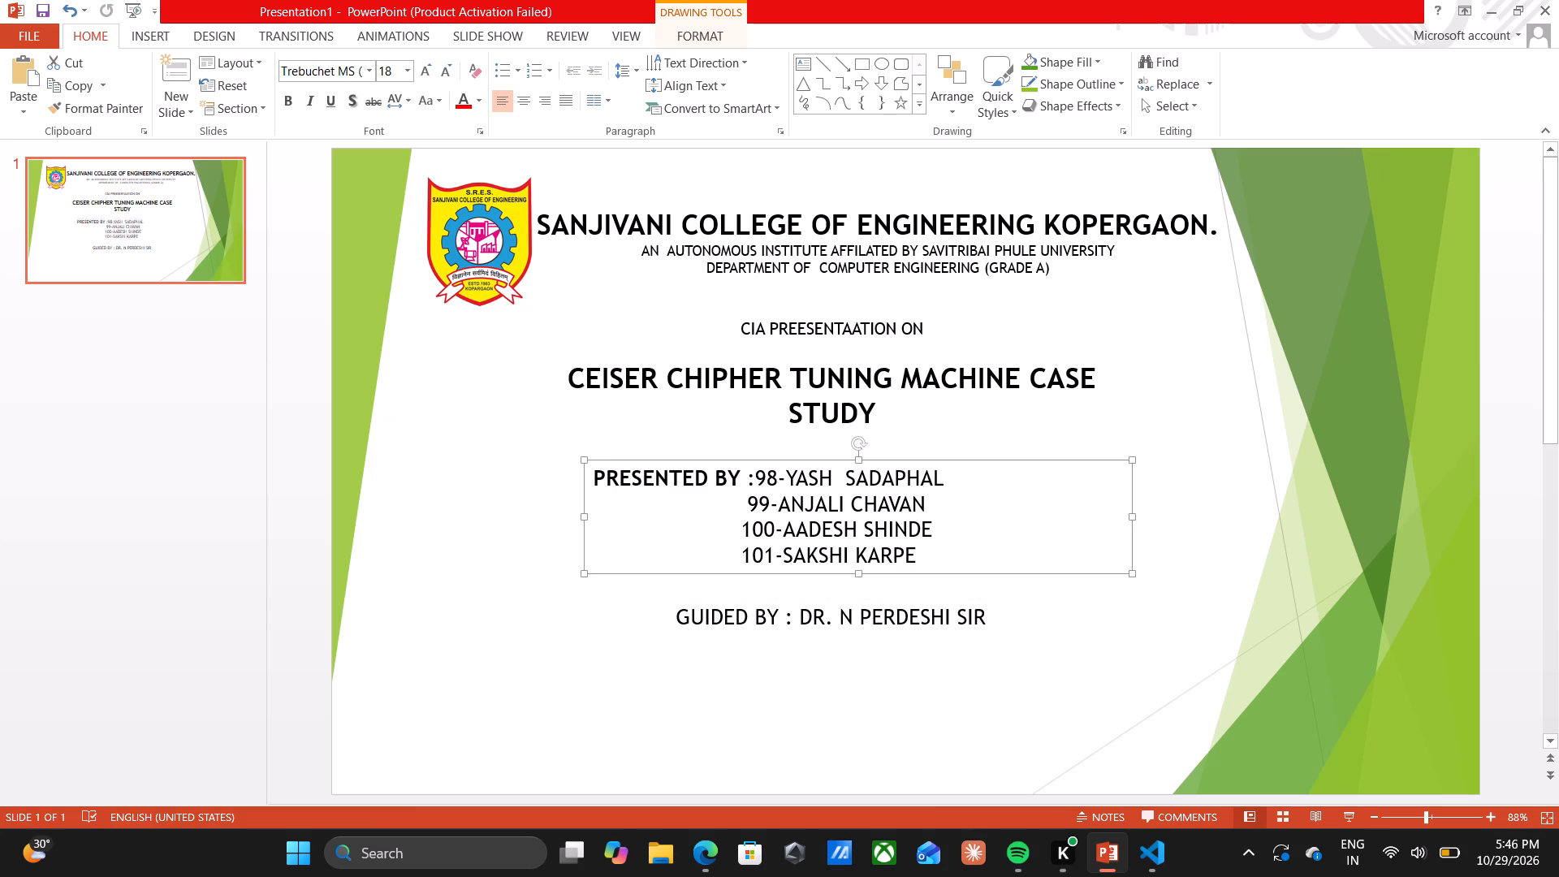
# Move the "GUIDED BY" text box slightly down and to the right, leaving a gap below the presenters' list, and deselect it.
pyautogui.click(866, 617)
pyautogui.moveTo(852, 639); pyautogui.dragTo(838, 662)
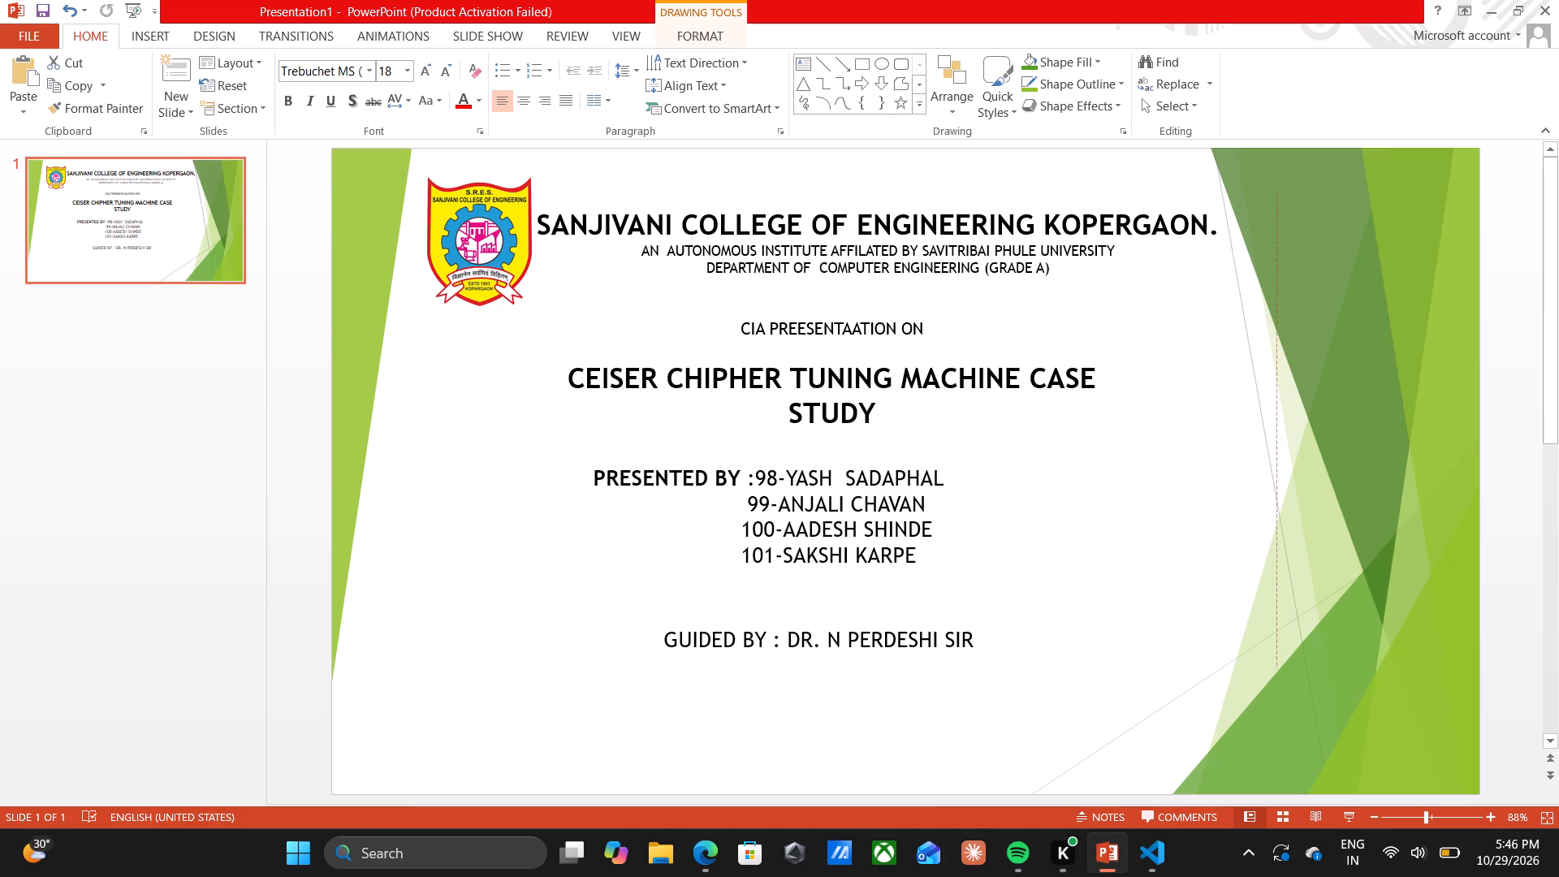
pyautogui.moveTo(838, 662); pyautogui.dragTo(887, 642)
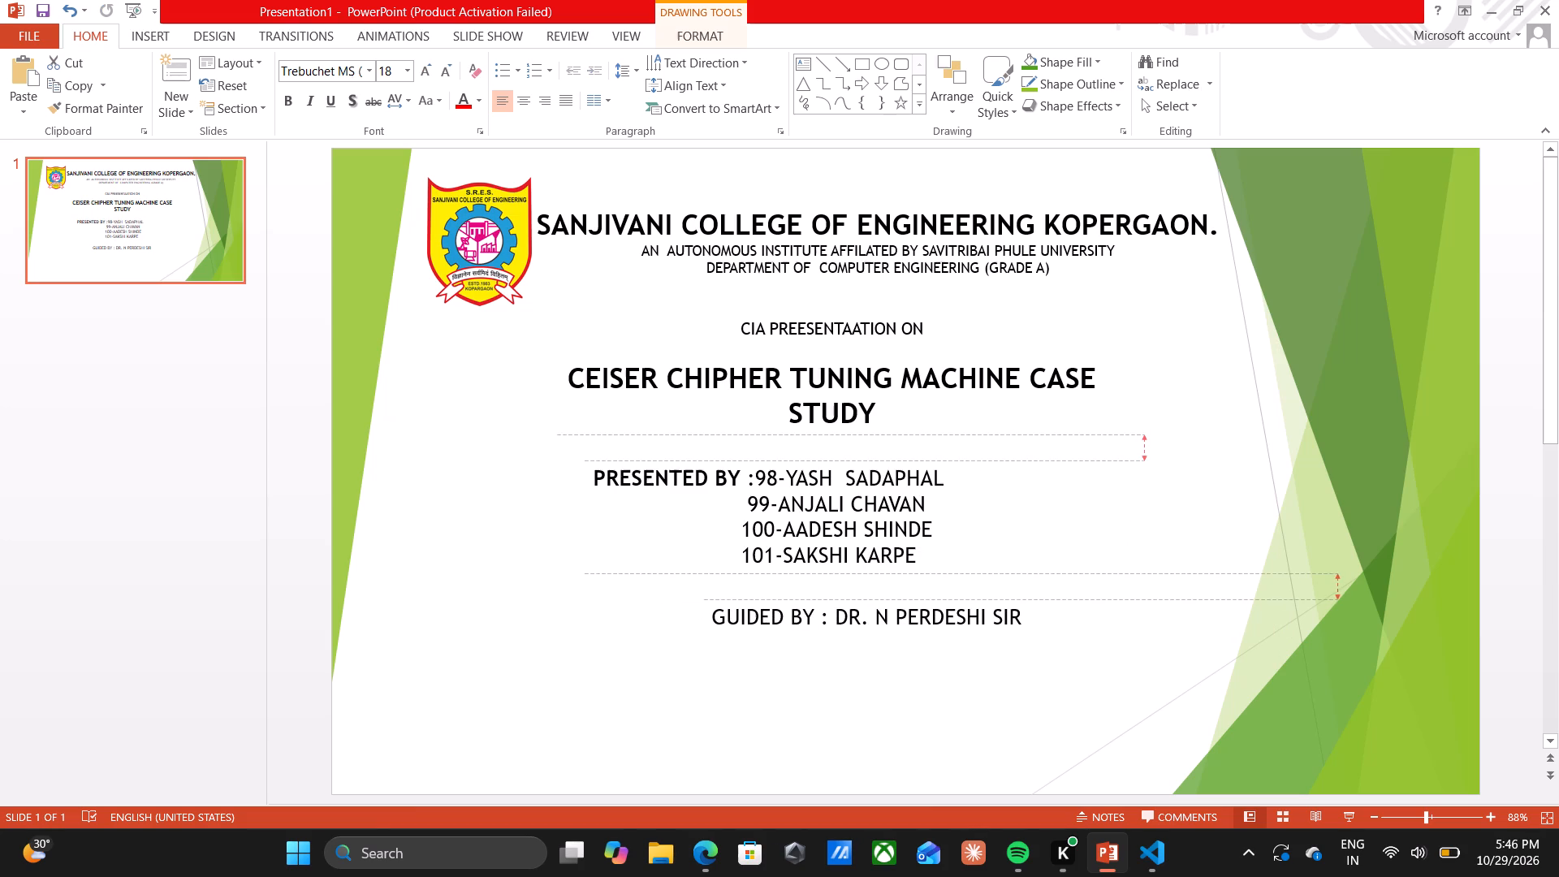
pyautogui.moveTo(887, 642); pyautogui.dragTo(891, 646)
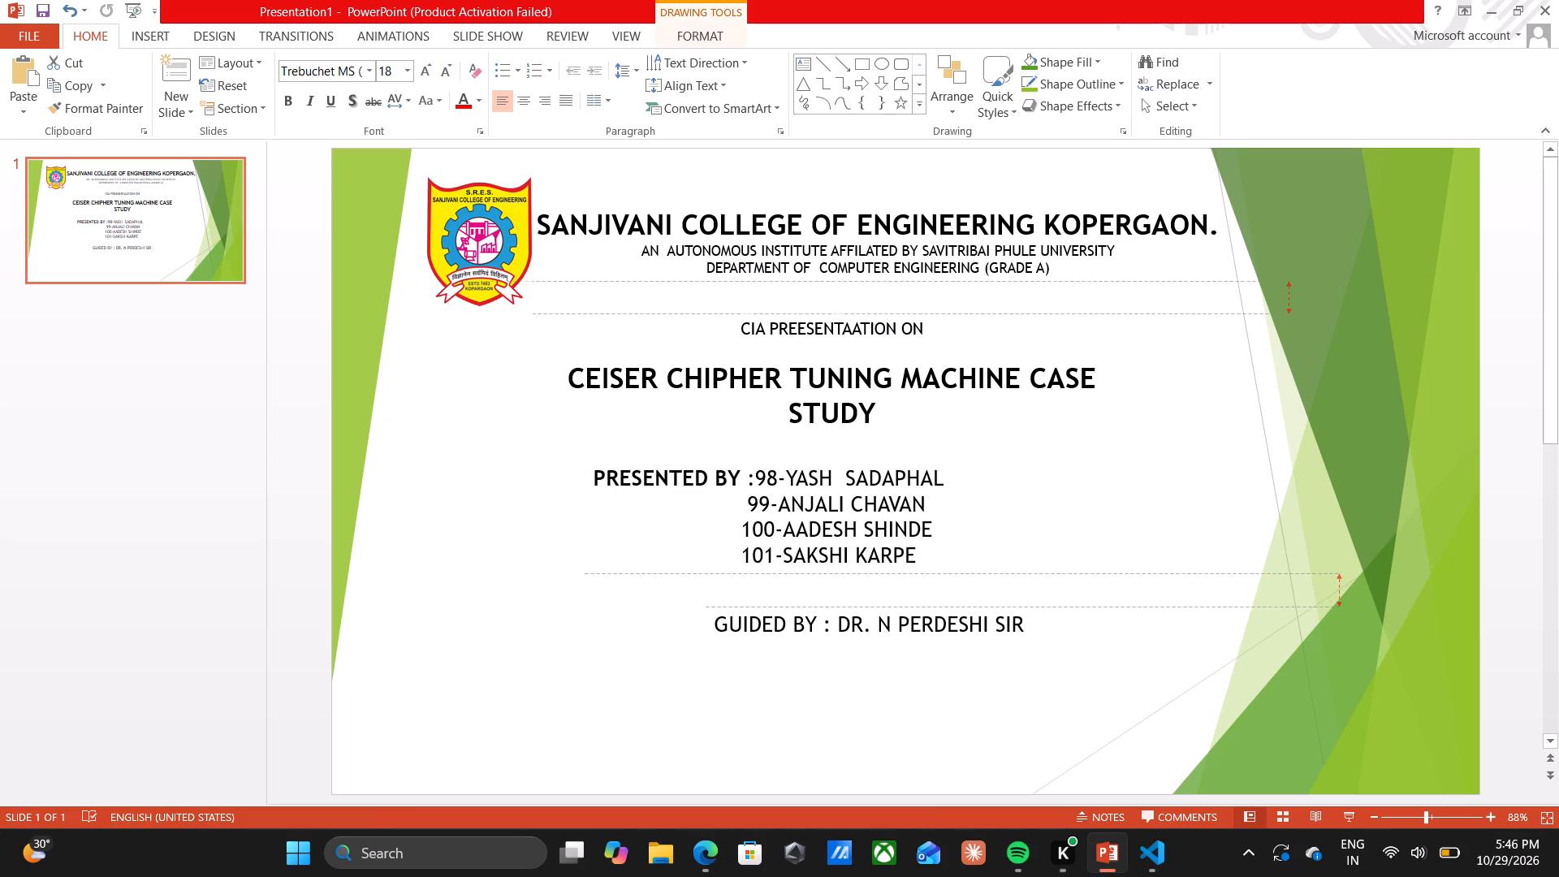
pyautogui.moveTo(891, 646); pyautogui.dragTo(850, 620)
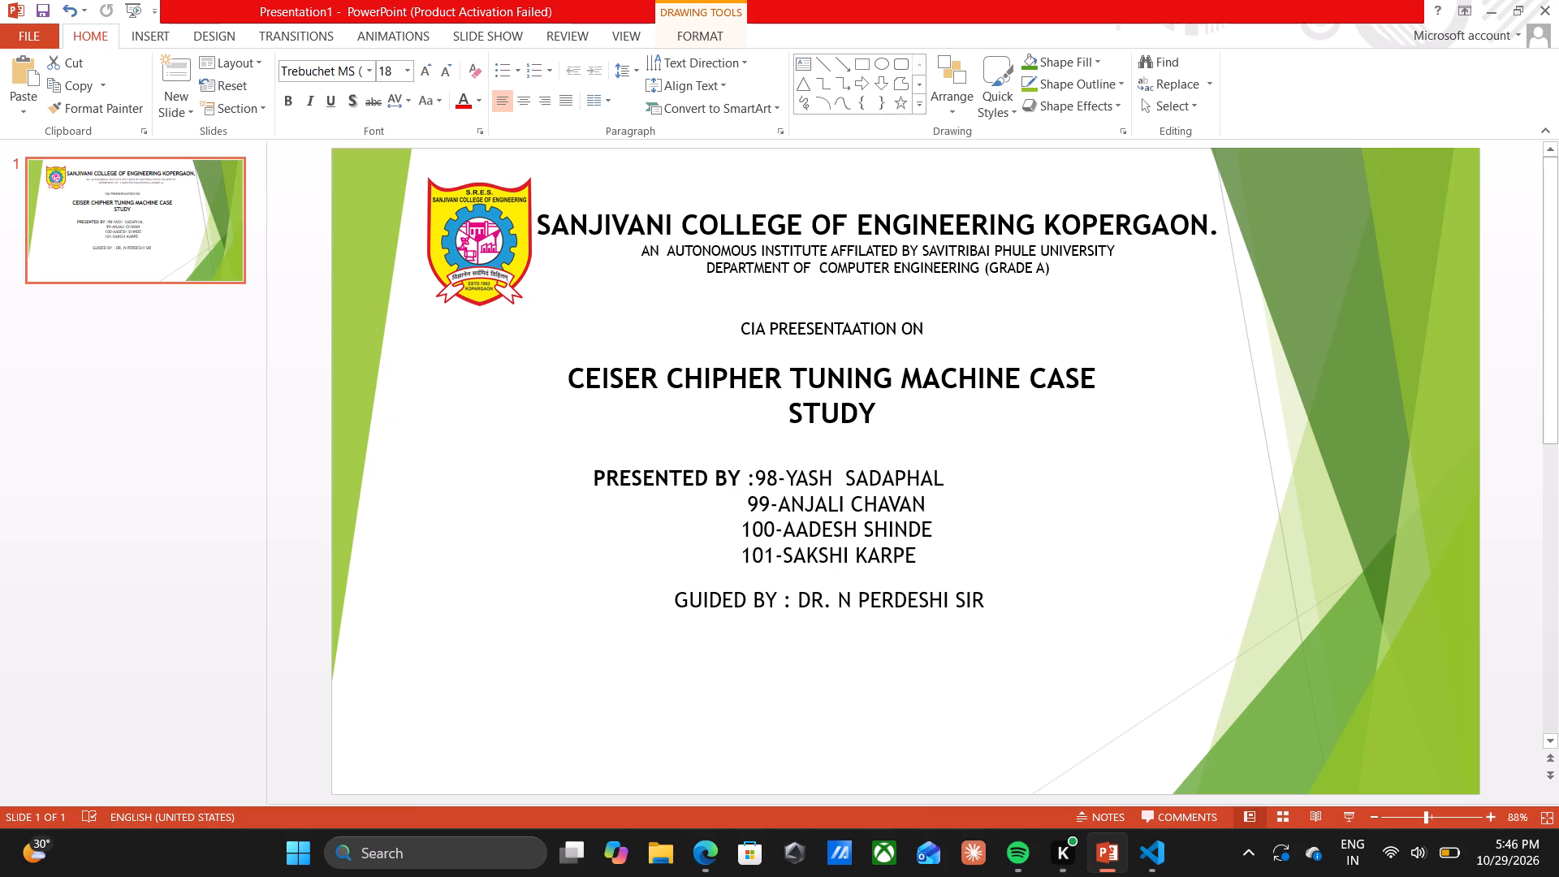
pyautogui.moveTo(850, 620); pyautogui.dragTo(862, 659)
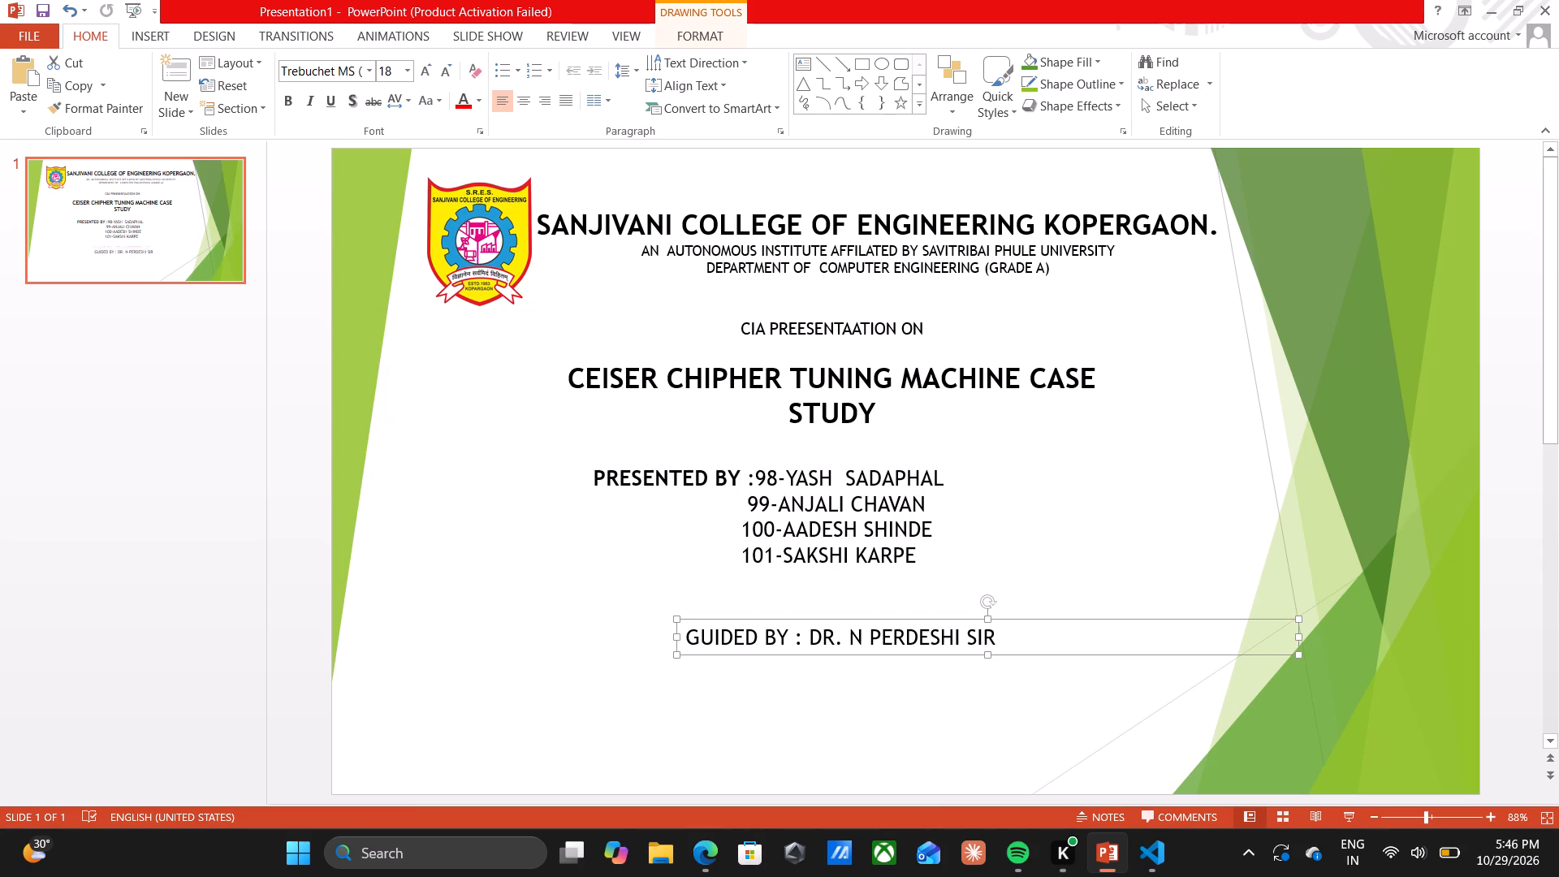
pyautogui.click(854, 745)
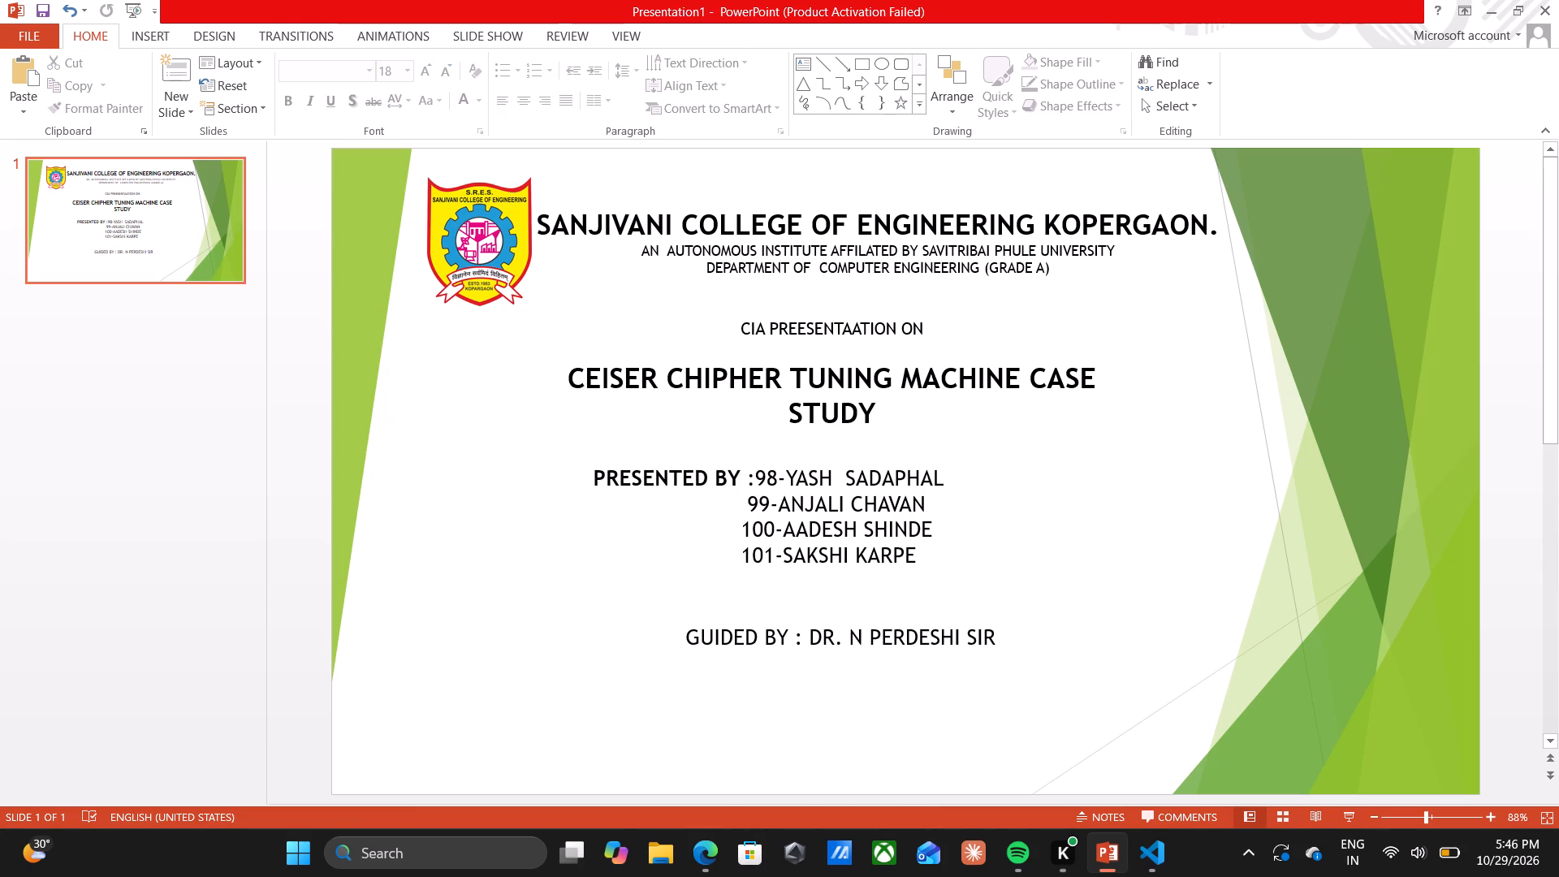
# Make the "GUIDED BY" label bold, leaving the guide's name in regular weight.
pyautogui.moveTo(688, 633); pyautogui.dragTo(792, 626)
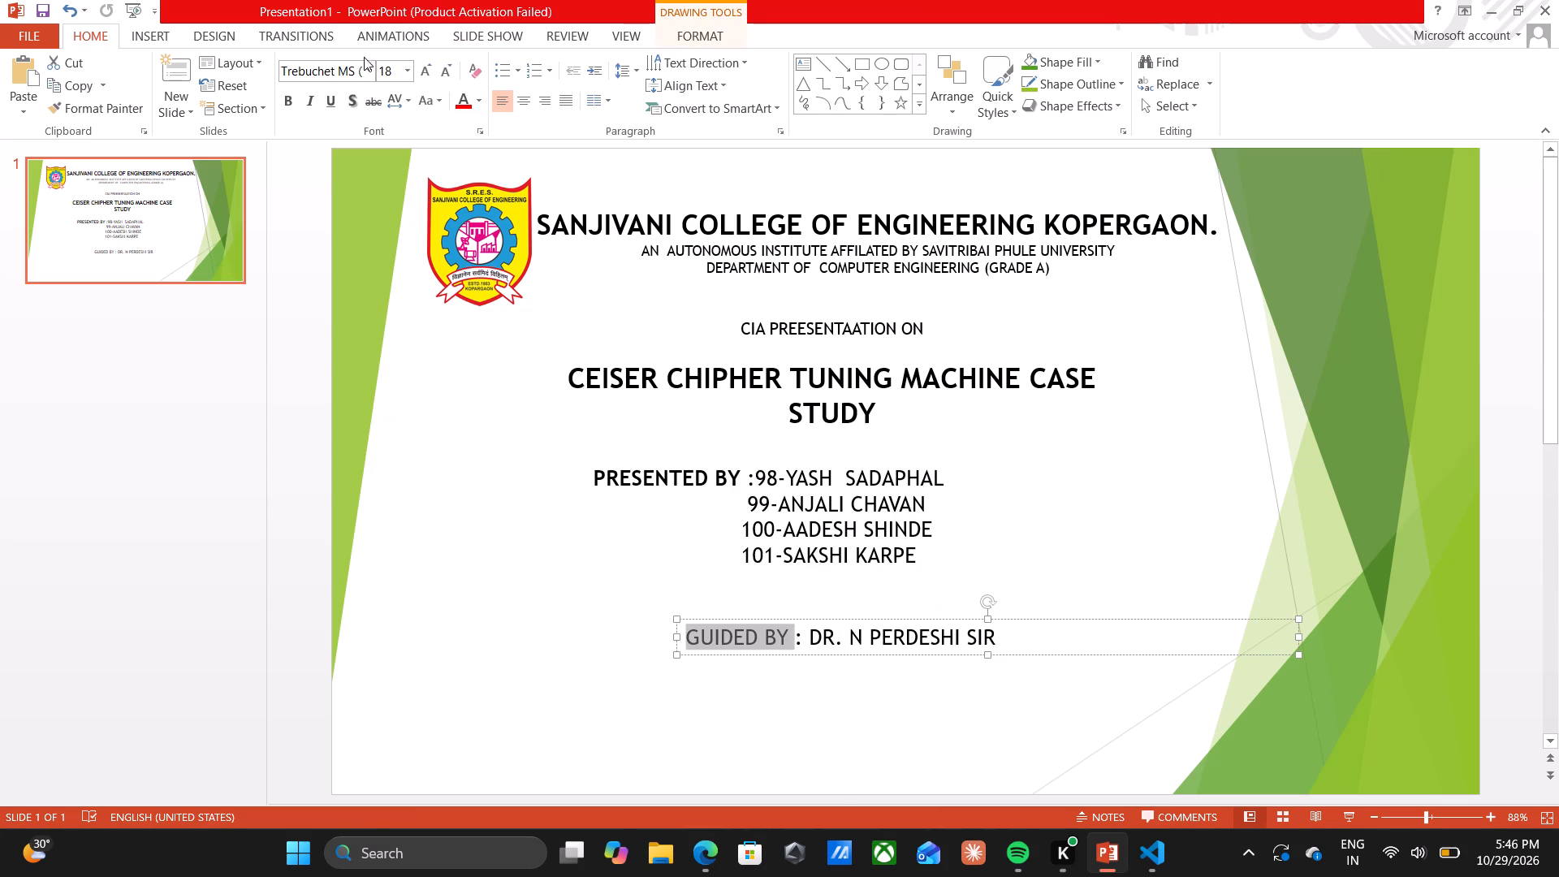
pyautogui.click(291, 102)
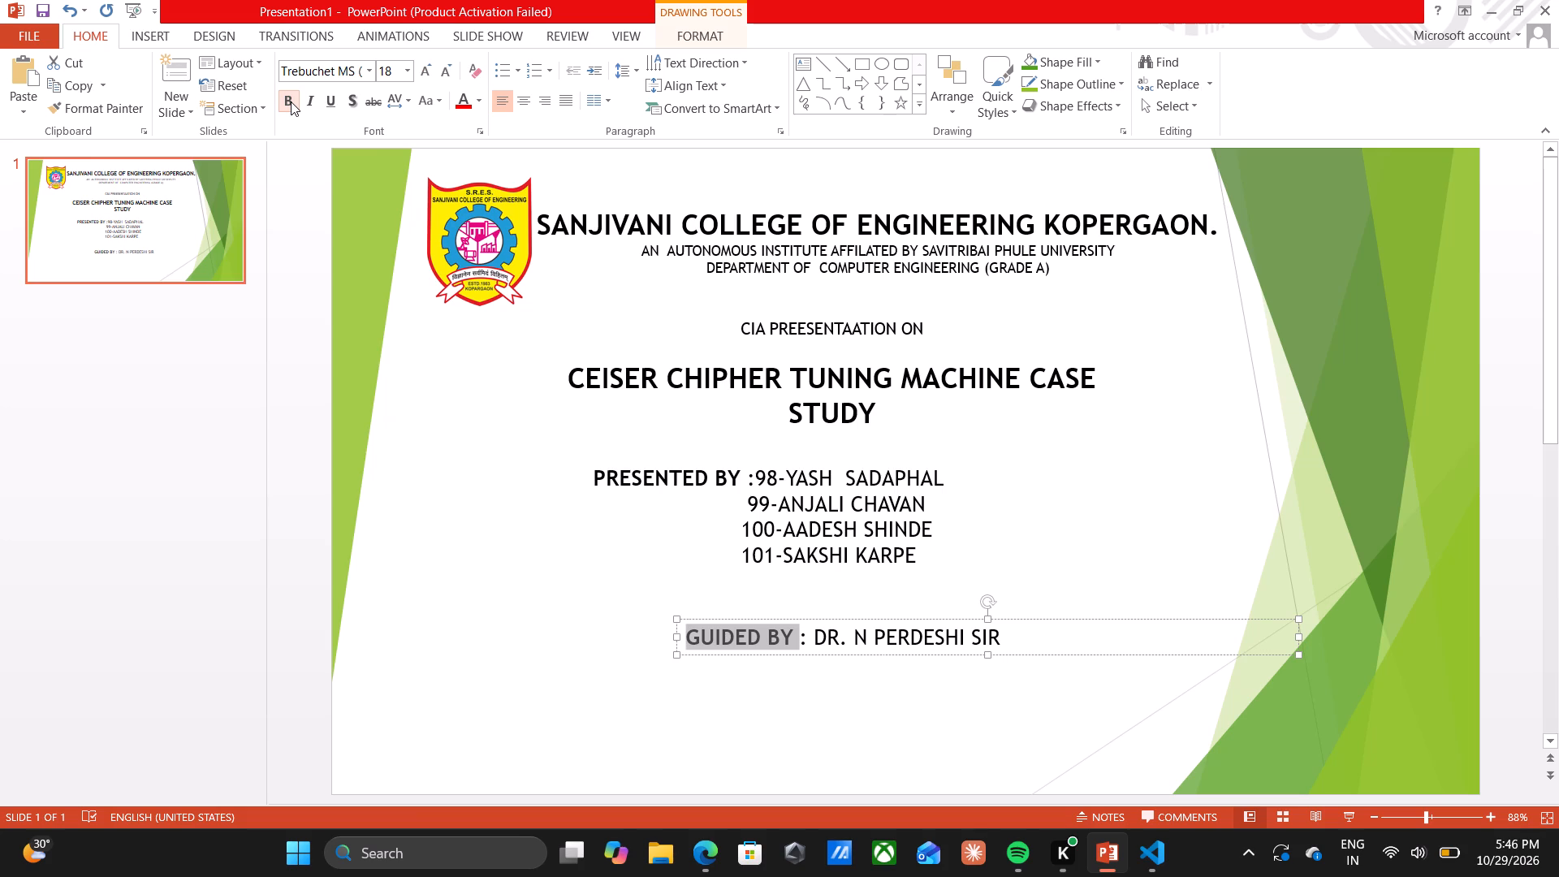
# Italicise all three lines of the college heading text box.
pyautogui.click(550, 207)
pyautogui.hotkey('ctrl', 'a')
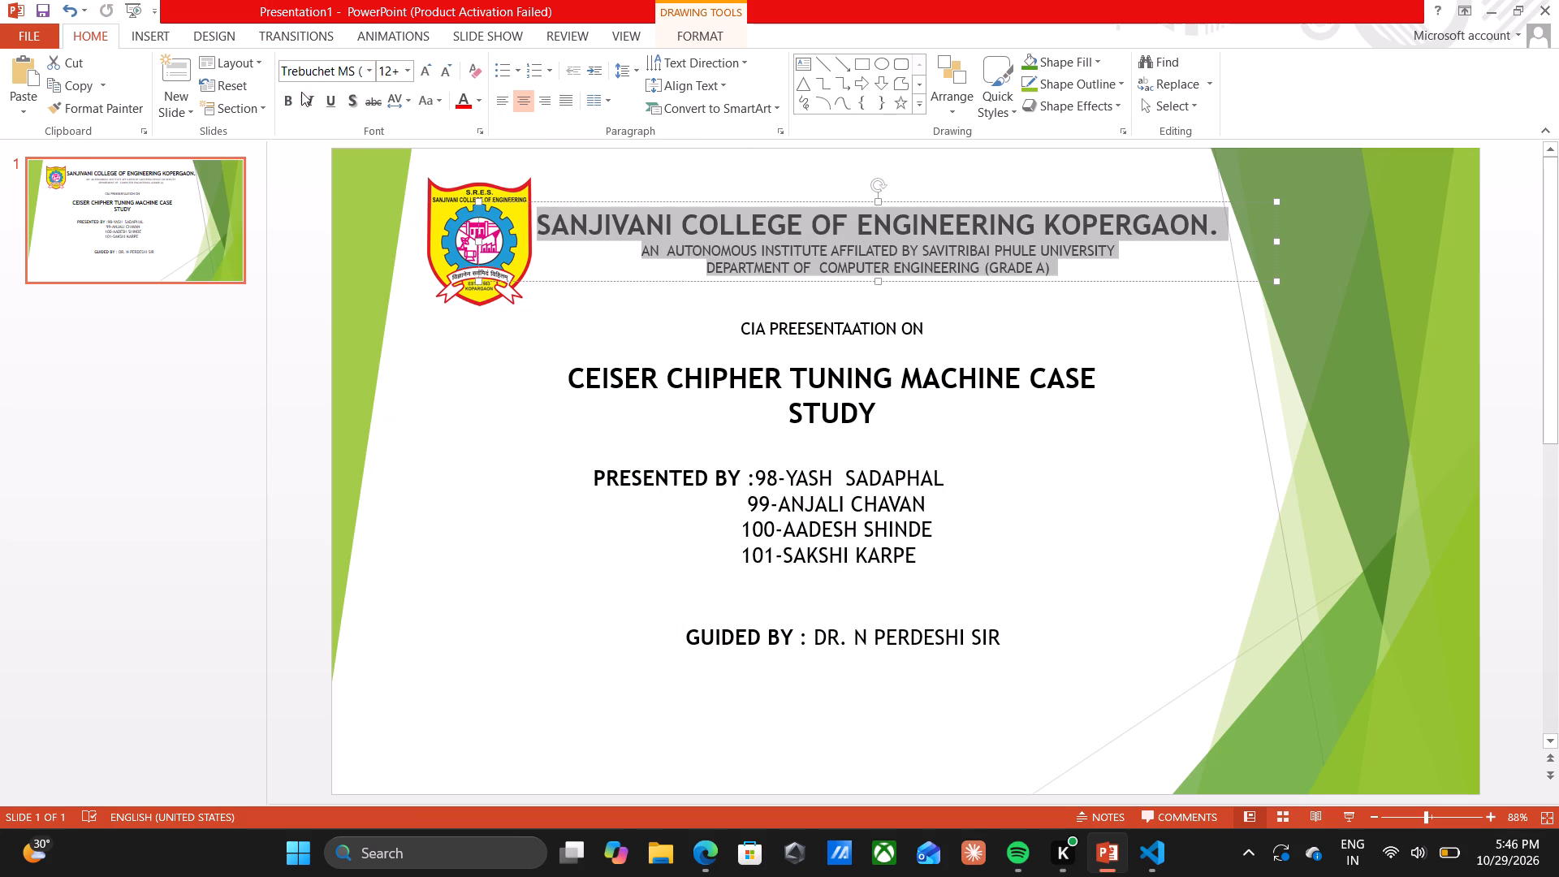
pyautogui.click(302, 96)
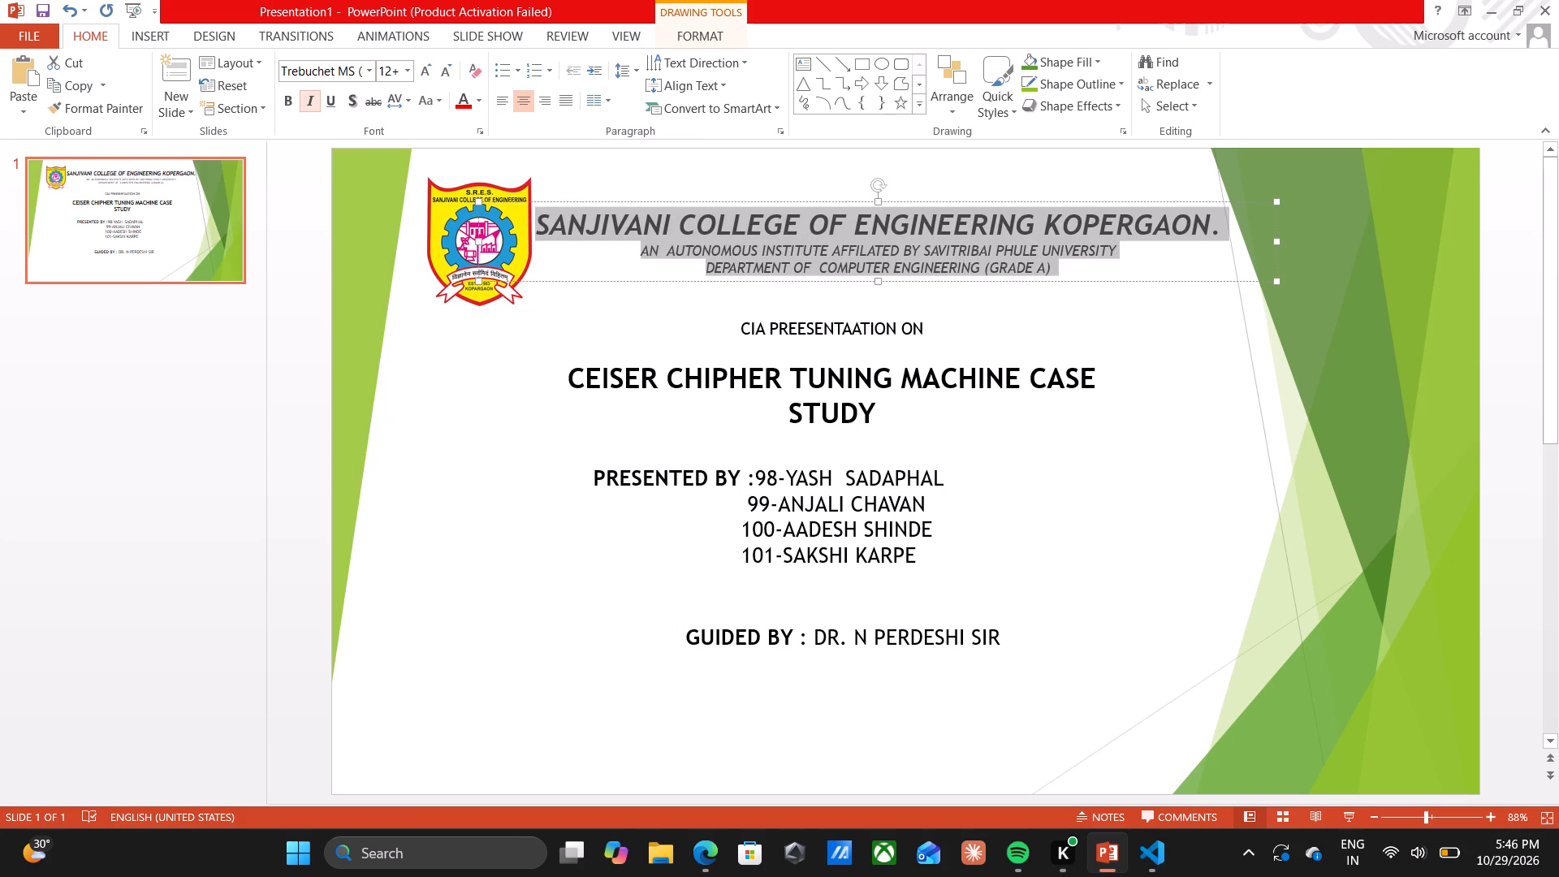
# Italicise the whole "CEISER CHIPHER TUNING MACHINE CASE STUDY" topic text.
pyautogui.click(750, 395)
pyautogui.hotkey('ctrl', 'a')
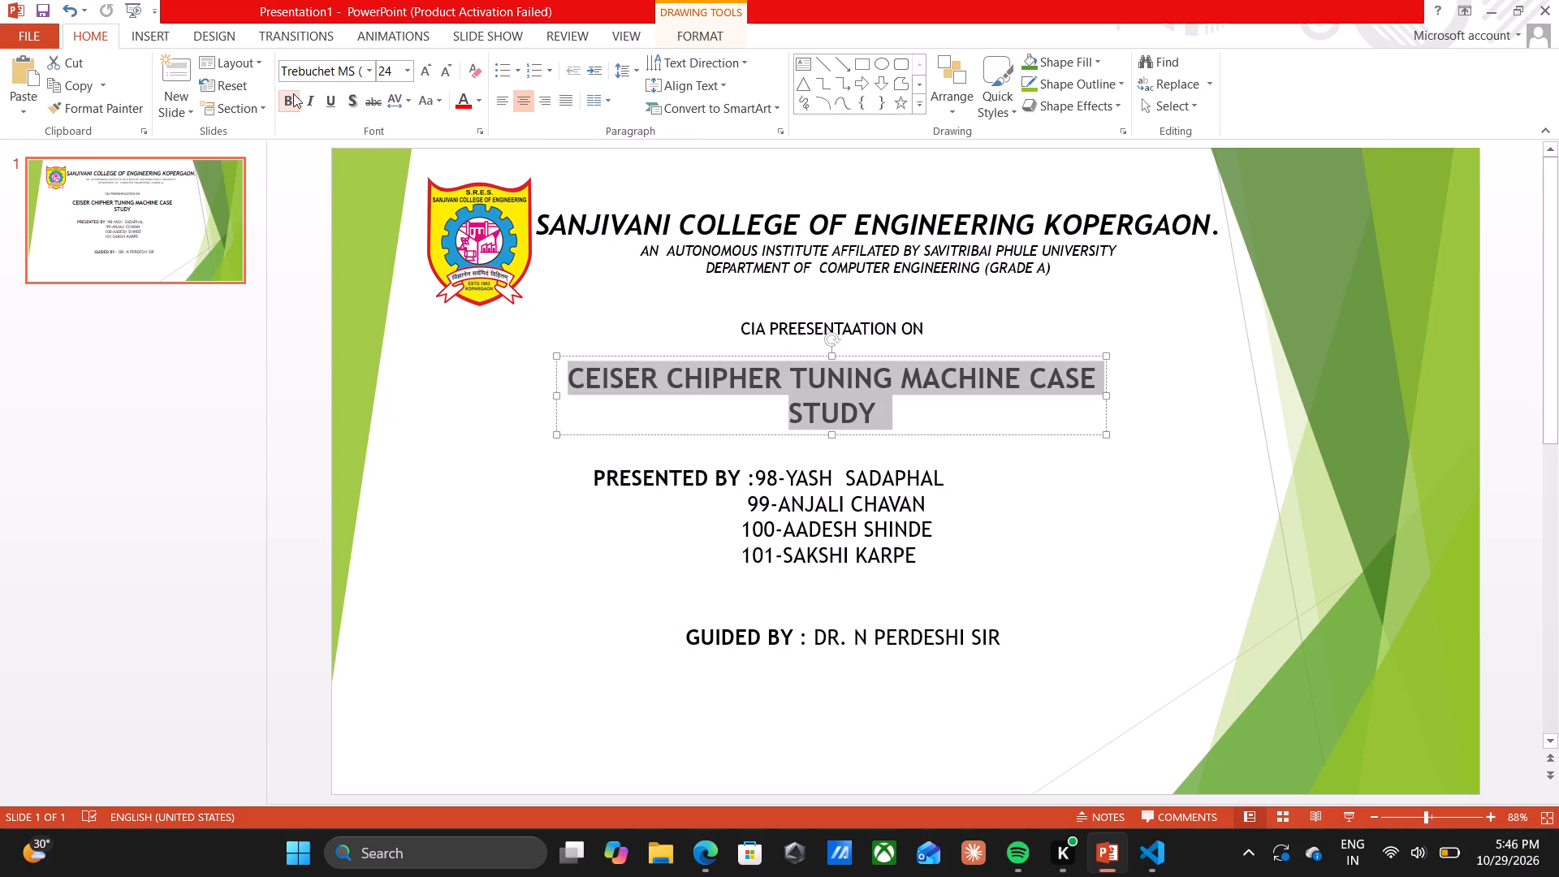
pyautogui.click(309, 93)
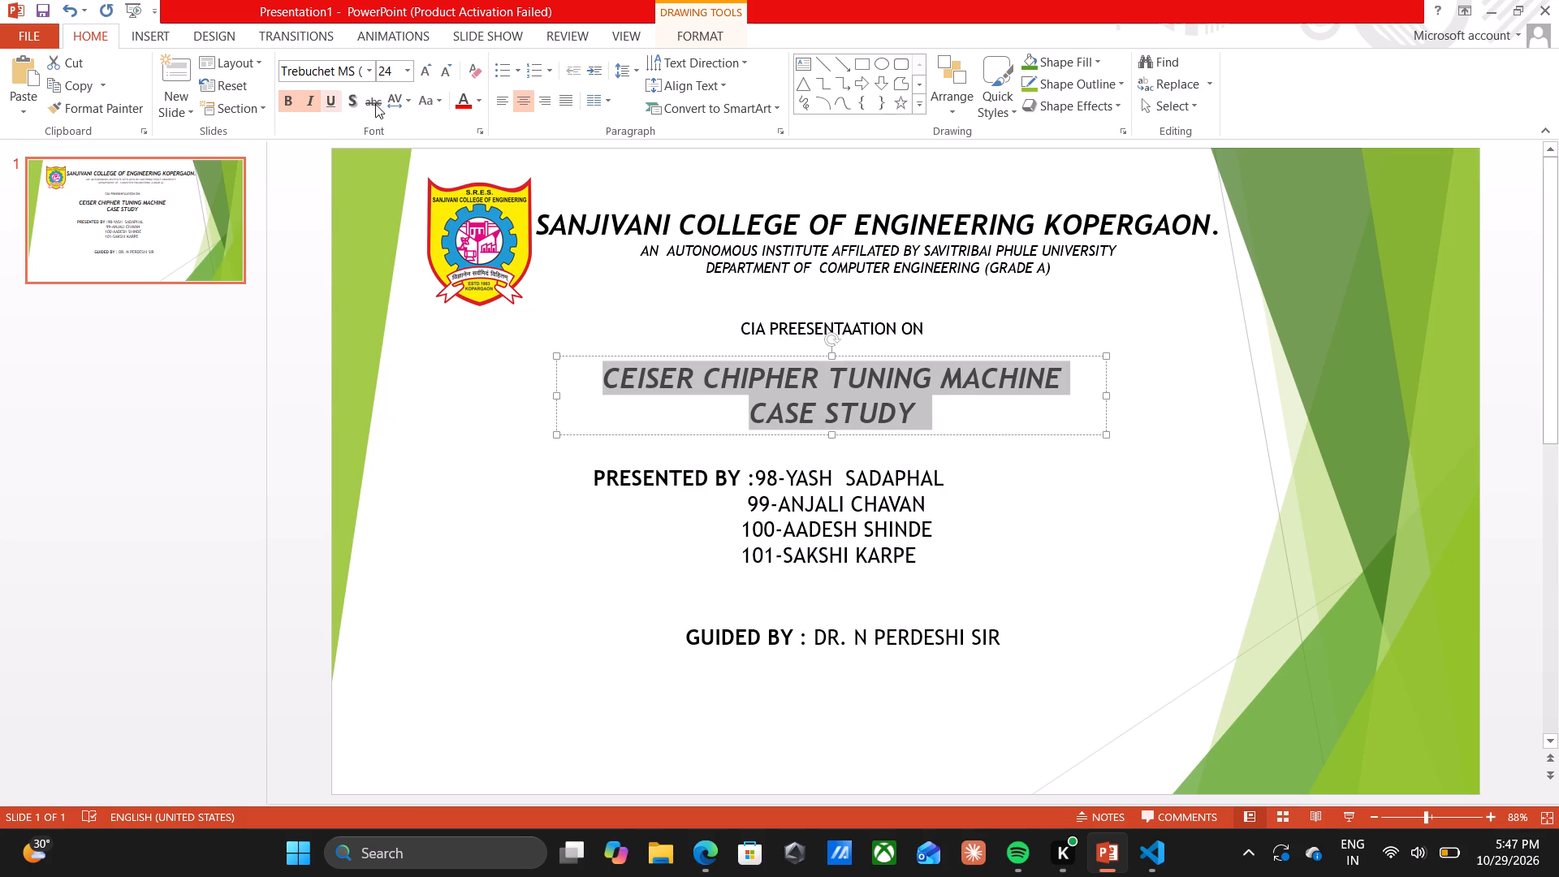
# Italicise the CIA presentation line between the college heading and the topic.
pyautogui.click(840, 307)
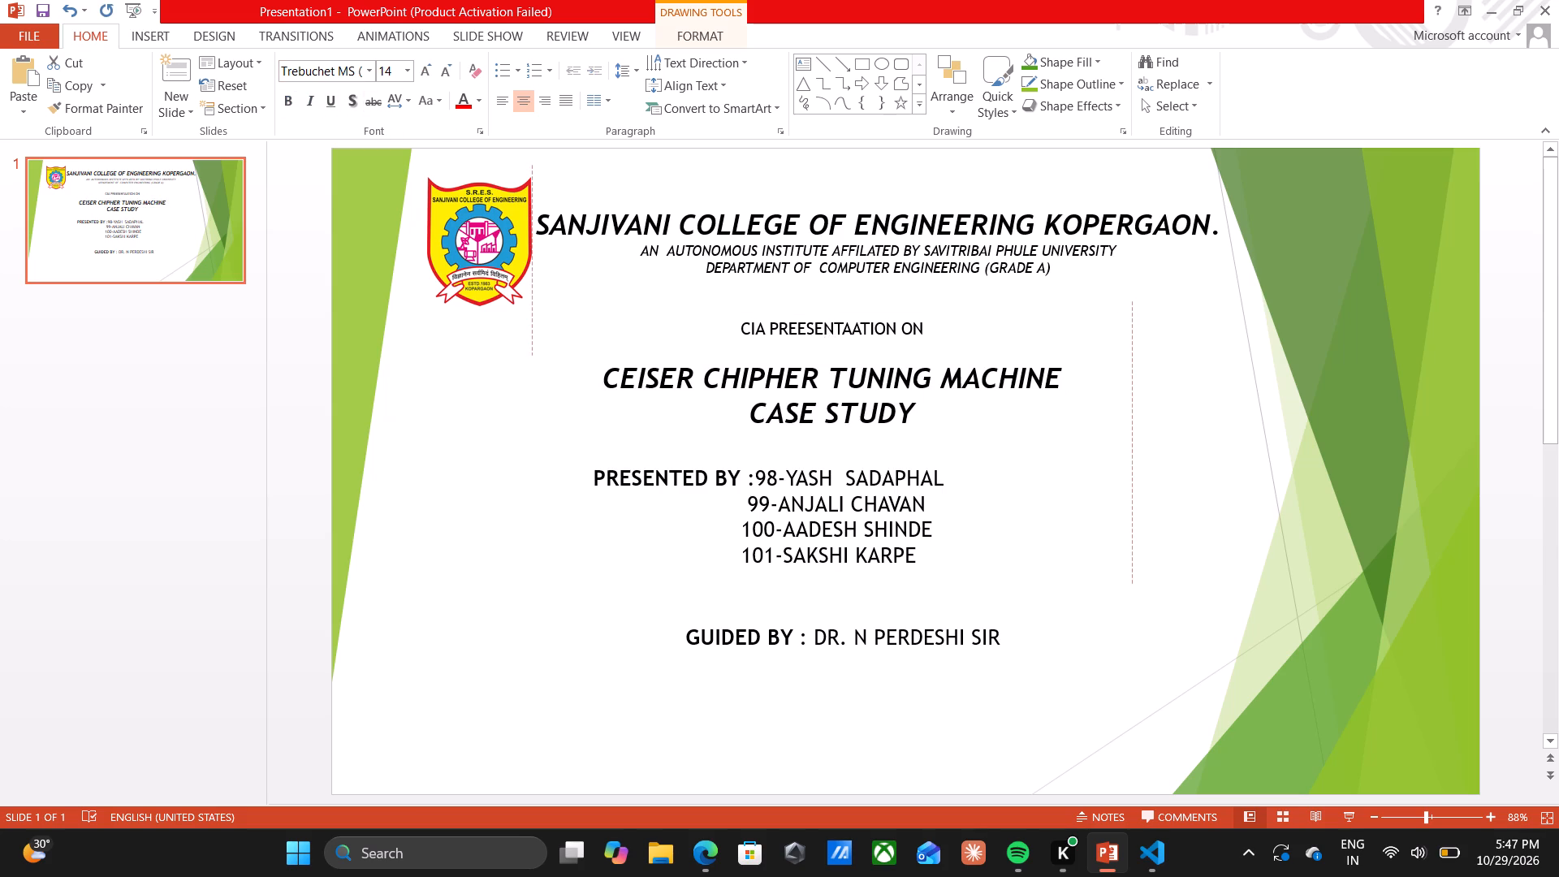
pyautogui.hotkey('ctrl', 'a')
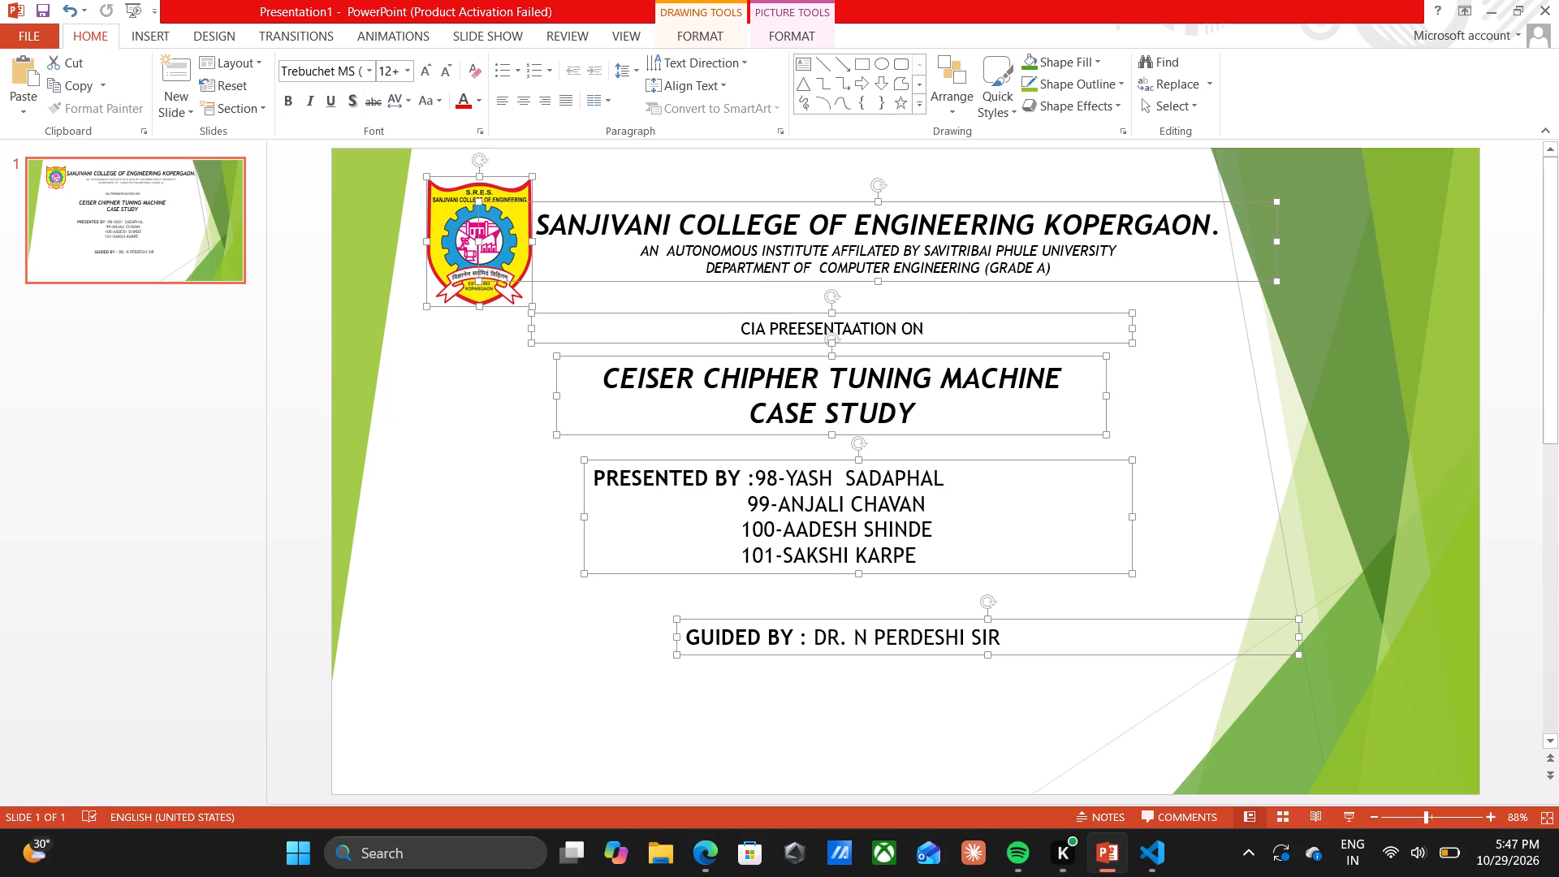
pyautogui.click(769, 331)
pyautogui.hotkey('ctrl', 'a')
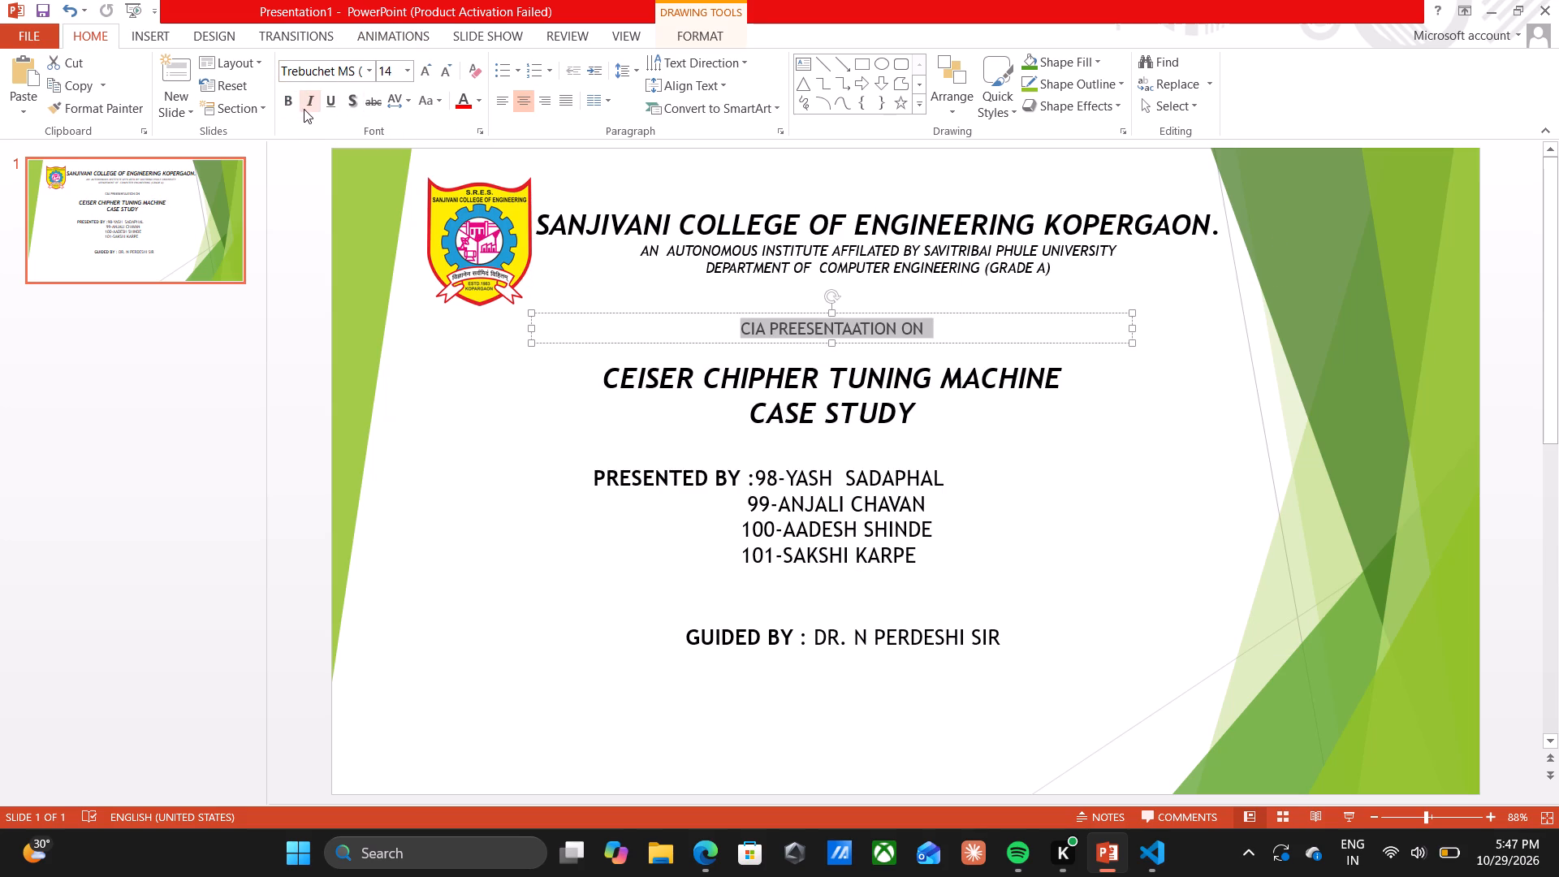
pyautogui.click(305, 106)
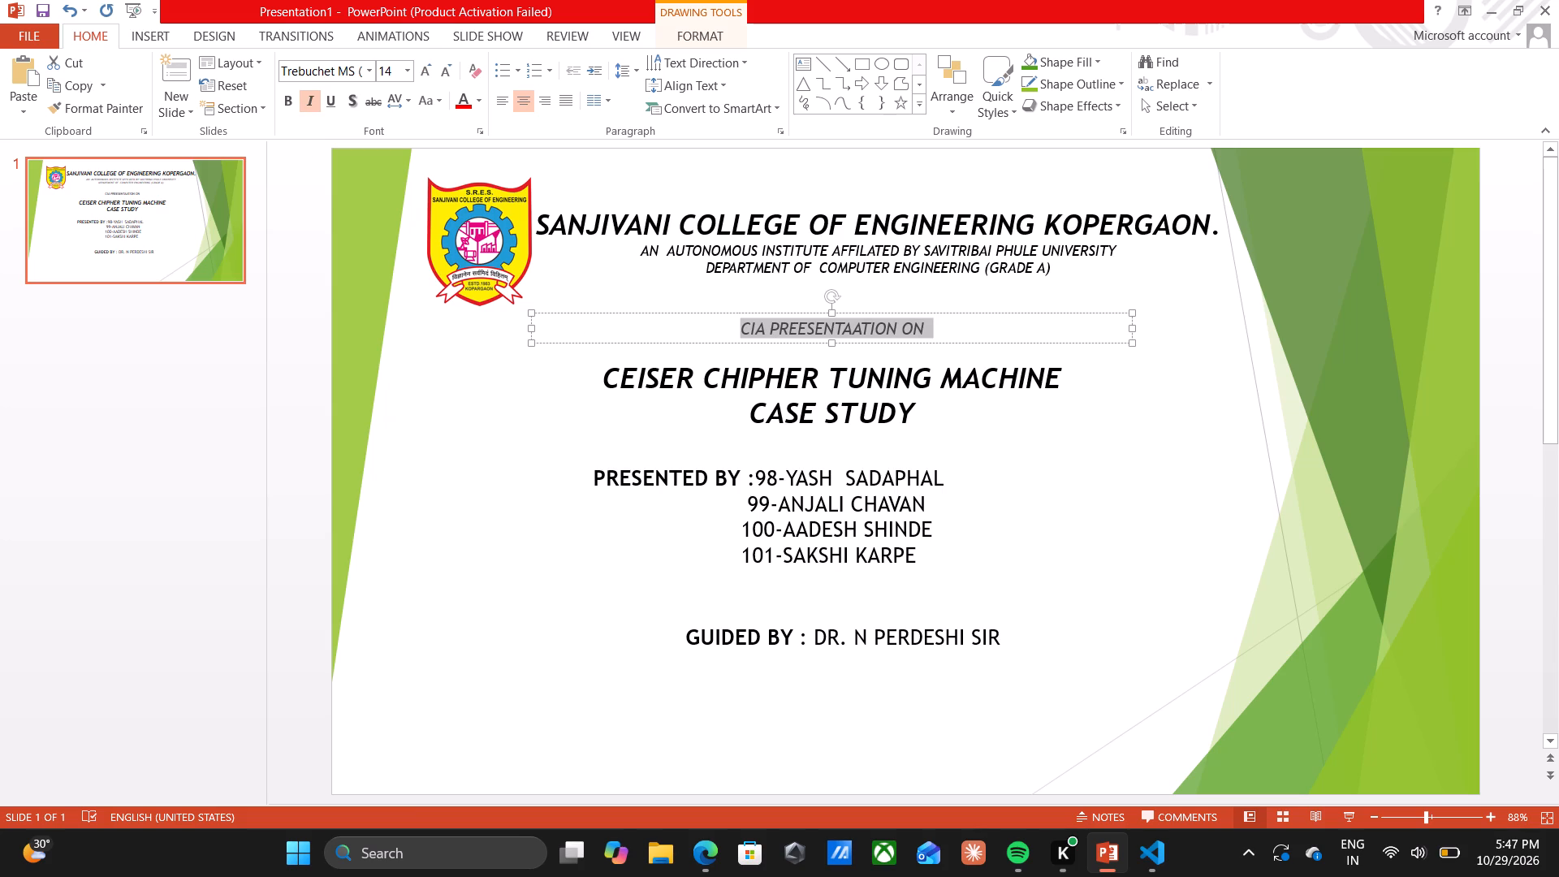
# Make all the text in the presenters' text box bold and italic.
pyautogui.click(776, 526)
pyautogui.hotkey('ctrl', 'a')
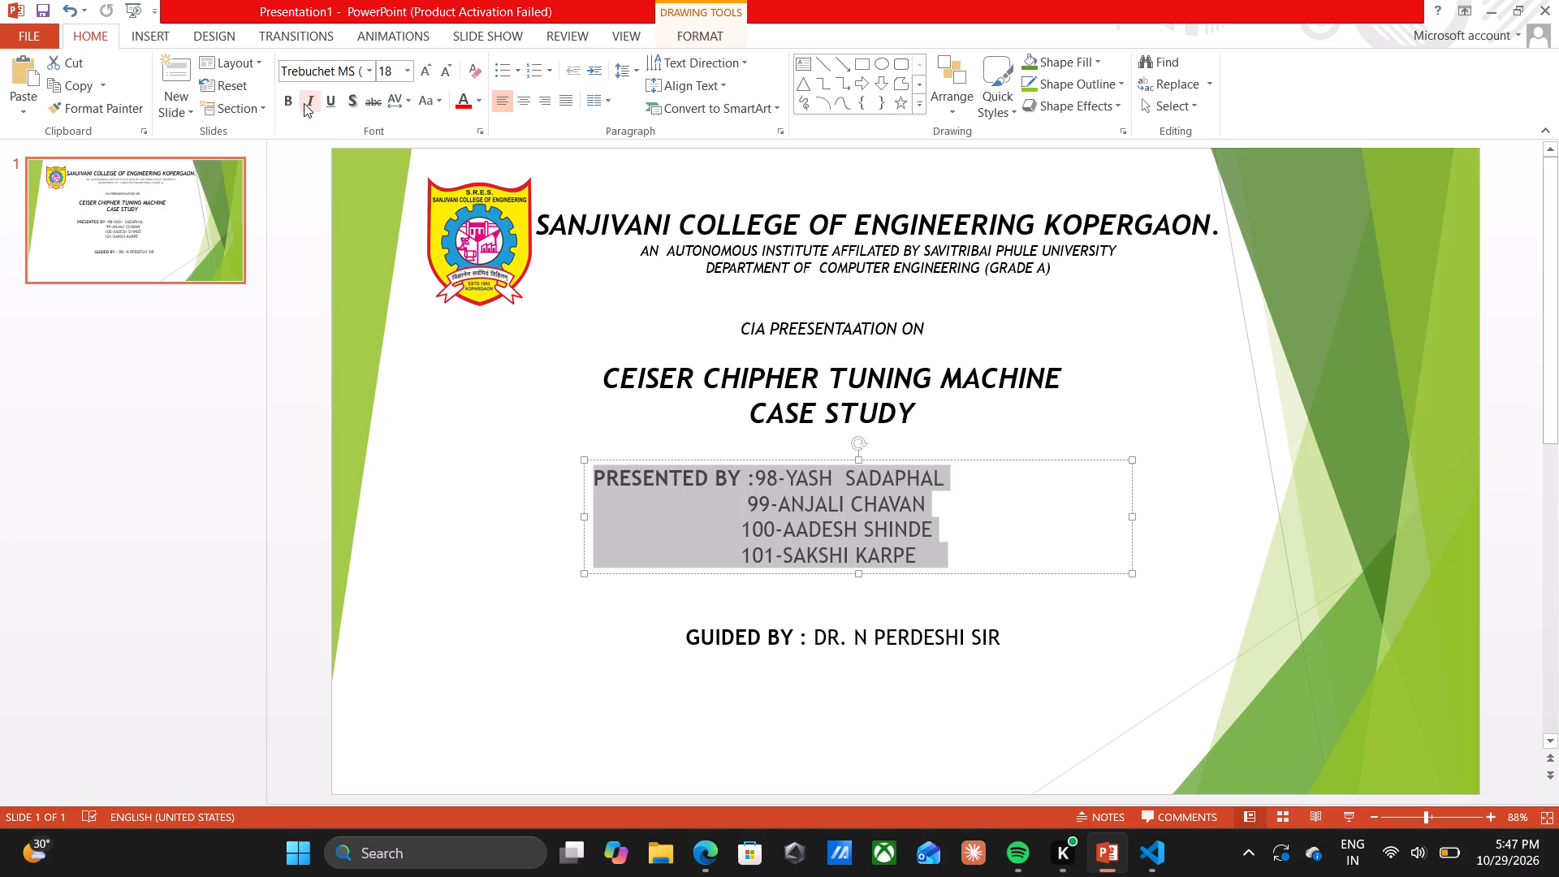
pyautogui.click(299, 102)
pyautogui.click(299, 102)
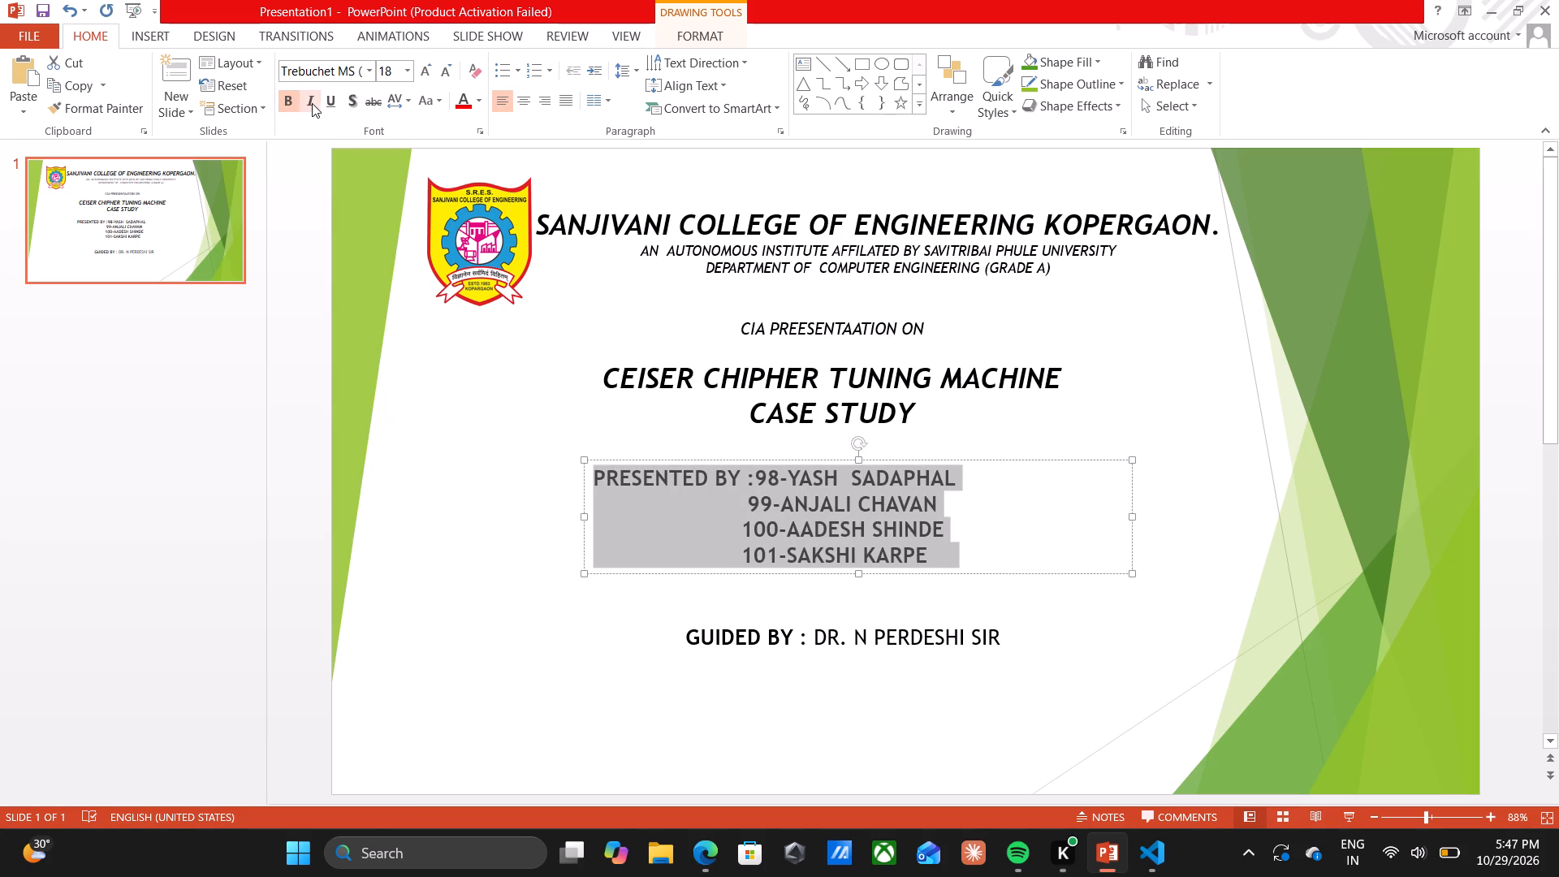
pyautogui.click(314, 104)
# Italicise the entire "GUIDED BY" line, including the guide's name.
pyautogui.click(701, 617)
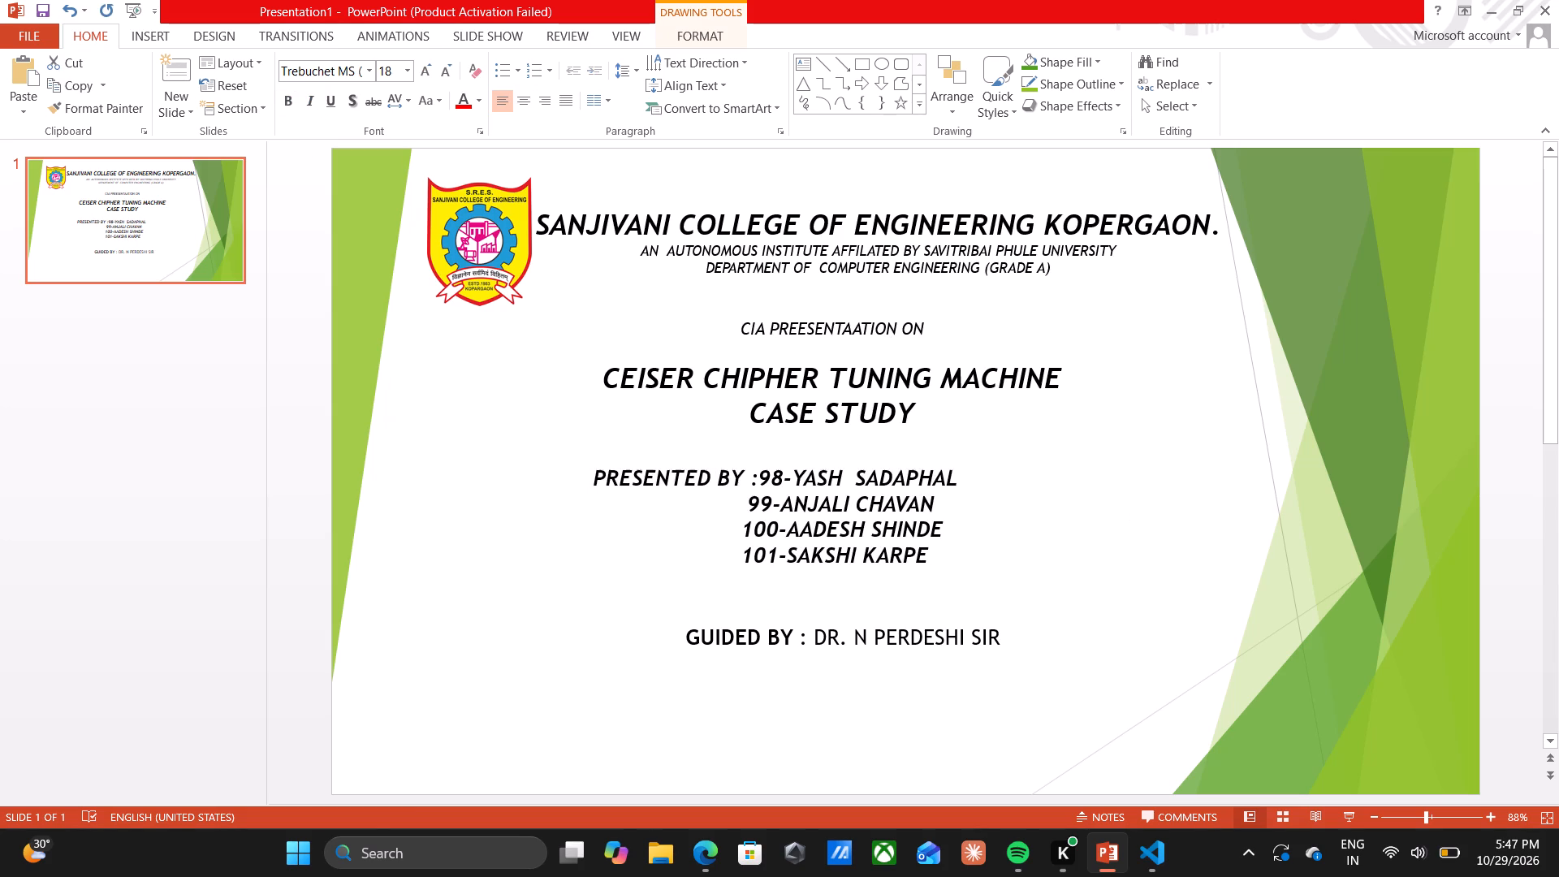
pyautogui.click(826, 641)
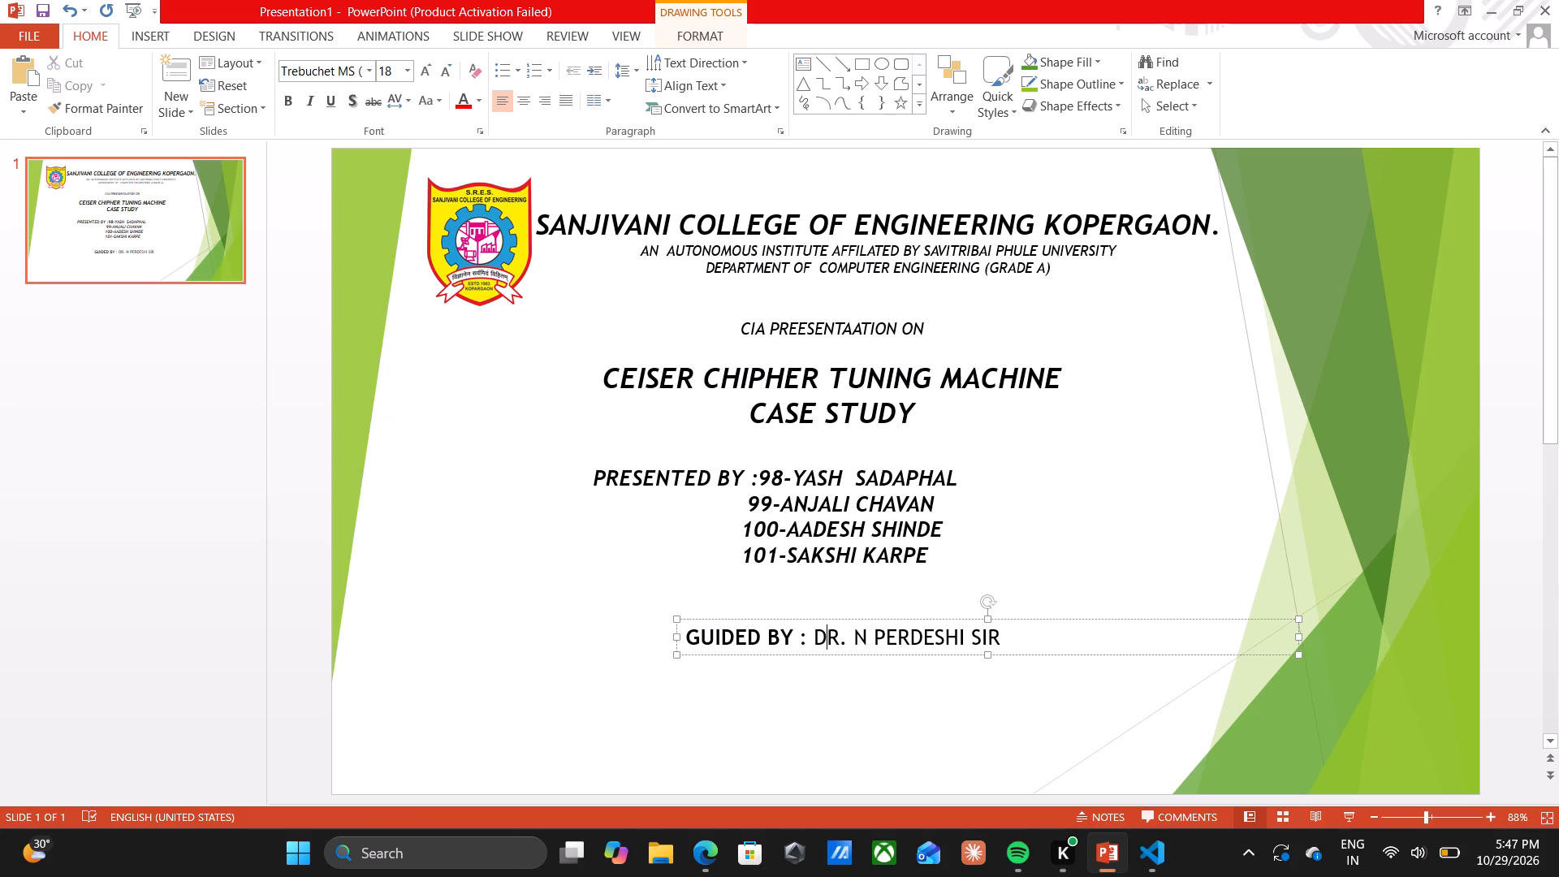
pyautogui.hotkey('ctrl', 'a')
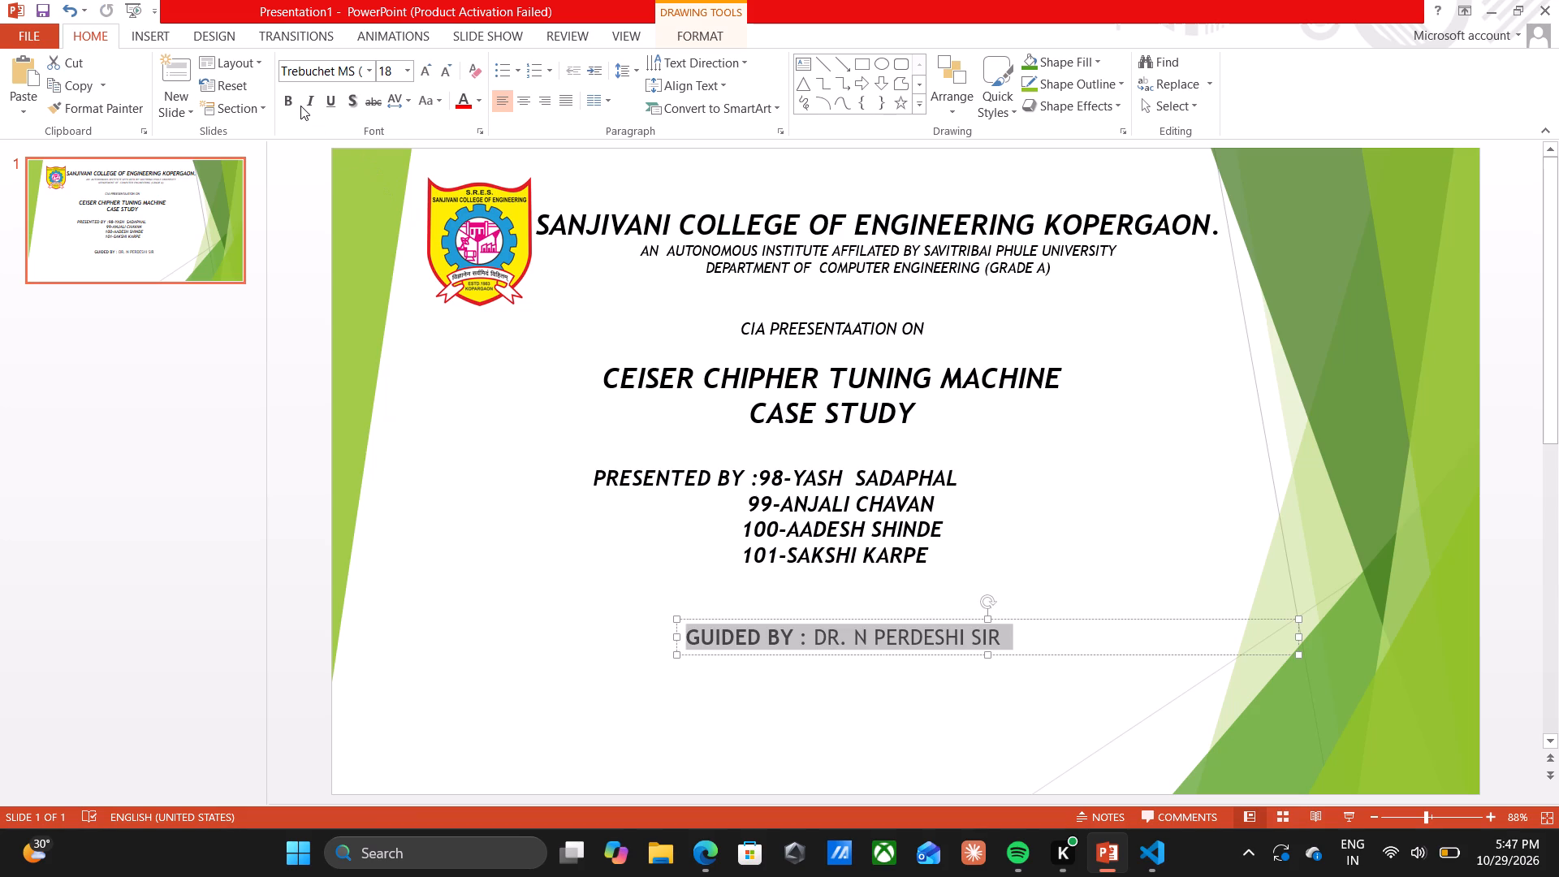
pyautogui.click(300, 106)
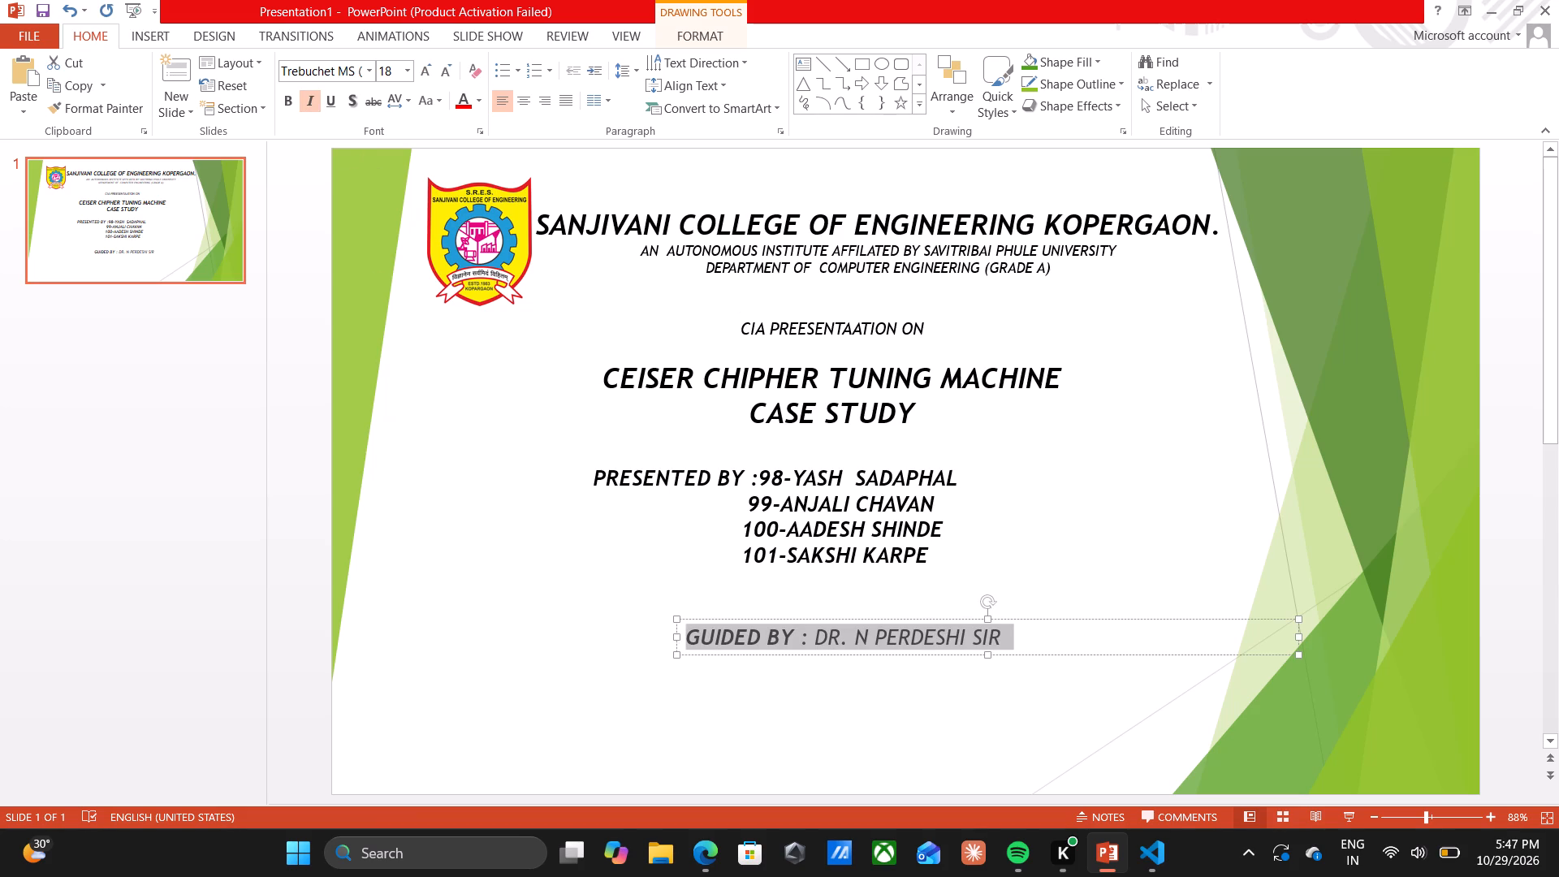
# Underline all three lines of the college heading text box and deselect it.
pyautogui.click(754, 272)
pyautogui.hotkey('ctrl', 'a')
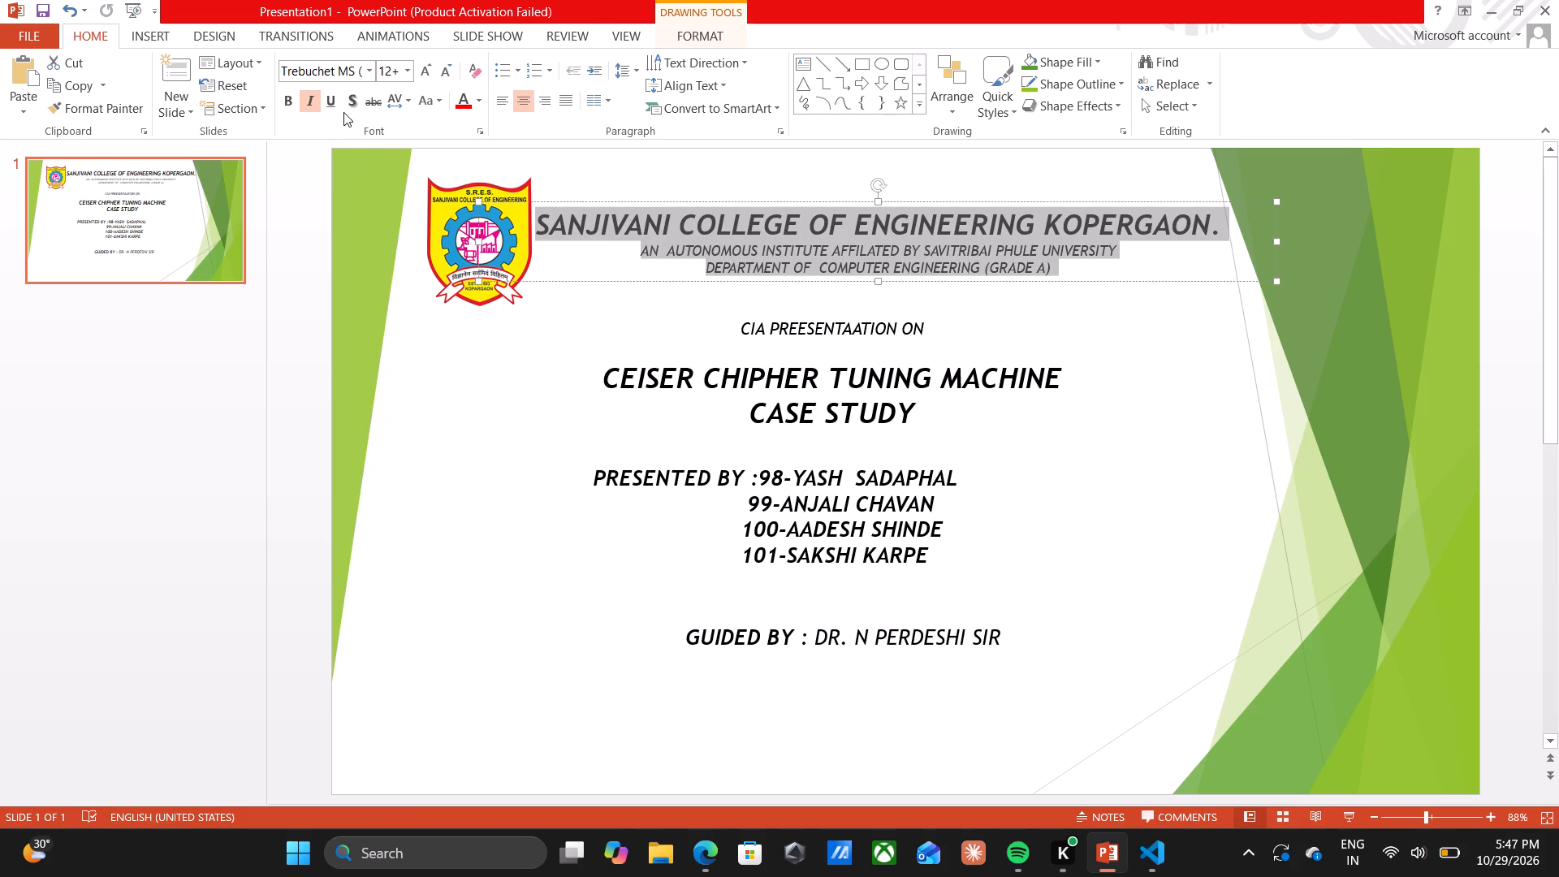
pyautogui.click(331, 101)
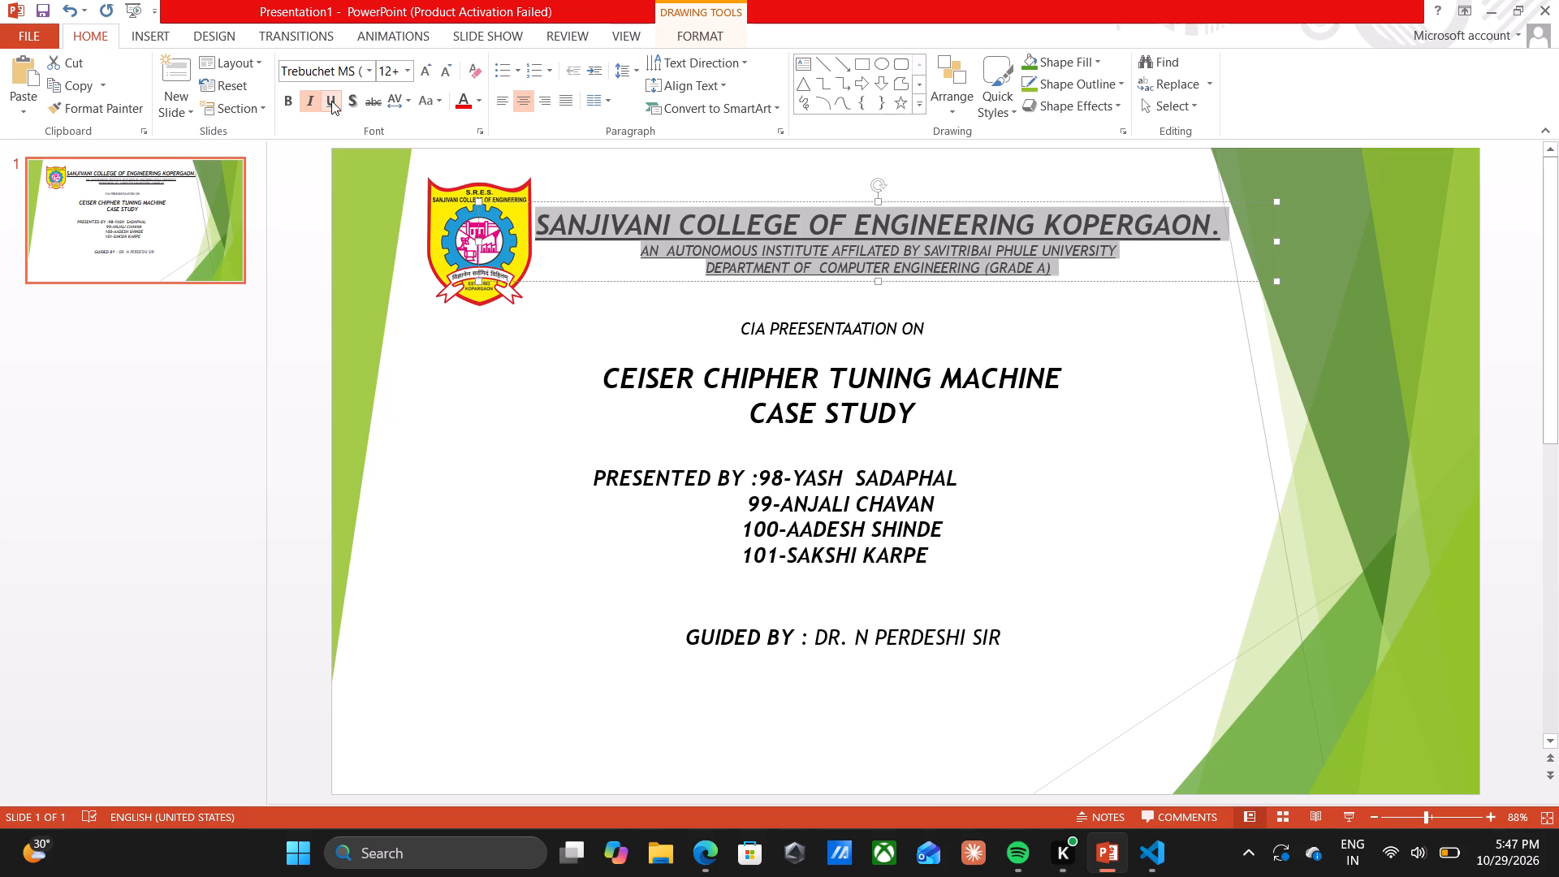
pyautogui.click(526, 644)
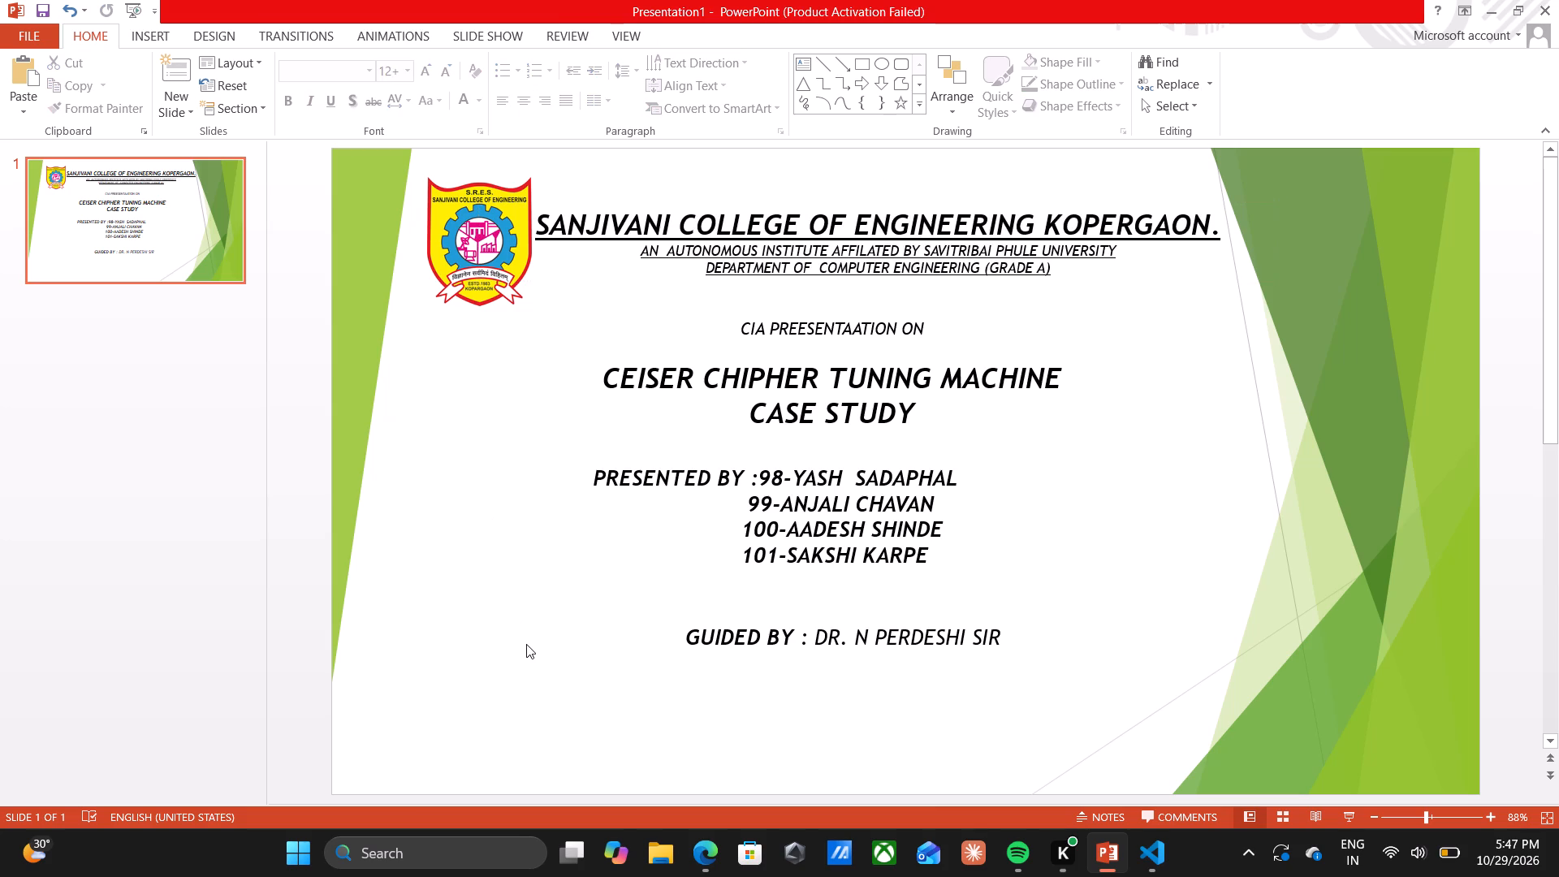
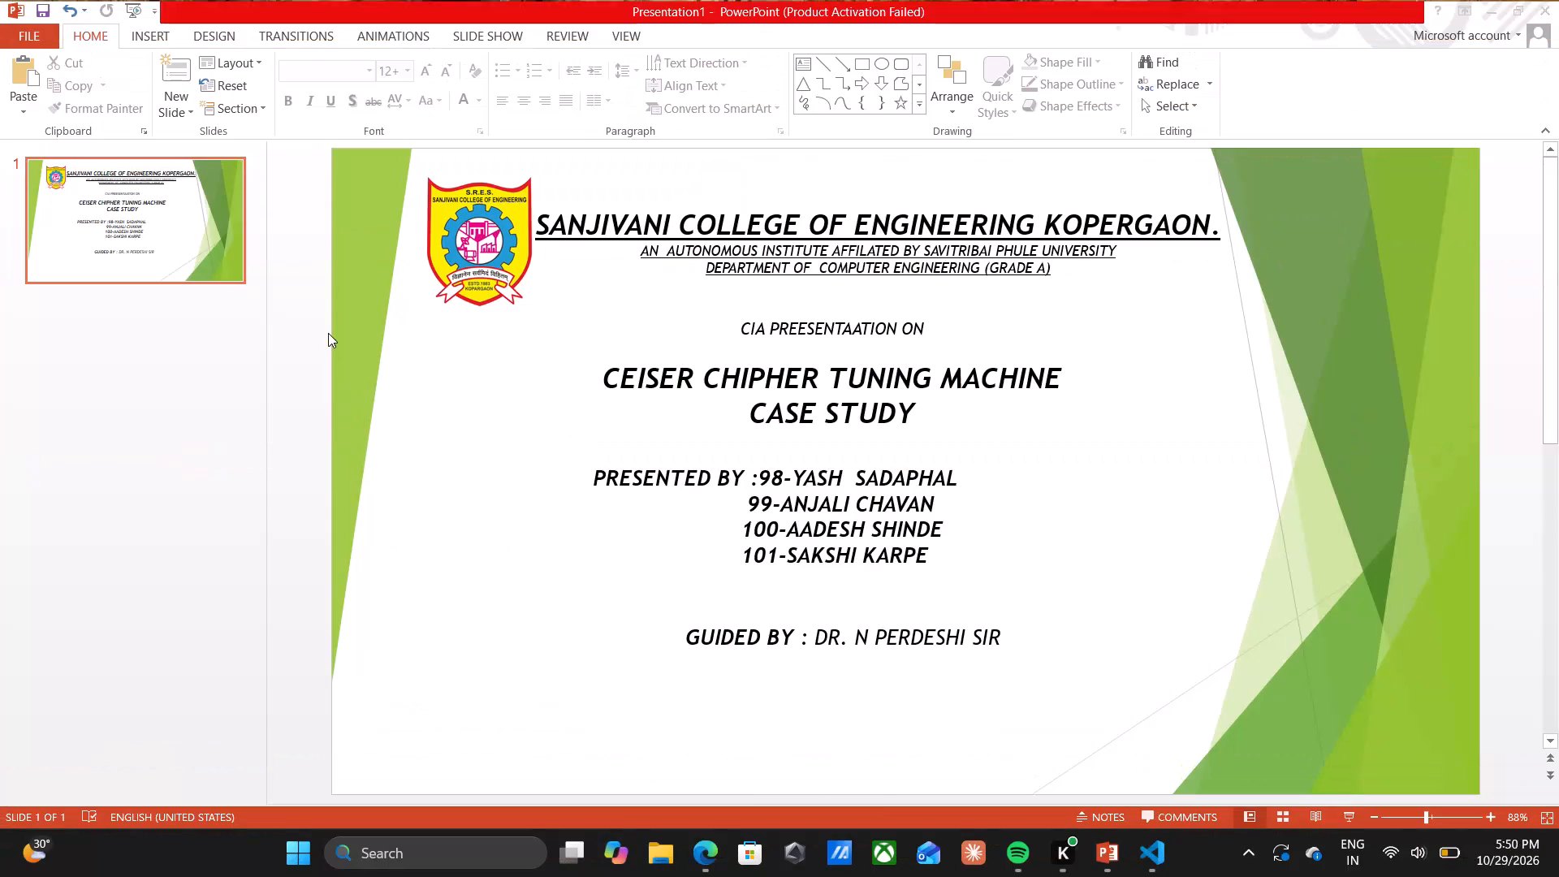
# Add a new slide with the Blank layout after the title slide.
pyautogui.click(170, 89)
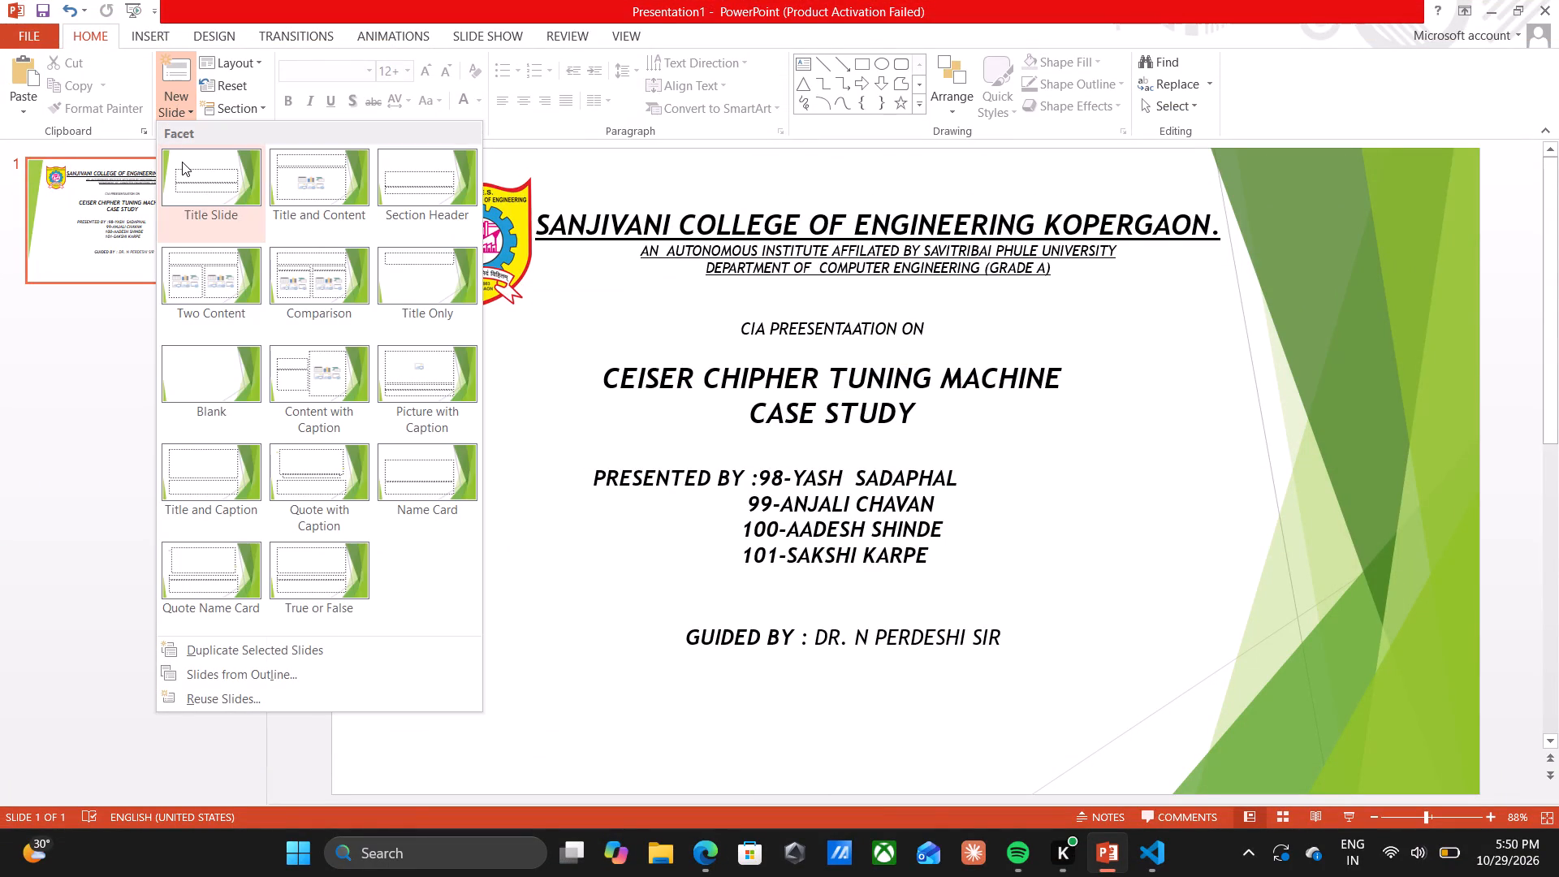
pyautogui.click(194, 366)
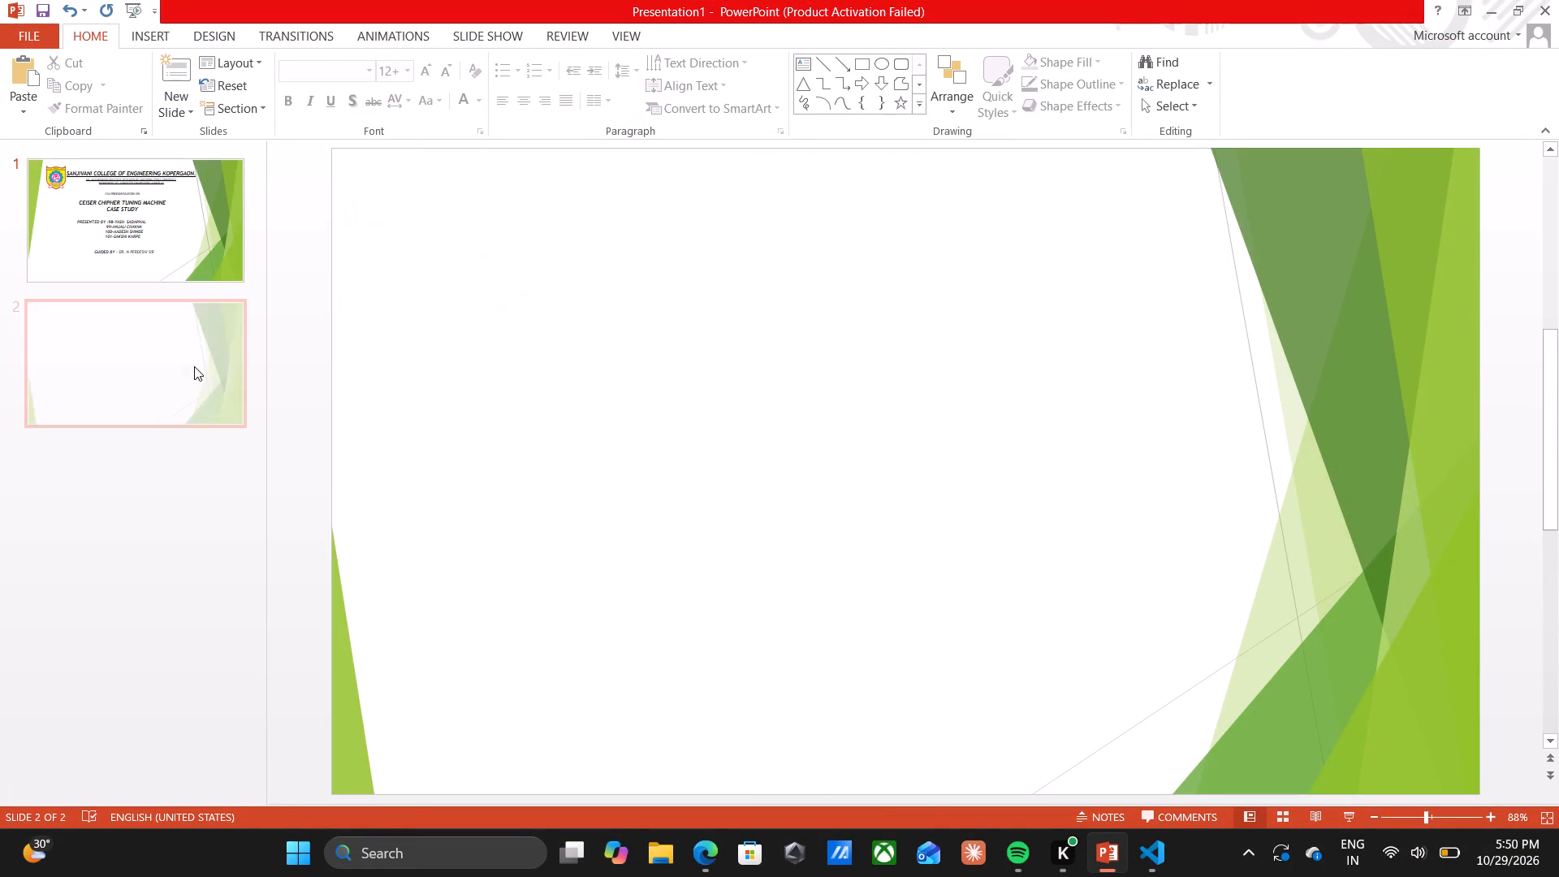
# Insert a wide text box near the top of slide 2 containing the heading "INTRODUCTION :-".
pyautogui.click(140, 37)
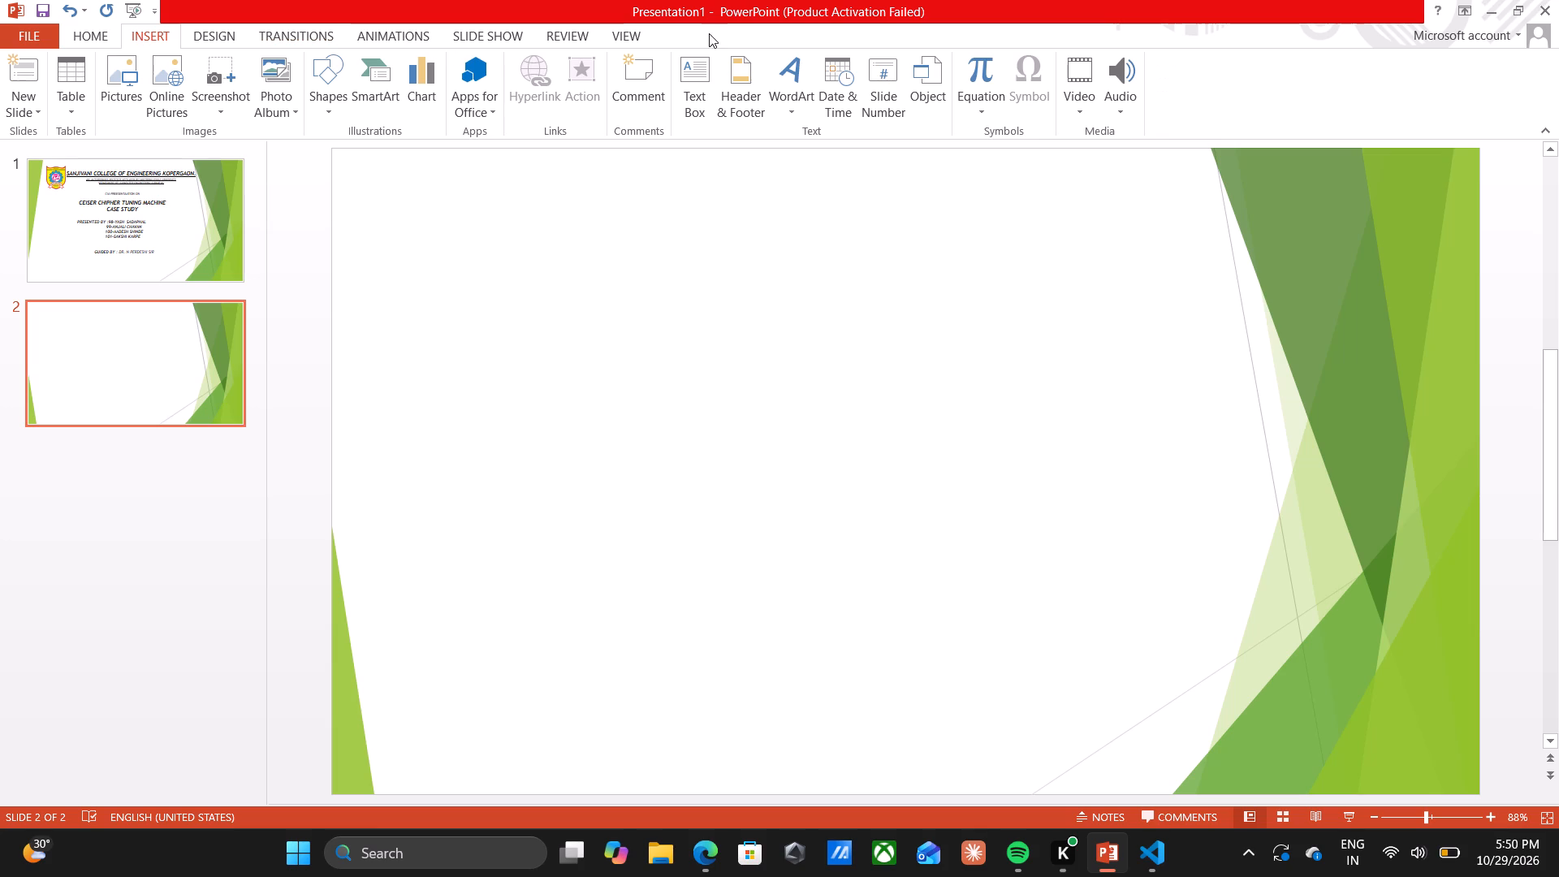
pyautogui.click(695, 58)
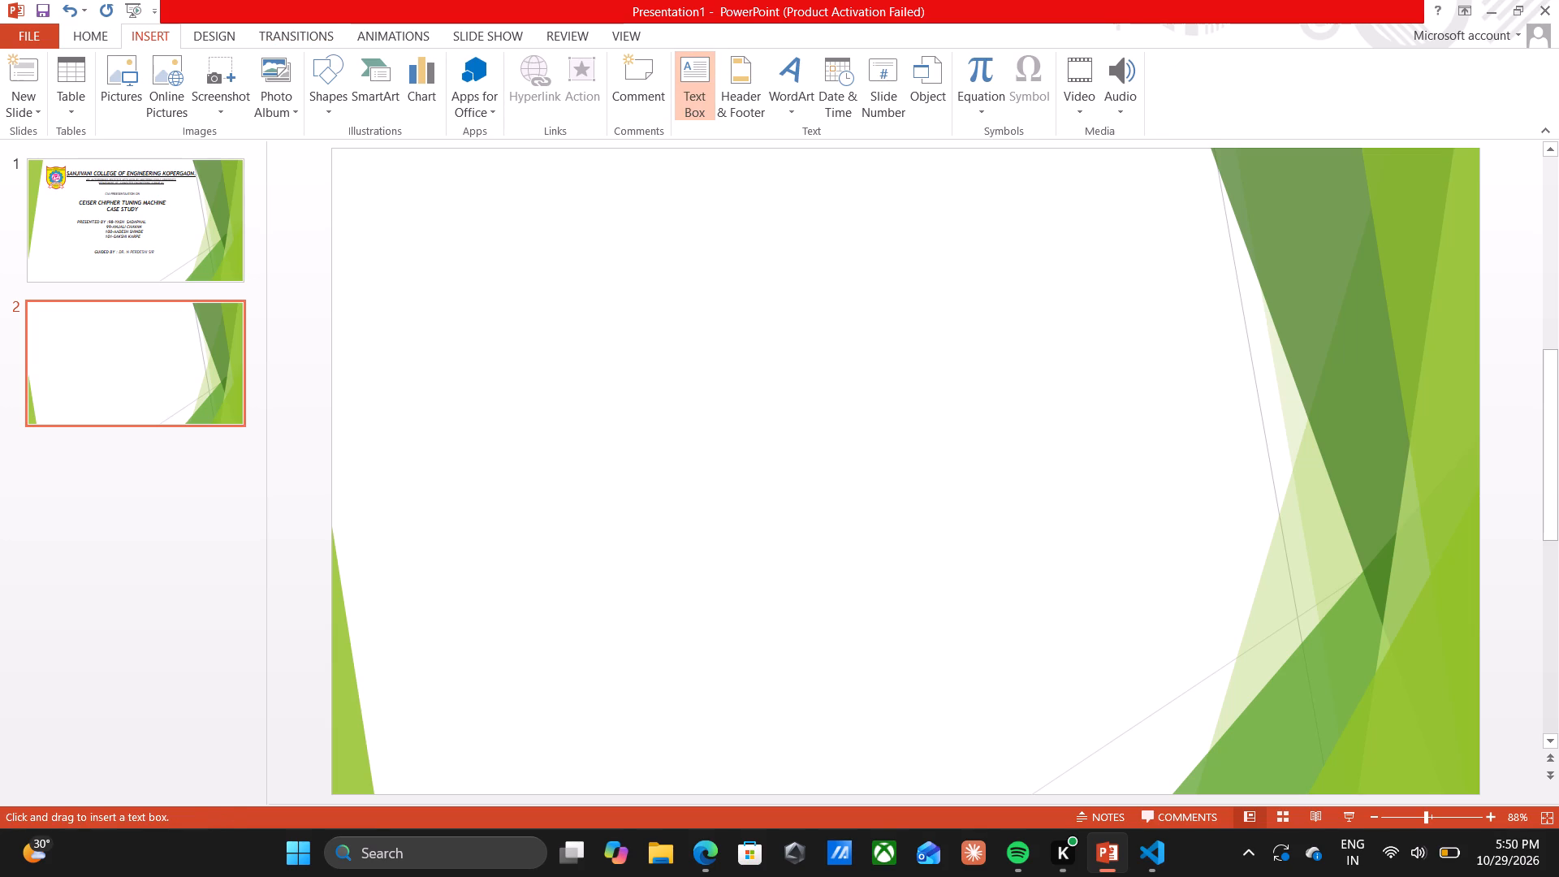
pyautogui.moveTo(412, 205); pyautogui.dragTo(1177, 306)
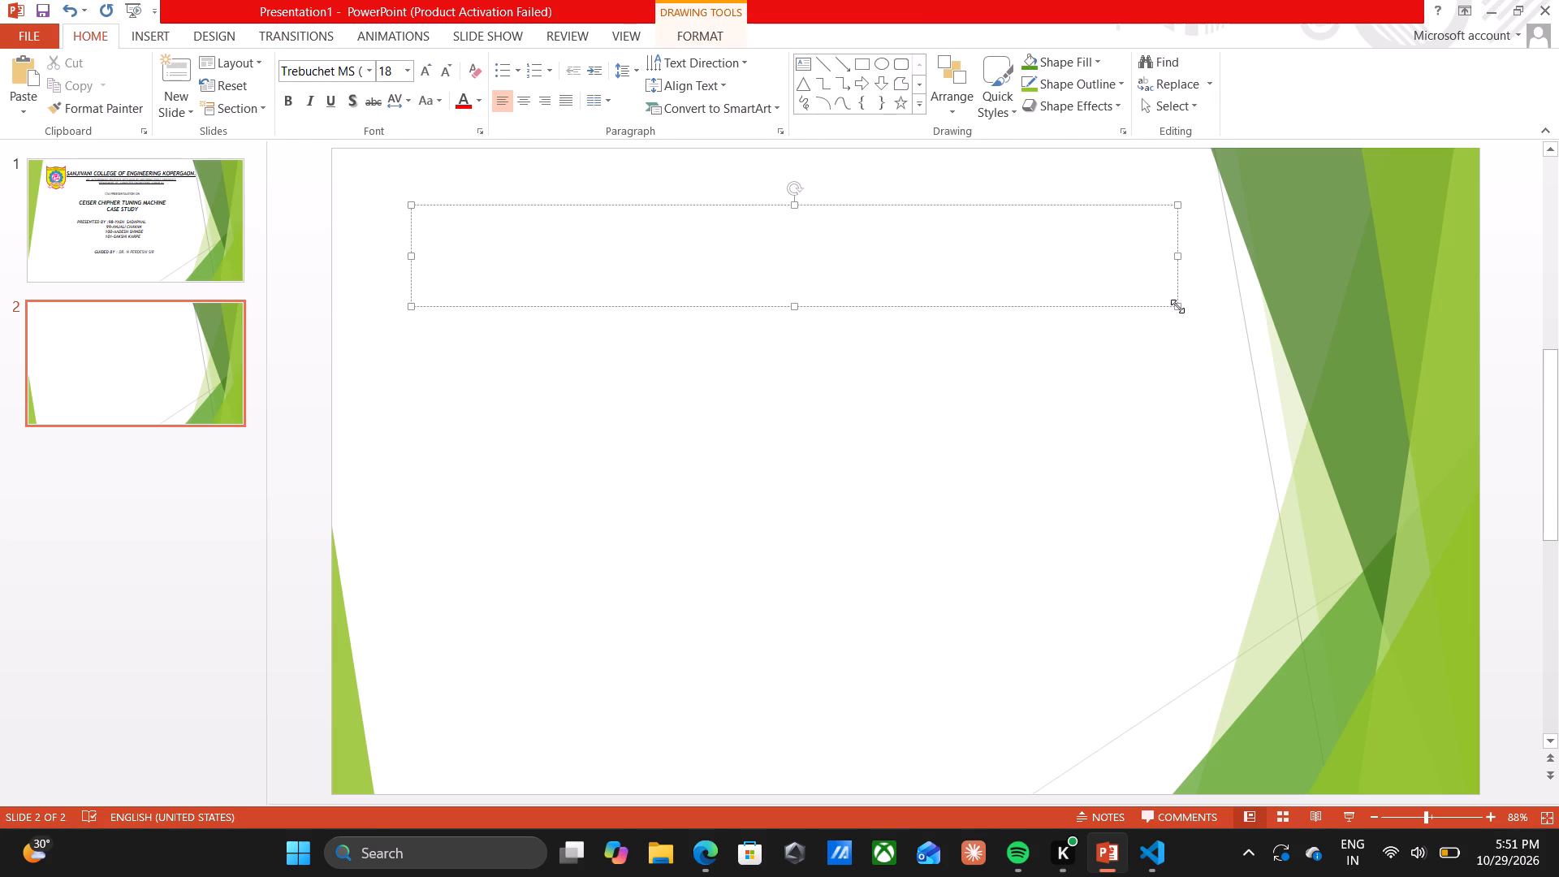
pyautogui.write('IN')
pyautogui.write('TRODUCTION')
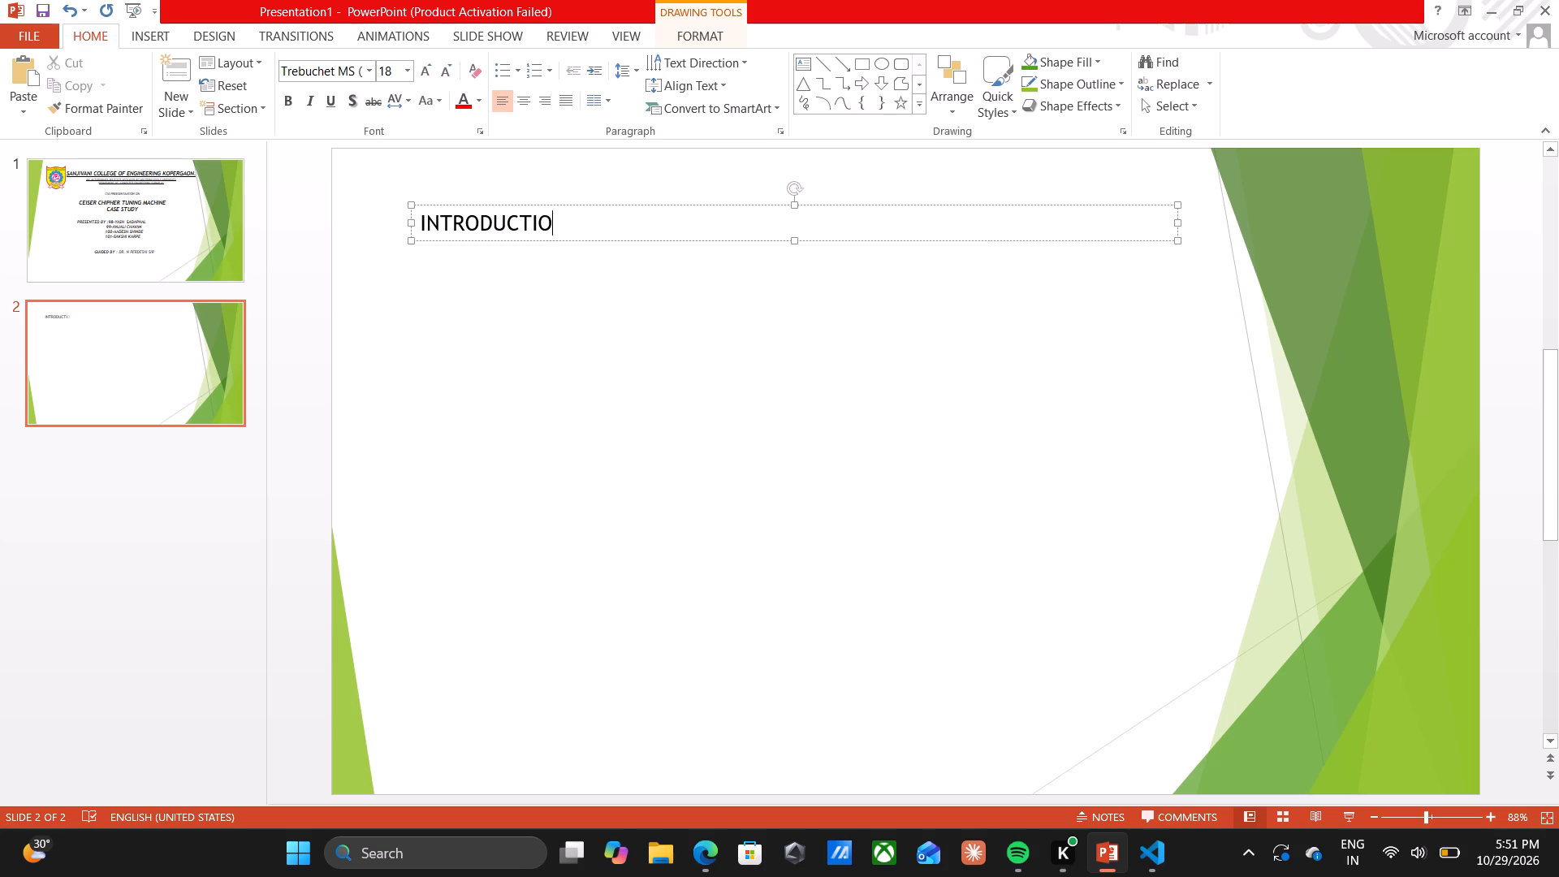
pyautogui.press('space')
pyautogui.hotkey('shift', ':')
pyautogui.press('-')
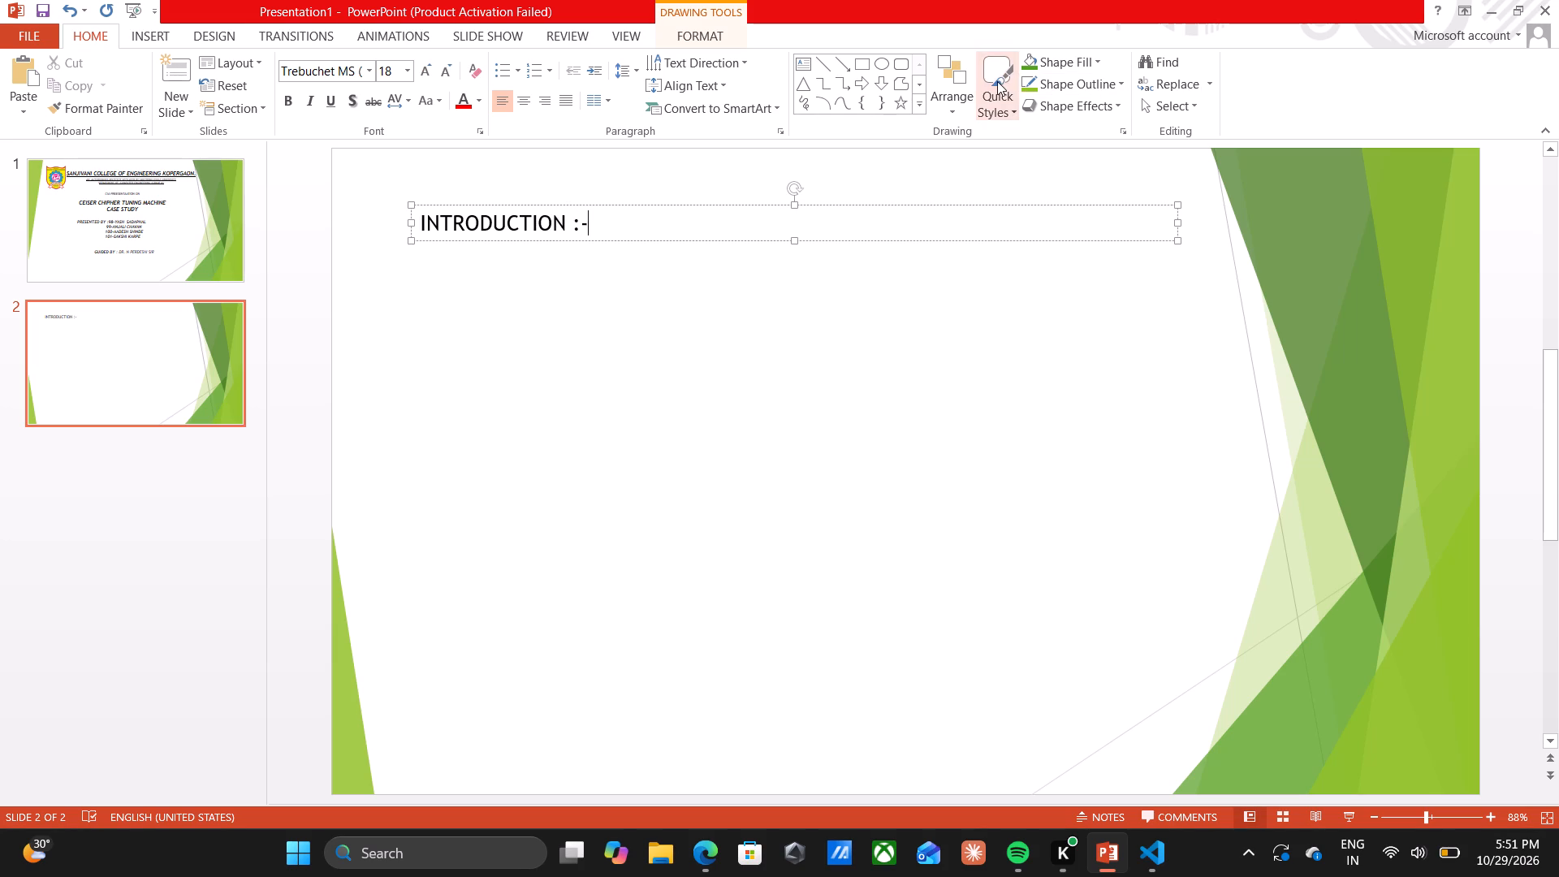
# Apply hollow square bullets to the "INTRODUCTION :-" heading.
pyautogui.click(521, 74)
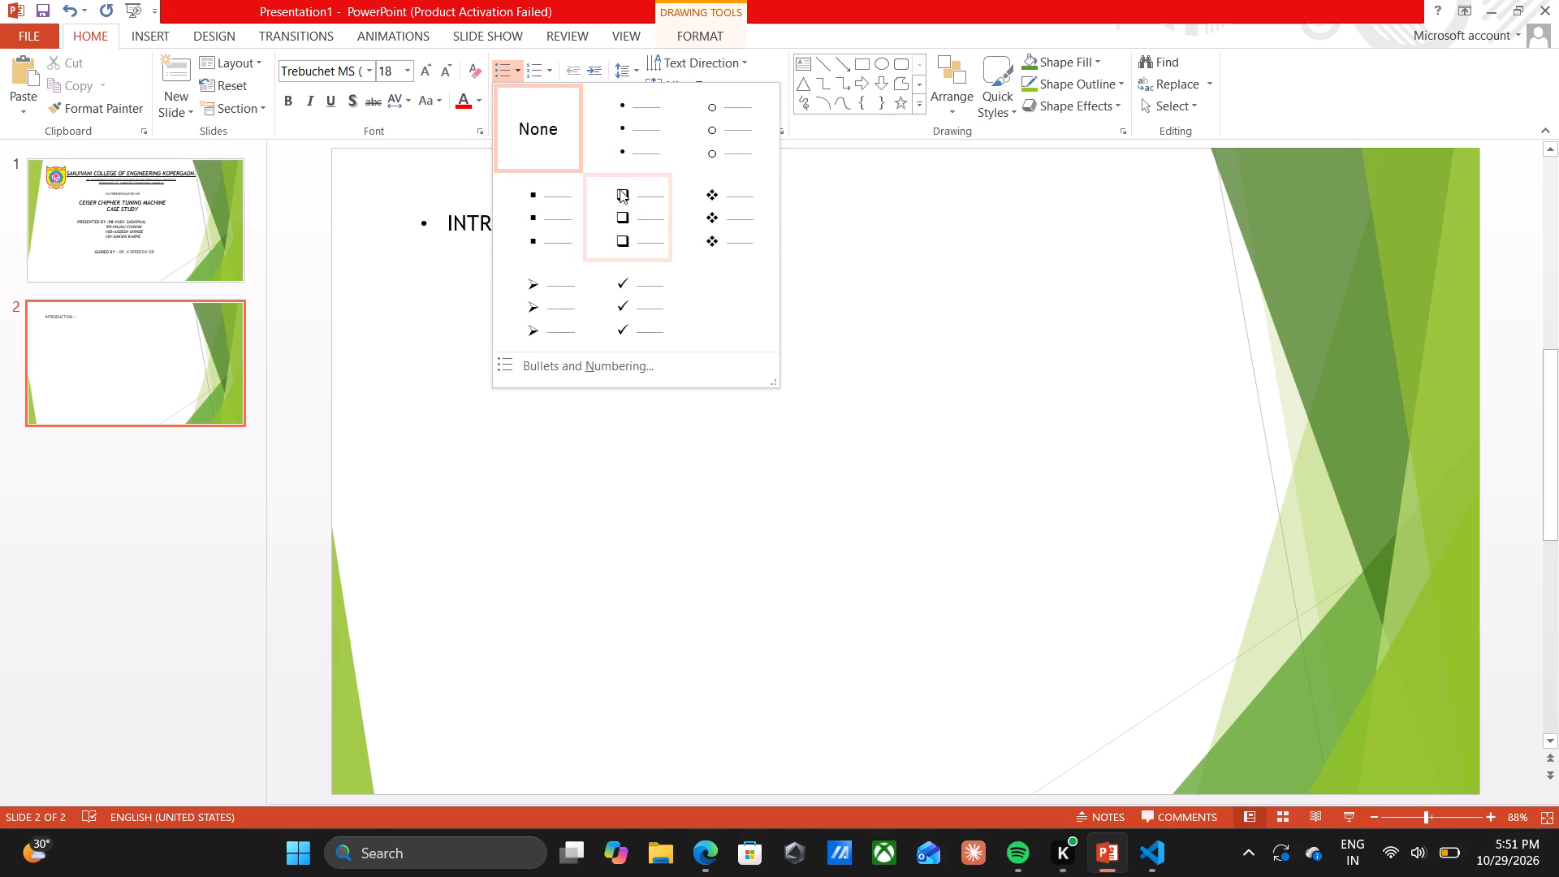
pyautogui.click(618, 191)
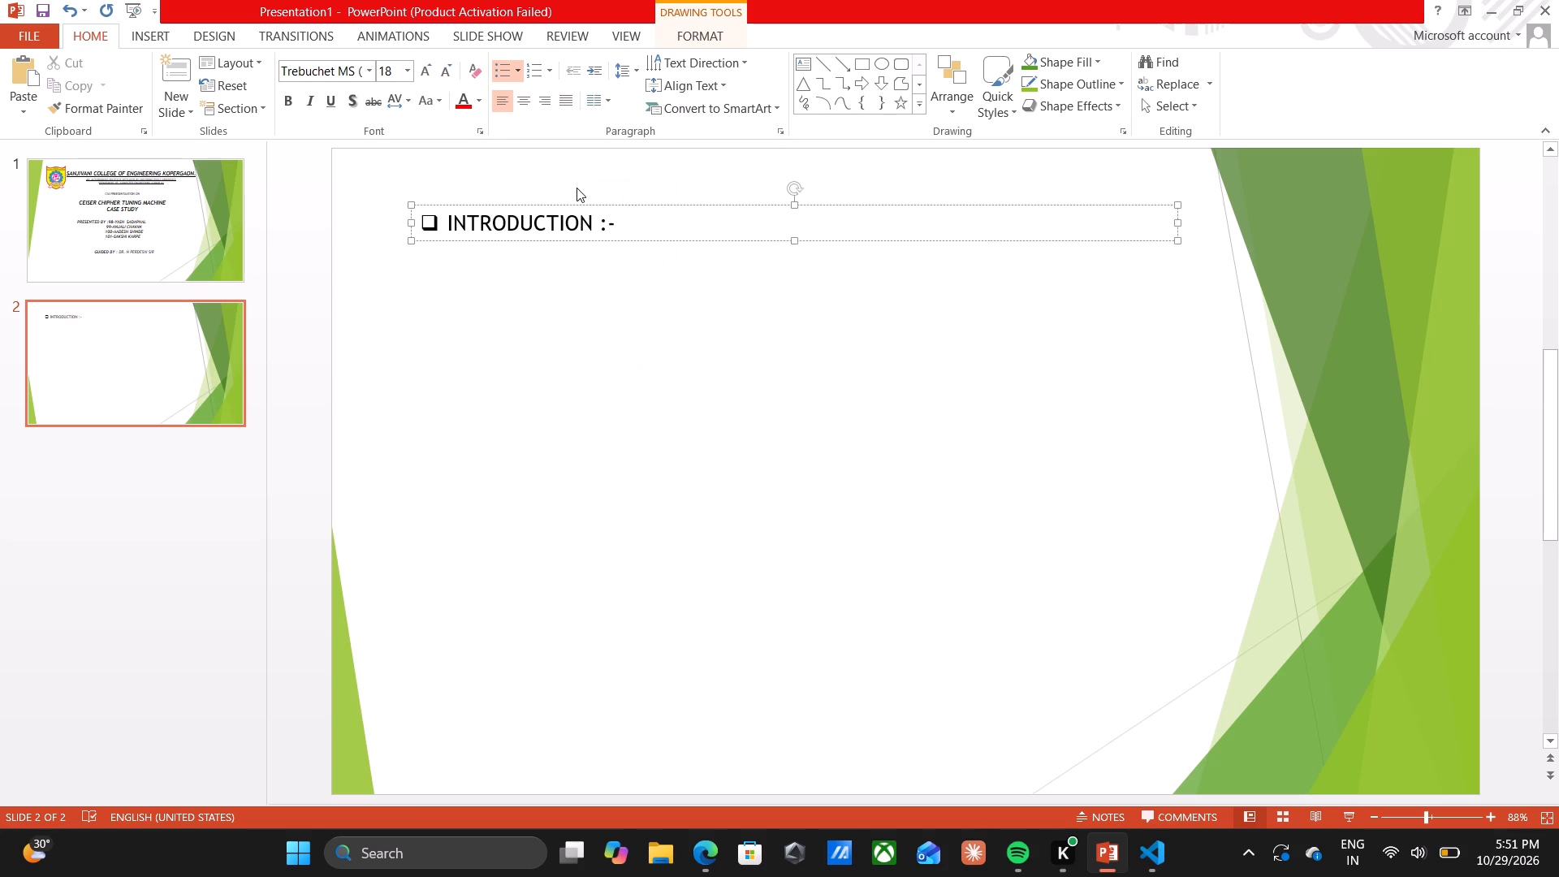
# Make the whole "INTRODUCTION :-" heading bold and enlarge its font size to 28.
pyautogui.hotkey('ctrl', 'a')
pyautogui.hotkey('ctrl', 'b')
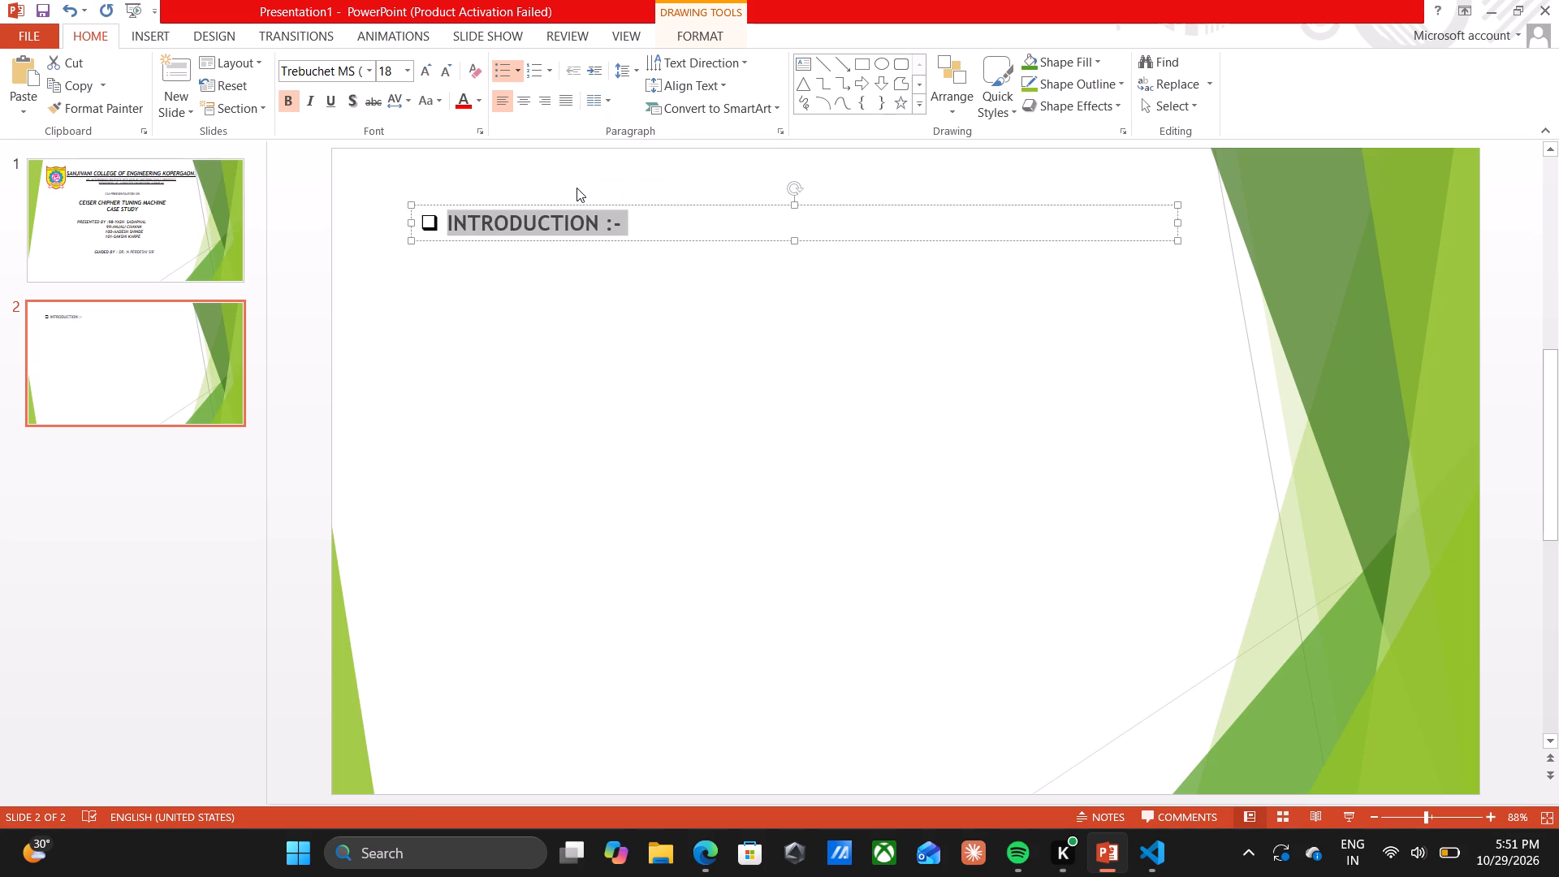
pyautogui.hotkey('ctrl', '=')
pyautogui.hotkey('ctrl', '=')
pyautogui.doubleClick(428, 68)
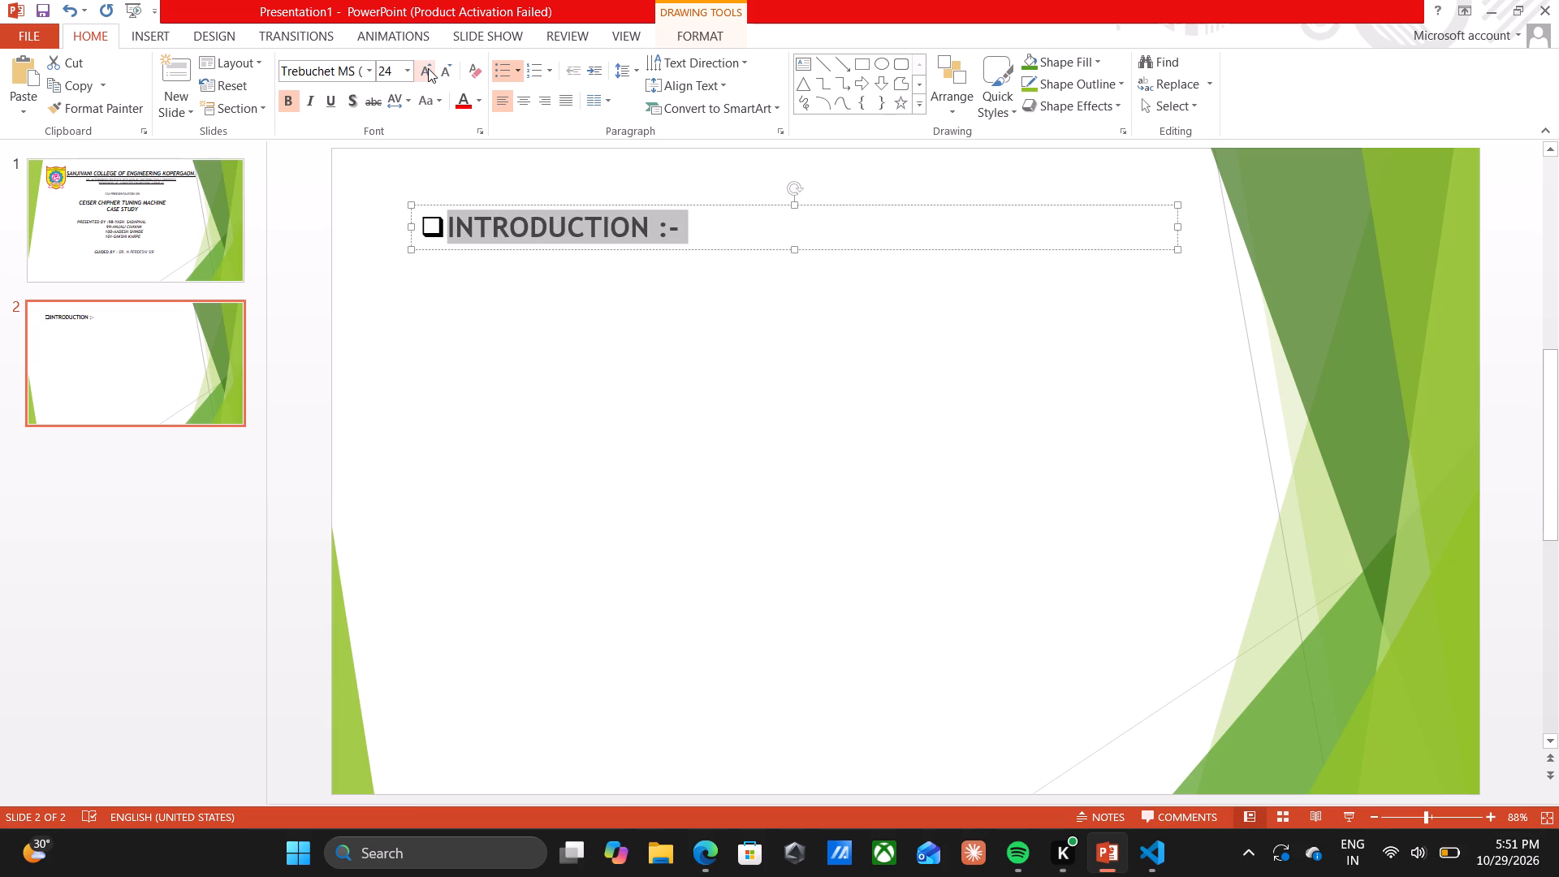
pyautogui.click(428, 68)
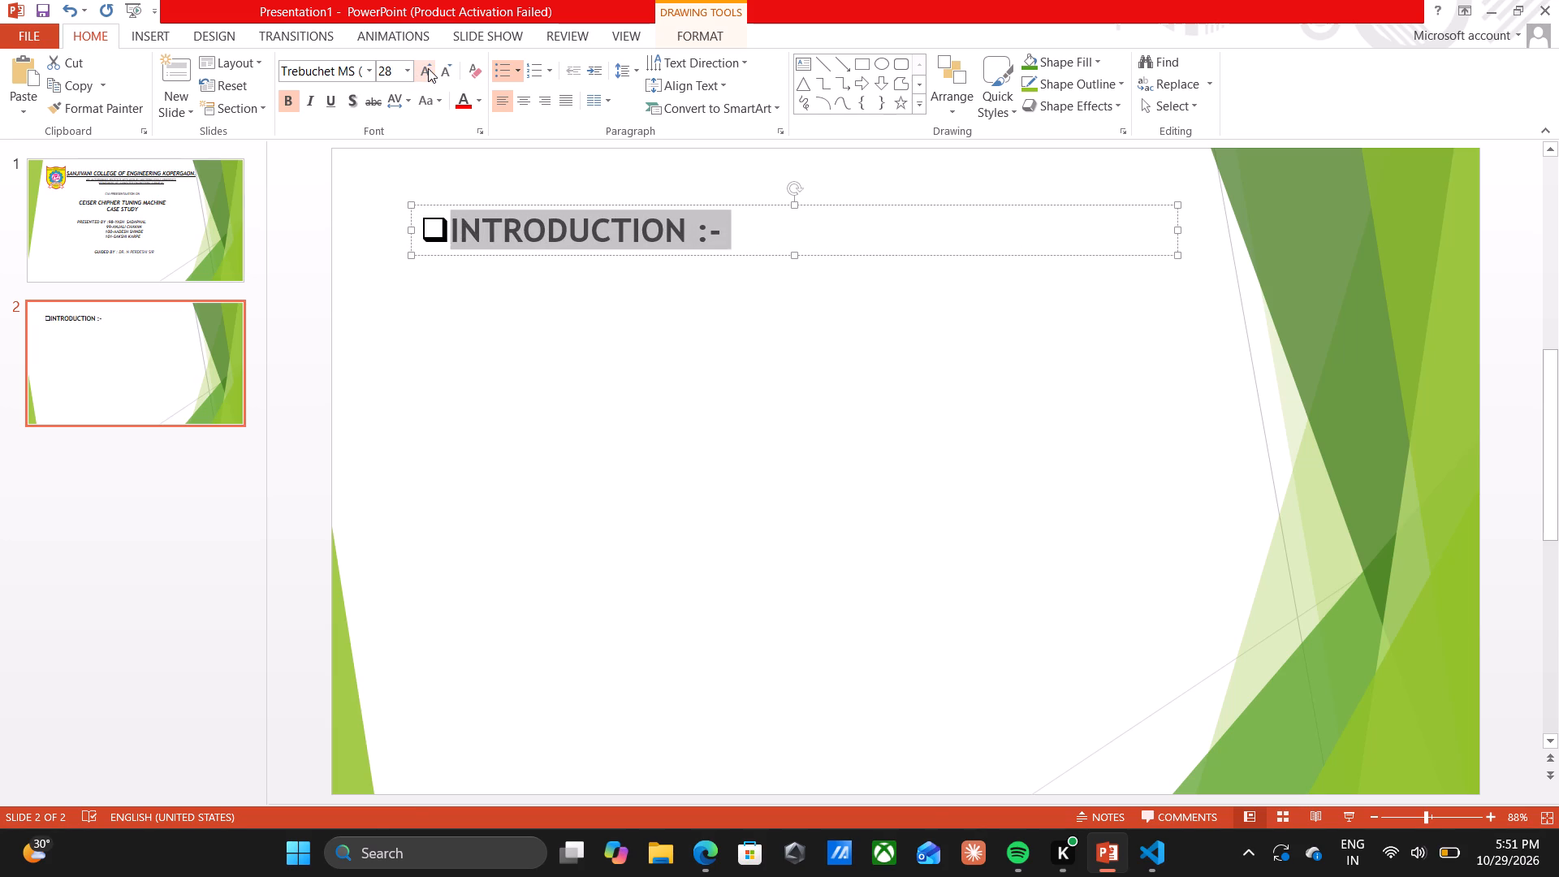
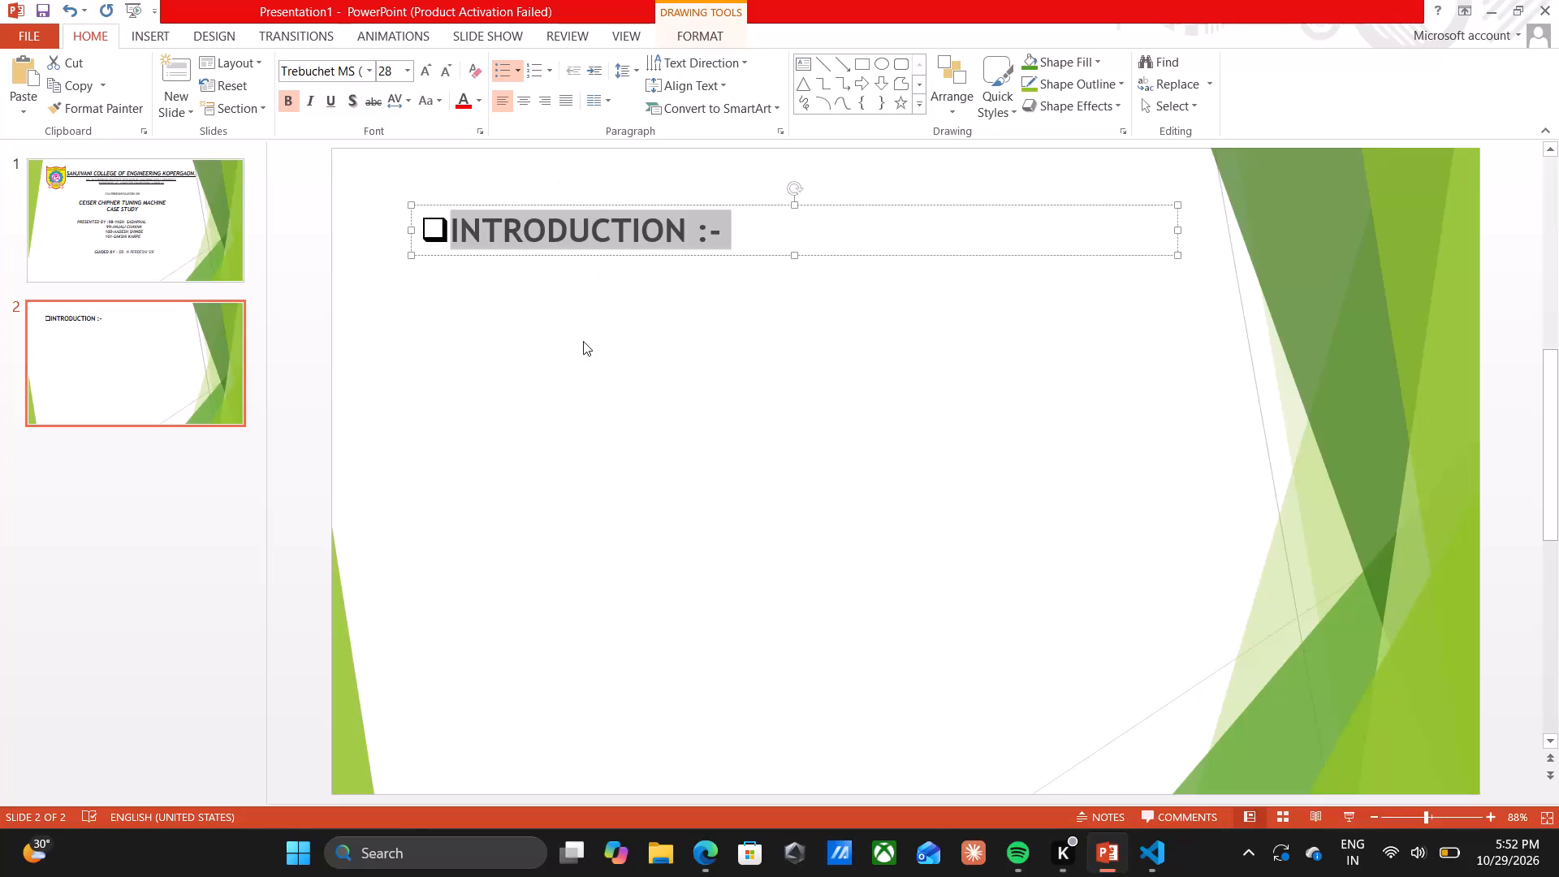
# Insert a wide text box below the heading containing "CEISER CHIPHER IS A TECHNIQUE TO ENCRIPTED THE MESSAGE ND".
pyautogui.click(583, 341)
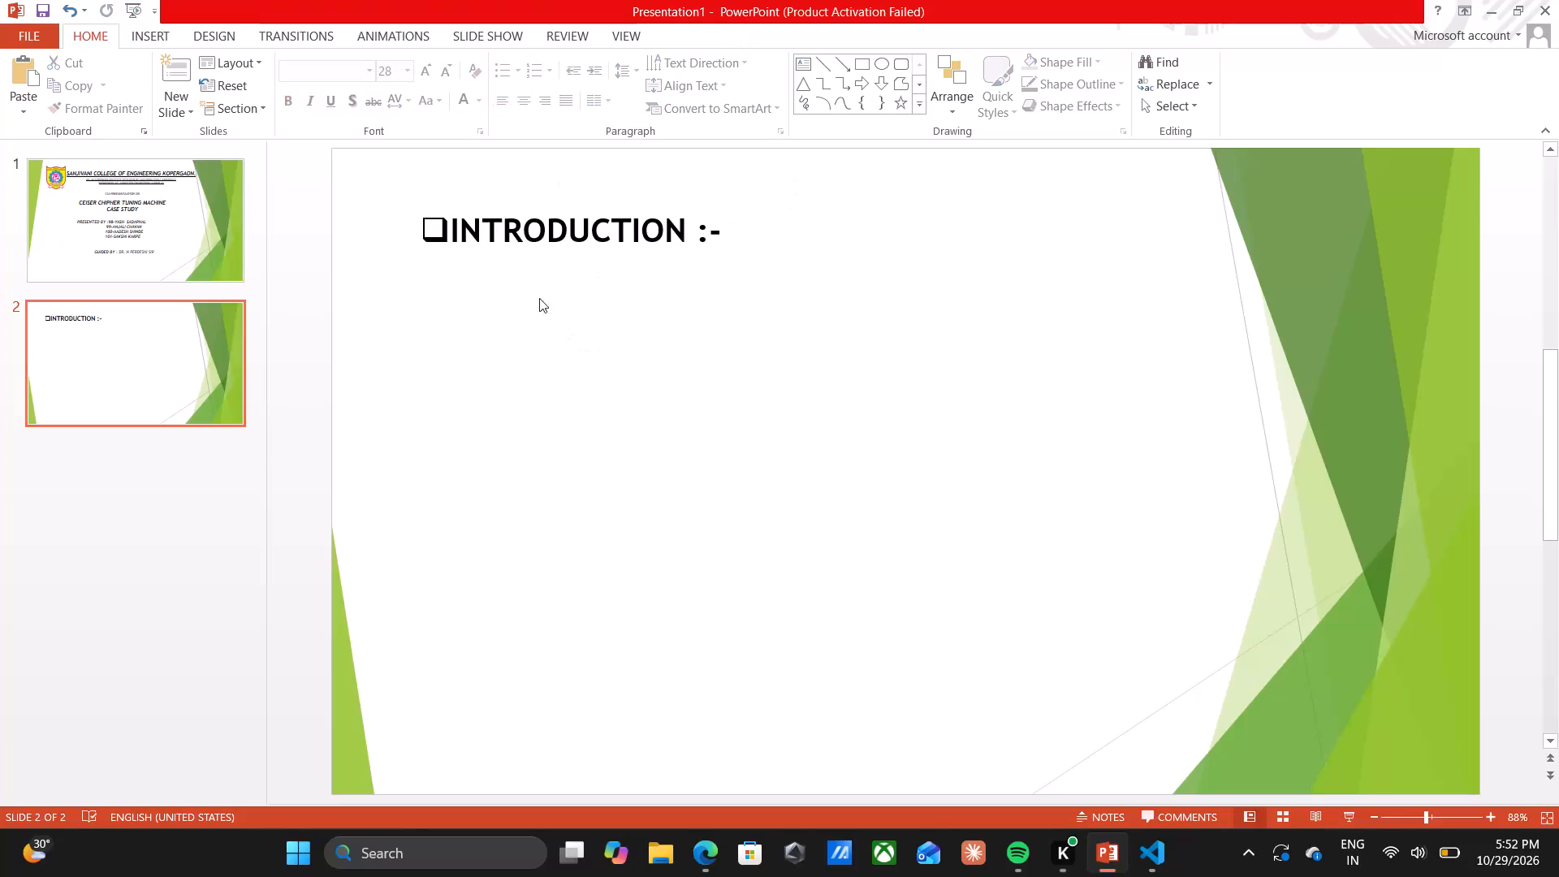
pyautogui.click(126, 29)
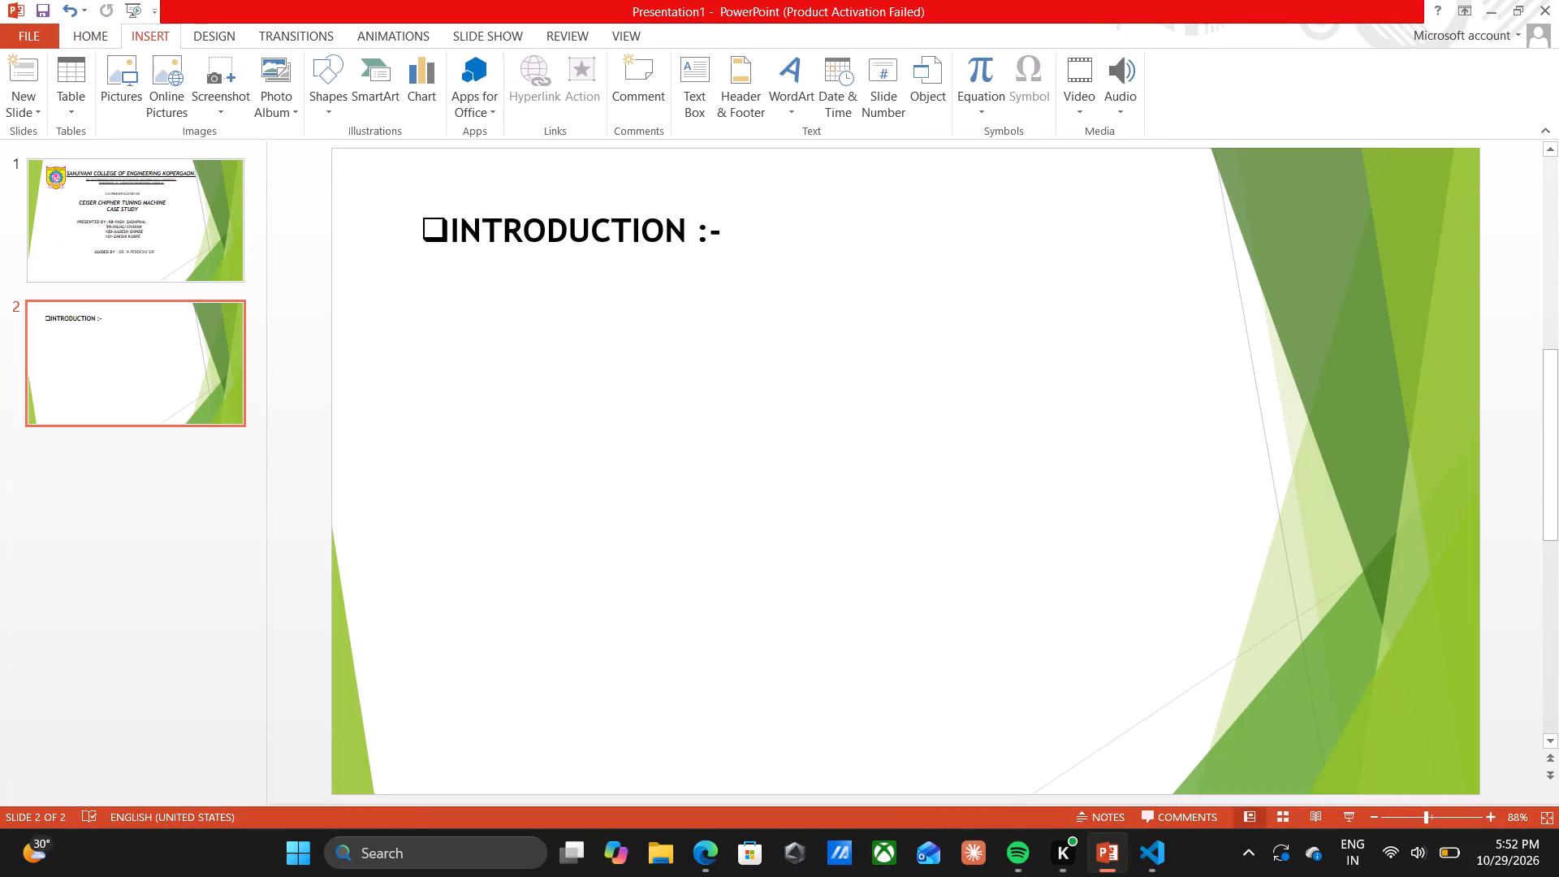
pyautogui.click(698, 88)
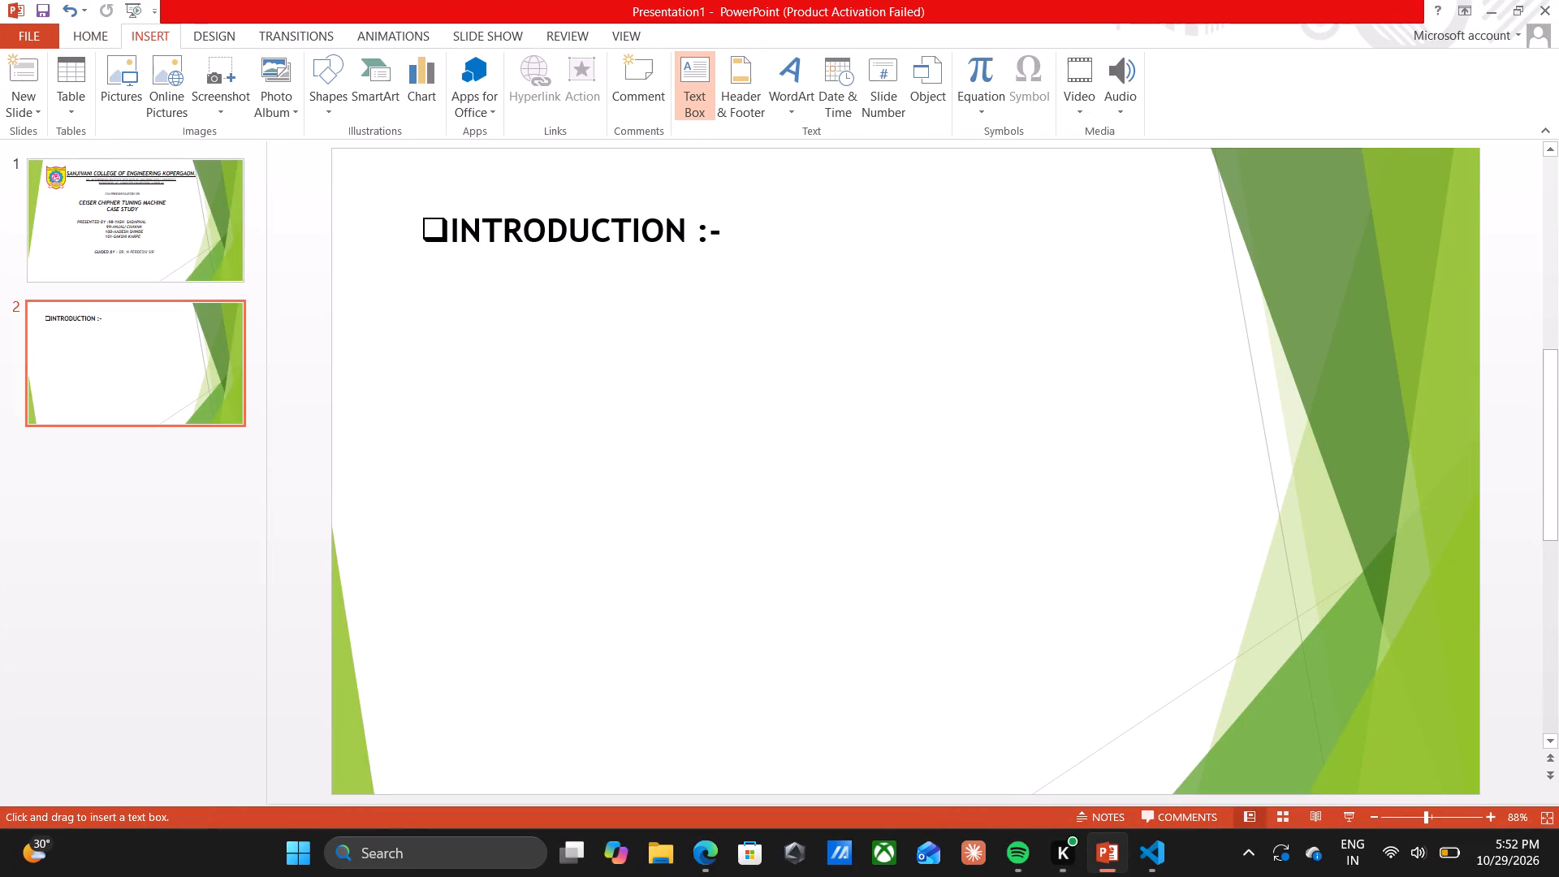
pyautogui.moveTo(374, 305); pyautogui.dragTo(1085, 636)
pyautogui.write('CEISER CHIPHER IS A TEC')
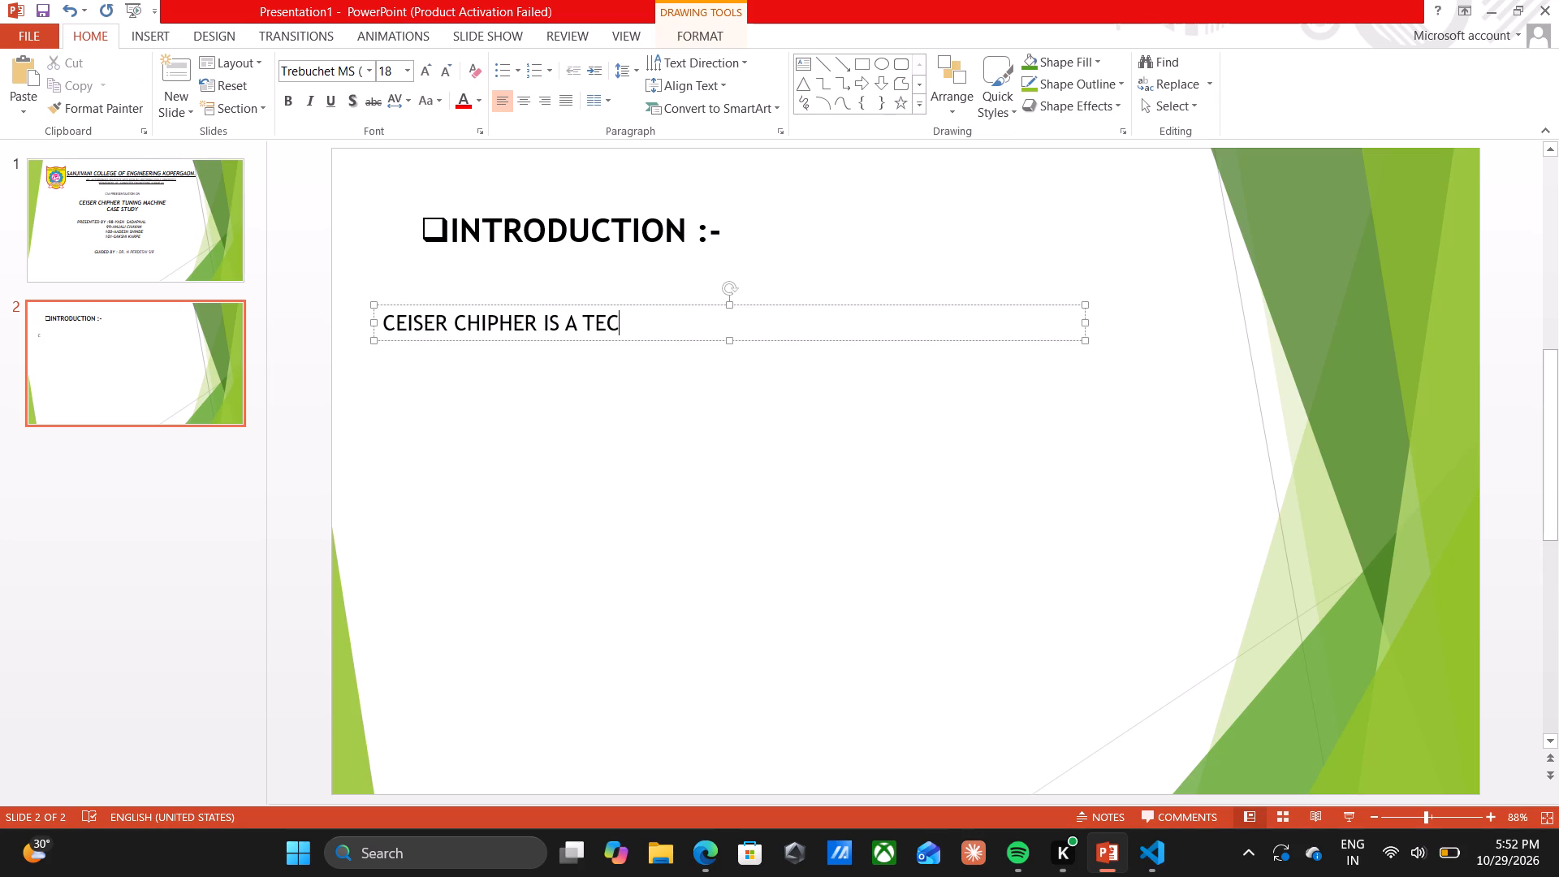
pyautogui.write('HNI')
pyautogui.write('QUE TO')
pyautogui.press('space')
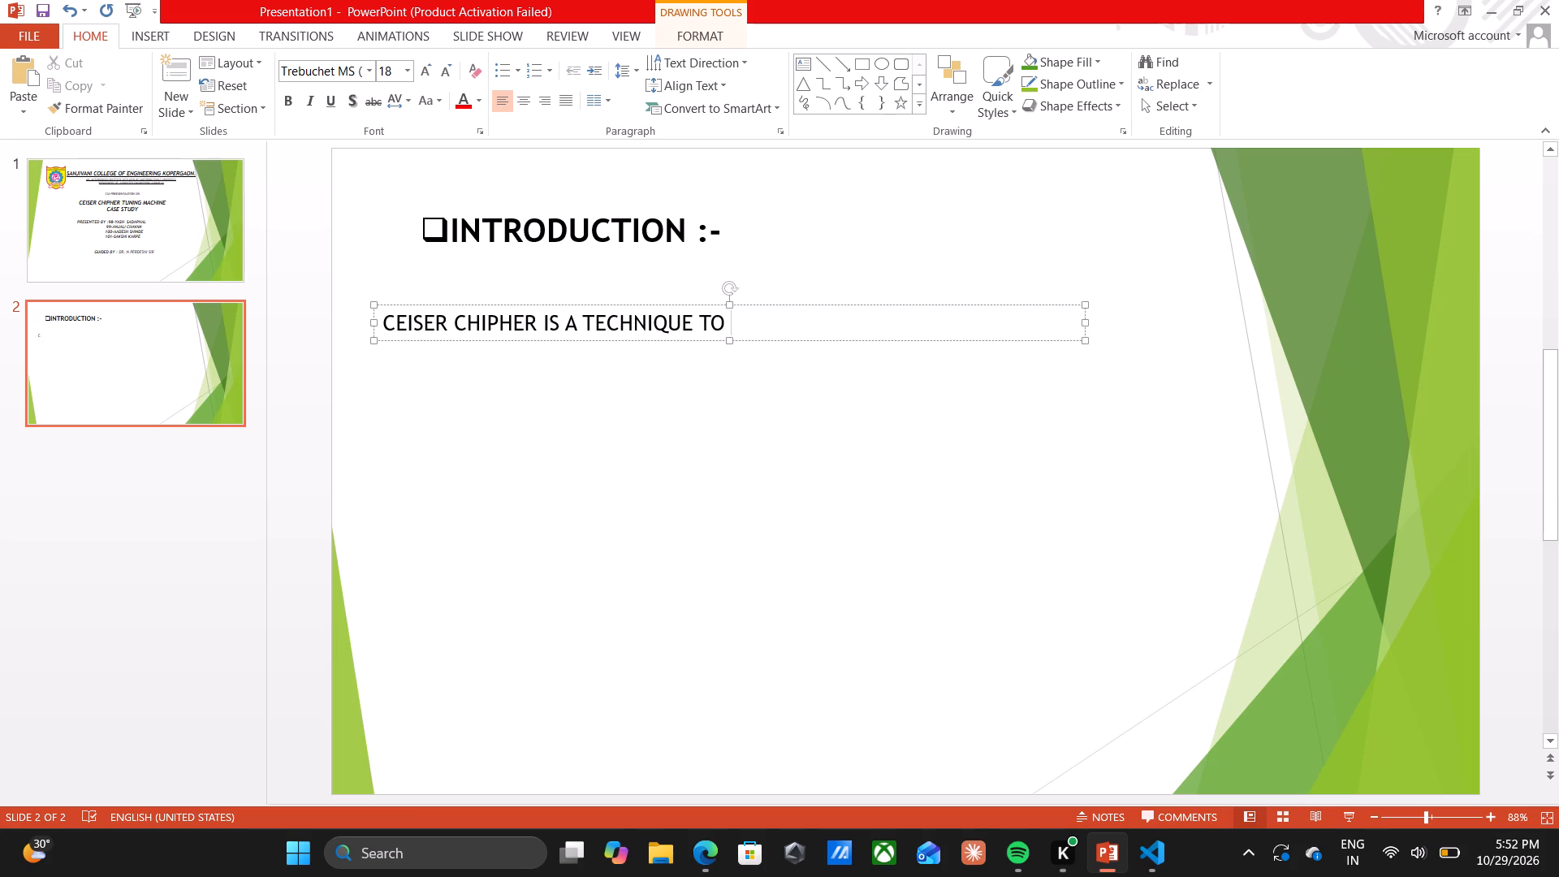
pyautogui.write('EN')
pyautogui.write('CRIPTED THE MEA')
pyautogui.press('BackSpace')
pyautogui.write('SSAGE ND')
pyautogui.press('space')
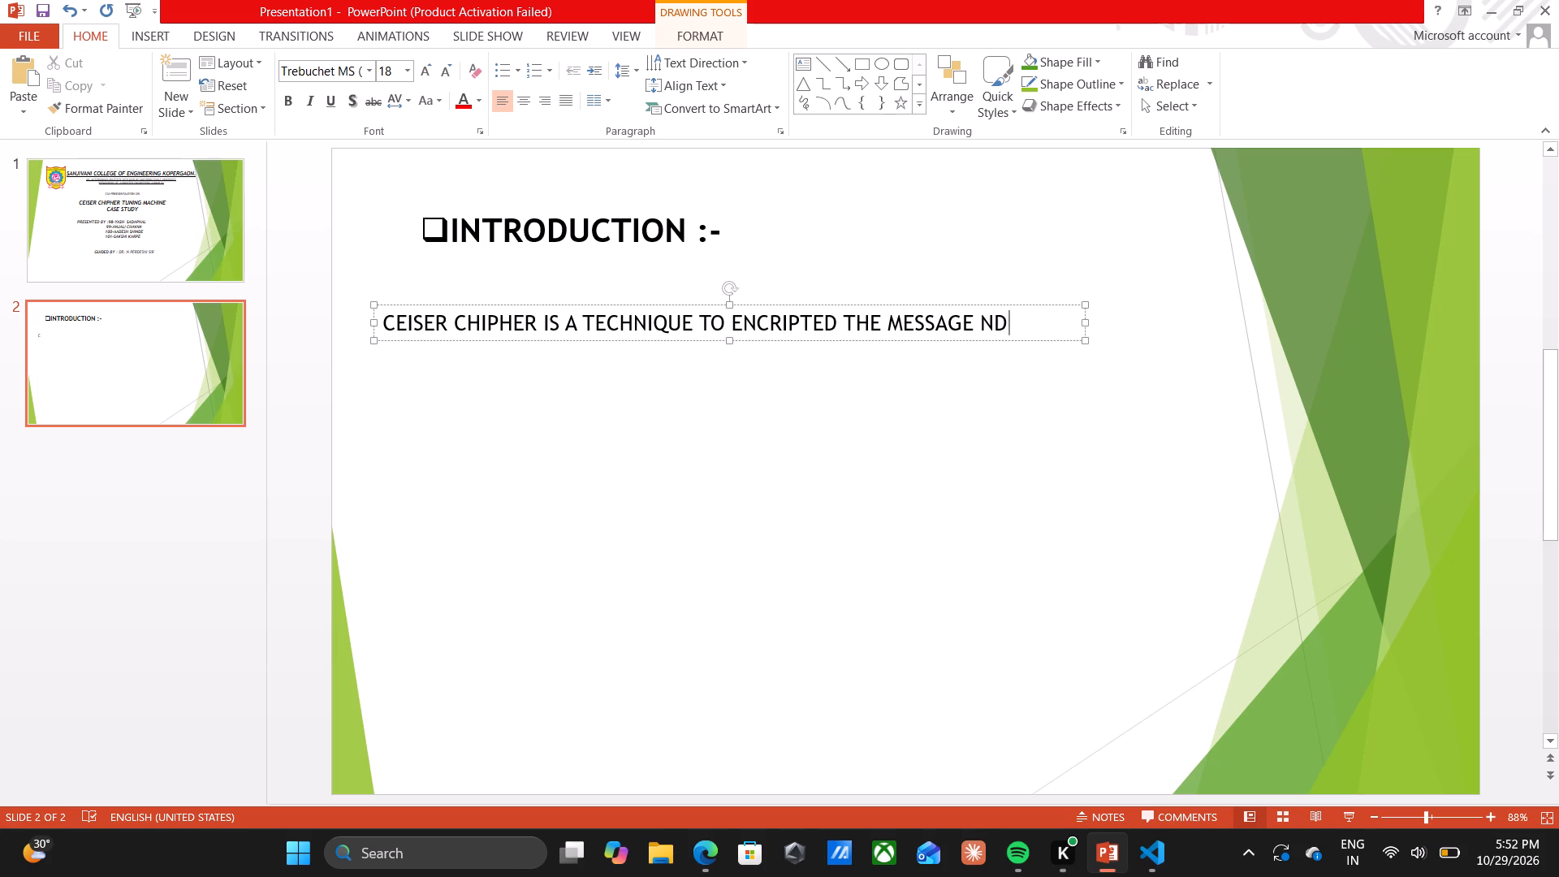
# Continue the body paragraph with "USING KEY WE CAN CHANGE THE MESSAGE INTO THE ANOTHER UNIC AND HIDDEN WORD".
pyautogui.write('USING KEY')
pyautogui.press('space')
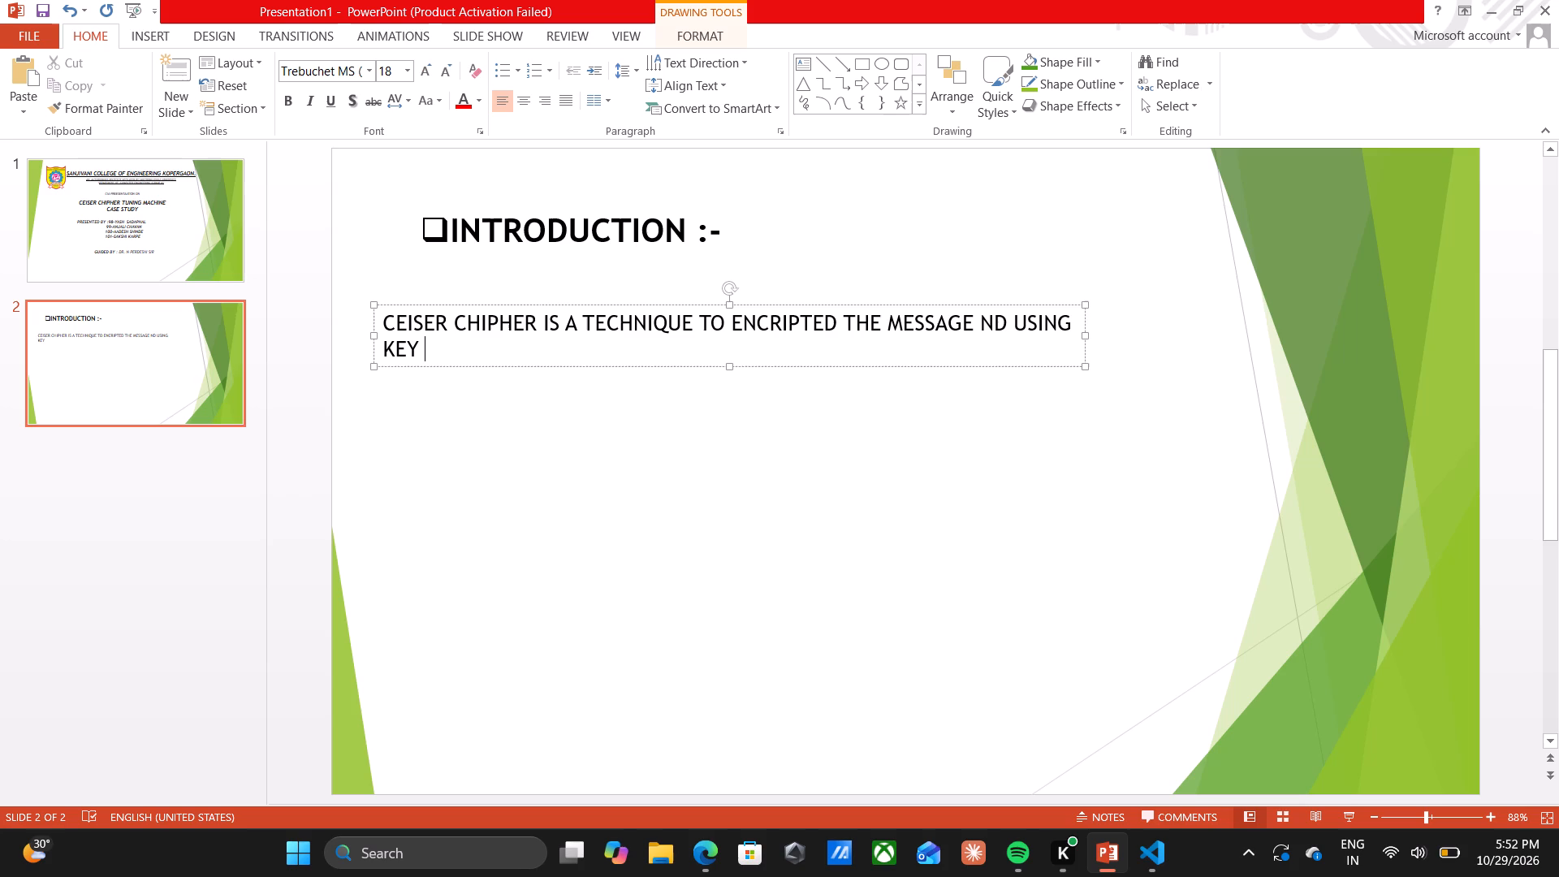
pyautogui.write('WE CAN CHAN')
pyautogui.write('GE THE')
pyautogui.press('space')
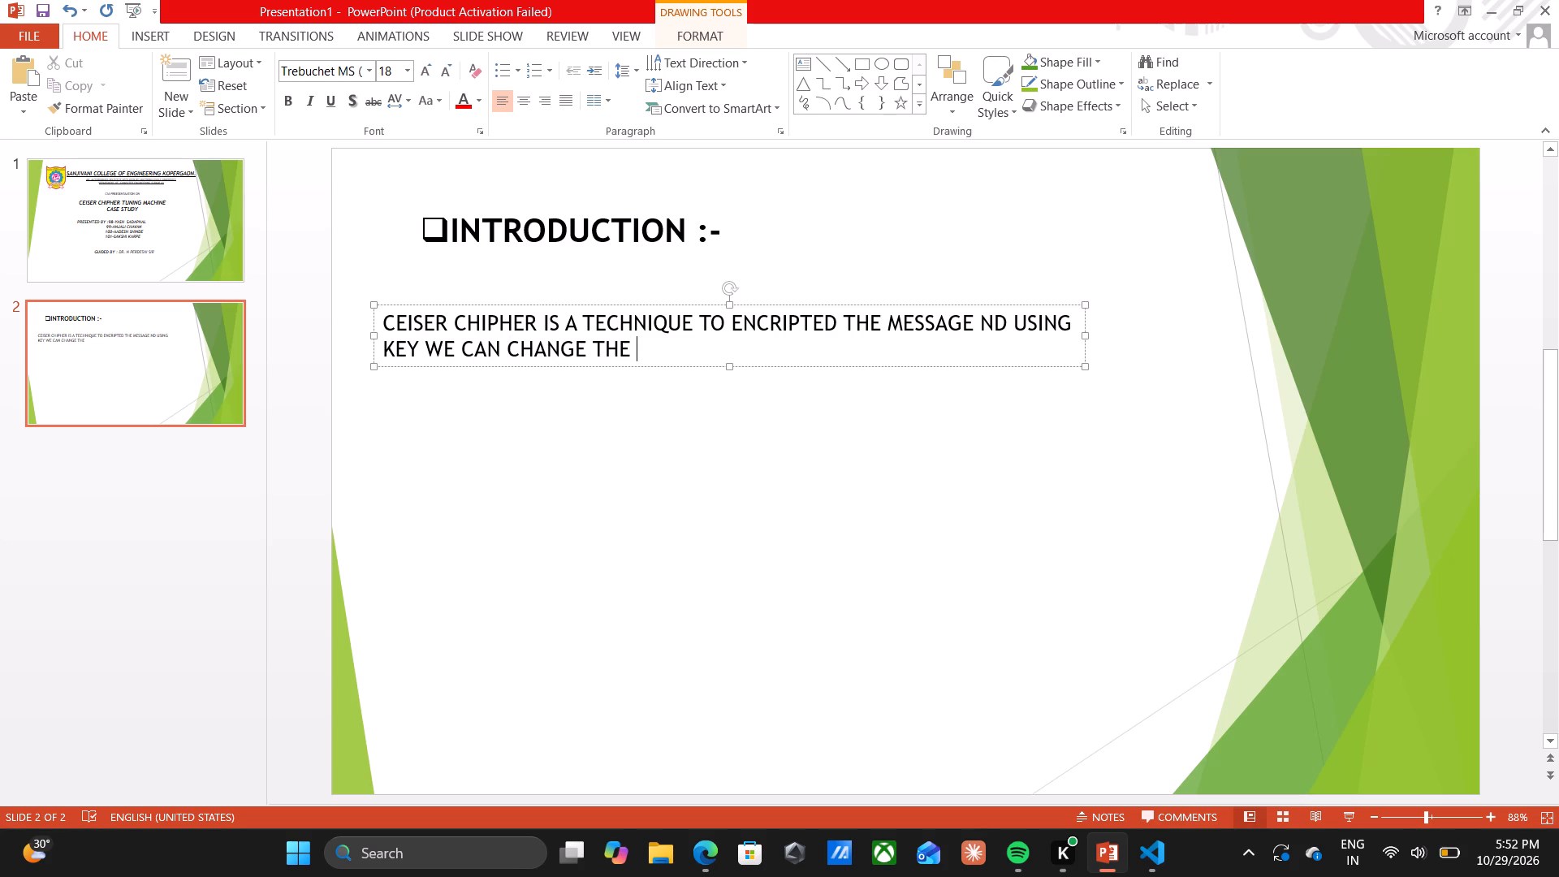
pyautogui.write('MEA')
pyautogui.press('BackSpace')
pyautogui.write('SSAGE INTO THE')
pyautogui.press('space')
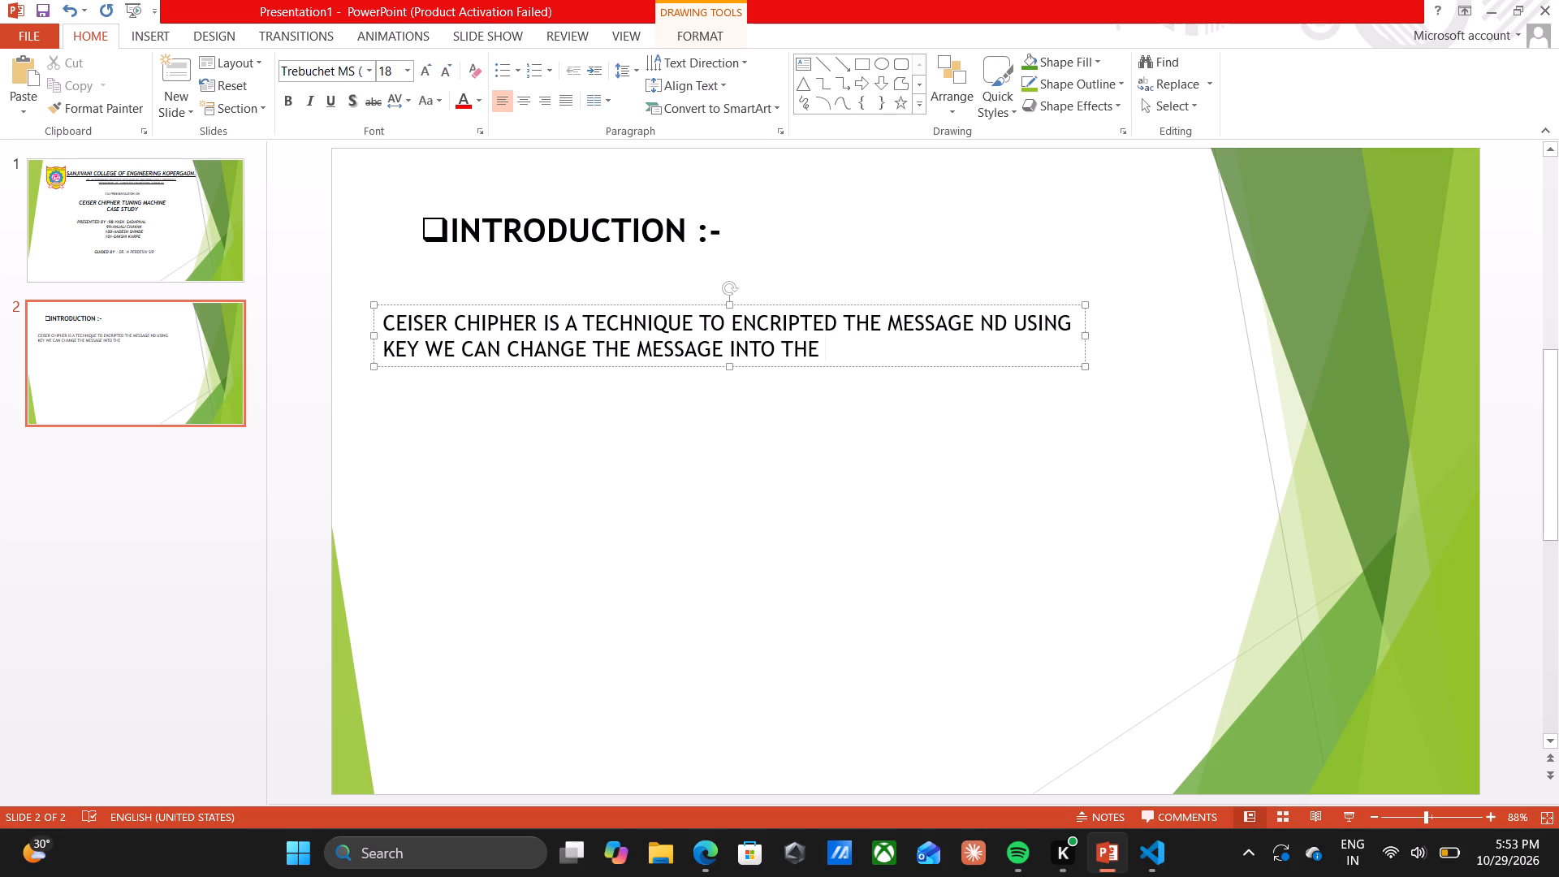
pyautogui.write('ANOTHER UNIC AND HIDDEN')
pyautogui.press('space')
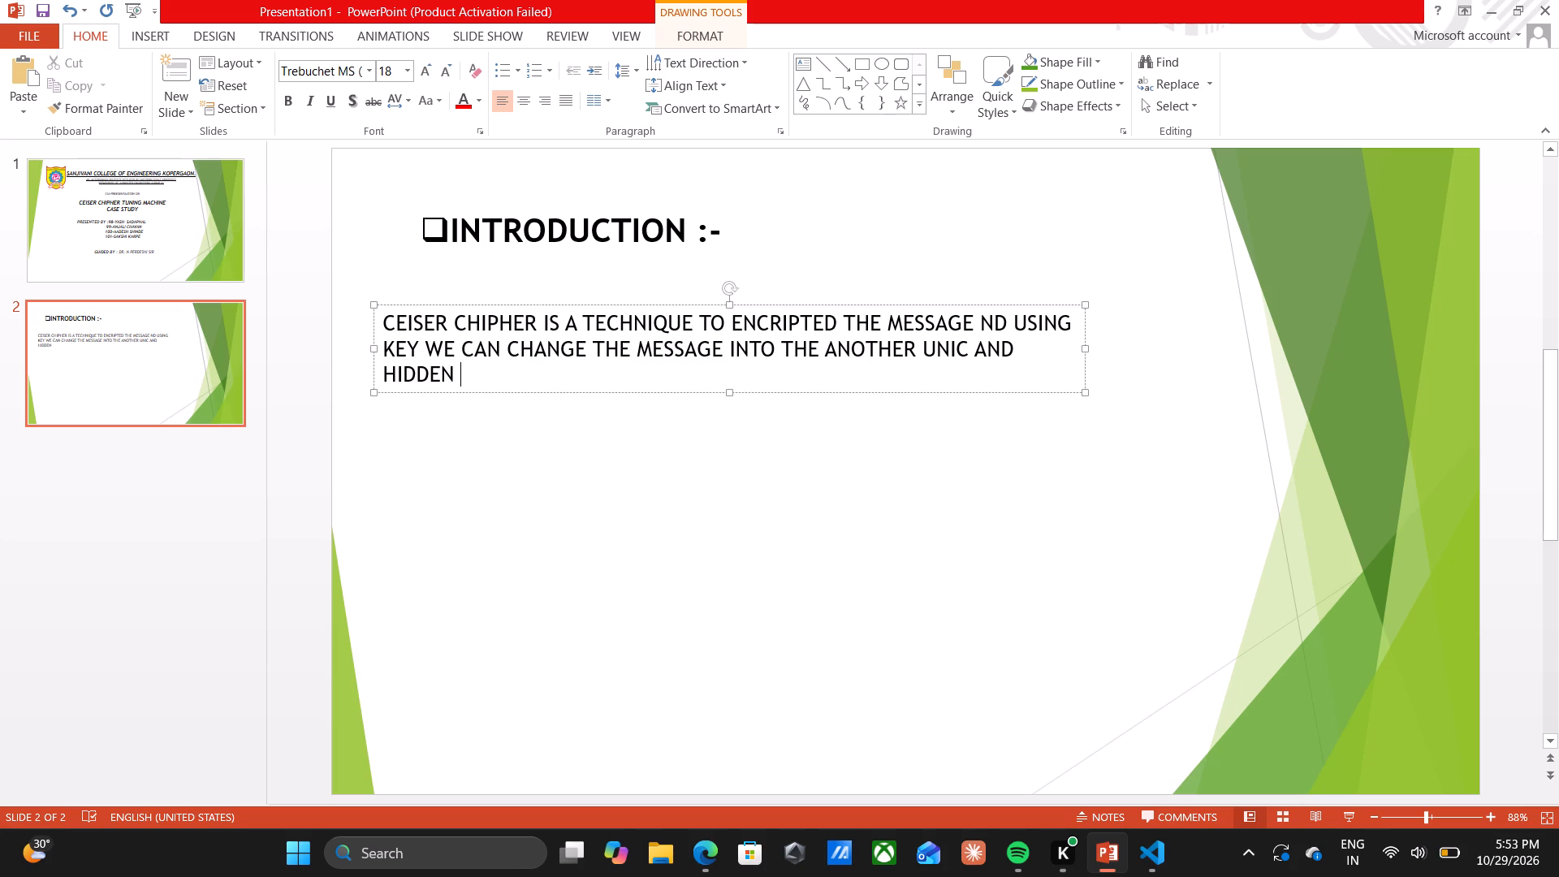
pyautogui.write('WOR')
pyautogui.press('d')
# Apply the default round bullets to the whole body paragraph below the heading.
pyautogui.hotkey('ctrl', 'a')
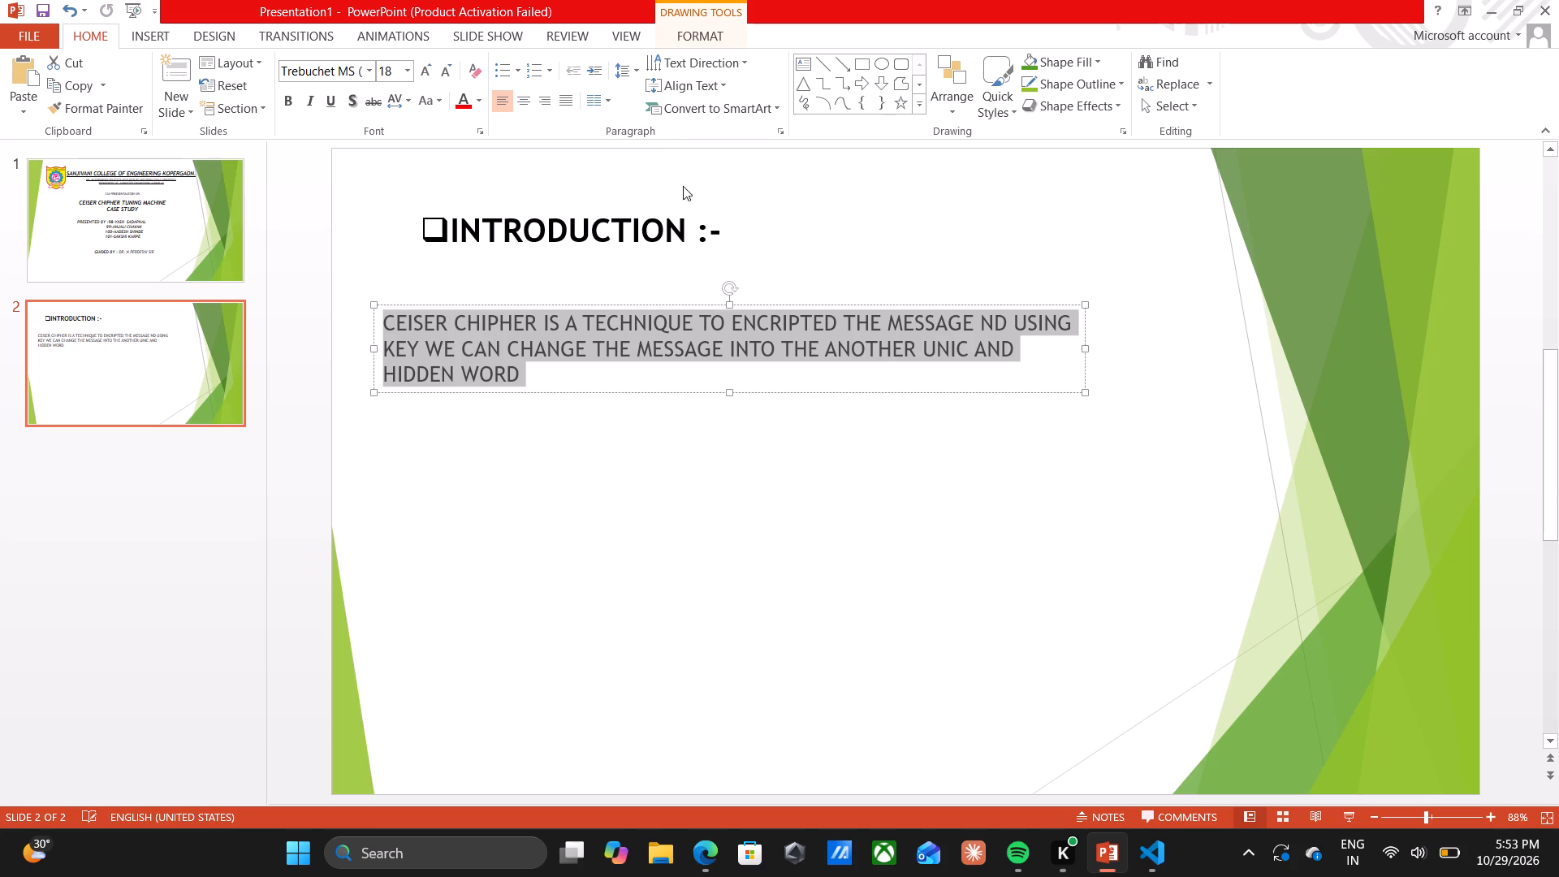
pyautogui.click(495, 68)
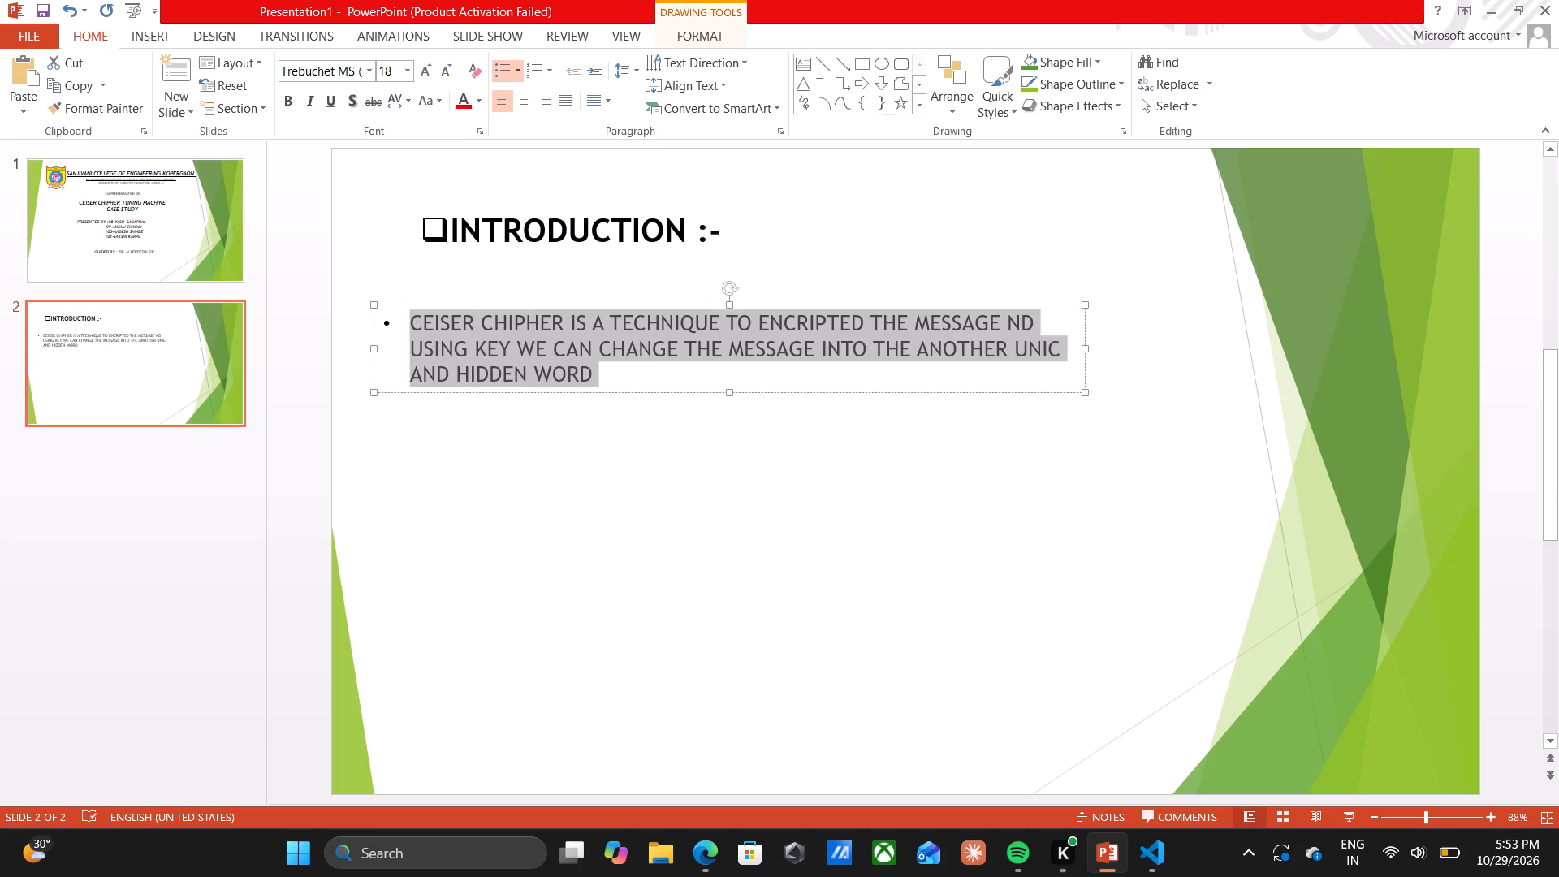
# Add a second bullet after "HIDDEN WORD" reading "IN THIS WE USE THE TUNING MACHINE".
pyautogui.click(617, 373)
pyautogui.press('Return')
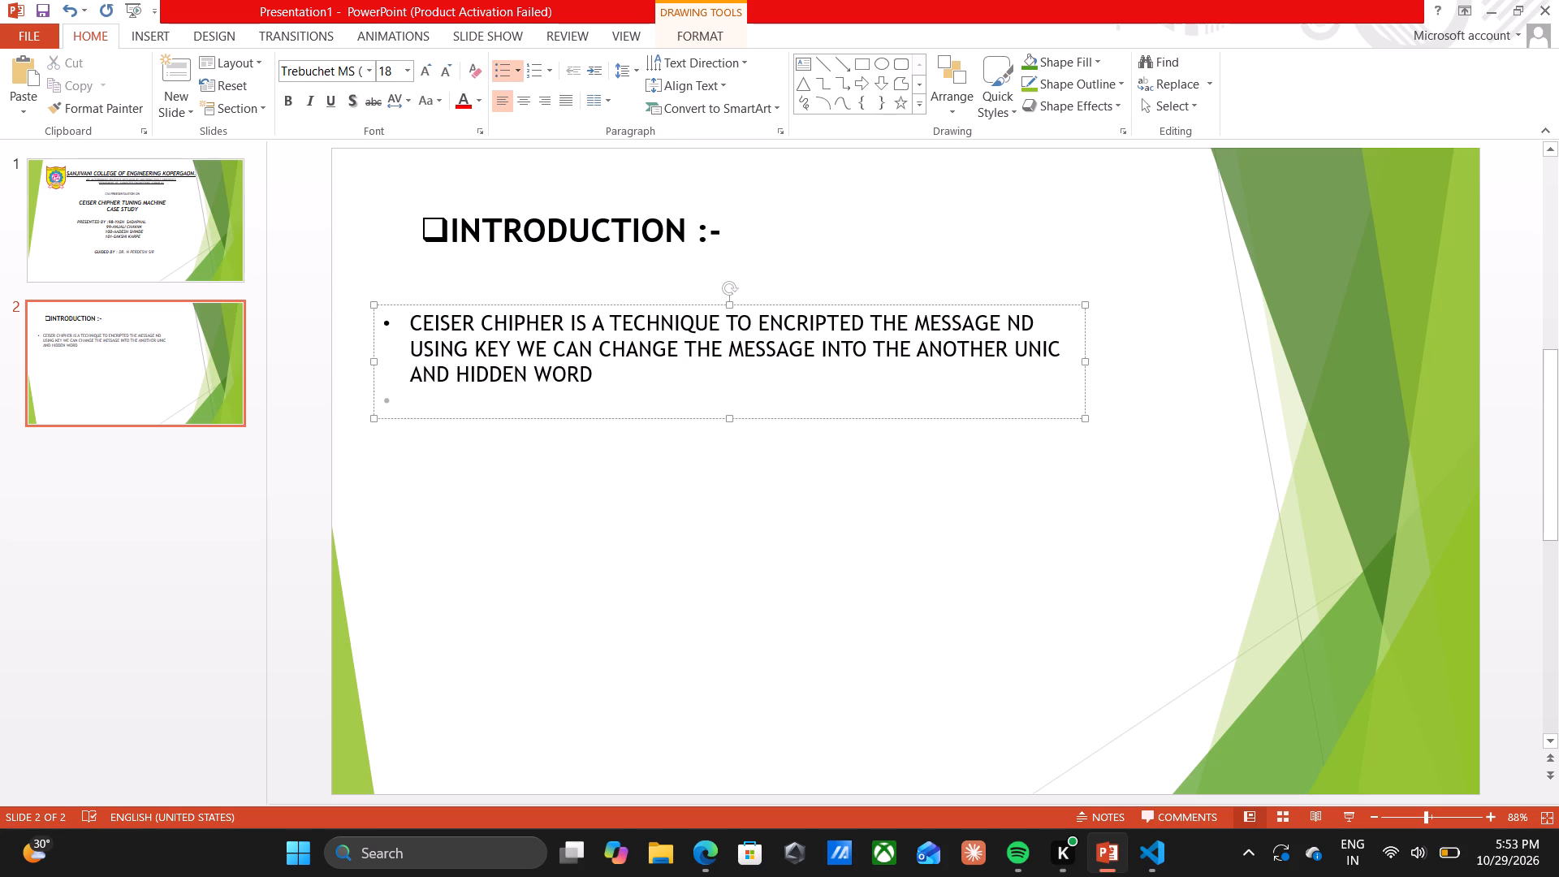
pyautogui.write('IN THIS')
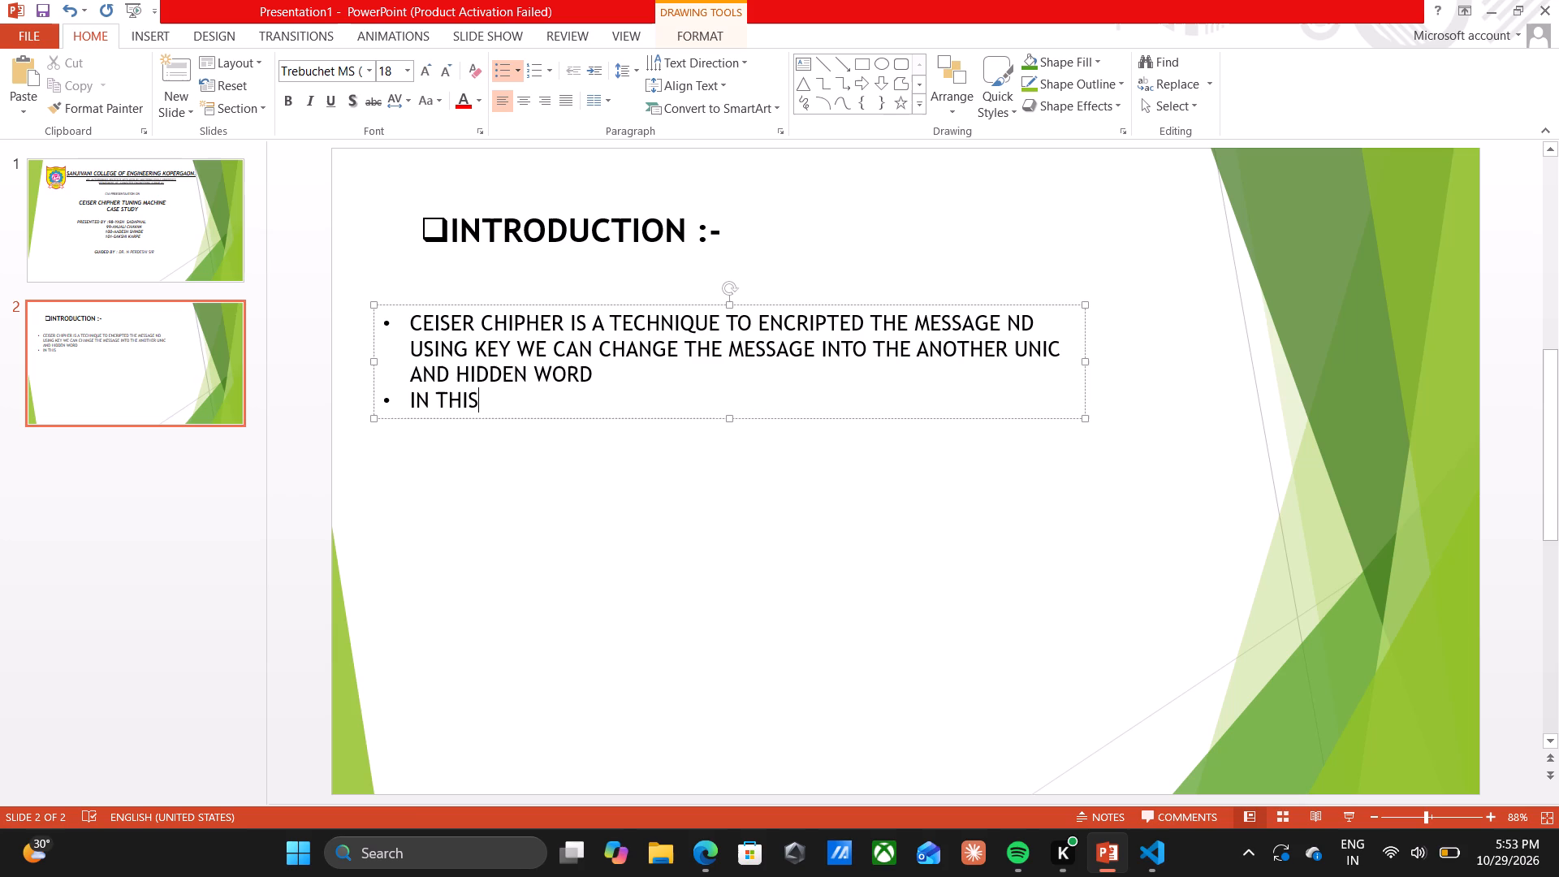
pyautogui.press('space')
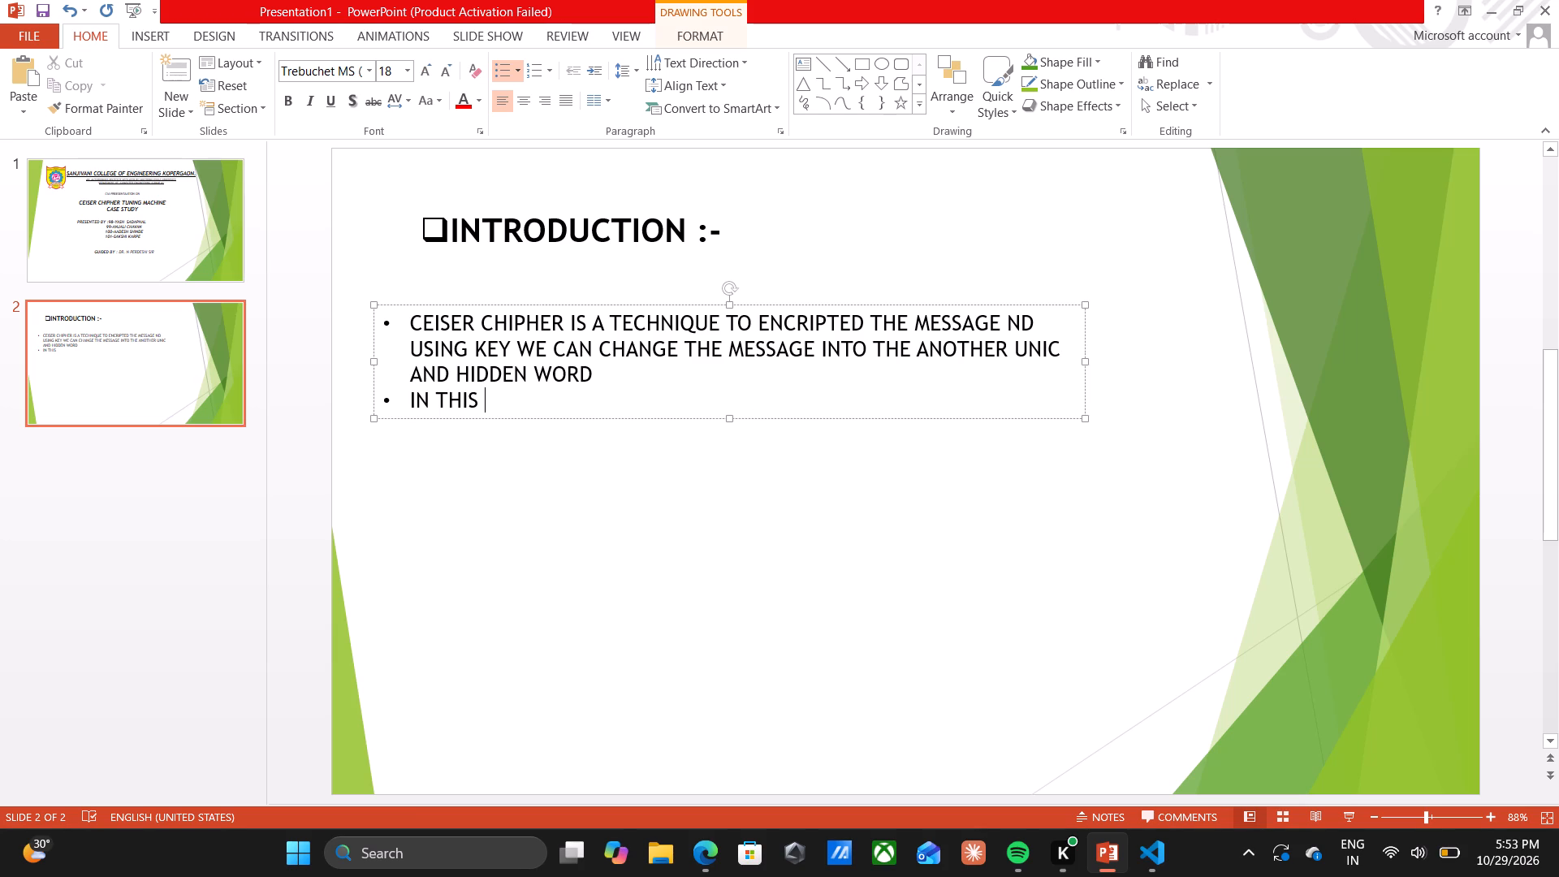
pyautogui.write('WE USE THE')
pyautogui.press('space')
pyautogui.write('TUNING MACHUN')
pyautogui.write('G')
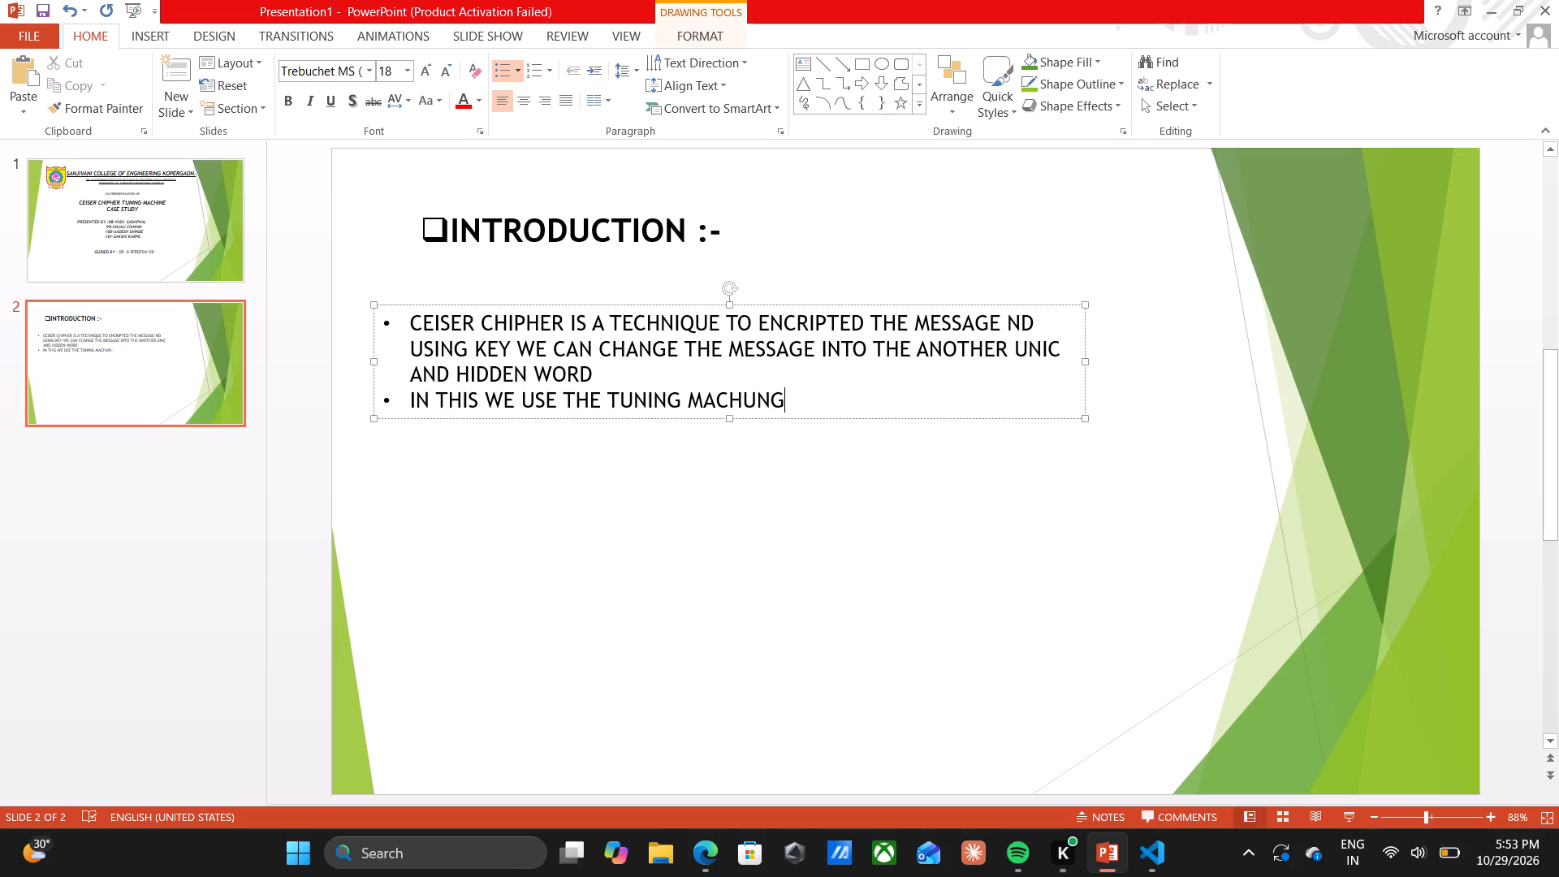
pyautogui.press('space')
pyautogui.press('BackSpace')
pyautogui.press('BackSpace')
pyautogui.press('BackSpace')
pyautogui.press('BackSpace')
pyautogui.write('INE')
pyautogui.press('space')
# Continue the second bullet with "WHHICH HELP US TO MAKE THE".
pyautogui.write('WHHICH HELP')
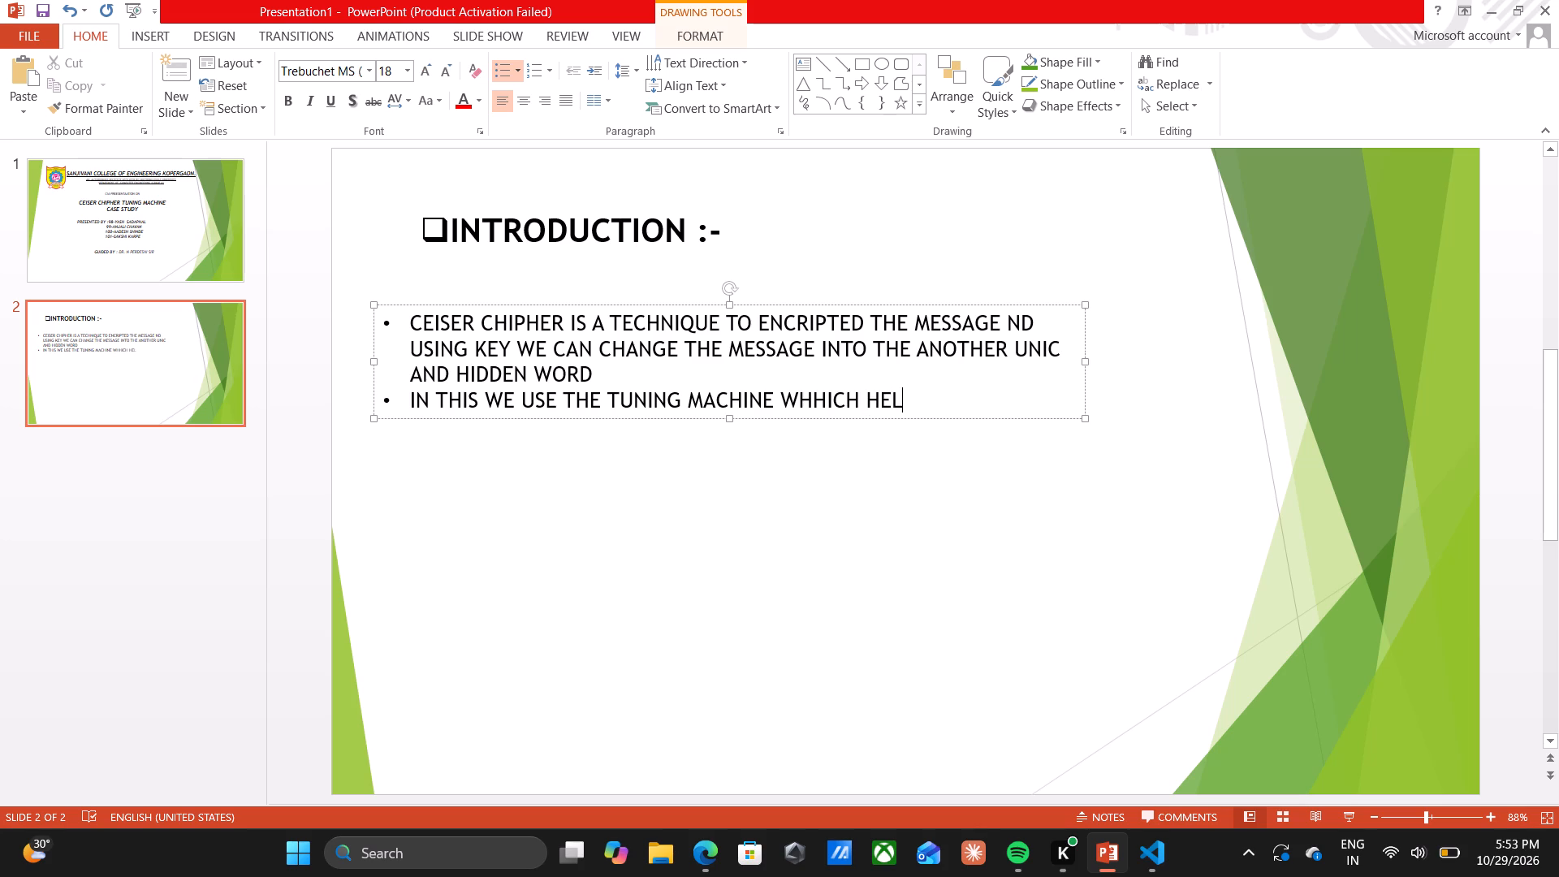
pyautogui.press('space')
pyautogui.write('US TO MAH')
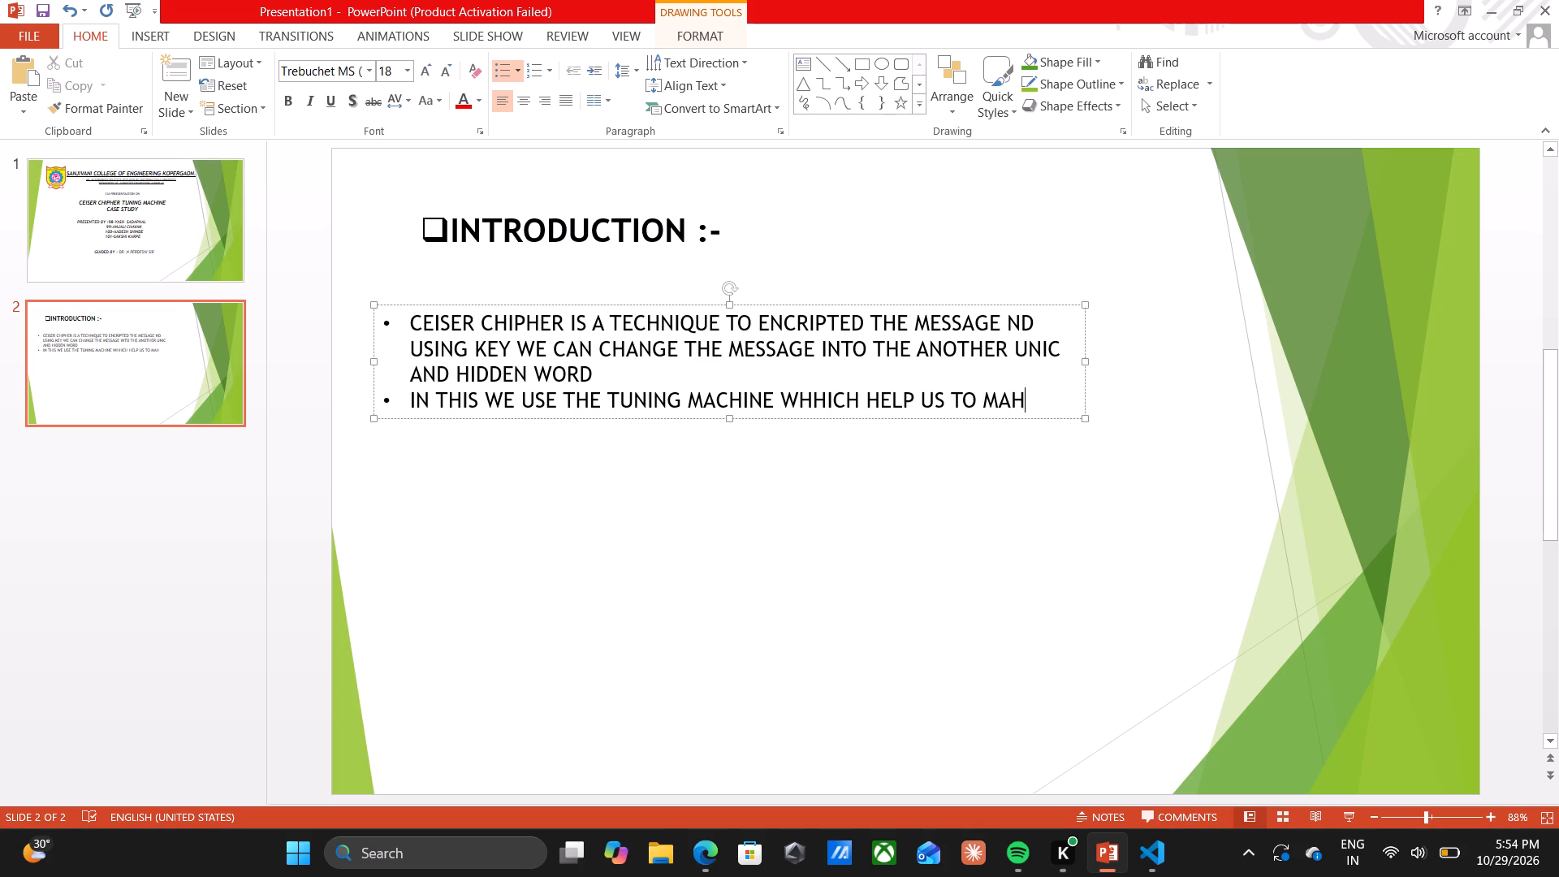
pyautogui.press('BackSpace')
pyautogui.press('e')
pyautogui.press('BackSpace')
pyautogui.write('KE THE')
pyautogui.press('space')
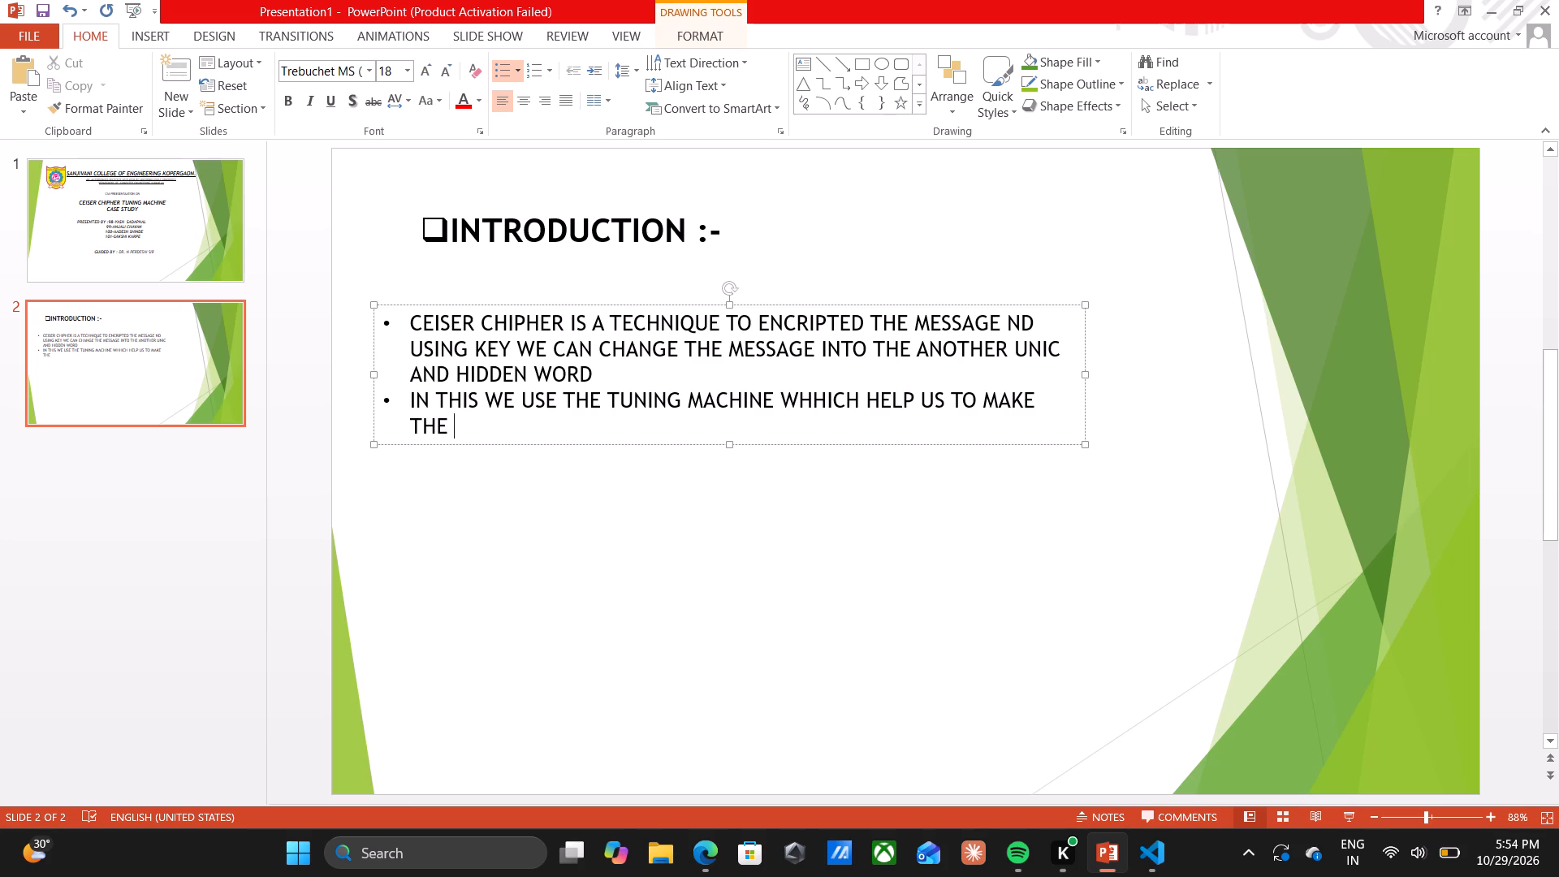
# Complete the second bullet with "CEISER CHIPER TECHNIQUE IMPLEMENTED".
pyautogui.write('CI')
pyautogui.press('BackSpace')
pyautogui.write('EIS')
pyautogui.press('e')
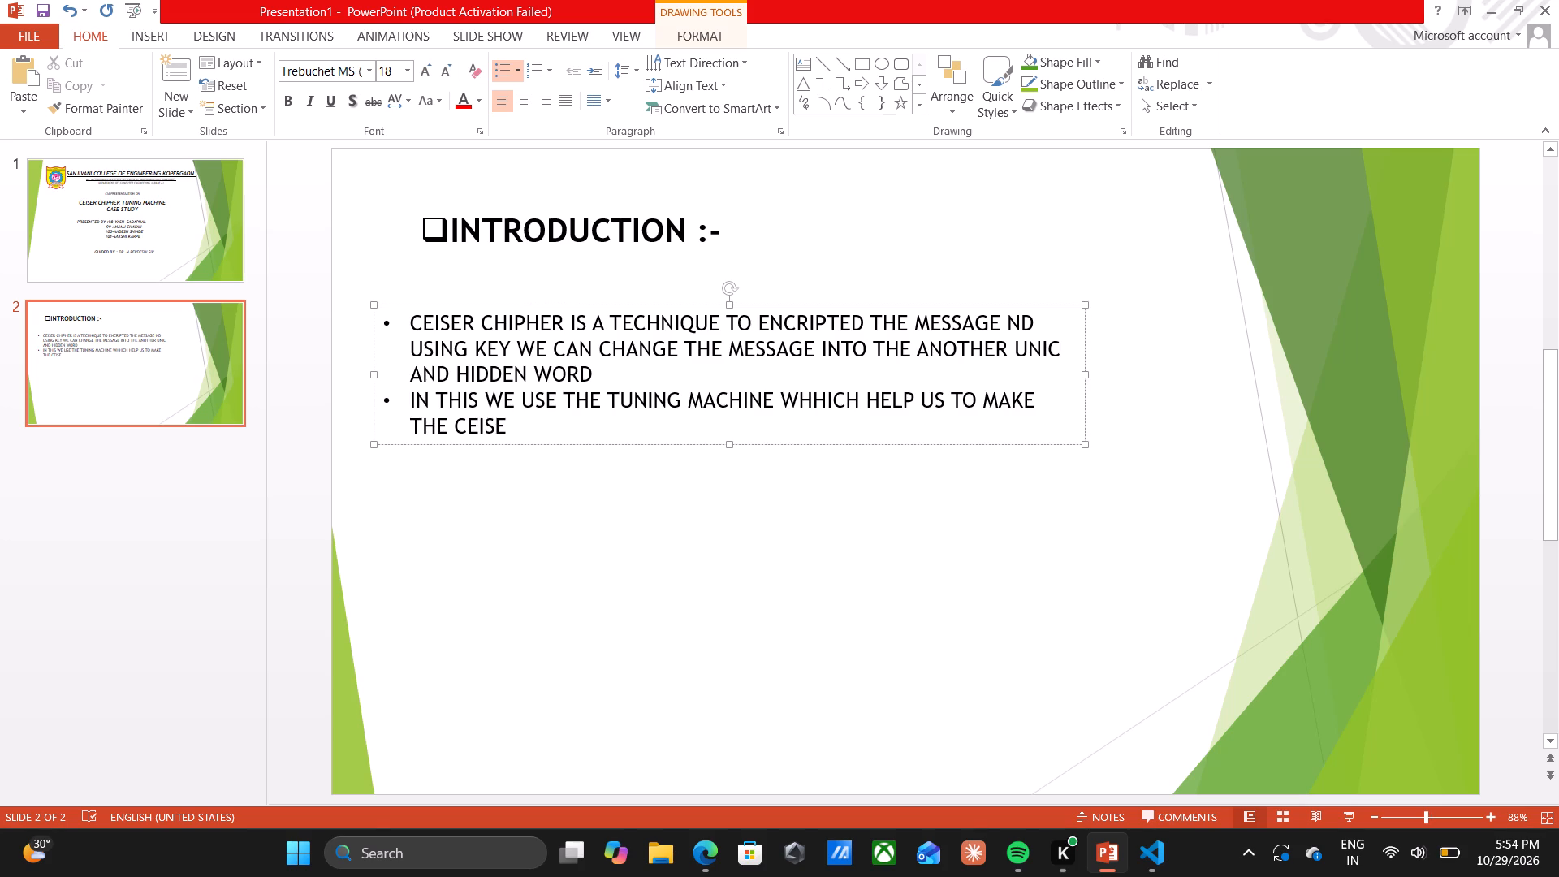
pyautogui.write('R')
pyautogui.press('space')
pyautogui.press('c')
pyautogui.write('HIPER')
pyautogui.press('space')
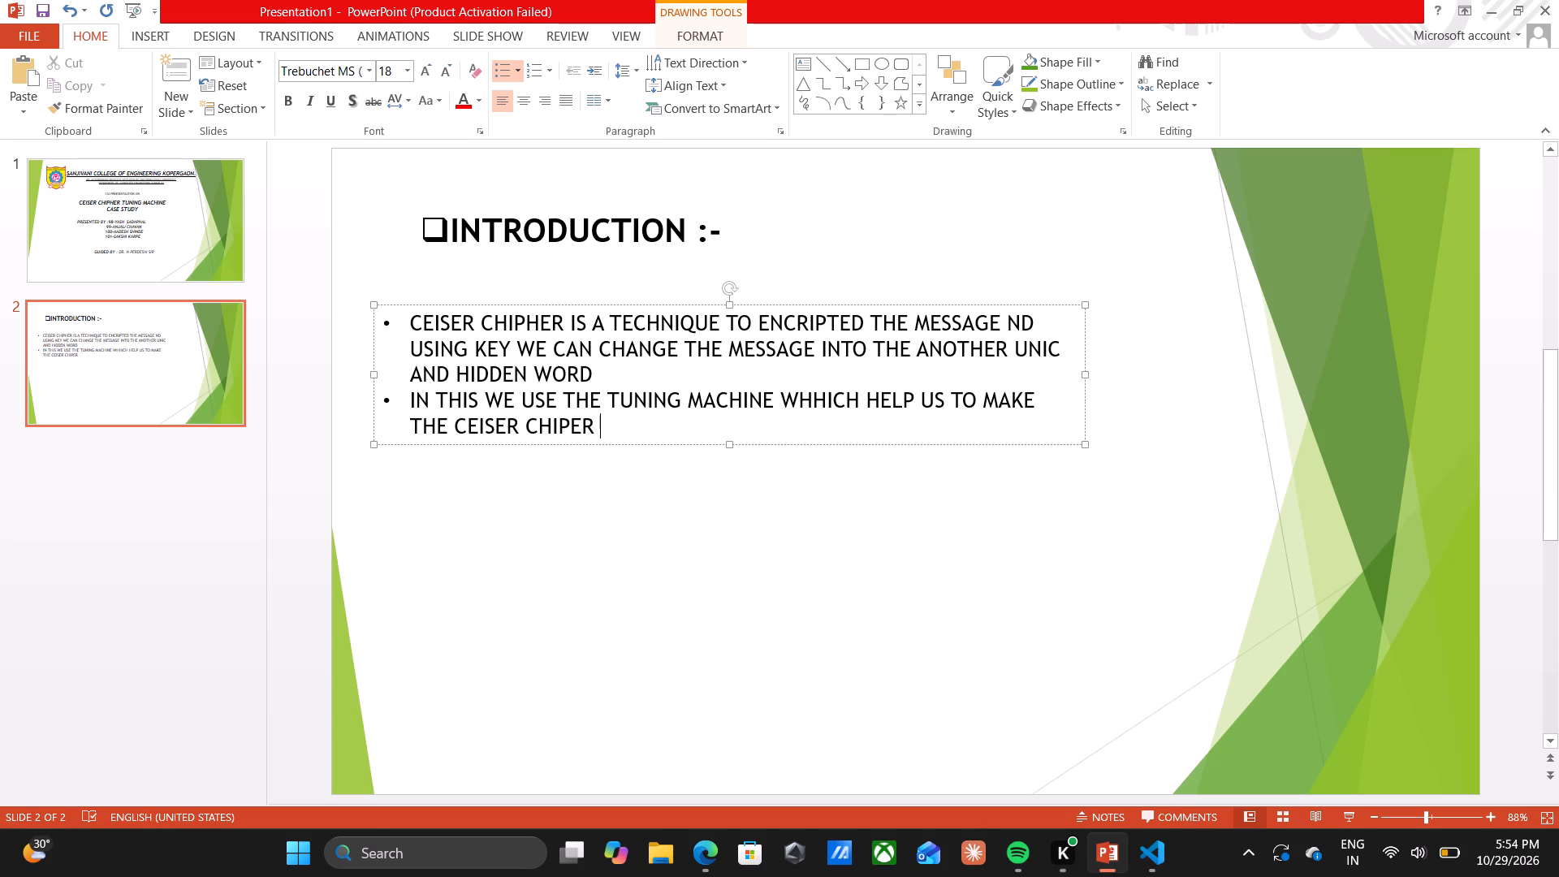
pyautogui.write('TECH')
pyautogui.write('NI')
pyautogui.write('QUE')
pyautogui.press('space')
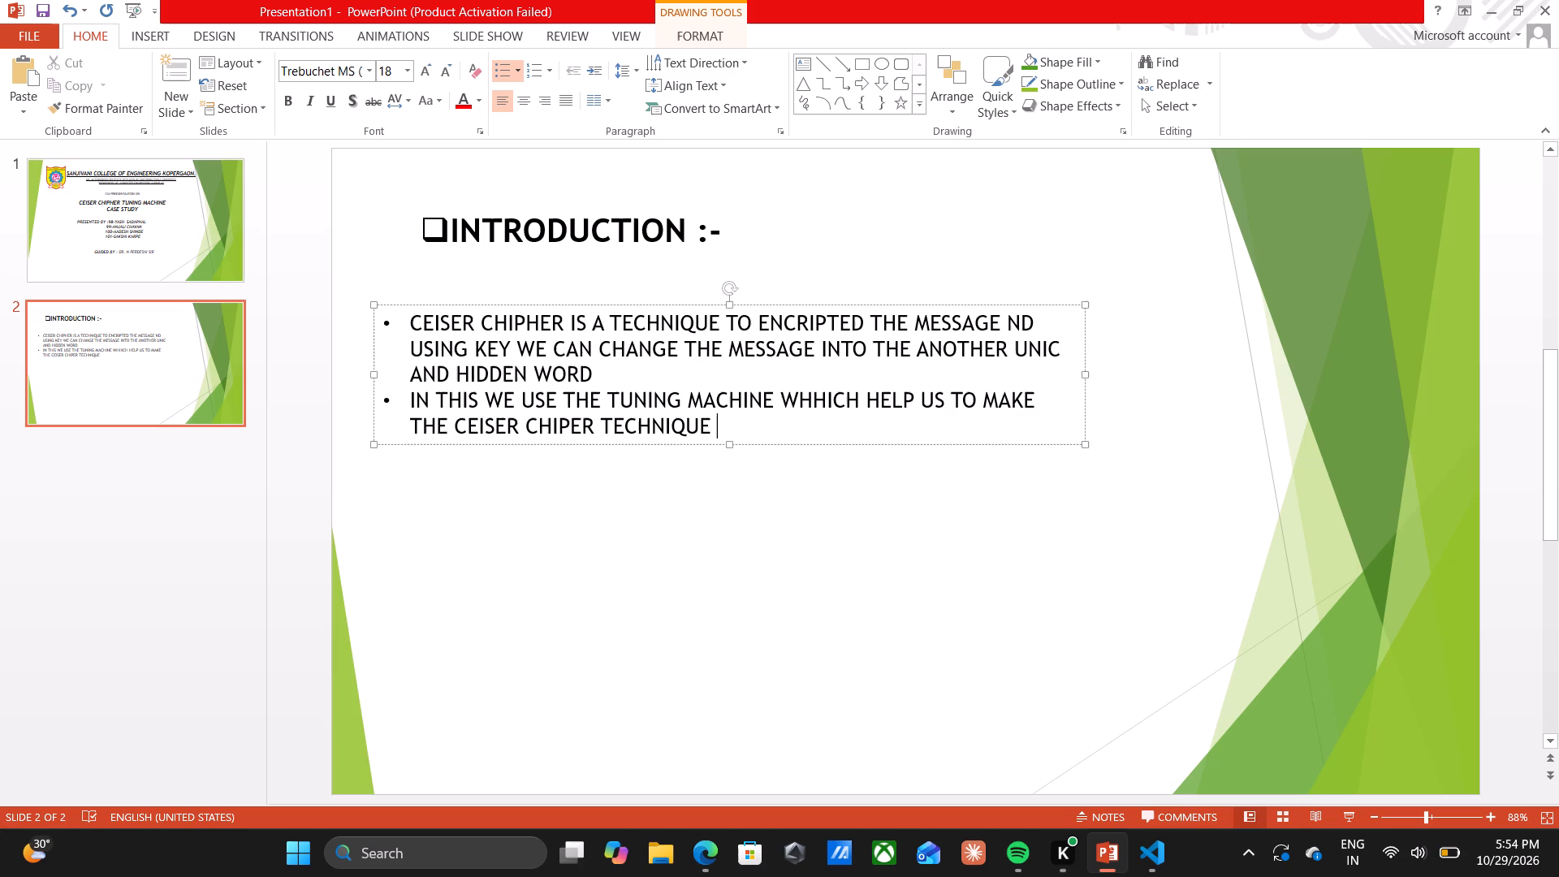
pyautogui.write('IMPLEMENTED')
pyautogui.press('space')
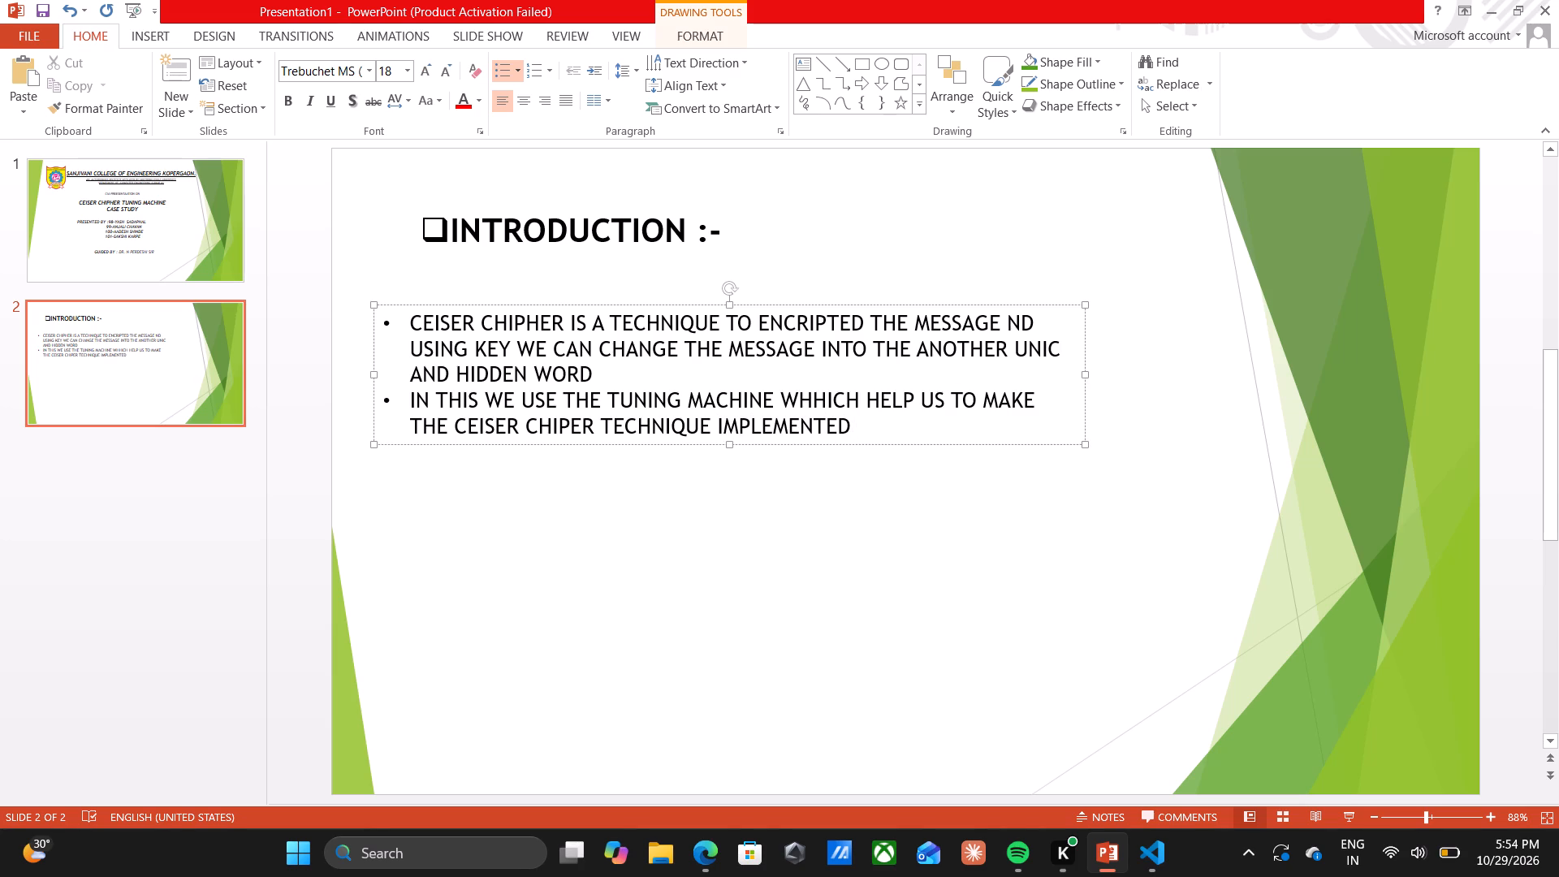
pyautogui.hotkey('shift', 'Return')
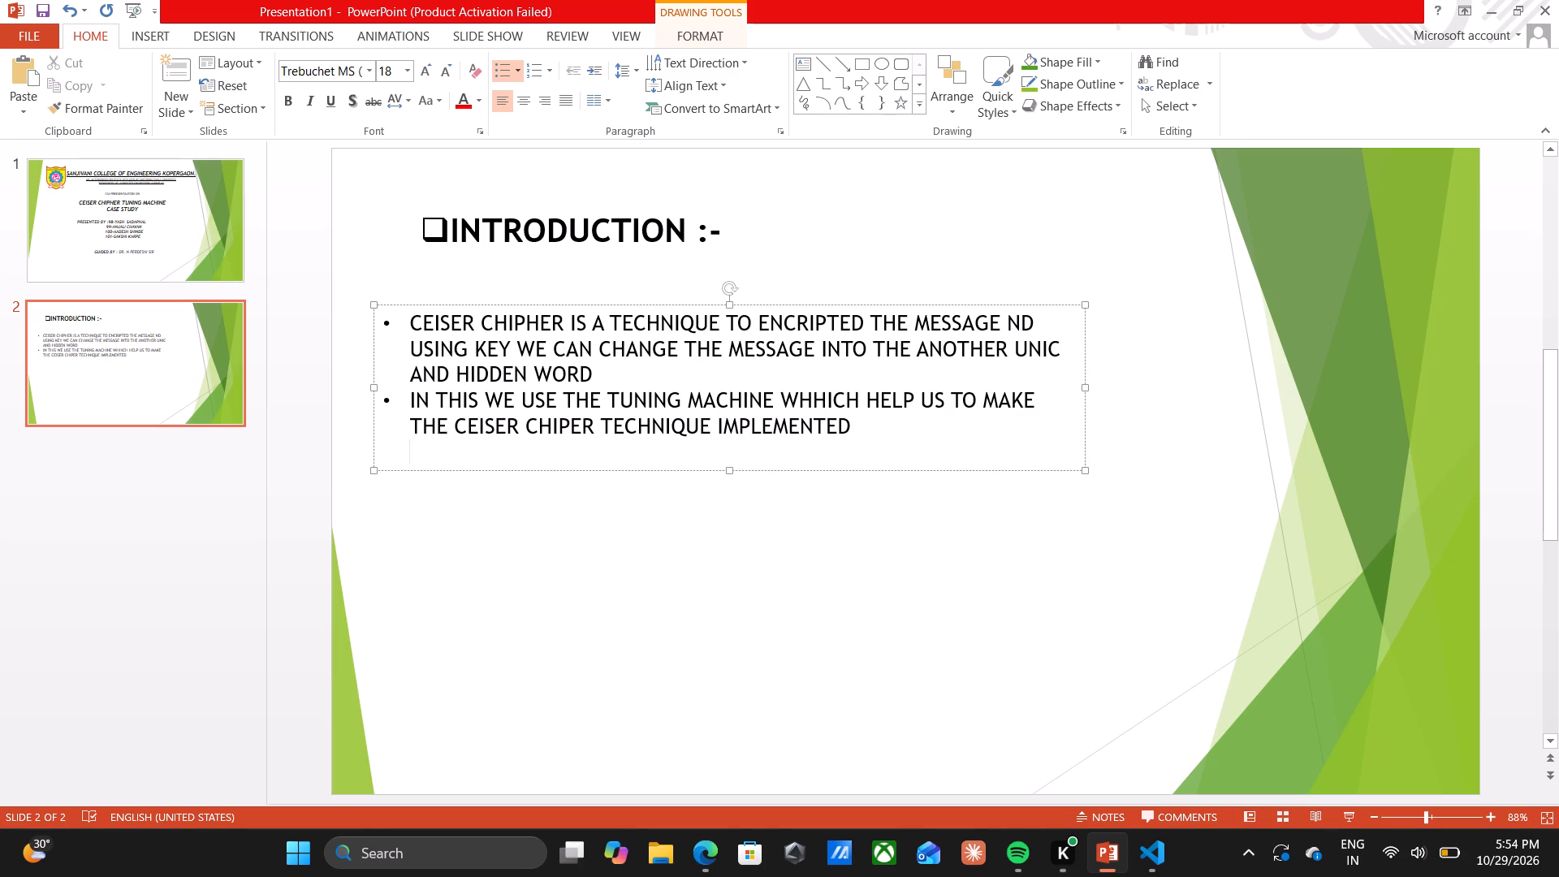
pyautogui.press('BackSpace')
# Start a third bullet below "TECHNIQUE IMPLEMENTED" reading "AFTER THIS WE", with single spaces between the words.
pyautogui.press('Return')
pyautogui.write('AFER')
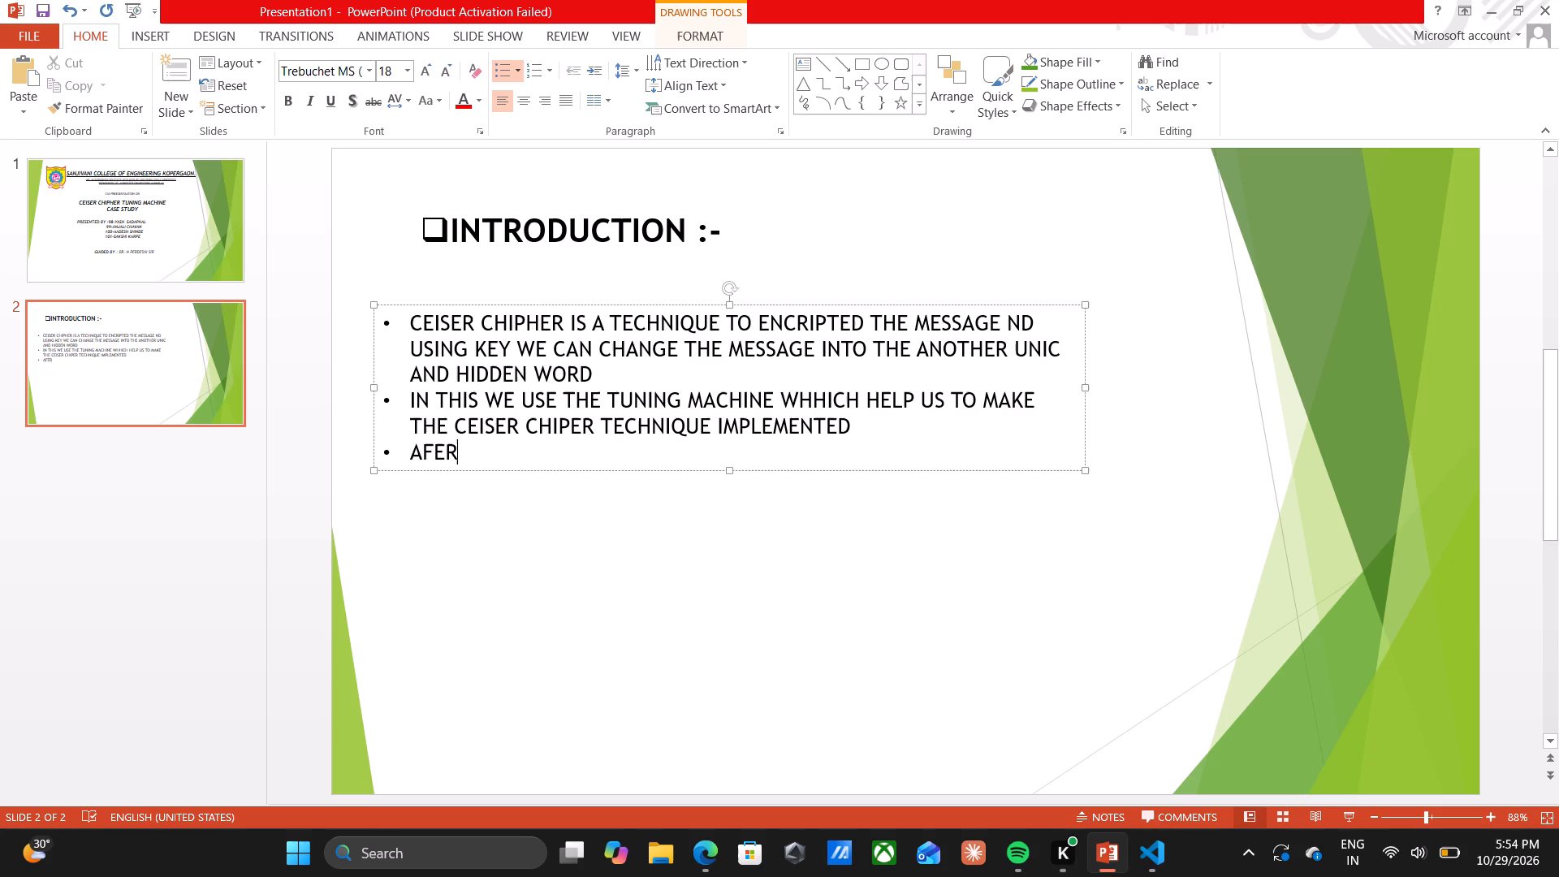
pyautogui.press('BackSpace')
pyautogui.press('BackSpace')
pyautogui.write('TER THIS WE')
pyautogui.press('space')
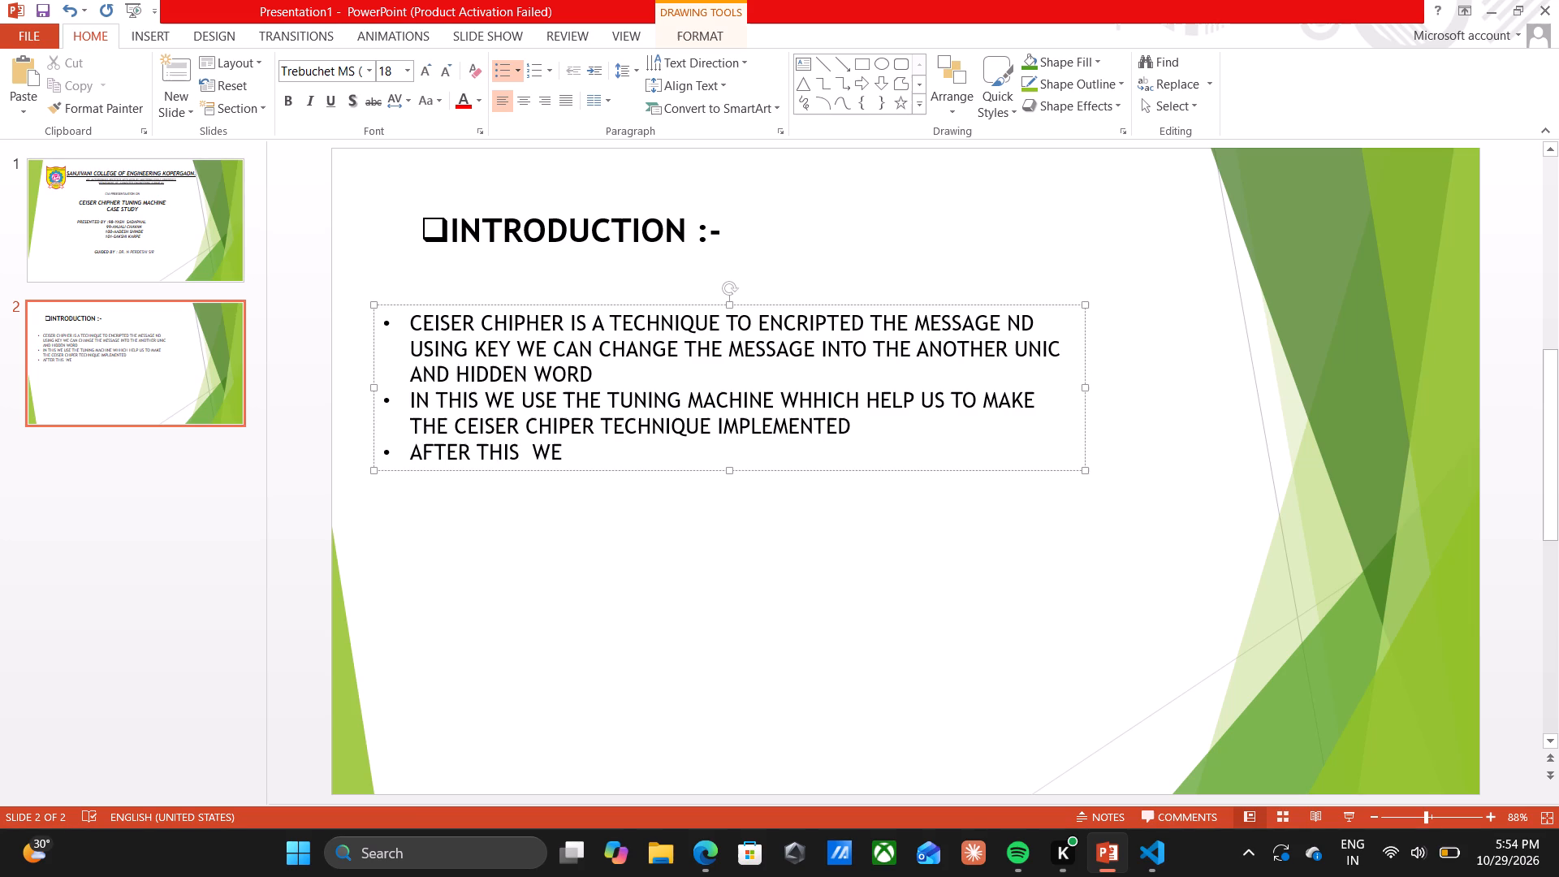
pyautogui.press('Left')
pyautogui.press('Left')
pyautogui.press('Left')
pyautogui.press('Left')
pyautogui.press('Right')
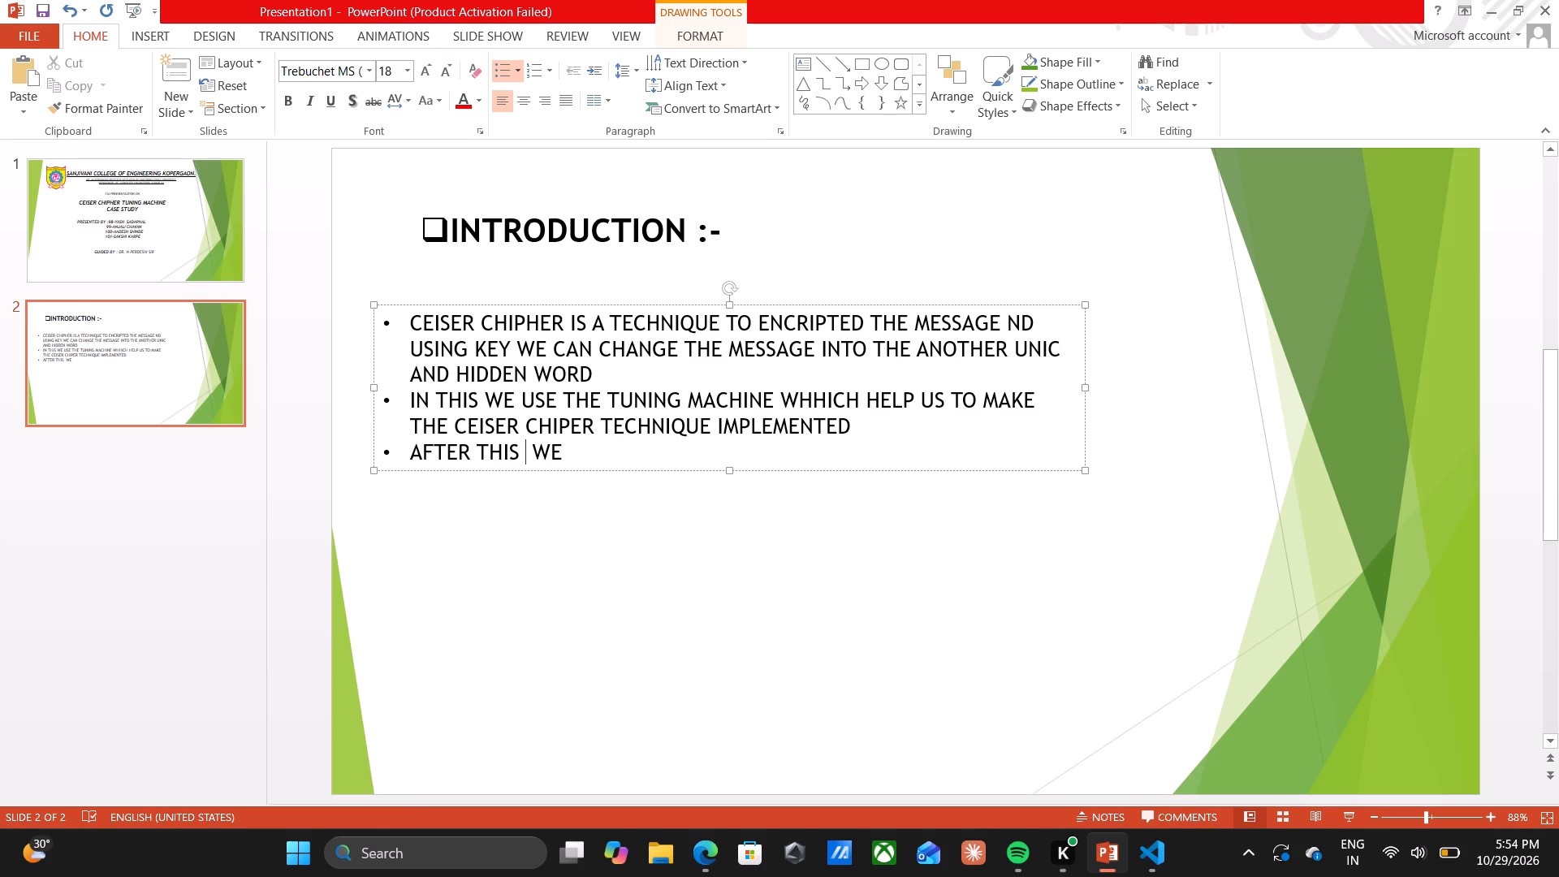
pyautogui.press('BackSpace')
pyautogui.press('Right')
pyautogui.press('Right')
pyautogui.press('space')
# Continue the third bullet with "TAKE THE HELP OF THE KEY".
pyautogui.press('w')
pyautogui.press('e')
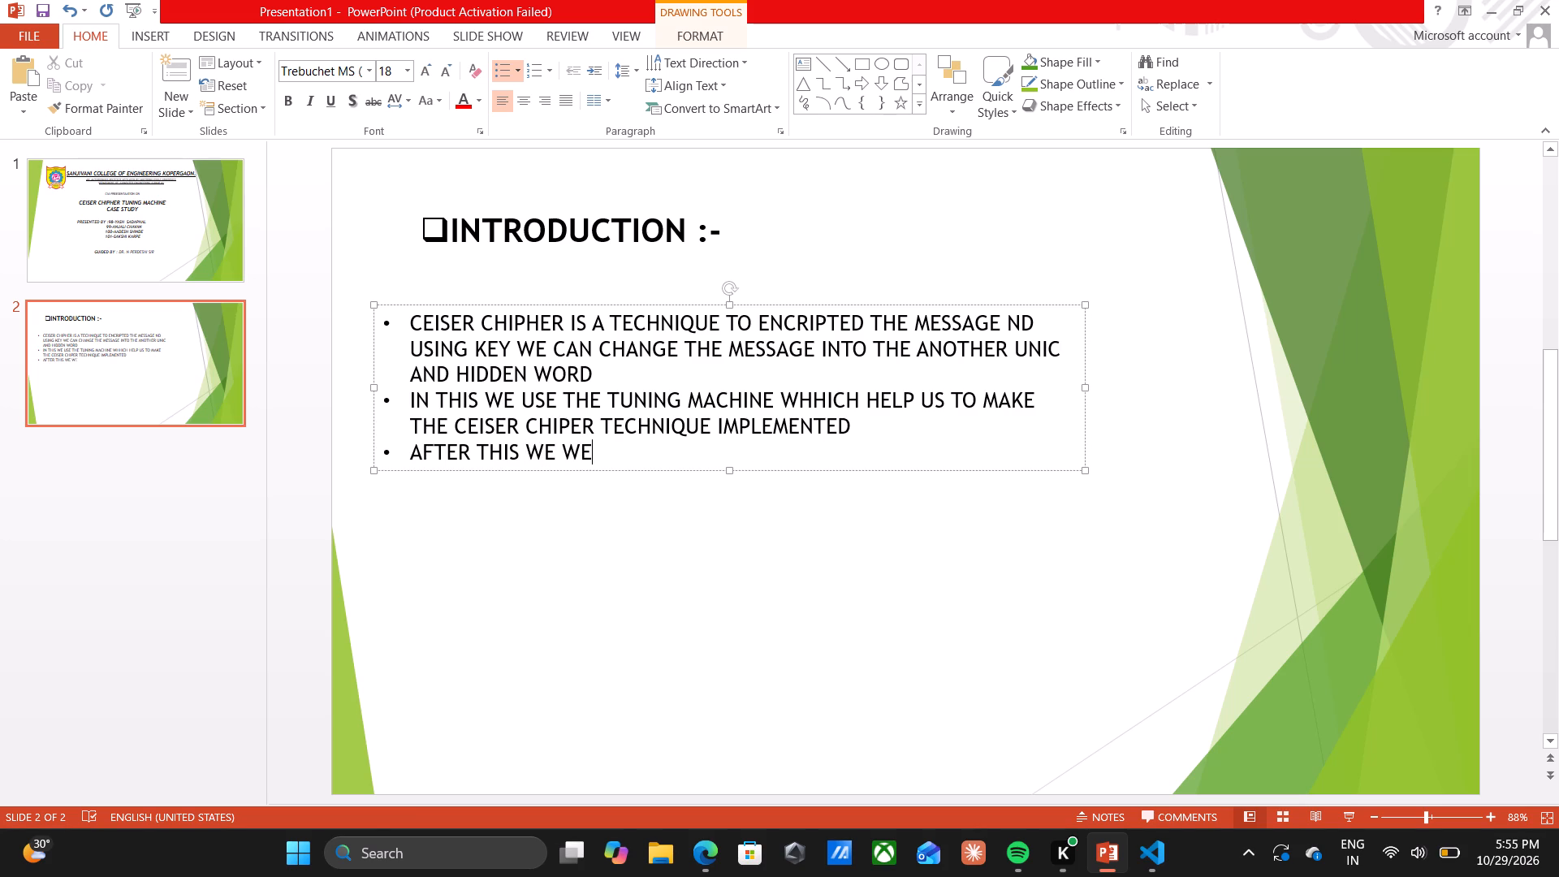
pyautogui.press('BackSpace')
pyautogui.press('BackSpace')
pyautogui.write('TAK EE')
pyautogui.press('BackSpace')
pyautogui.press('BackSpace')
pyautogui.press('BackSpace')
pyautogui.write('E THE')
pyautogui.press('space')
pyautogui.write('HELP L')
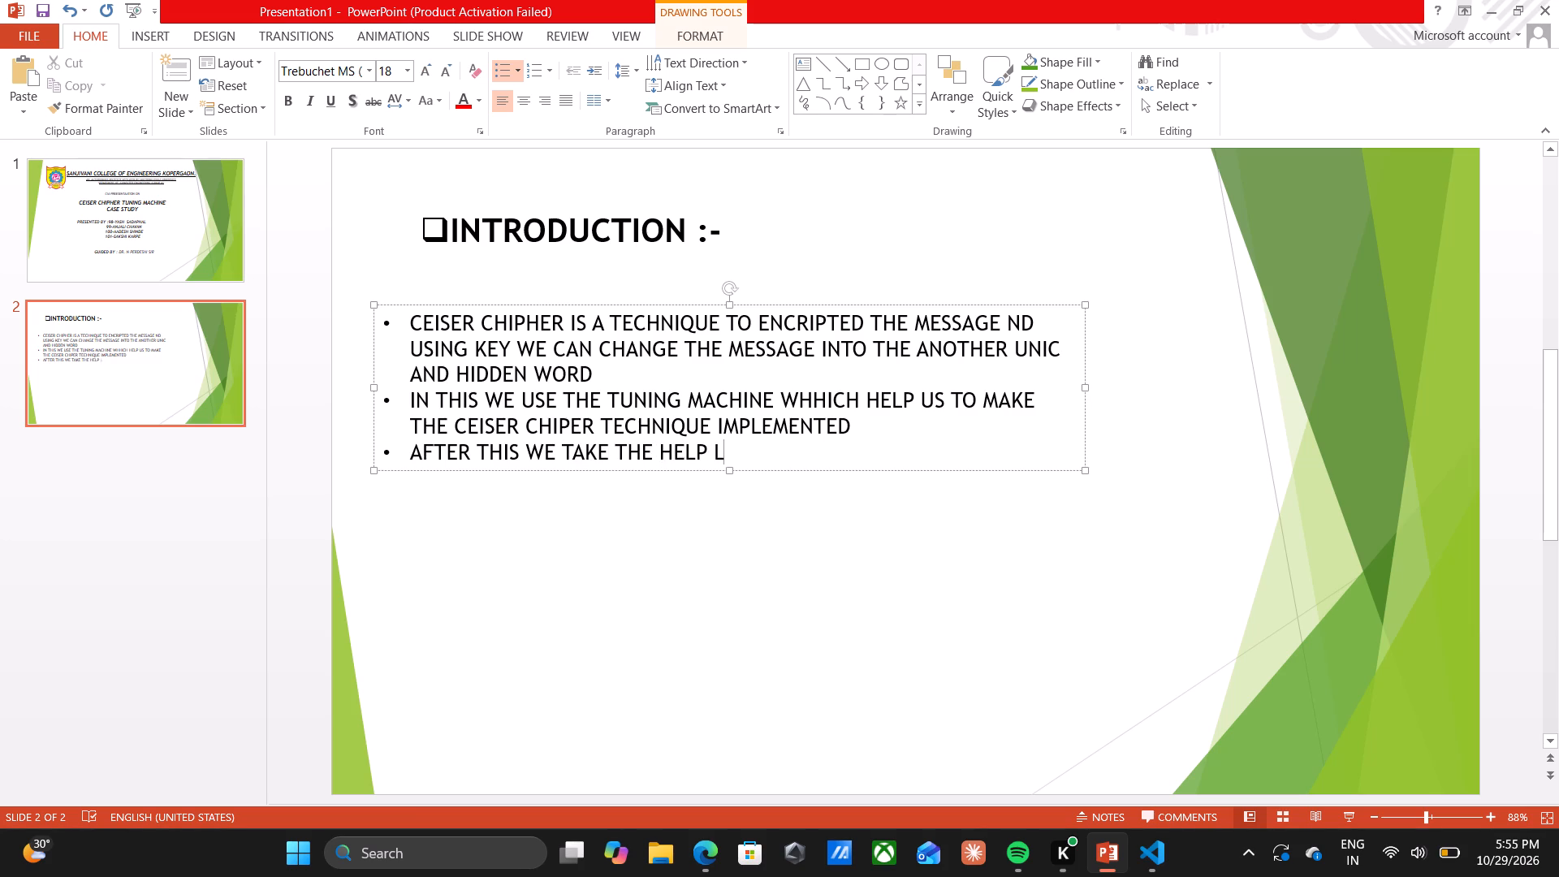
pyautogui.press('BackSpace')
pyautogui.write('OF THE')
pyautogui.press('space')
pyautogui.write('KEY')
pyautogui.press('space')
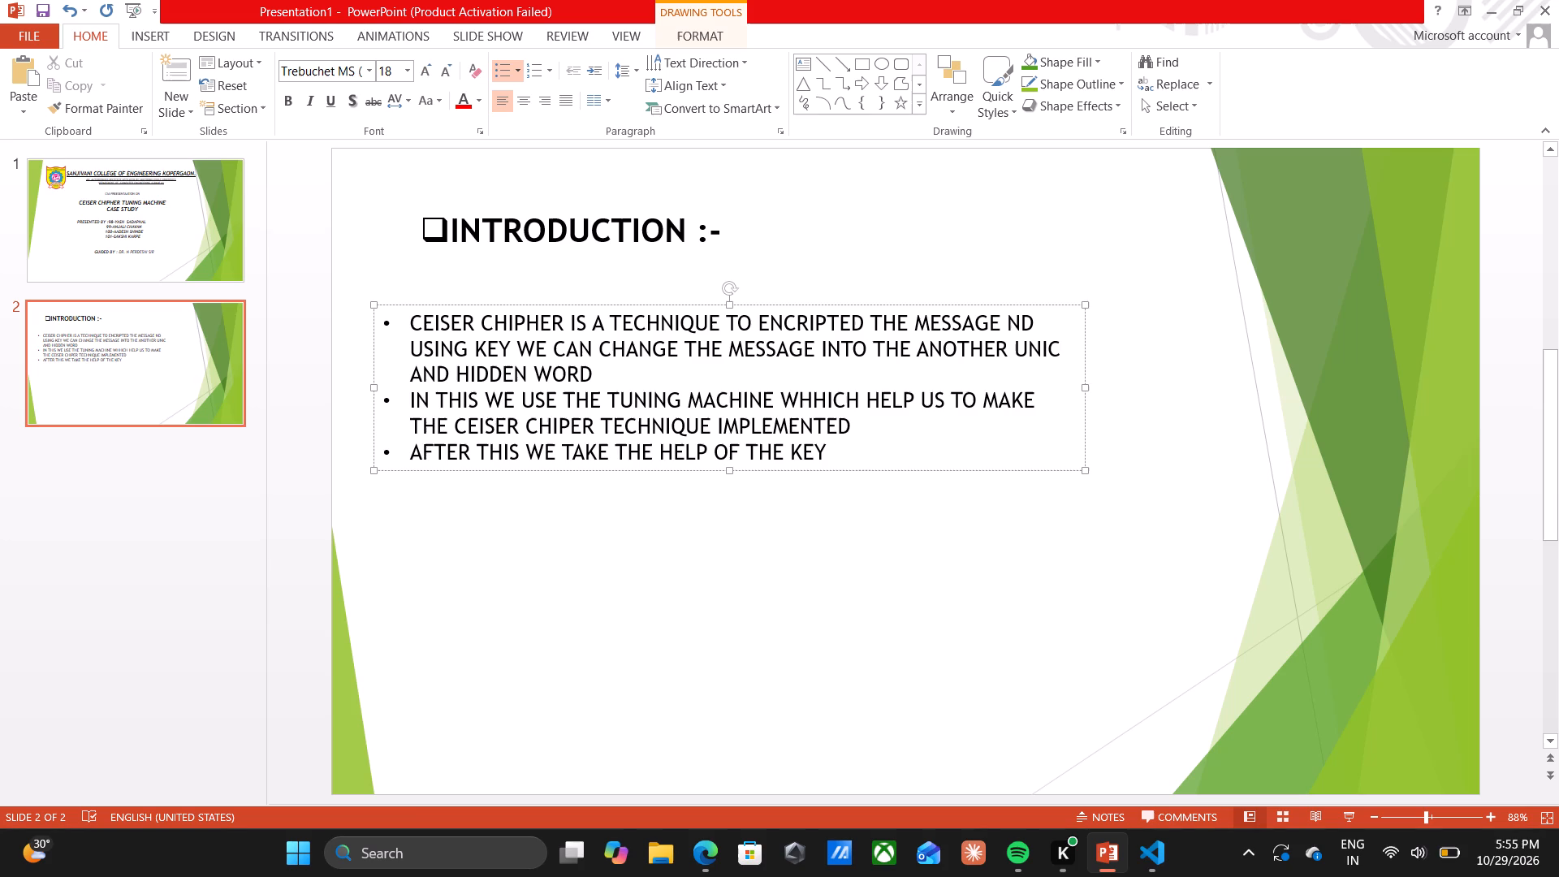
# Complete the third bullet with "THROUGH WE SHIFT THE NO OF CHARACTER INN THE ALPHABETS".
pyautogui.write('TH')
pyautogui.write('ROUGH WE SHIFT THE')
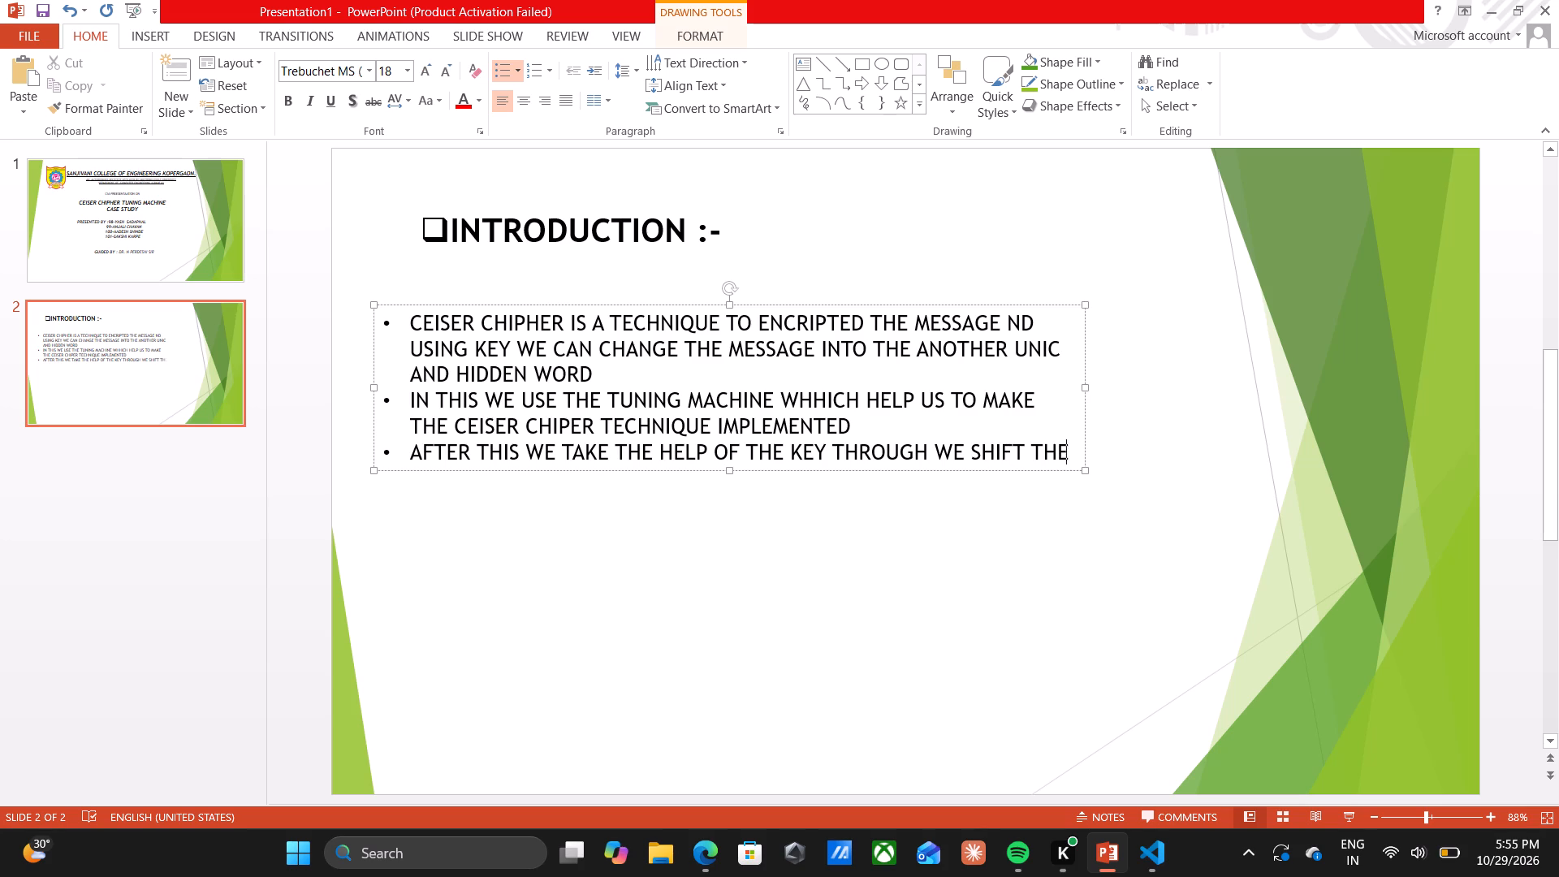
pyautogui.press('space')
pyautogui.write('NO')
pyautogui.press('space')
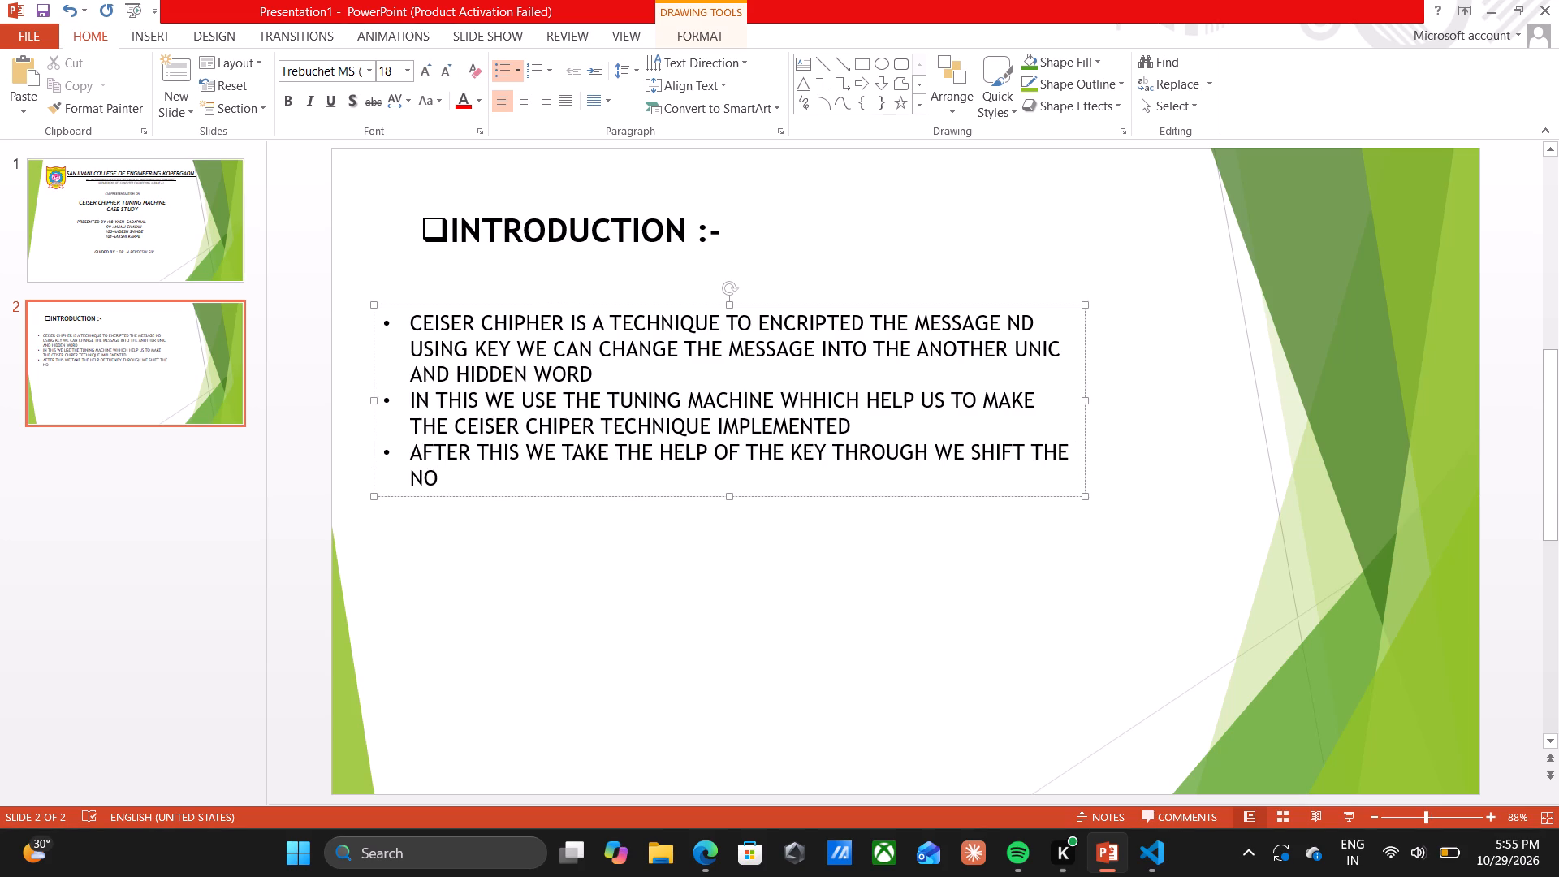
pyautogui.write('OF CHARACTER INN THE ALPHABETS')
pyautogui.press('space')
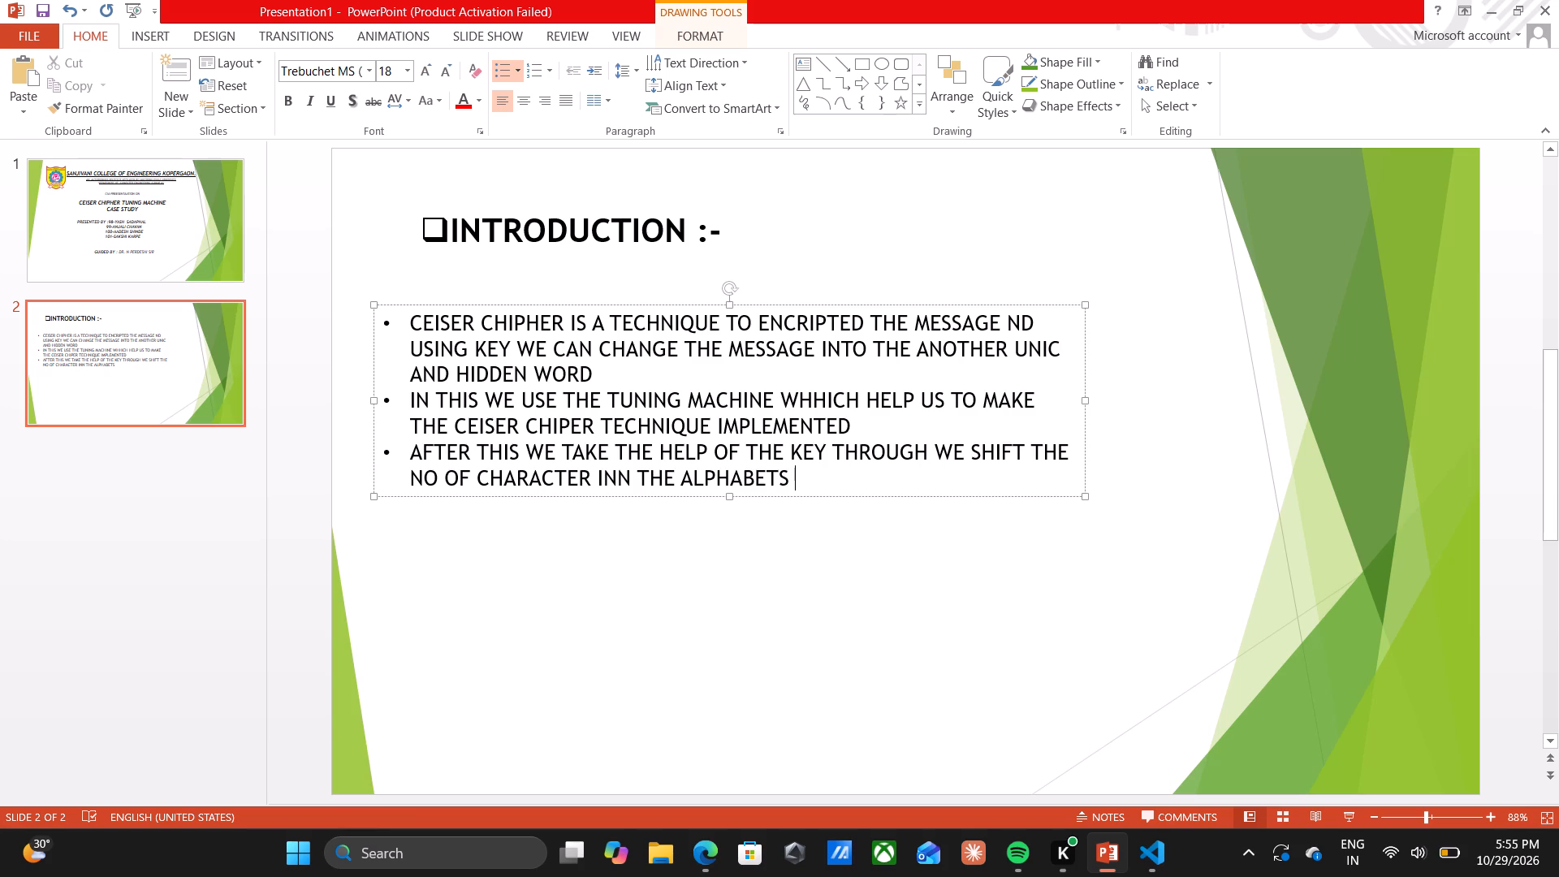
# Add a fourth bullet reading "THIS HELP TO HIDE THE ORIGINAL TEXT MESSAGE".
pyautogui.press('Return')
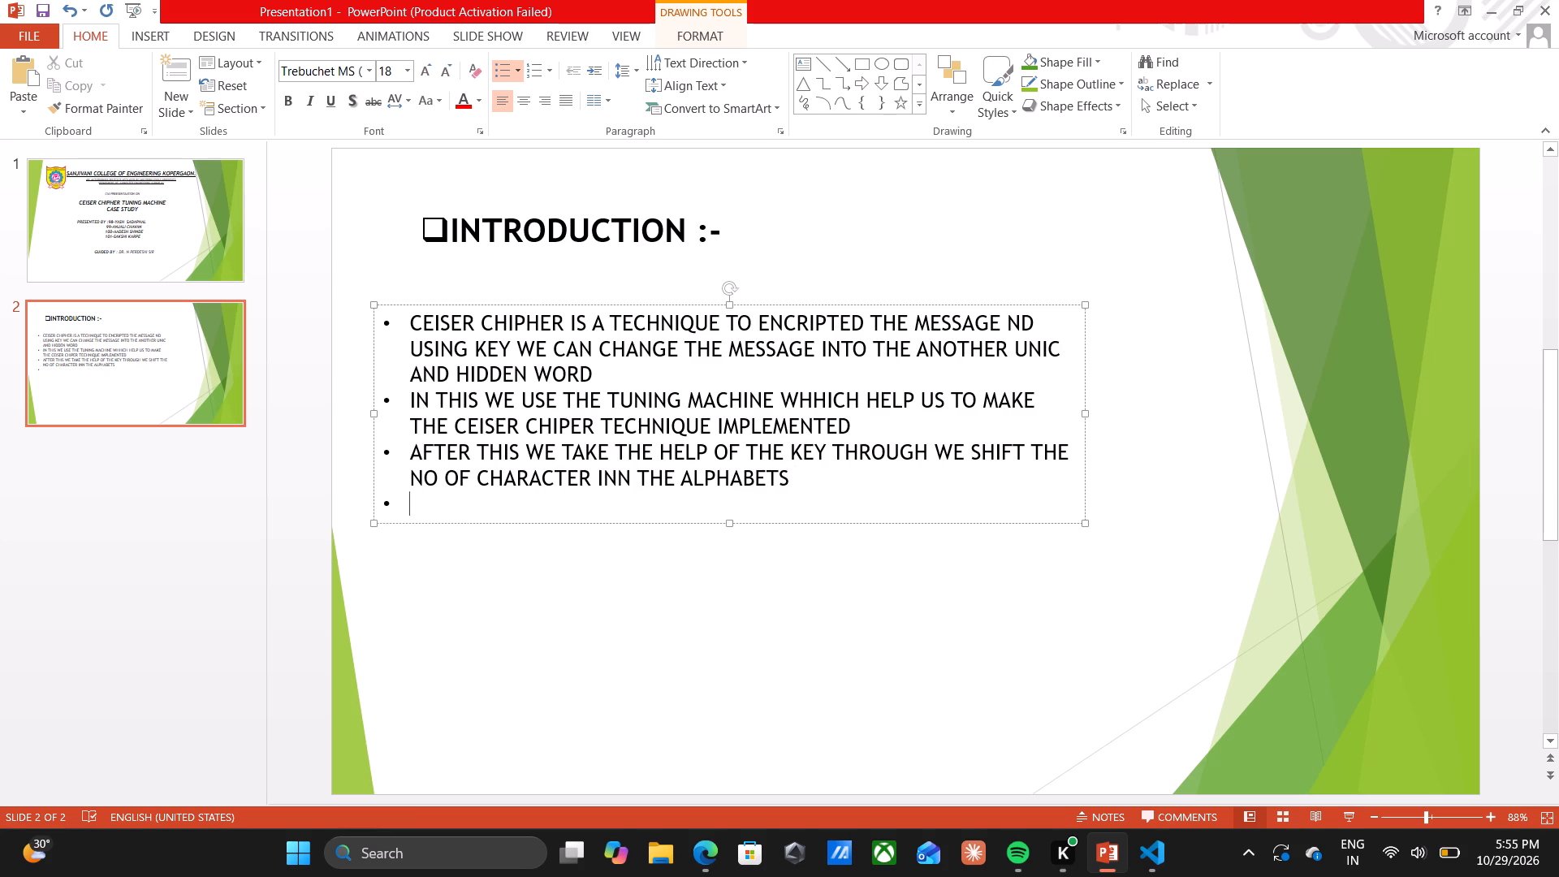
pyautogui.write('THIS HEPL')
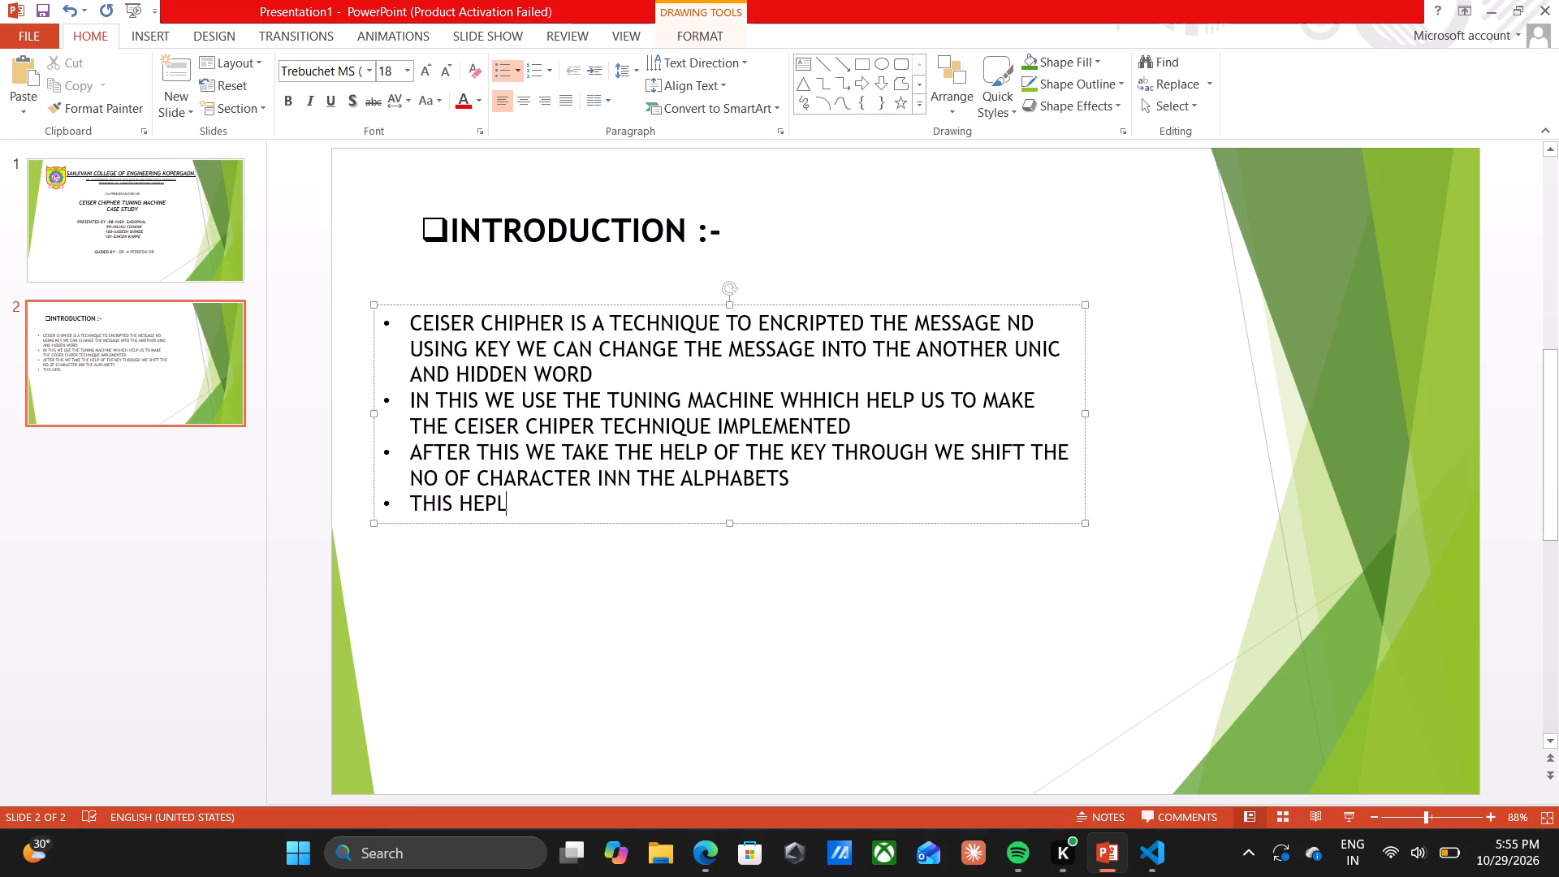
pyautogui.press('BackSpace')
pyautogui.press('BackSpace')
pyautogui.write('LP TO HIDE')
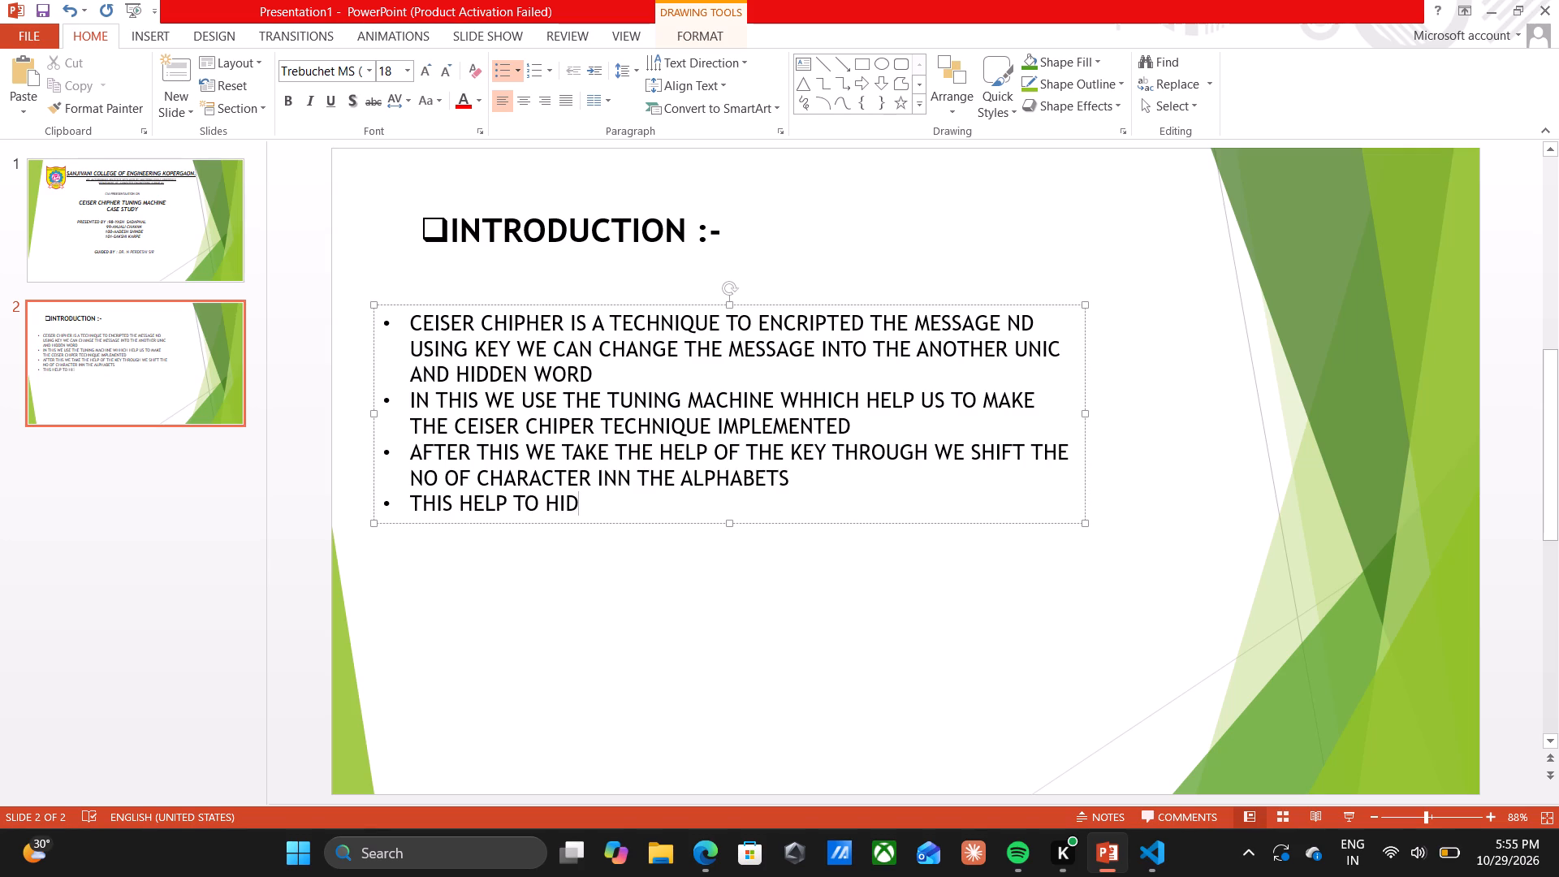
pyautogui.press('space')
pyautogui.write('THE ORIGINAL TEXT MESSAGE')
pyautogui.press('space')
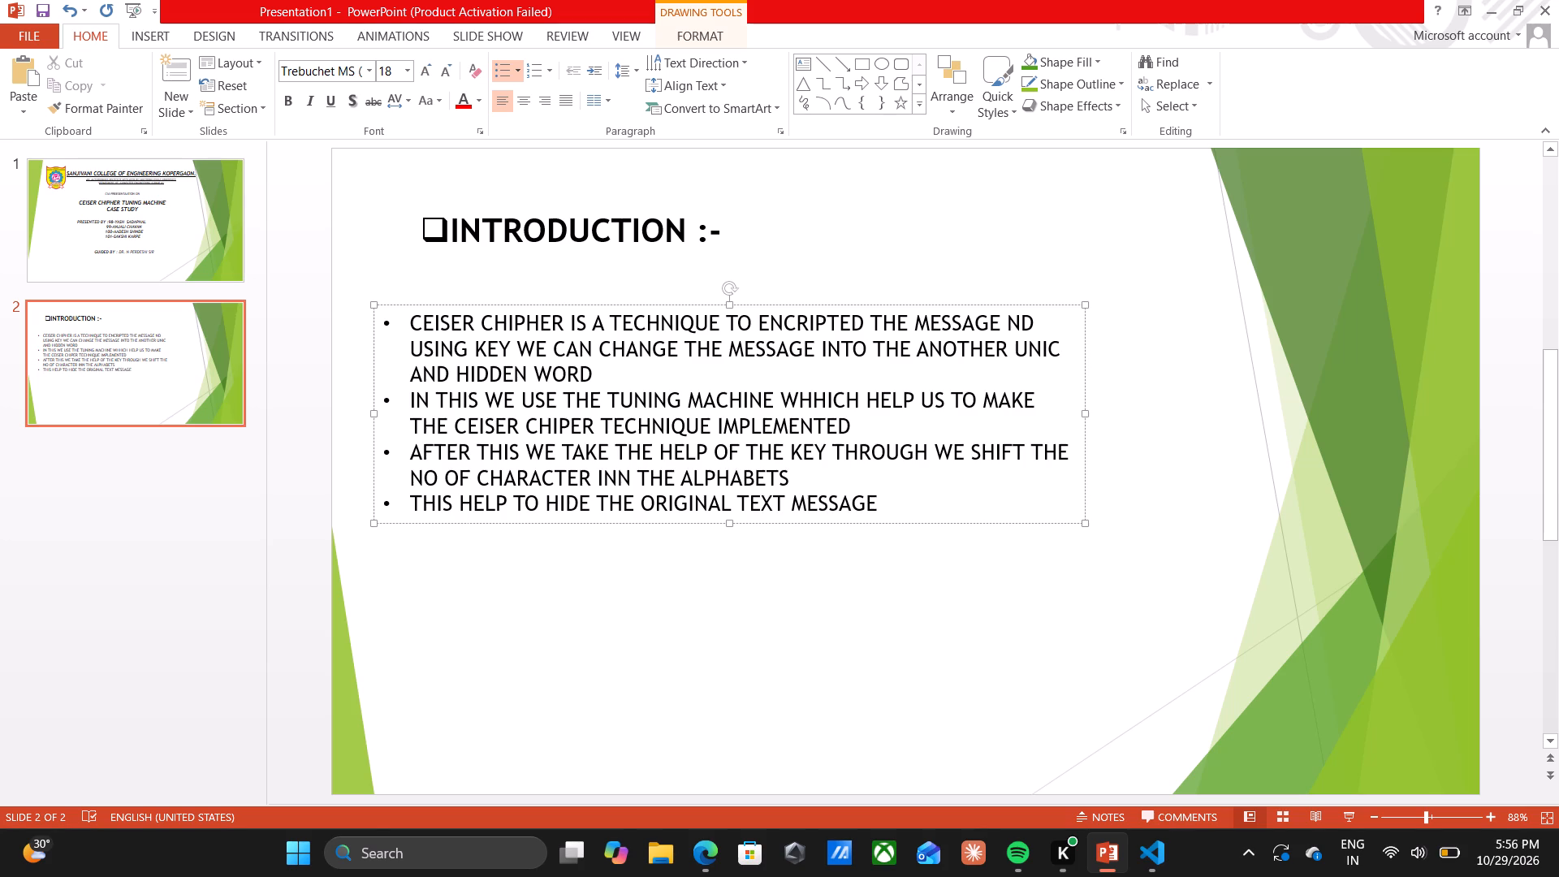
# Complete the fourth bullet with "ND CAN BE CONVERTED IT INTO THE ENCRIPTED MESSAGE".
pyautogui.write('ND CAN BE COM')
pyautogui.press('BackSpace')
pyautogui.write('NVERTED IT INTO THE')
pyautogui.press('space')
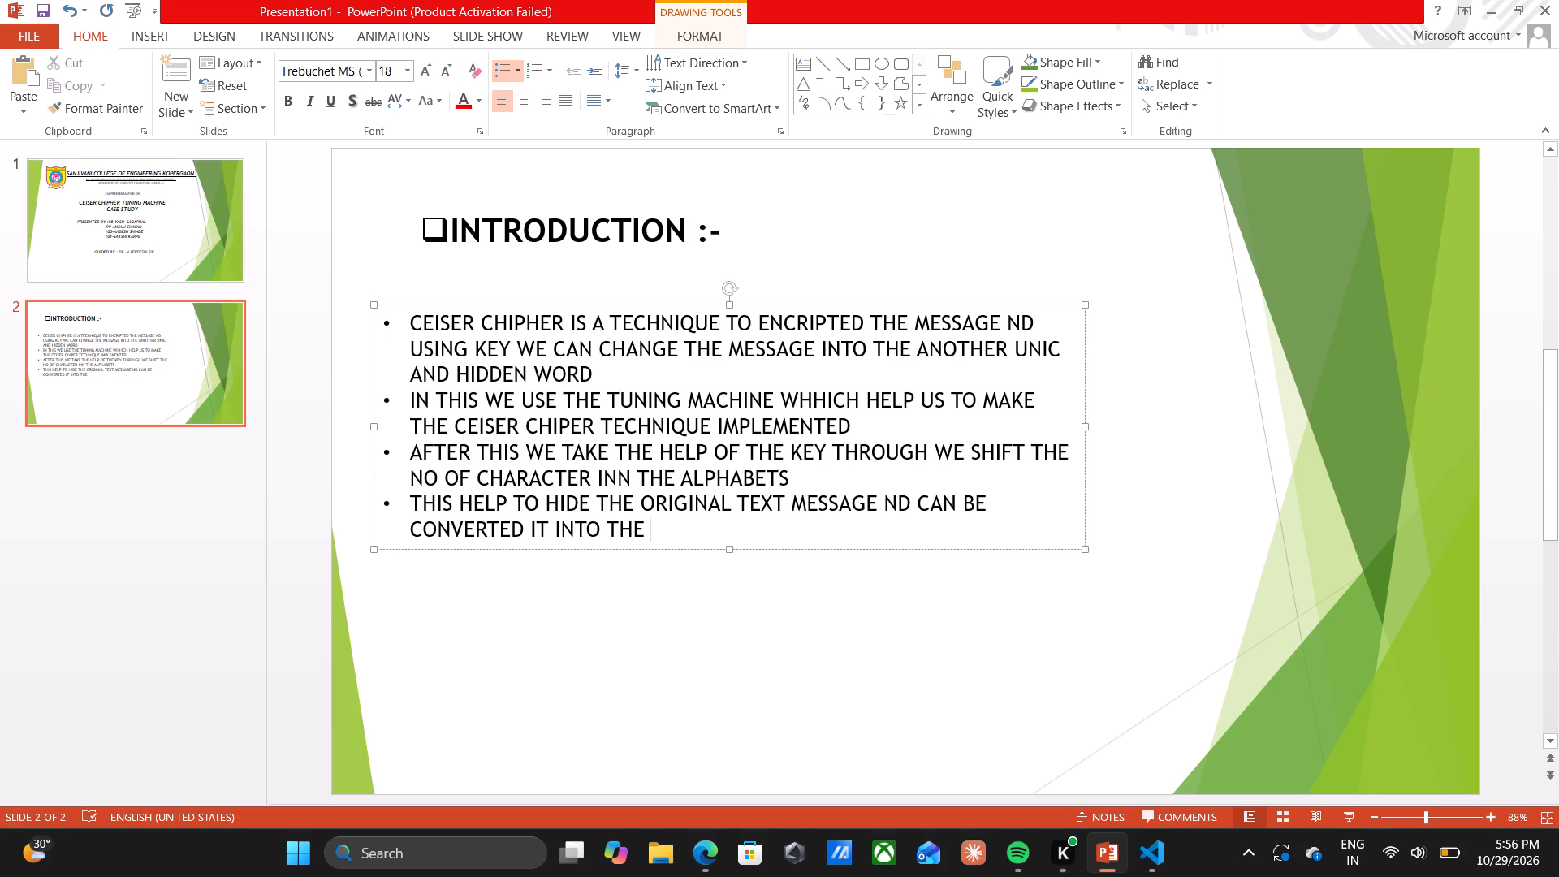
pyautogui.write('EN')
pyautogui.write('CRIPTED')
pyautogui.press('space')
pyautogui.write('MS')
pyautogui.press('BackSpace')
pyautogui.write('ESSAGE')
pyautogui.press('space')
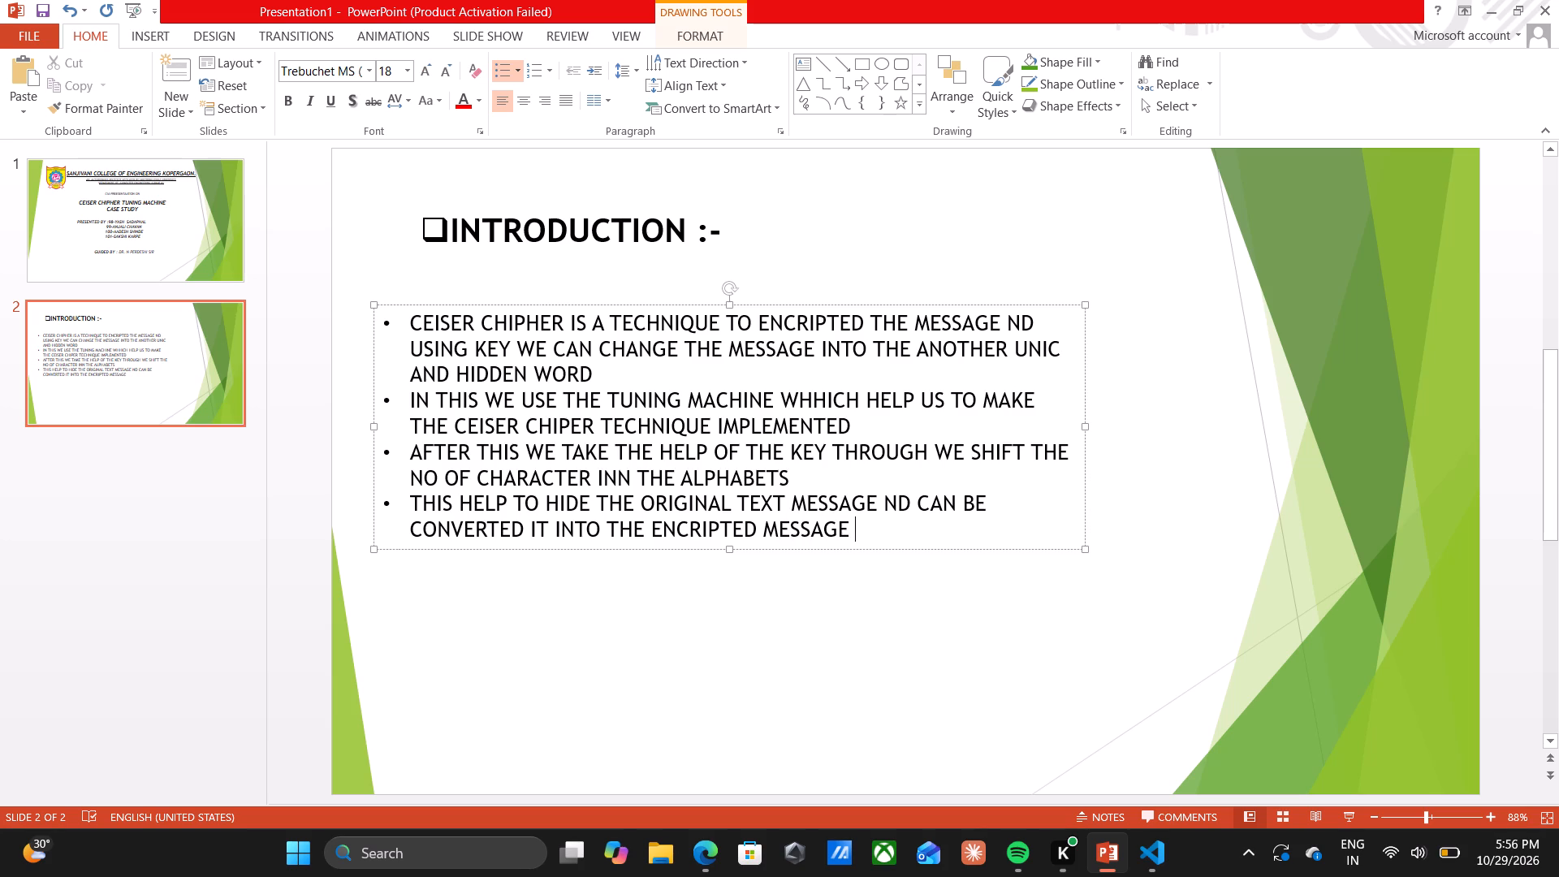
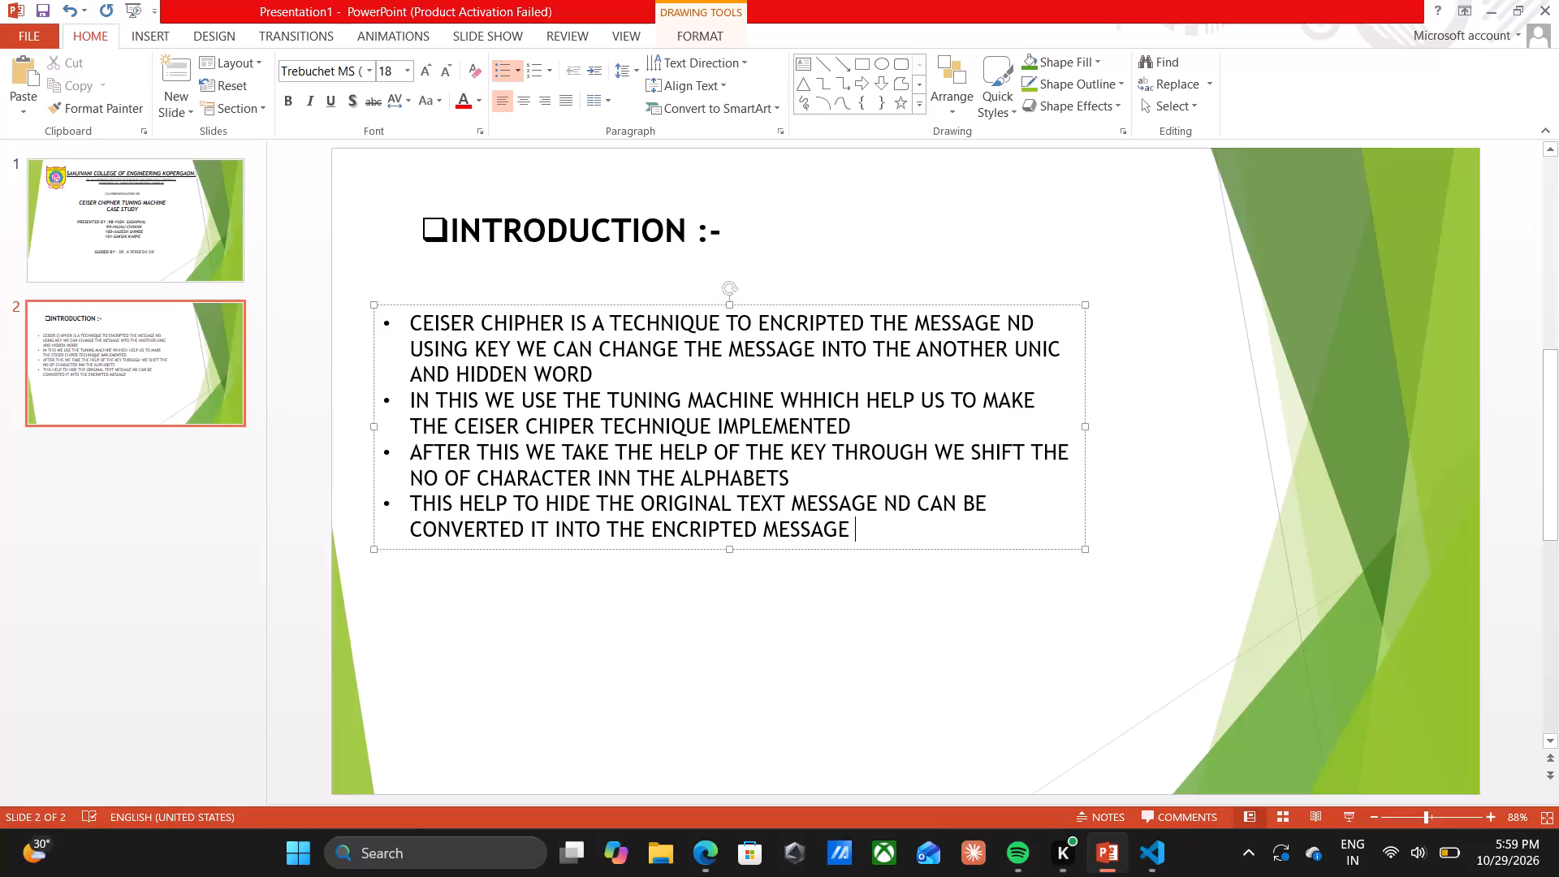
# Bold the phrase "CEISER CHIPHER IS A TECHNIQUE TO ENCRIPTED THE MESSAGE" in the first bullet.
pyautogui.moveTo(415, 324); pyautogui.dragTo(583, 345)
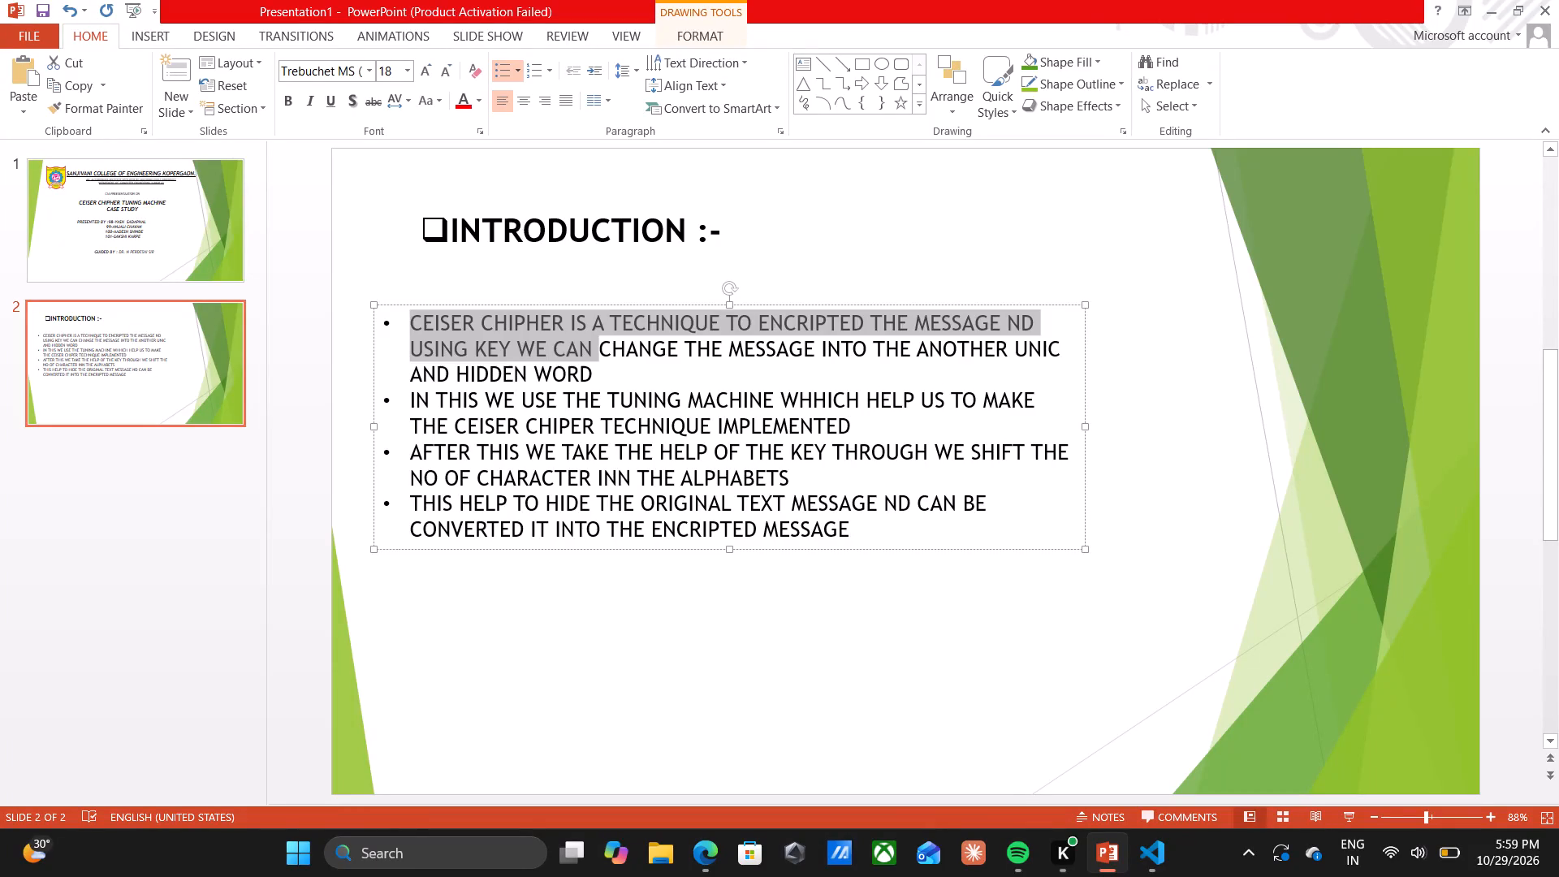
pyautogui.moveTo(583, 345); pyautogui.dragTo(966, 320)
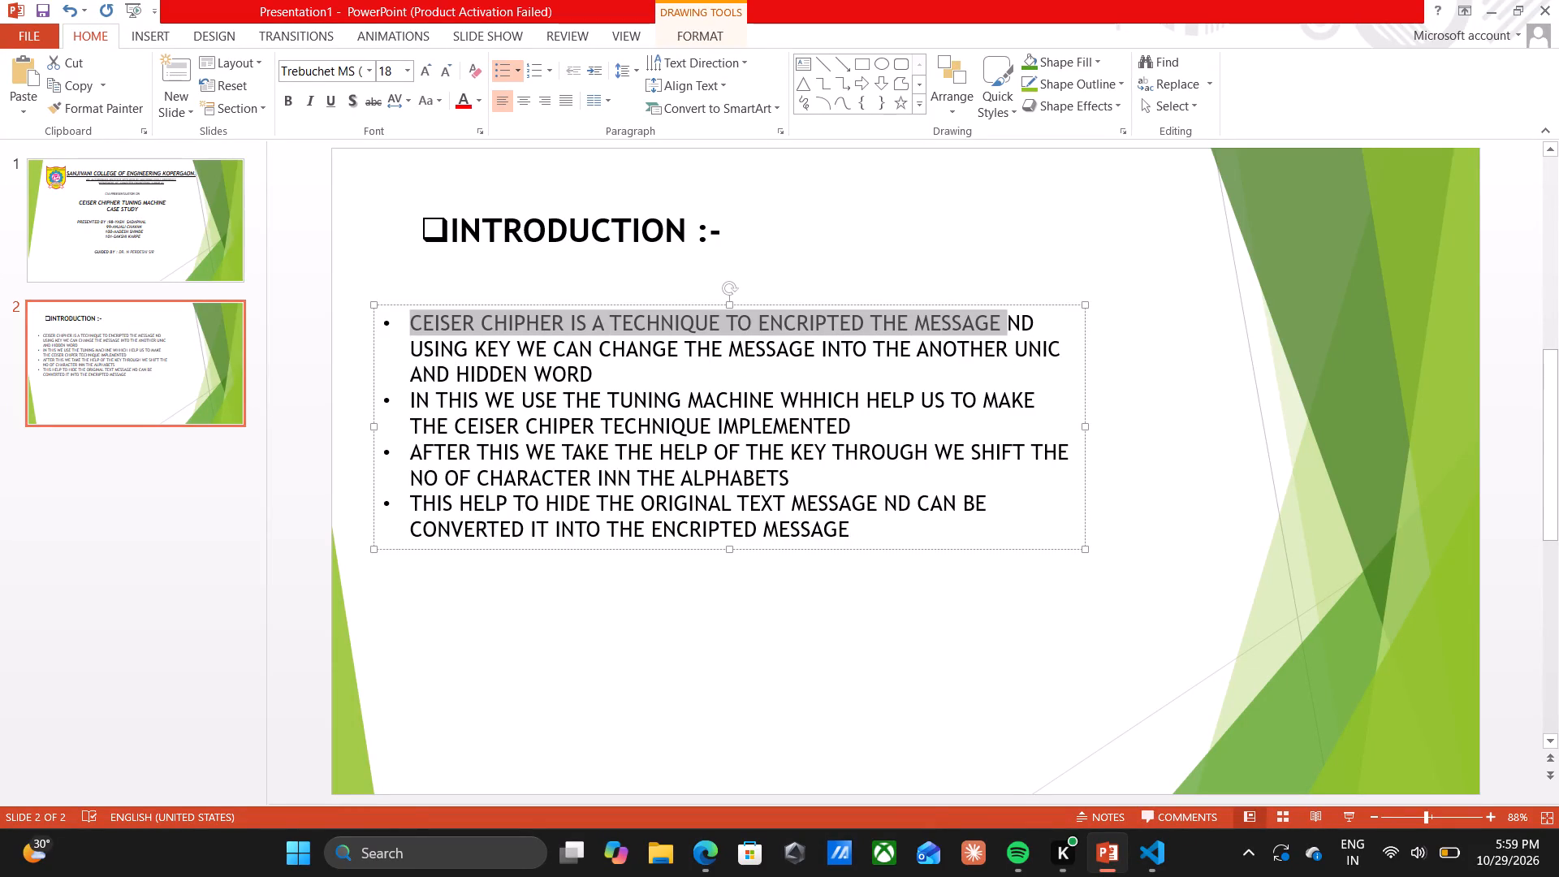
pyautogui.moveTo(966, 320); pyautogui.dragTo(977, 322)
pyautogui.click(294, 98)
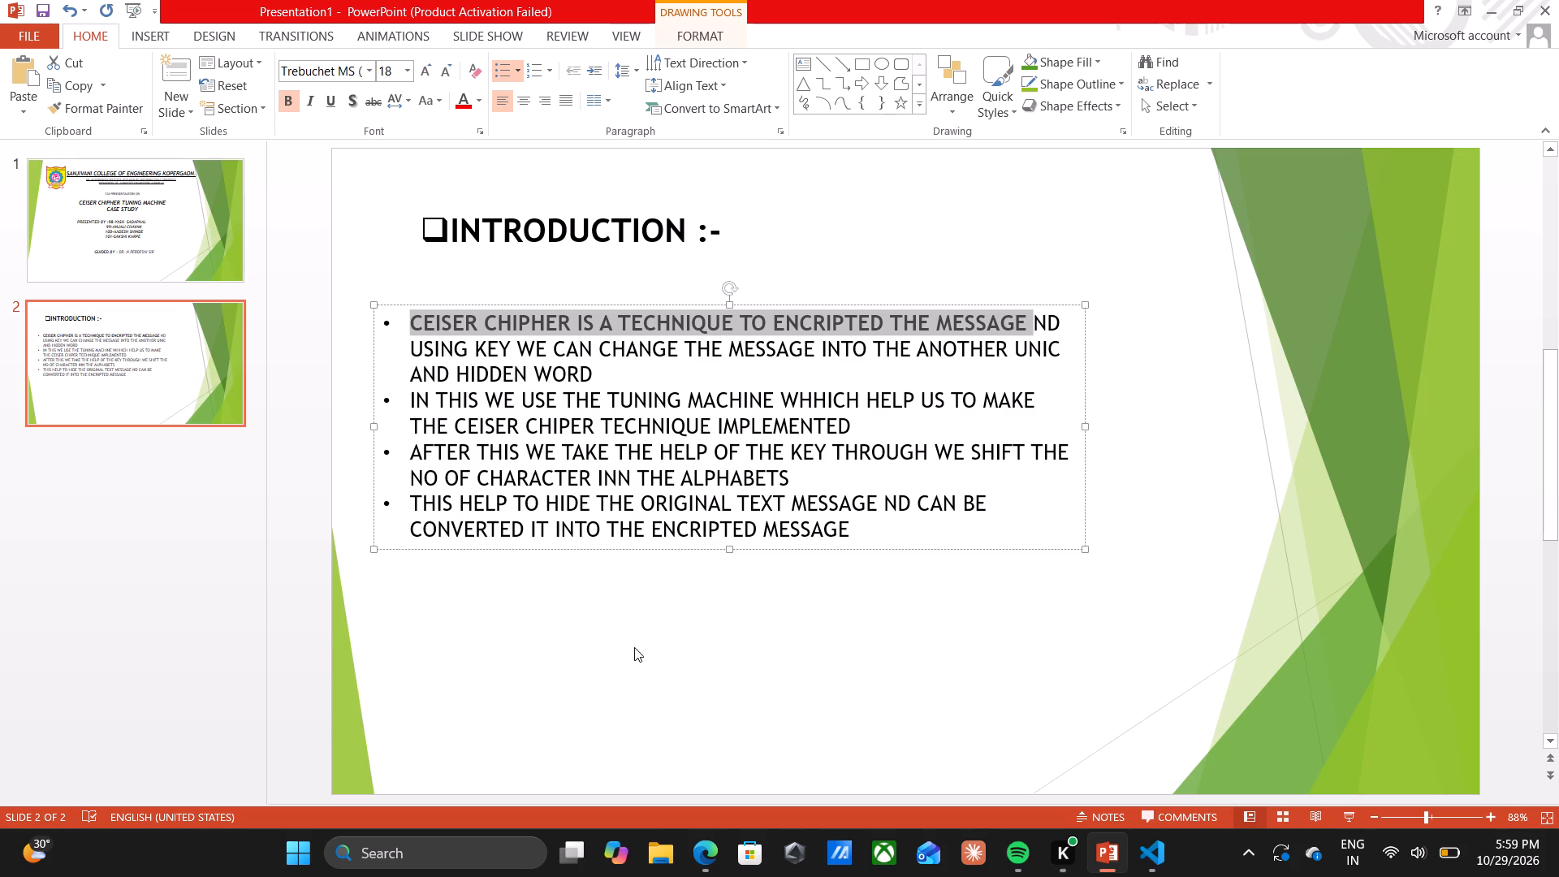
pyautogui.click(634, 647)
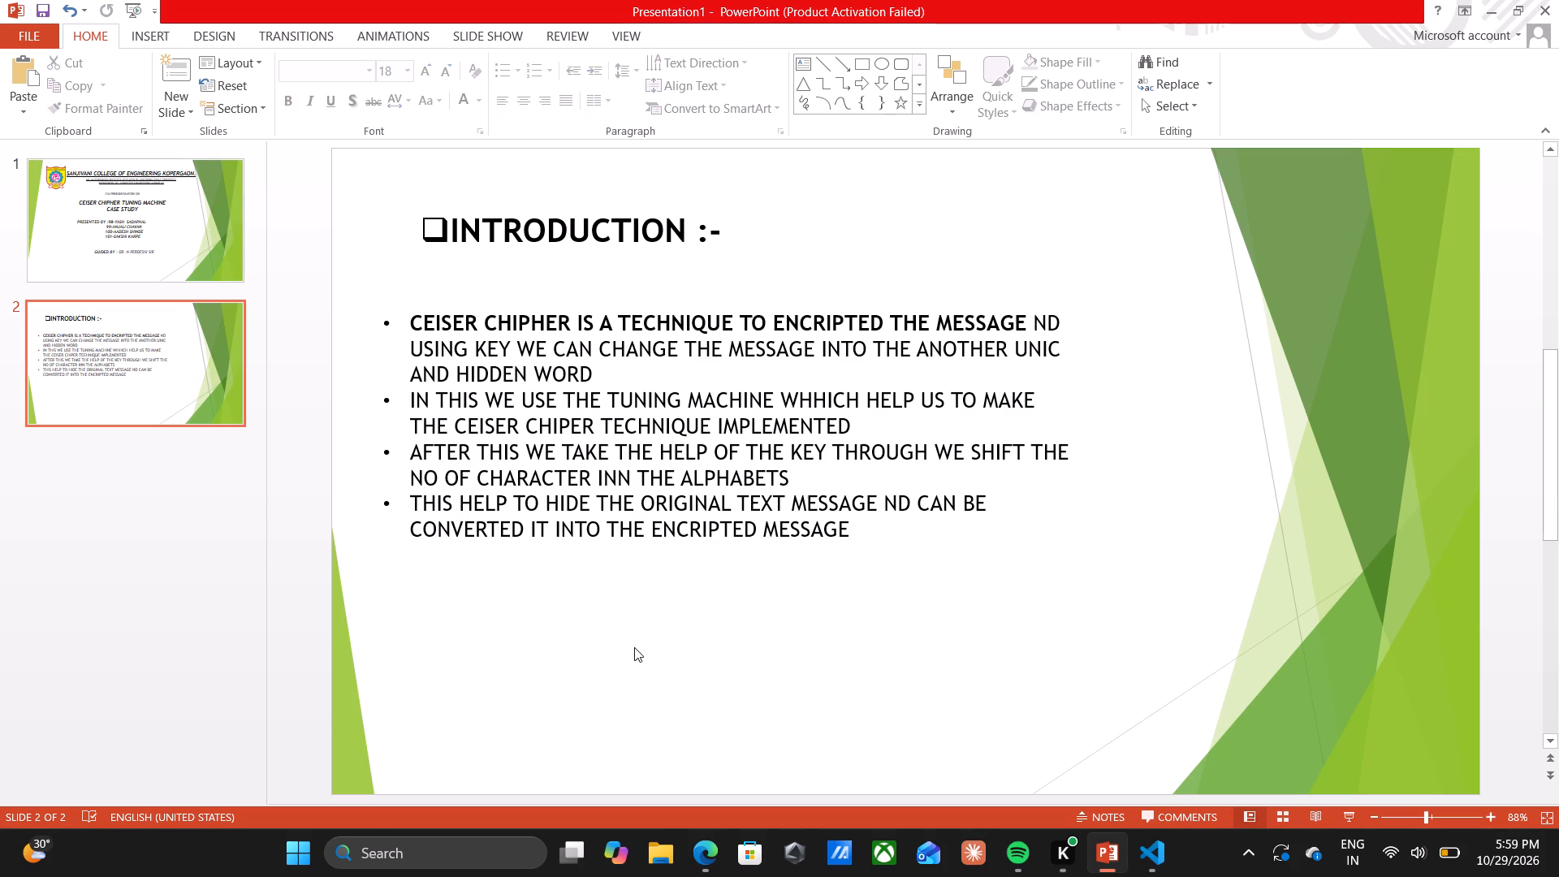
# Bold the phrase "USE THE TUNING MACHINE" in the second bullet.
pyautogui.moveTo(518, 396); pyautogui.dragTo(556, 409)
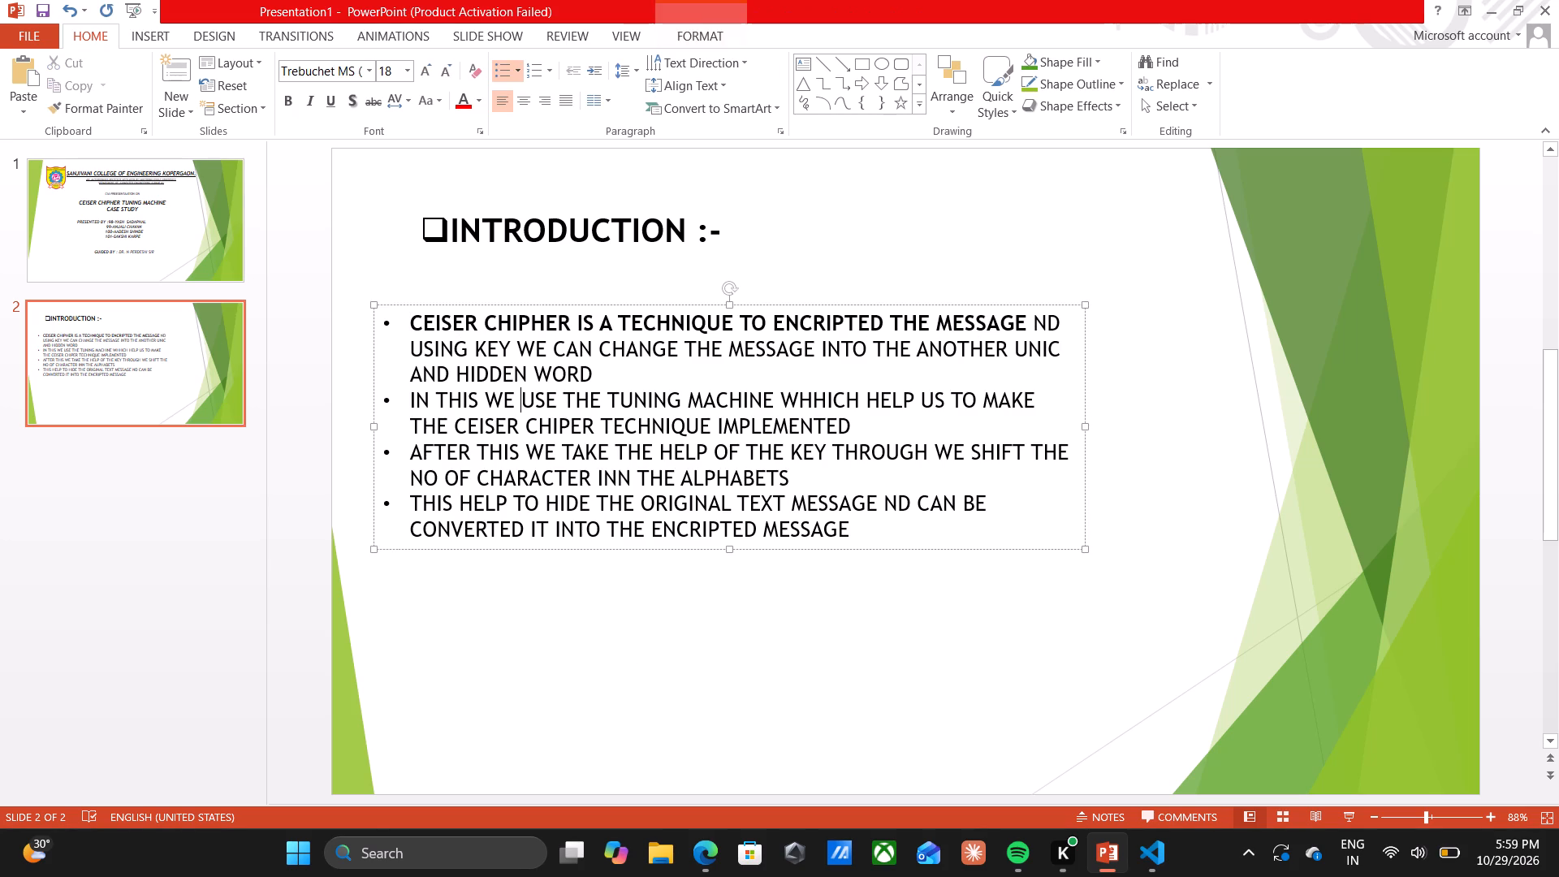
pyautogui.moveTo(556, 409); pyautogui.dragTo(784, 404)
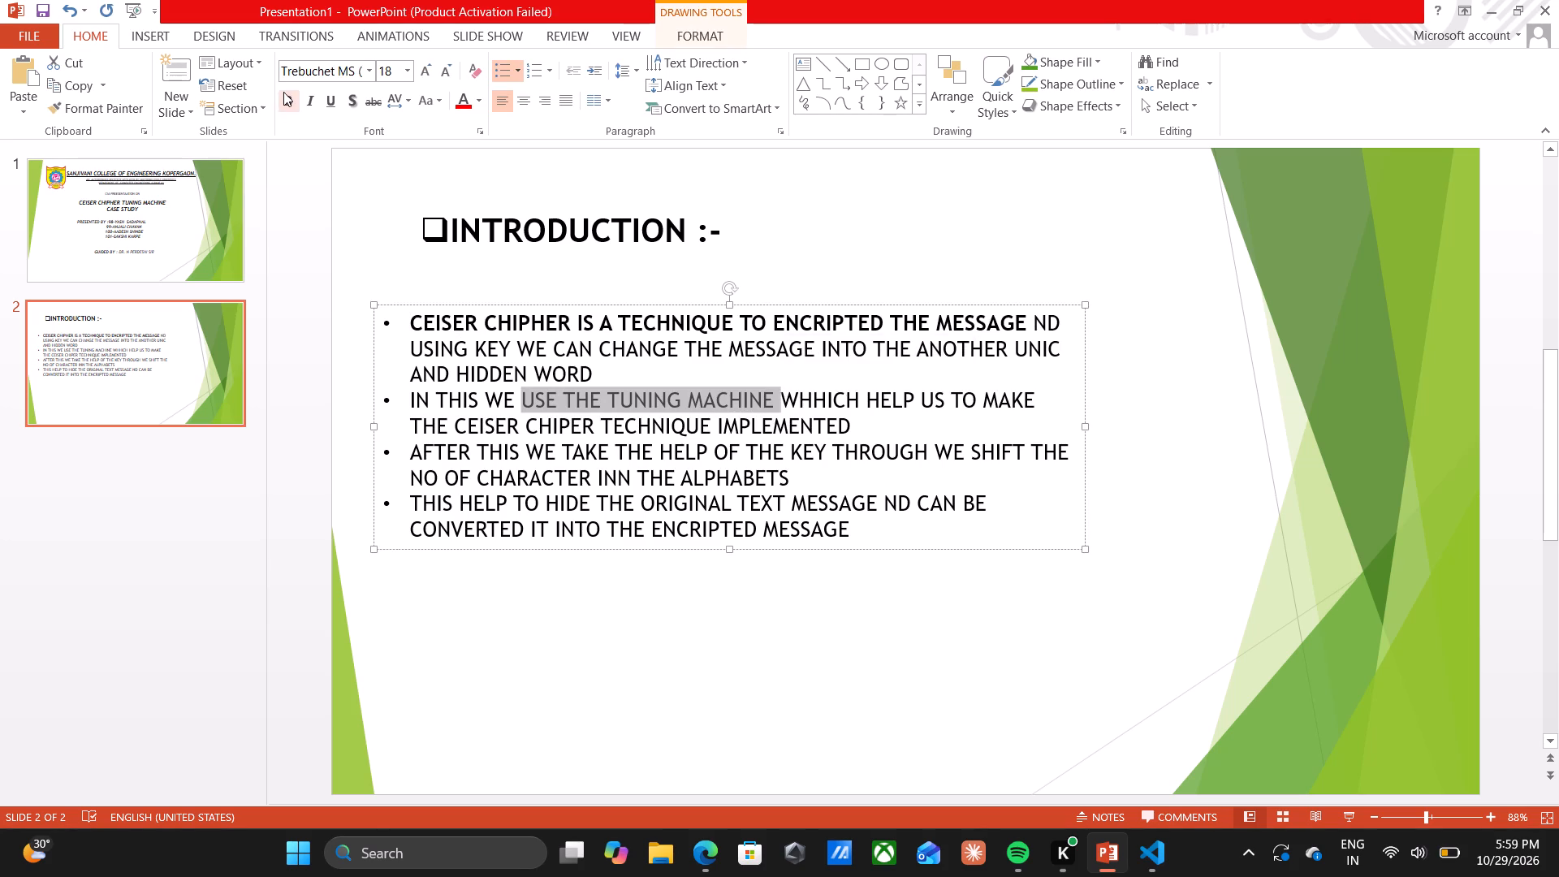
pyautogui.click(288, 94)
pyautogui.click(562, 574)
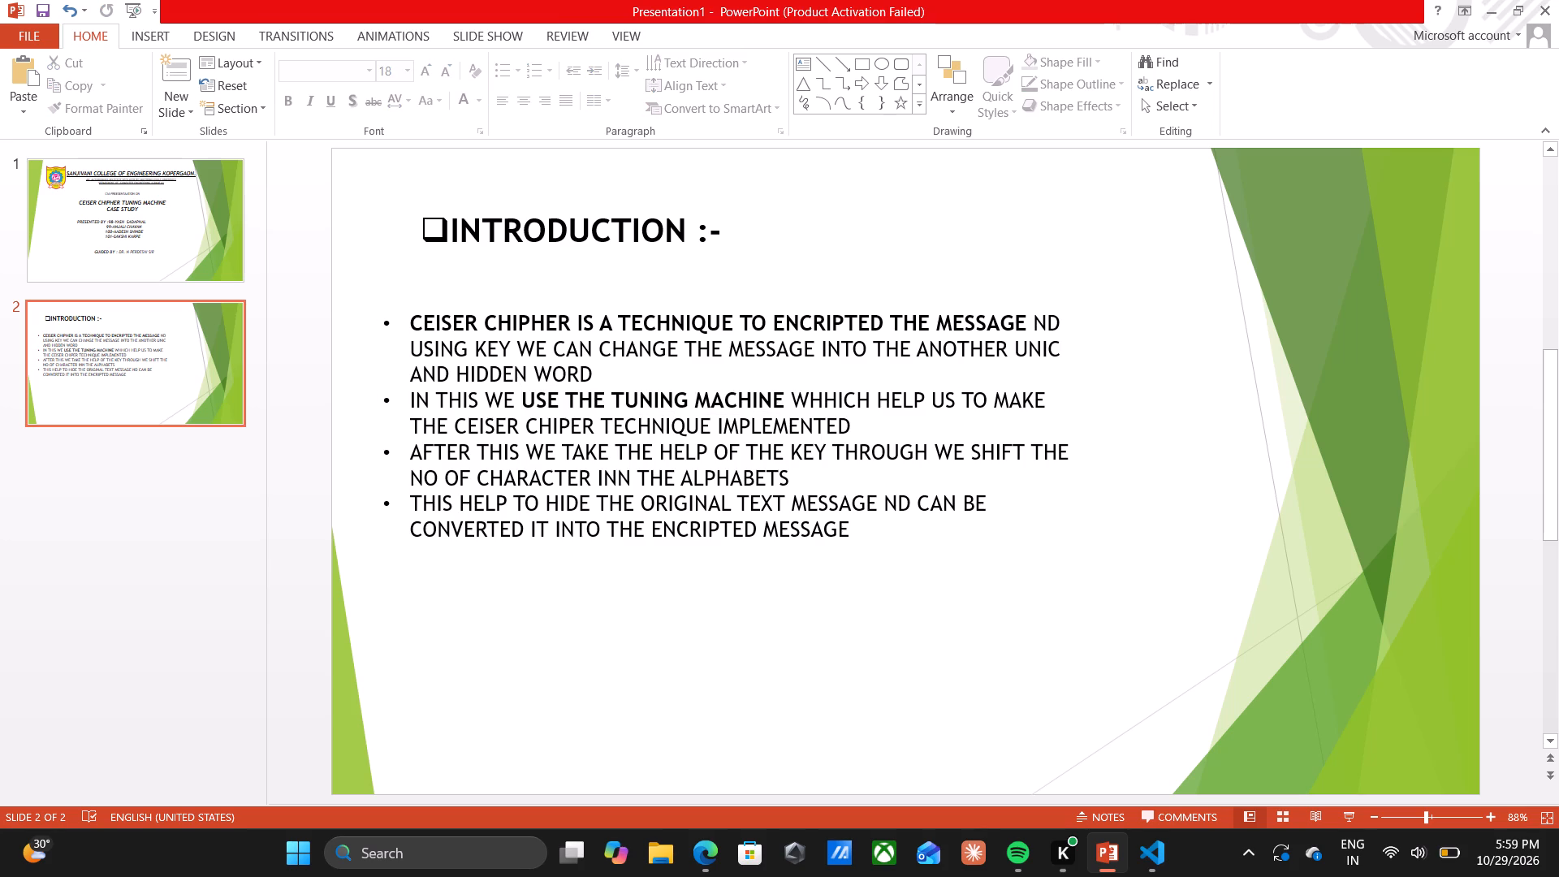
# Bold the phrase "THE KEY THROUGH WE SHIFT" in the third bullet.
pyautogui.moveTo(786, 446); pyautogui.dragTo(1030, 450)
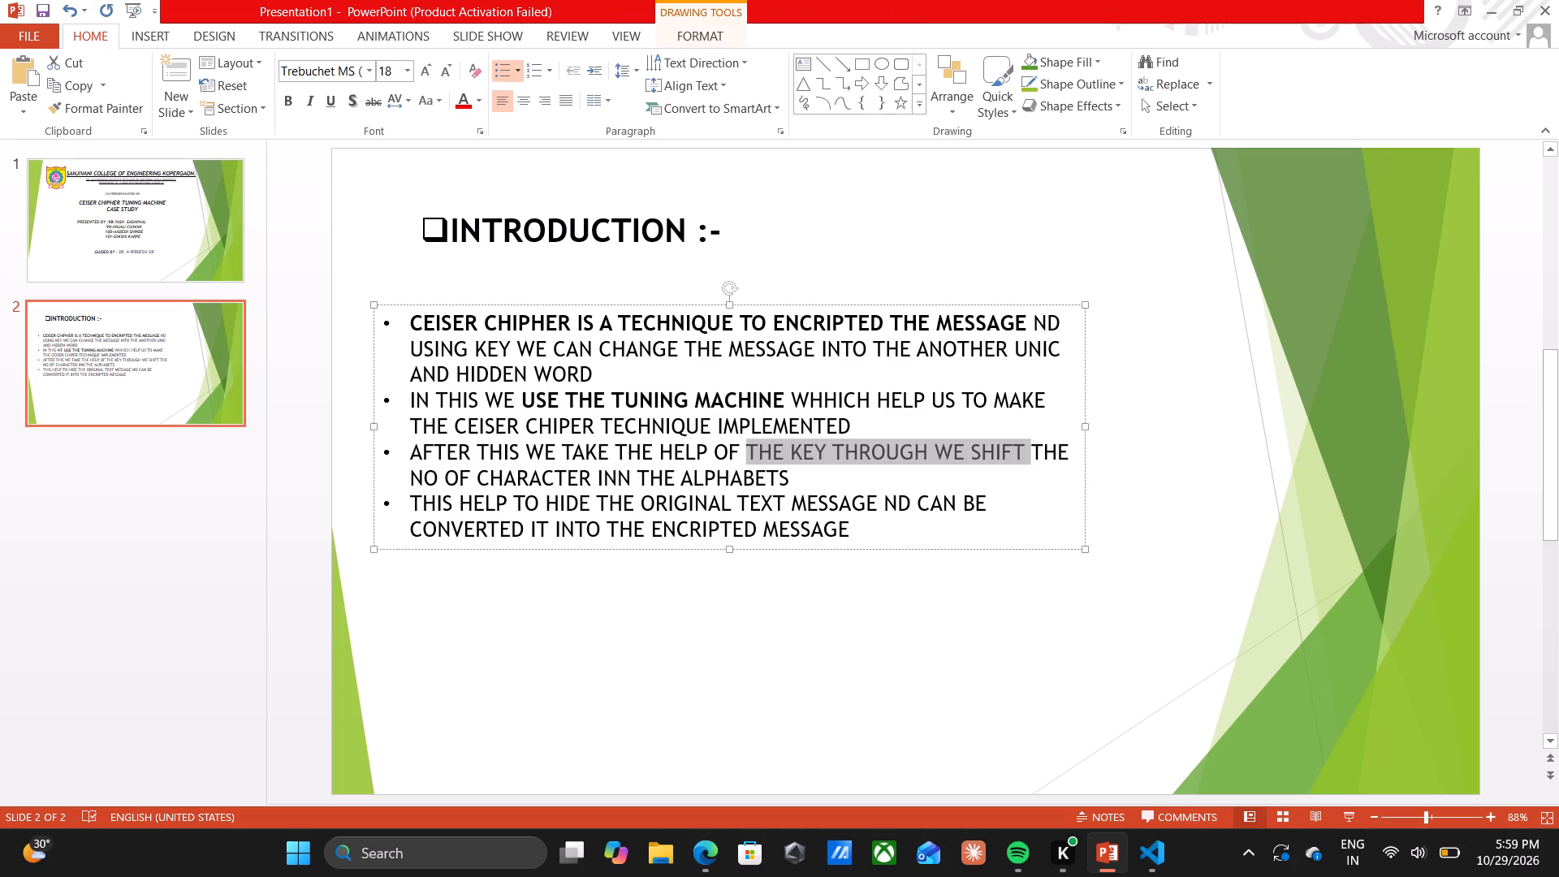
pyautogui.moveTo(1030, 450); pyautogui.dragTo(1018, 451)
pyautogui.click(750, 454)
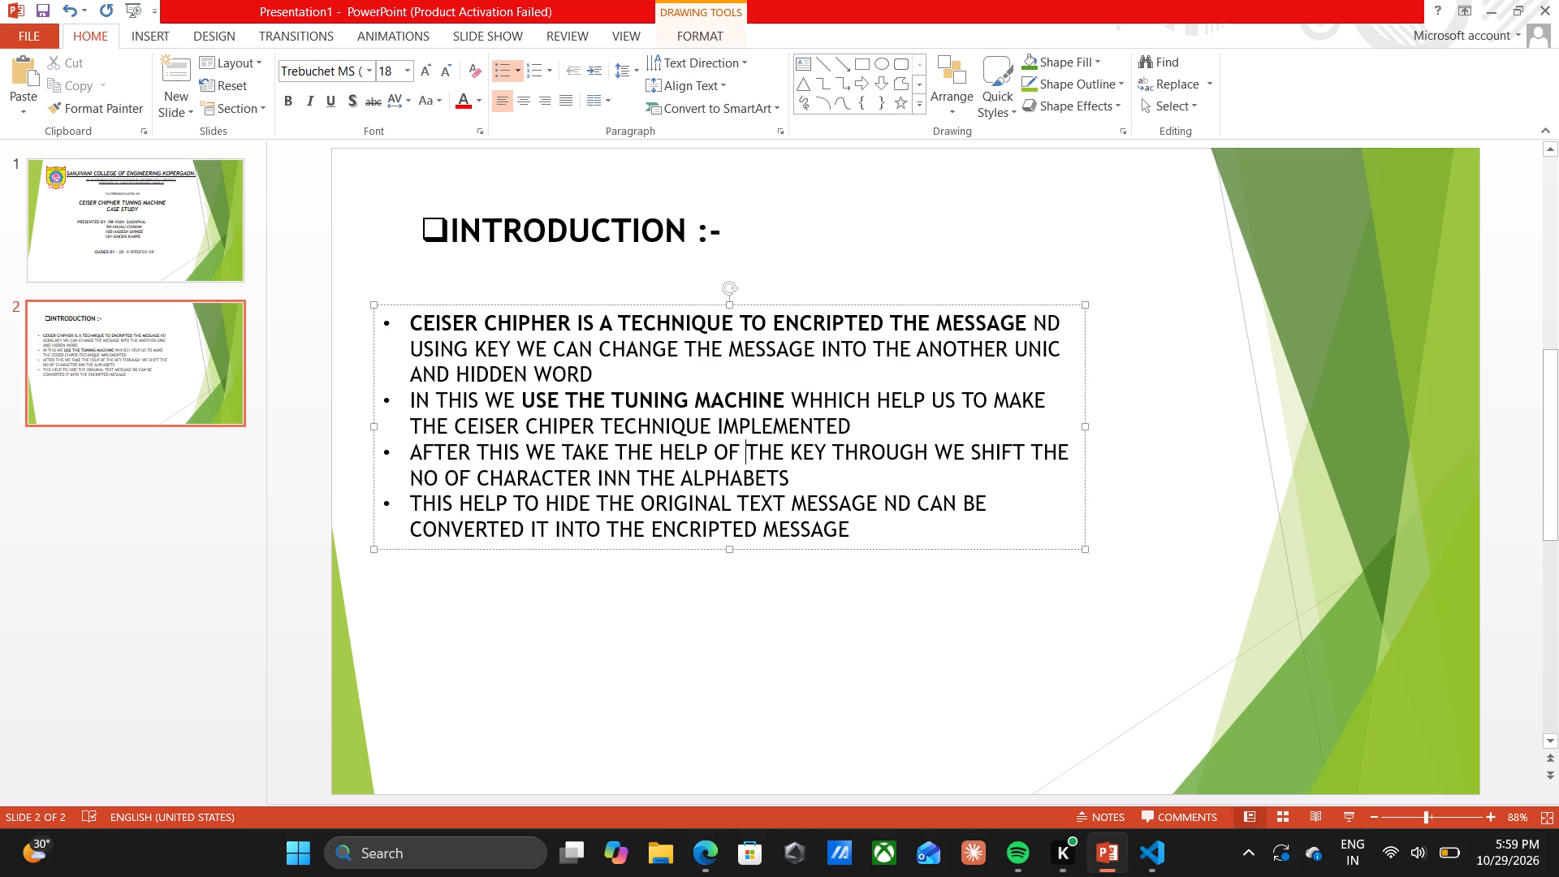
pyautogui.moveTo(750, 454); pyautogui.dragTo(999, 441)
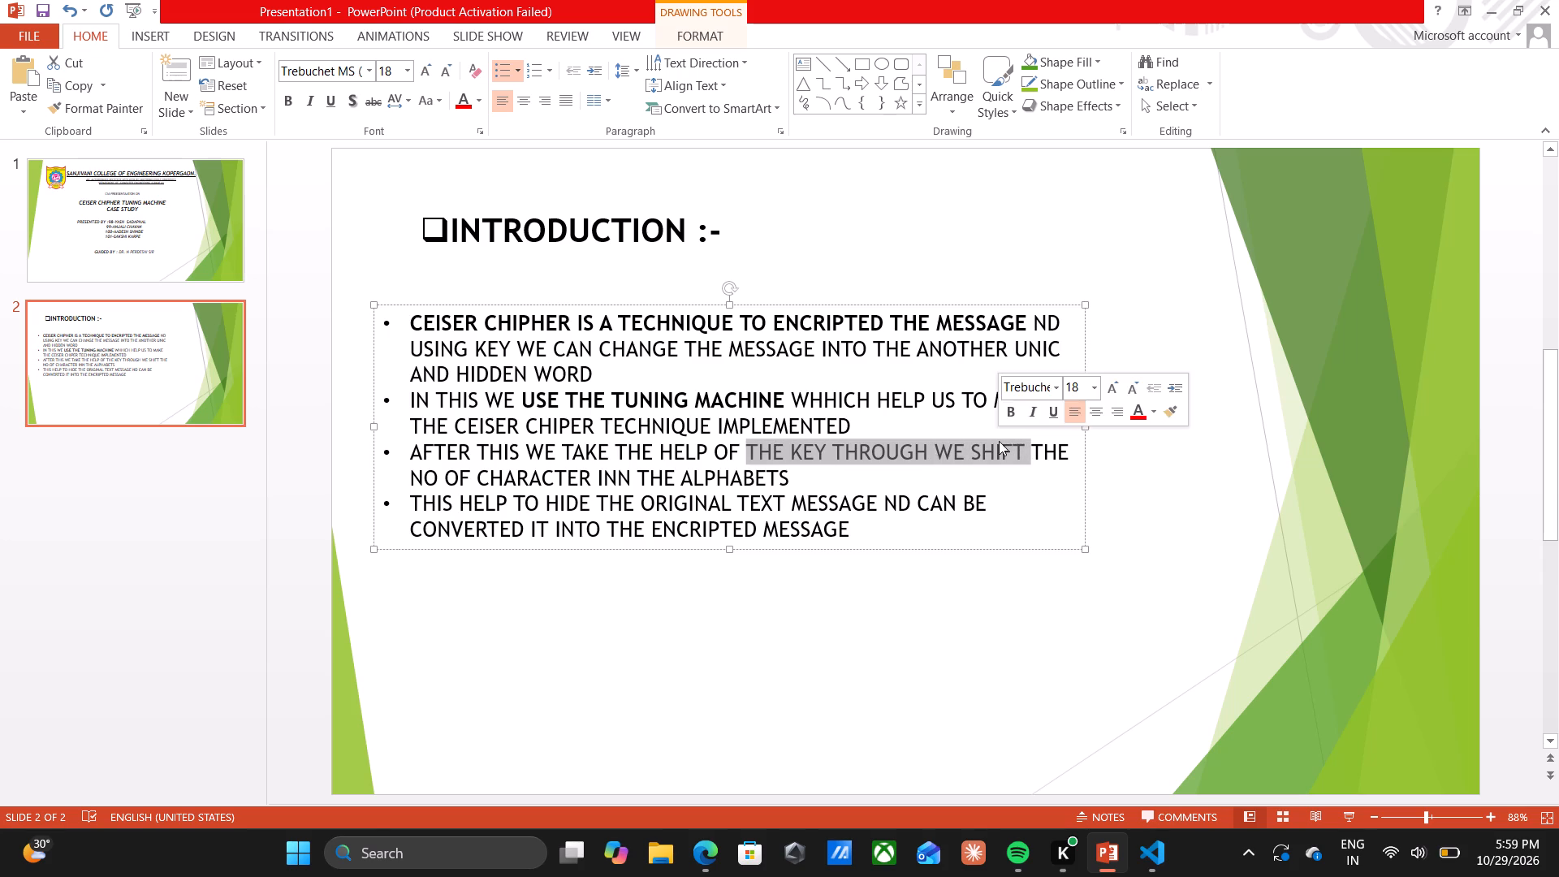
pyautogui.click(292, 97)
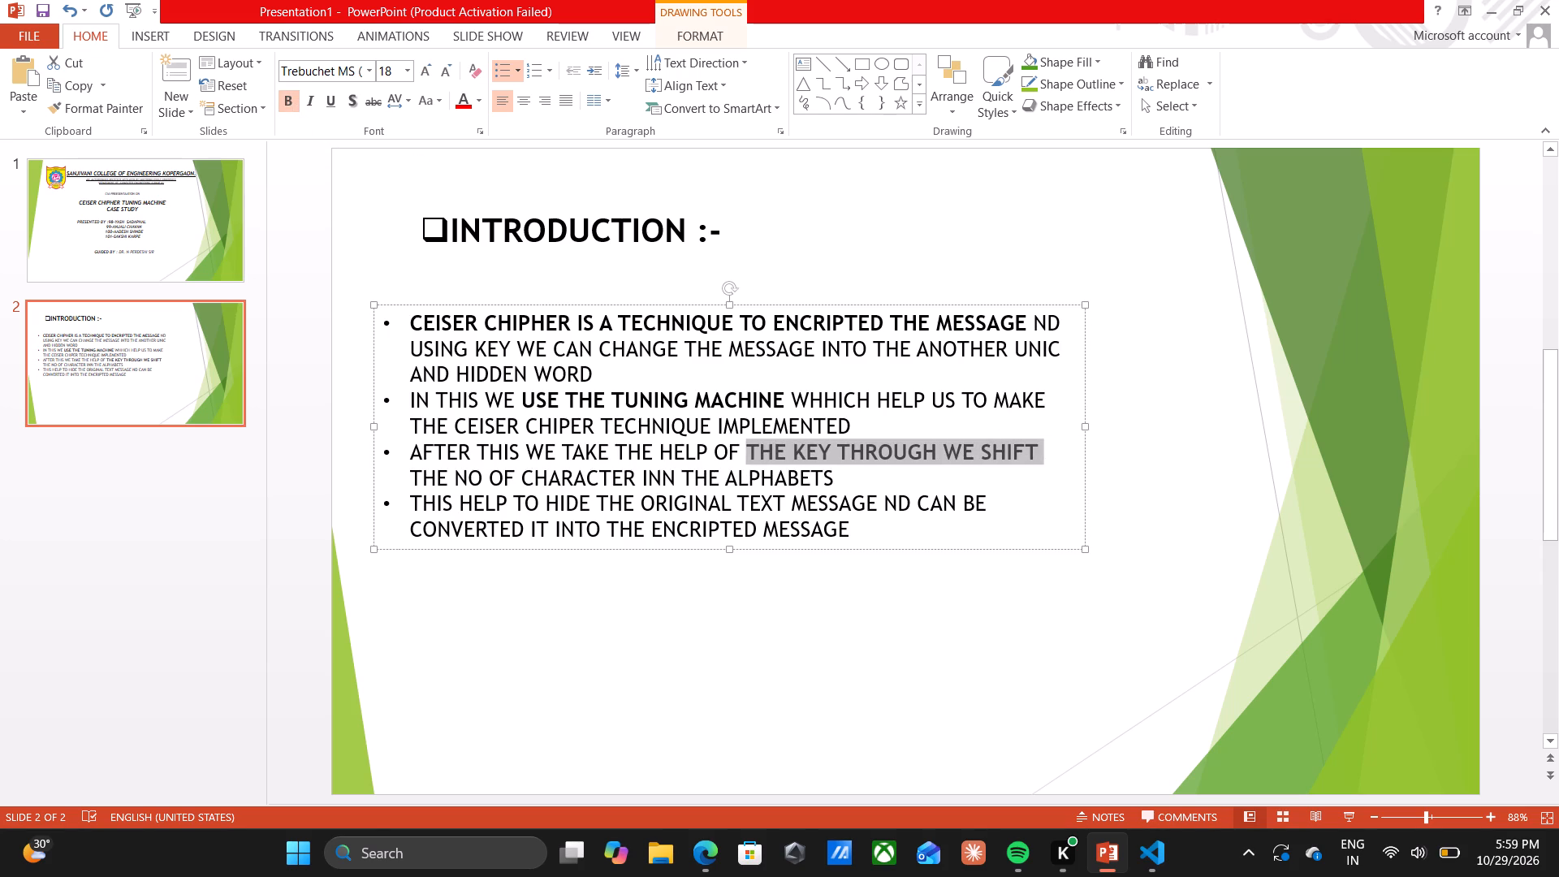
pyautogui.click(572, 621)
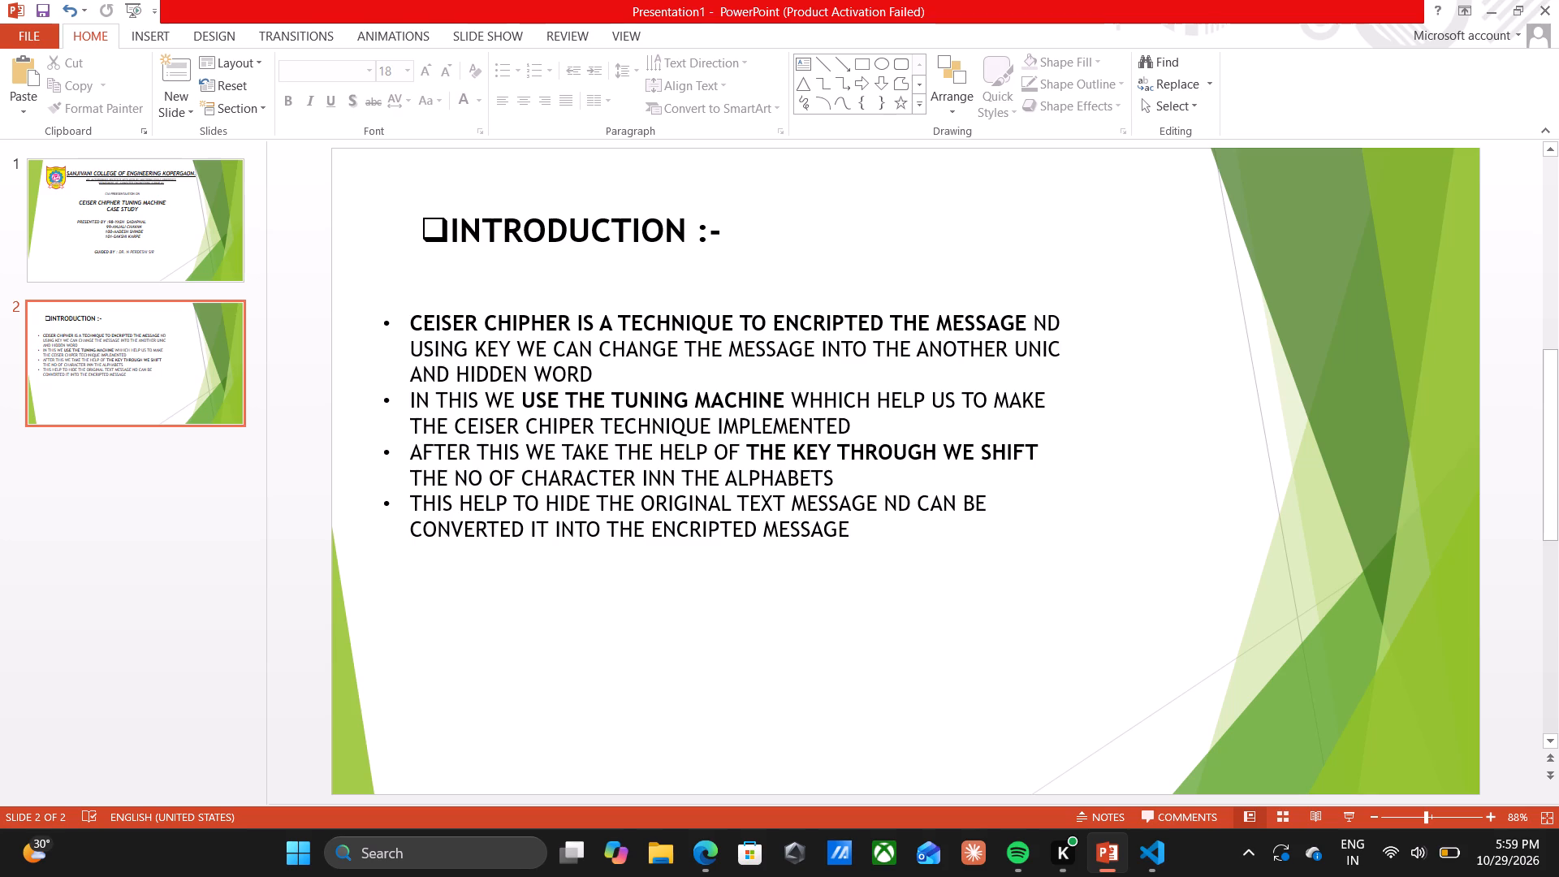
# Bold the phrase "HELP TO HIDE THE ORIGINAL TEXT" in the fourth bullet.
pyautogui.moveTo(463, 500); pyautogui.dragTo(767, 505)
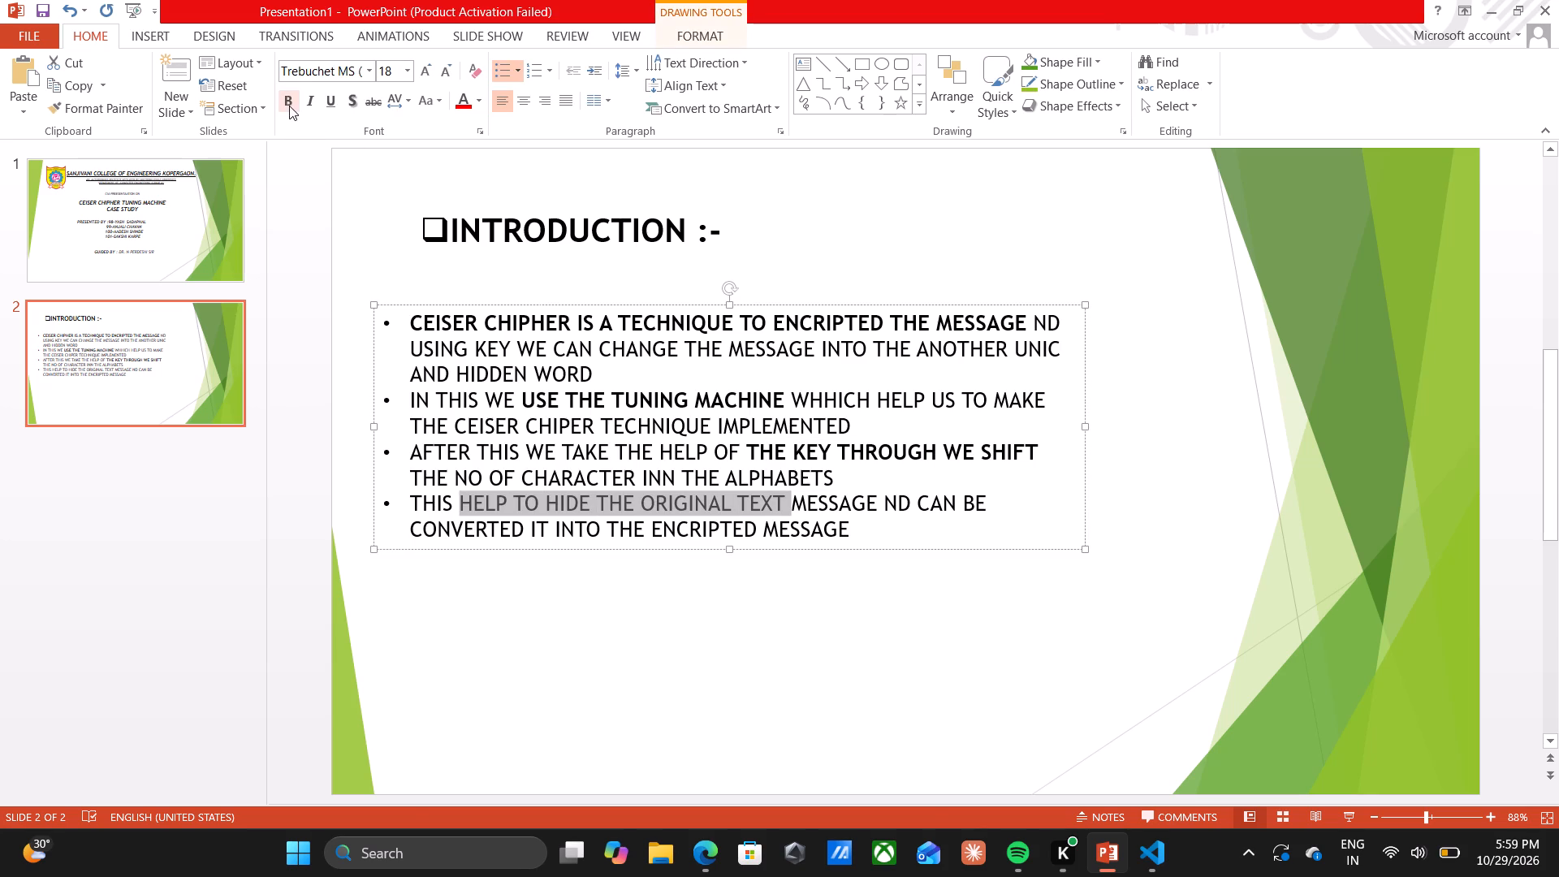
pyautogui.click(289, 106)
pyautogui.click(499, 689)
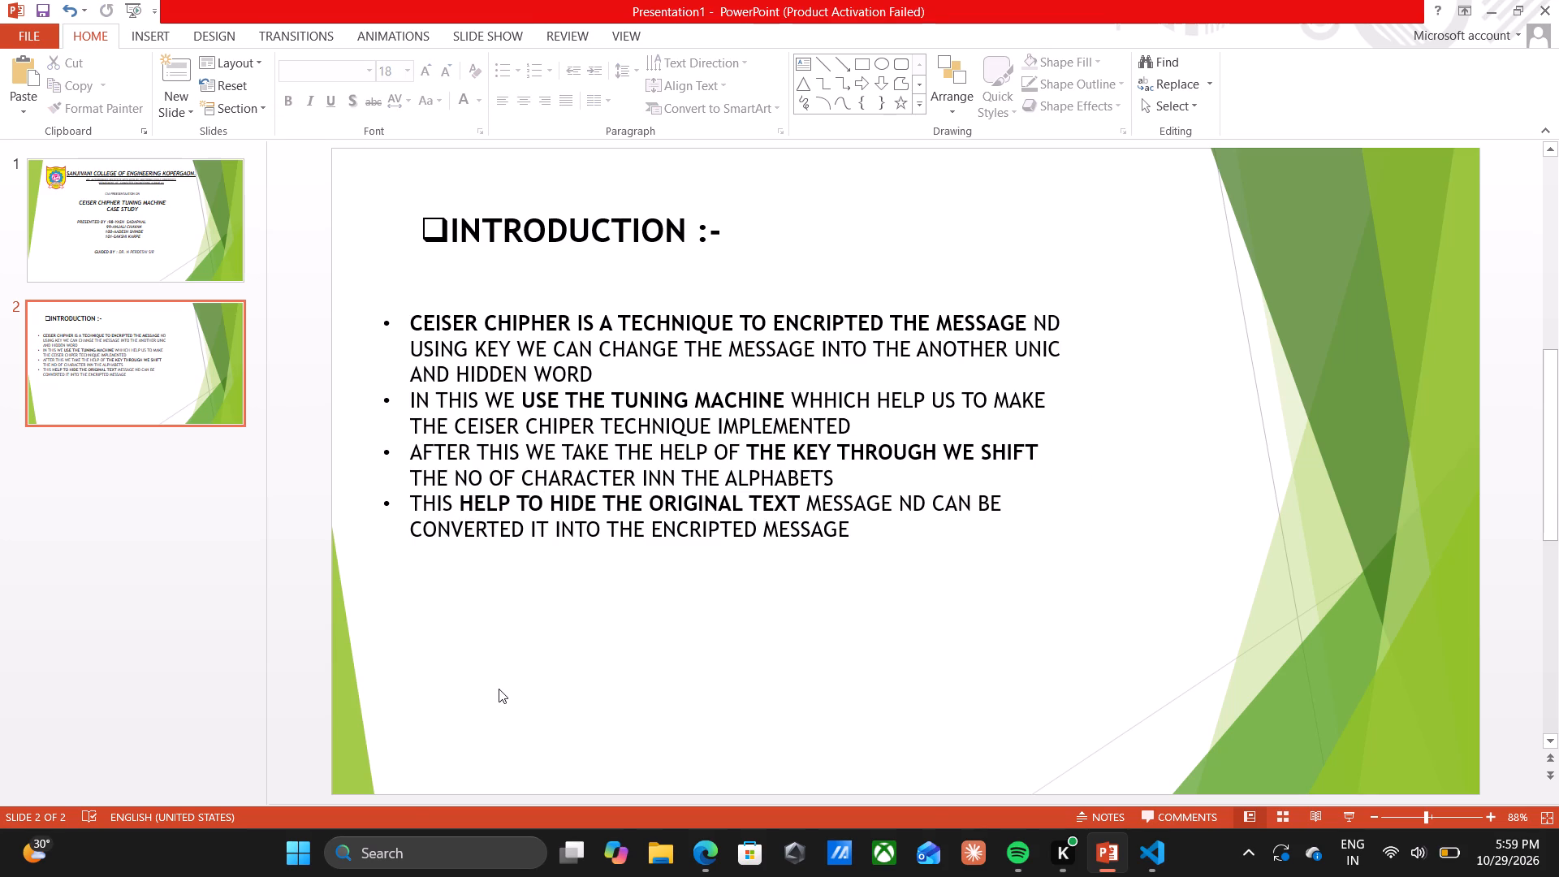
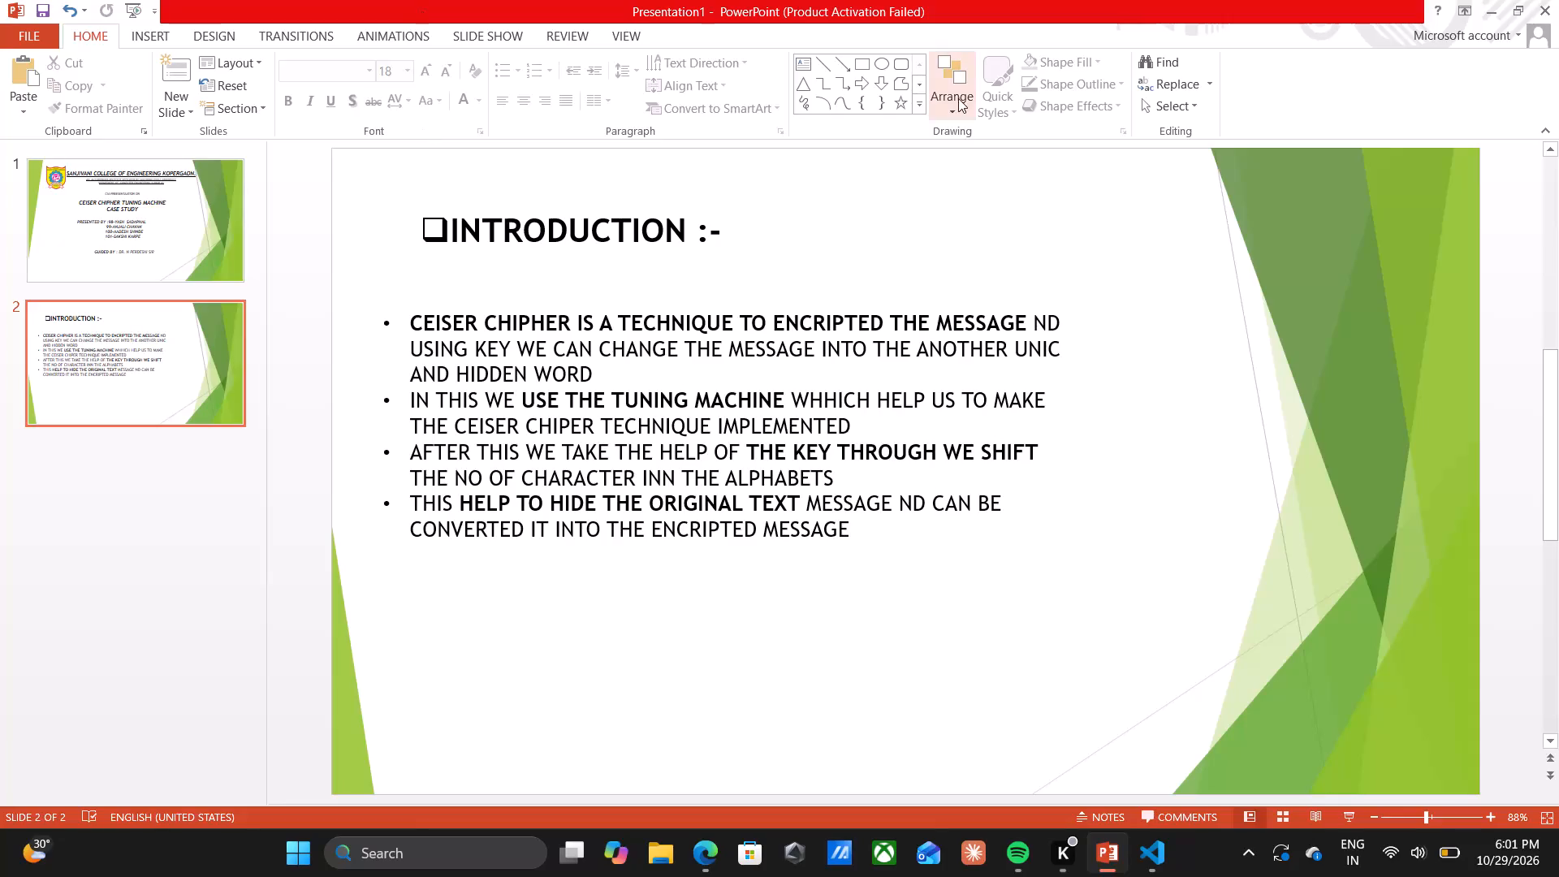
# Draw a rectangle on the Introduction slide, below the right half of the bullet text.
pyautogui.click(854, 64)
pyautogui.moveTo(862, 594); pyautogui.dragTo(1115, 728)
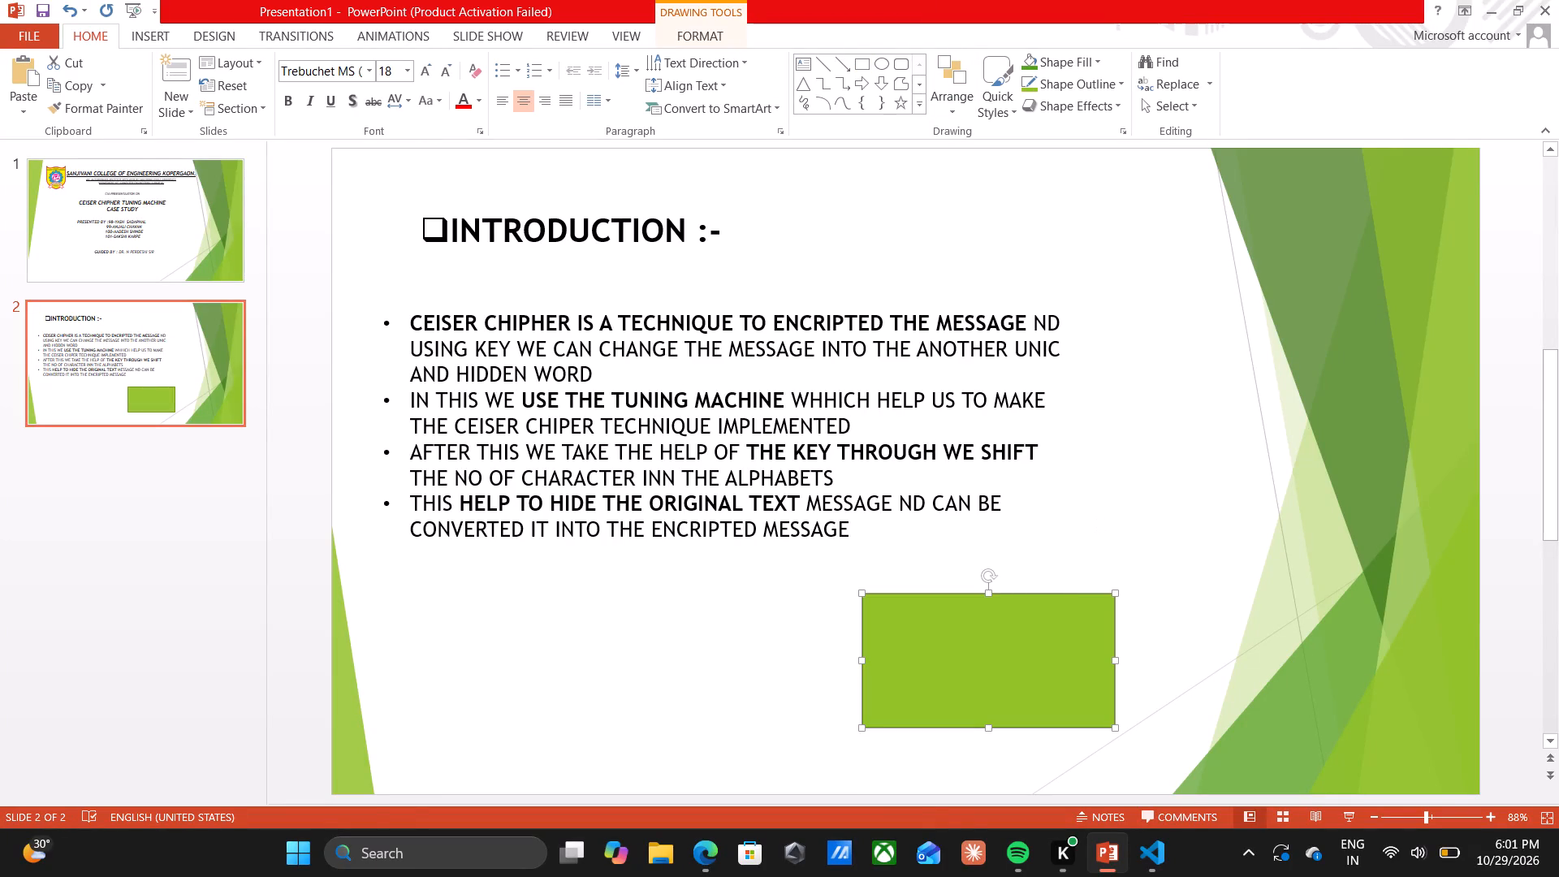
# Draw a wide oval below the bullets, beside the rectangle on its left and slightly taller than it.
pyautogui.click(883, 63)
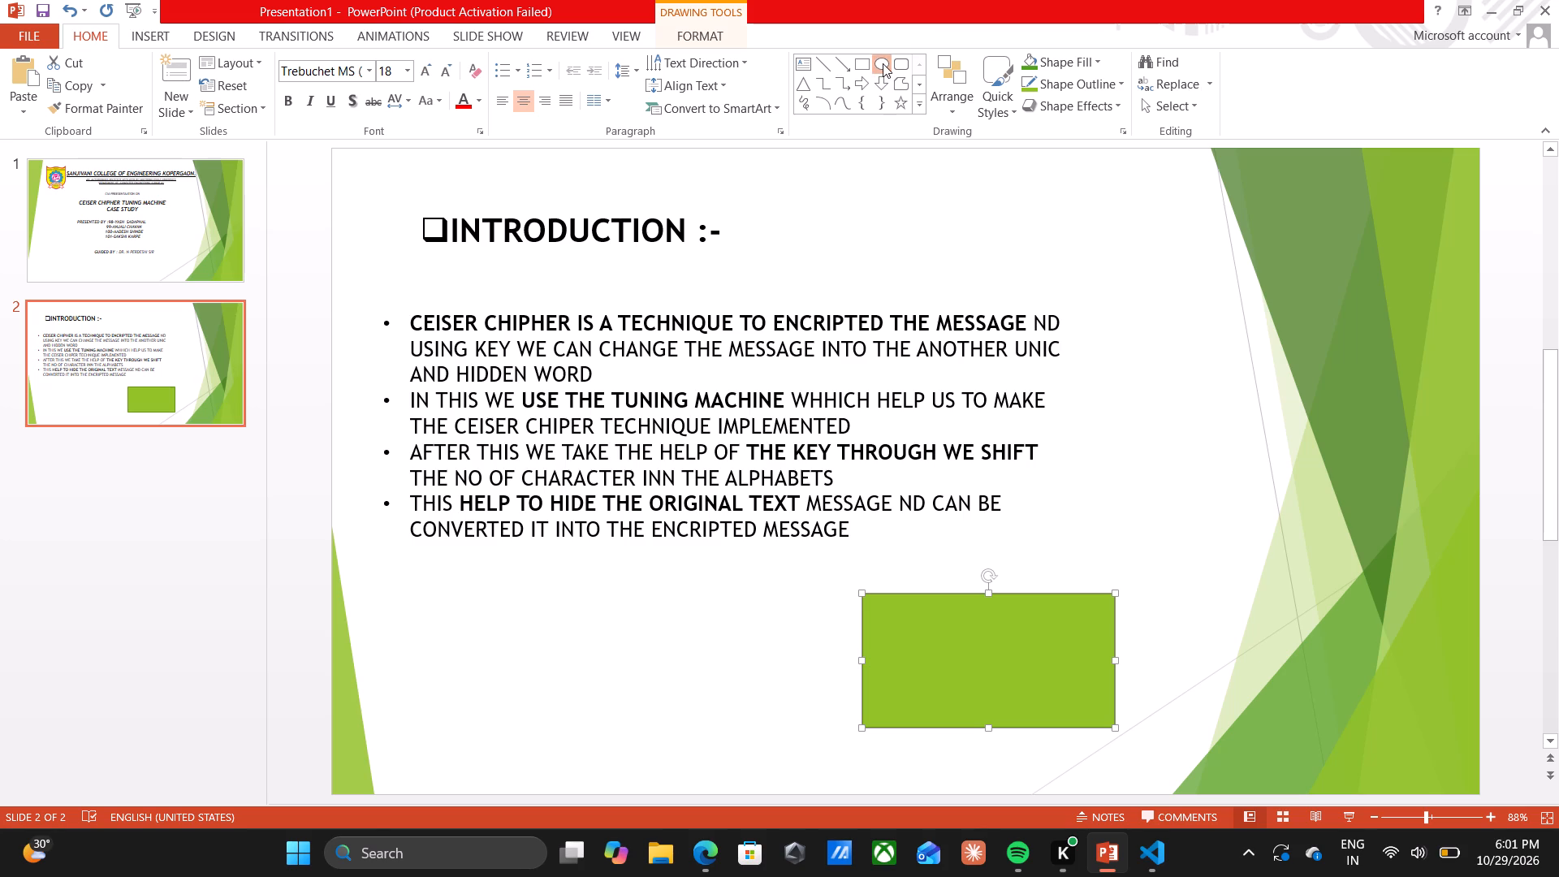
pyautogui.click(883, 63)
pyautogui.moveTo(564, 579); pyautogui.dragTo(805, 718)
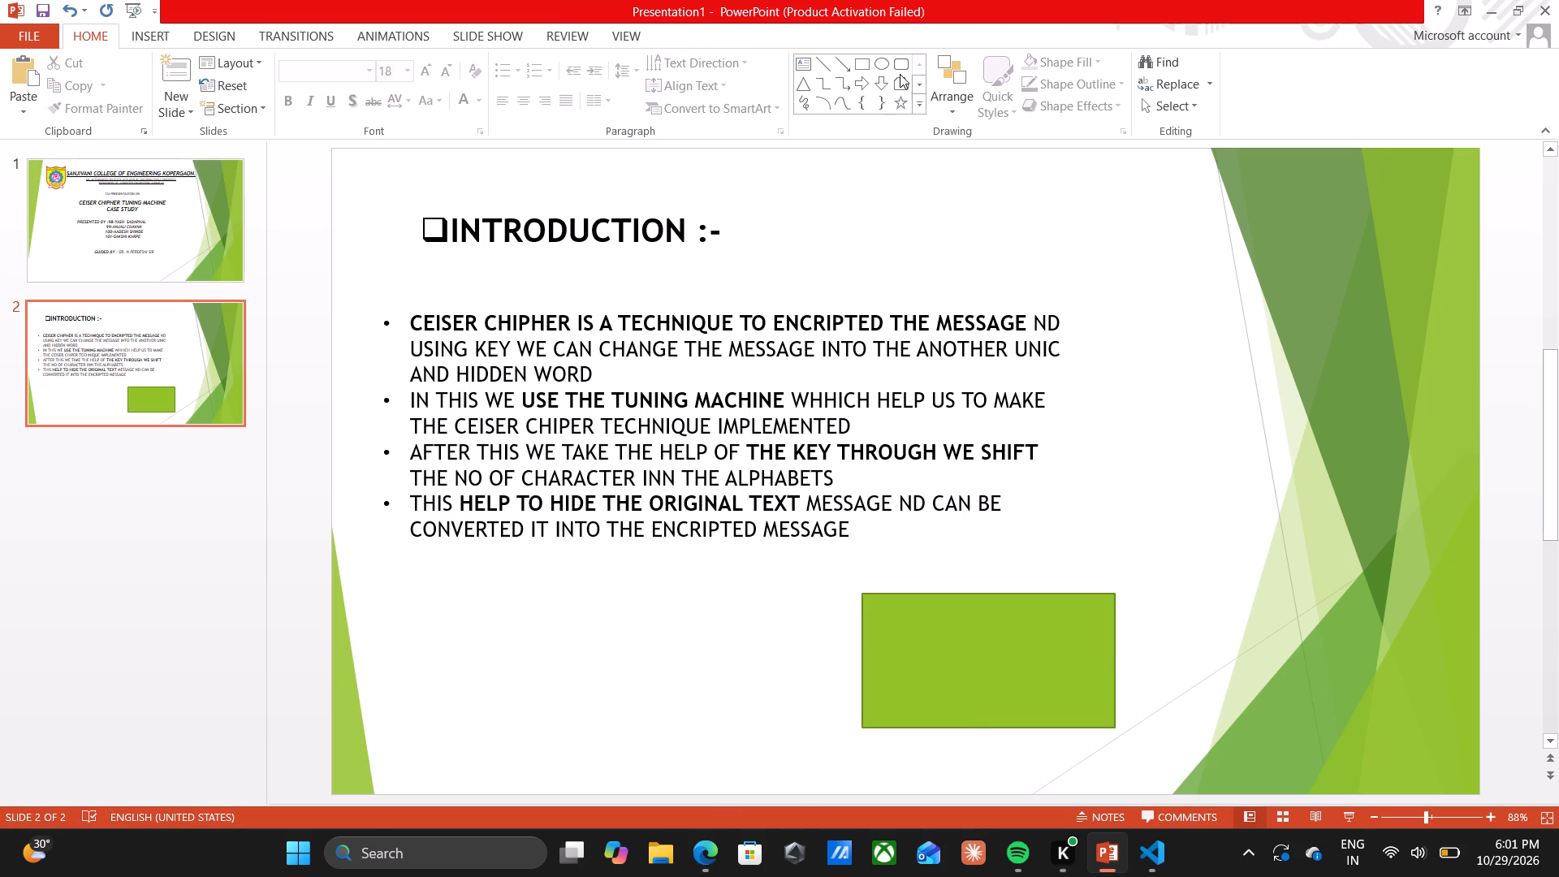
pyautogui.click(878, 64)
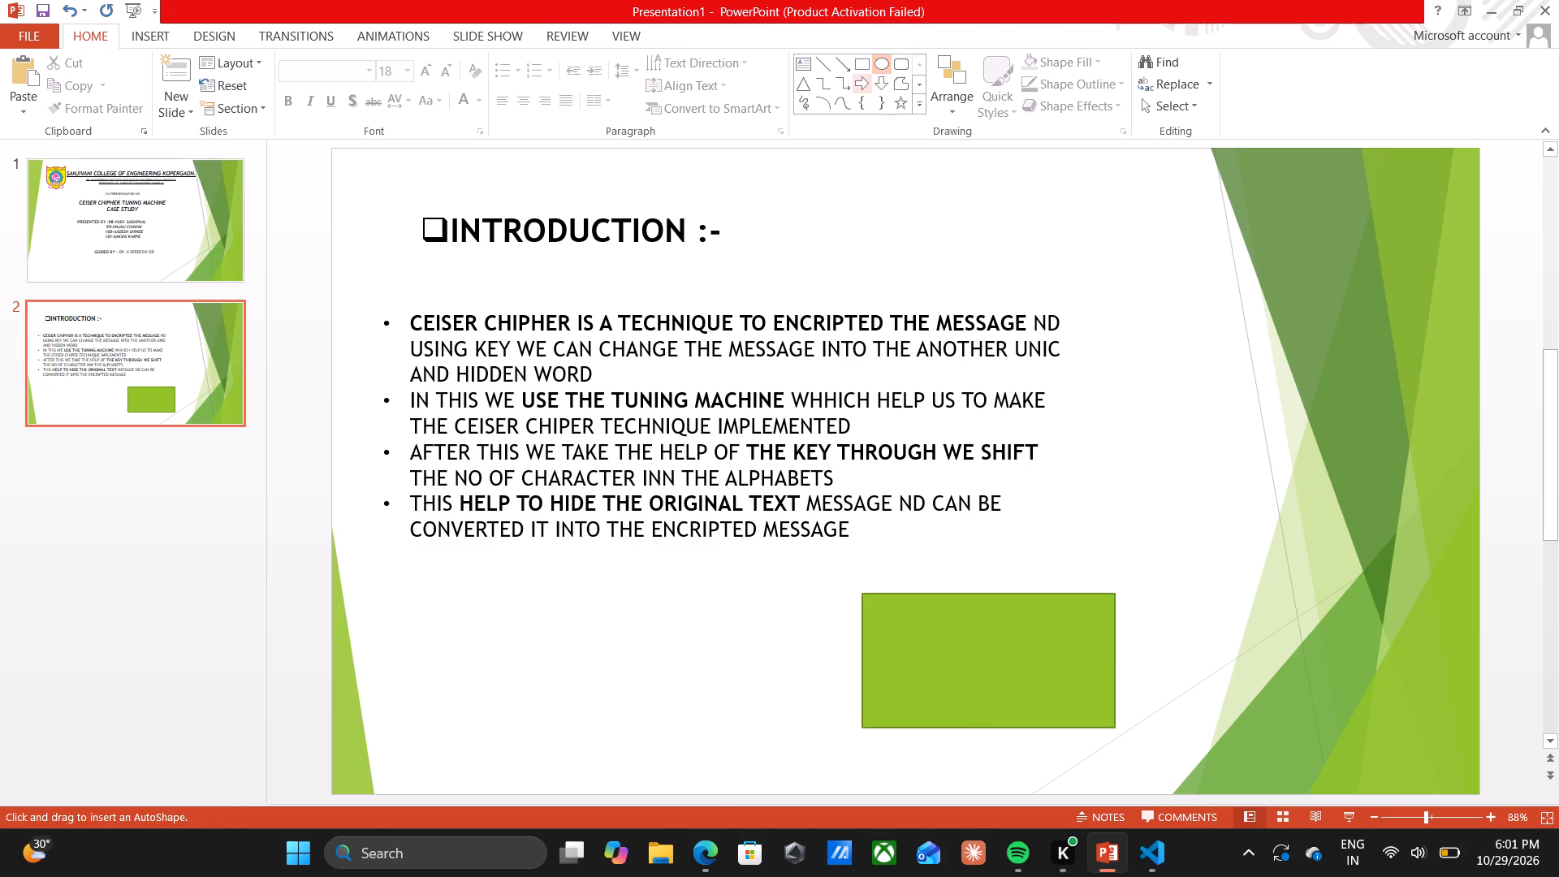
pyautogui.moveTo(525, 590); pyautogui.dragTo(801, 758)
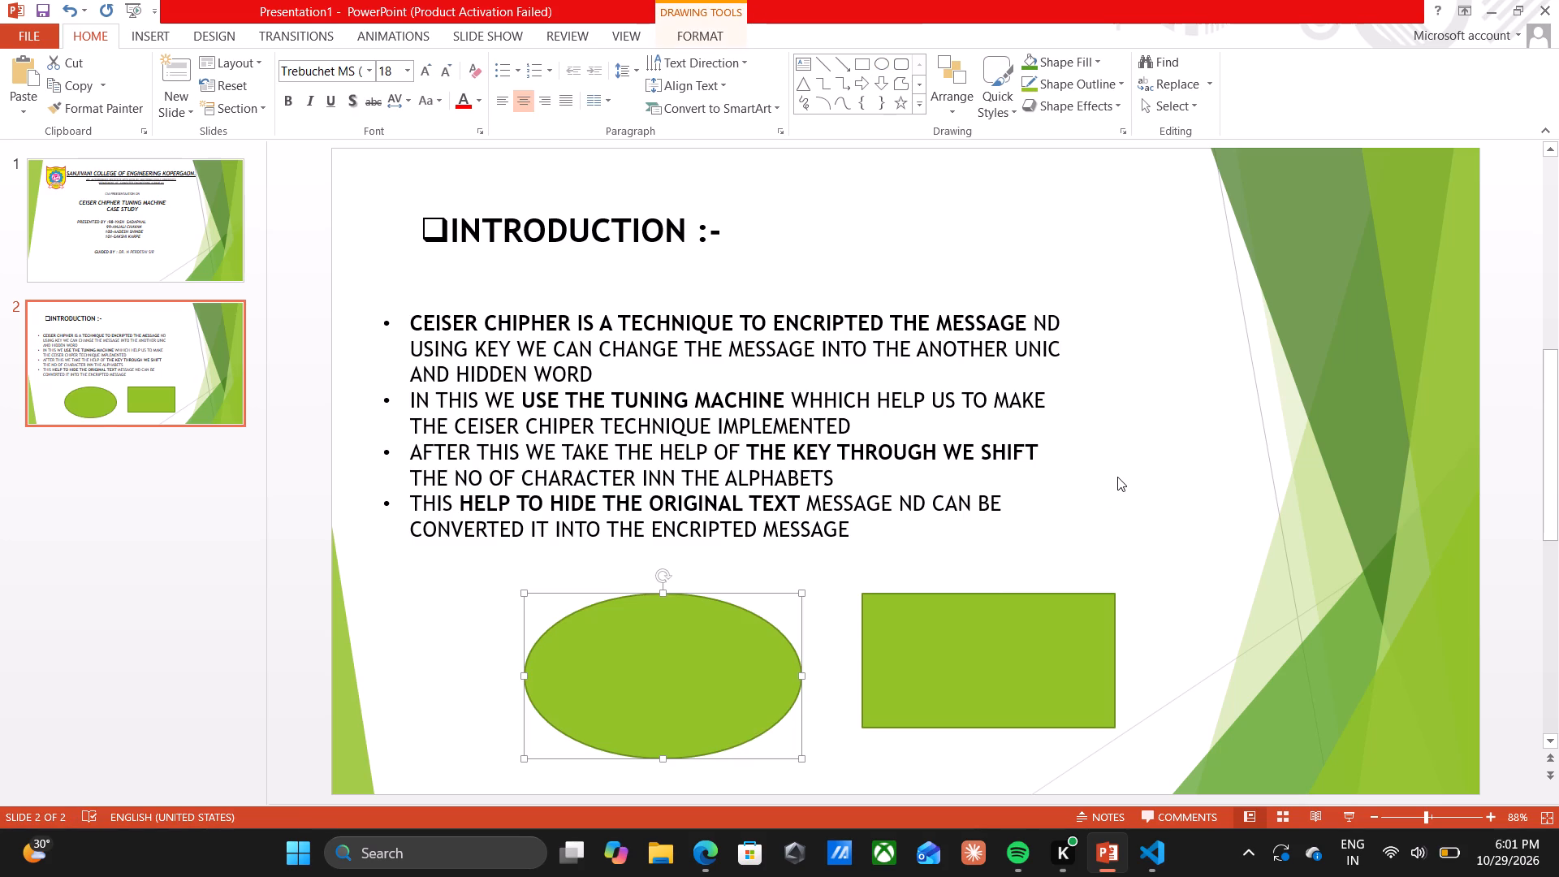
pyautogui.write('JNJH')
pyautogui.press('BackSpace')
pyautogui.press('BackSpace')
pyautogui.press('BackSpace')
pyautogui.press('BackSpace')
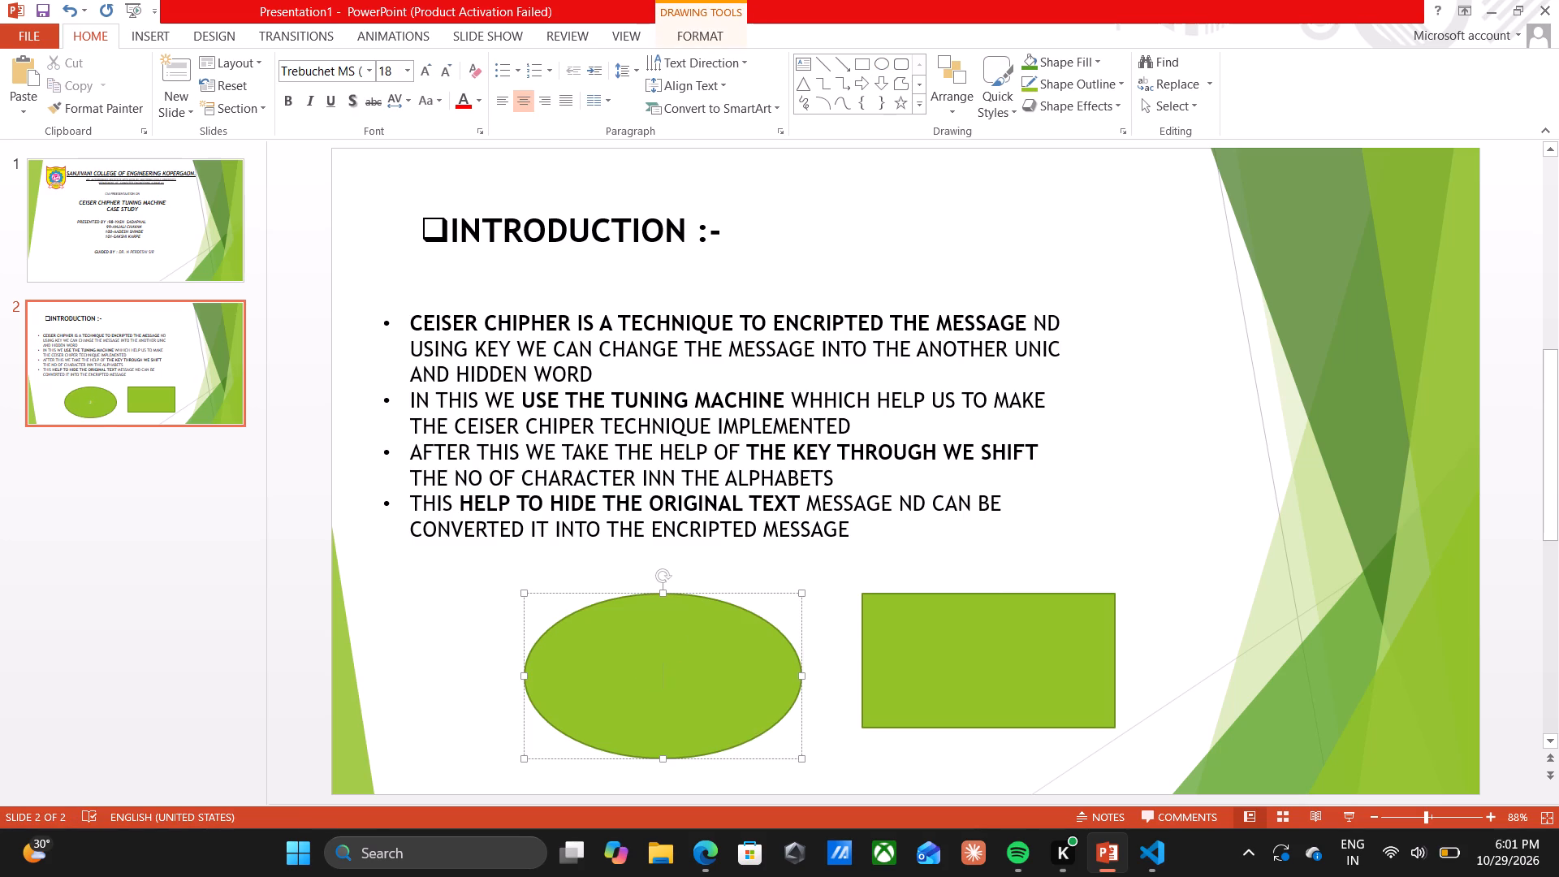
# Label the oval with "H->K" and, on a second line, "KEY = 3".
pyautogui.press('h')
pyautogui.write('->')
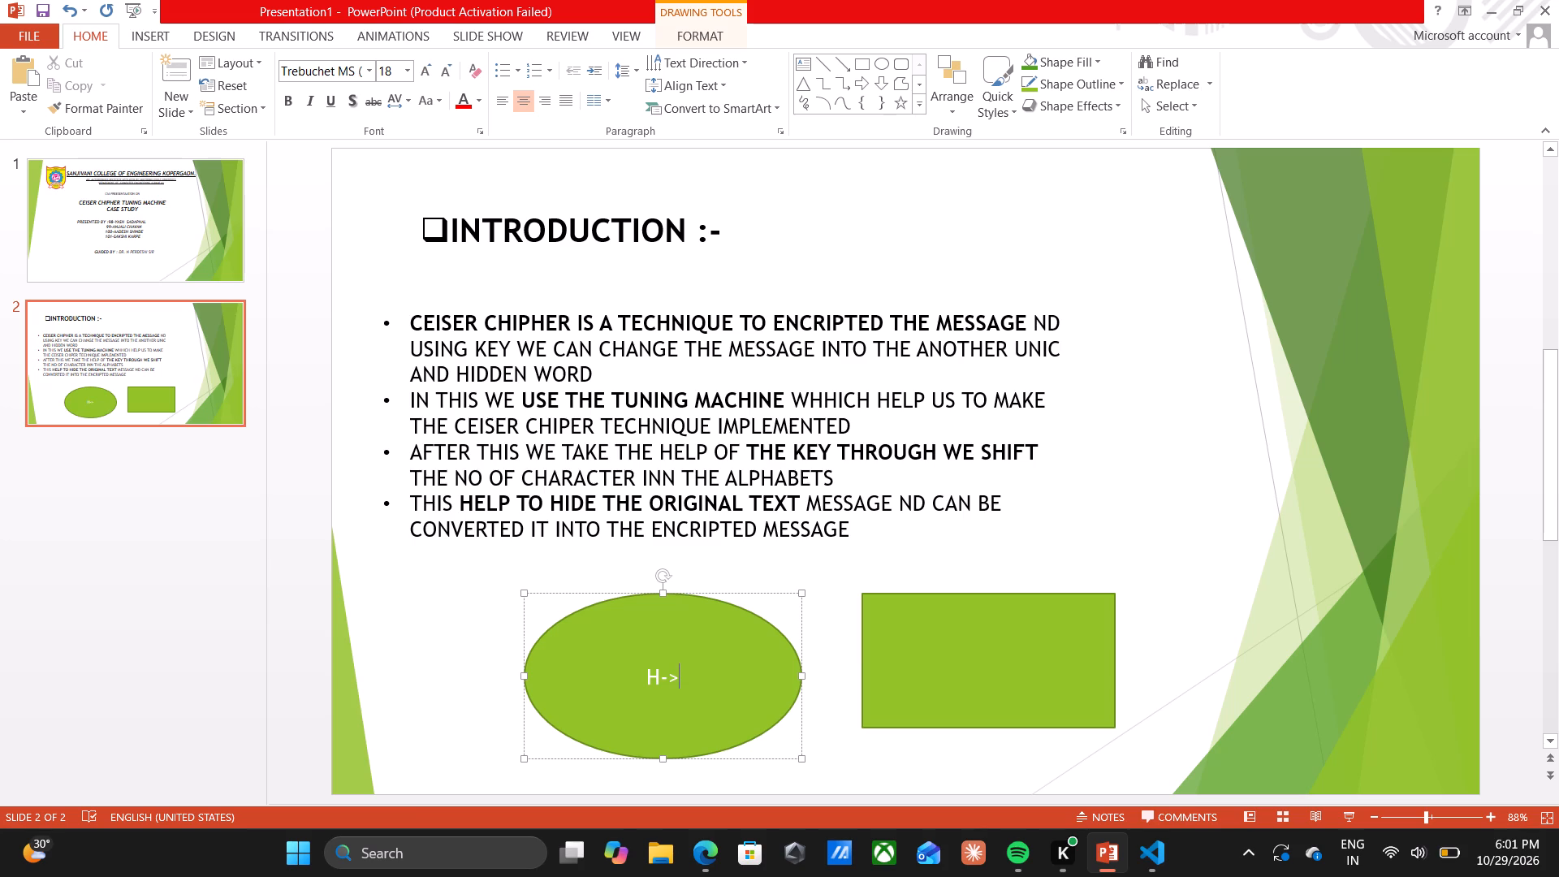
pyautogui.press('k')
pyautogui.hotkey('shift', 'Return')
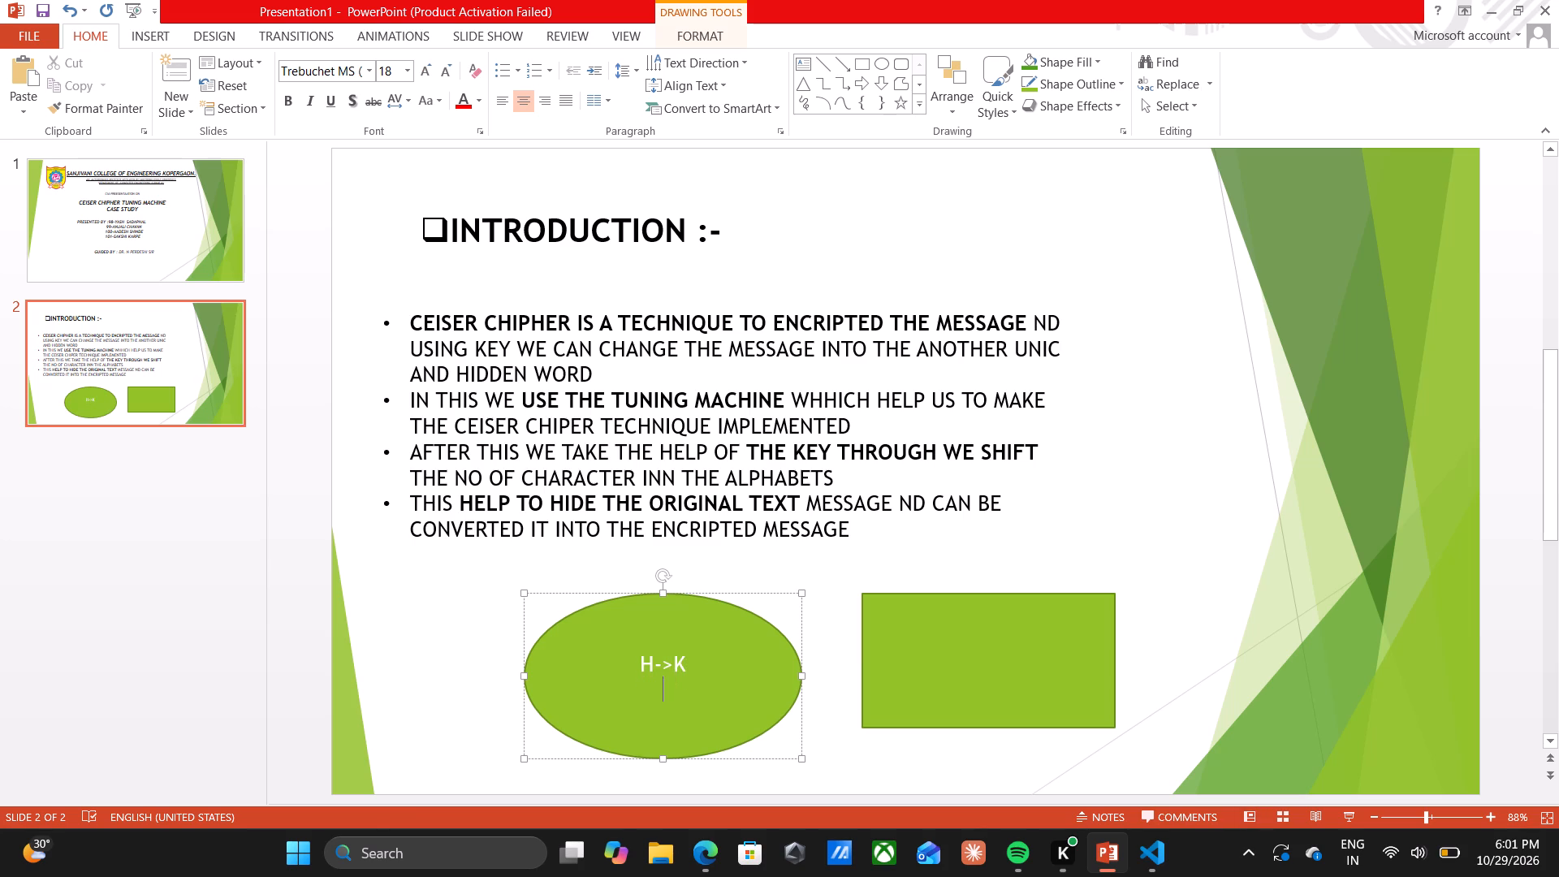
pyautogui.write('KEY')
pyautogui.press('space')
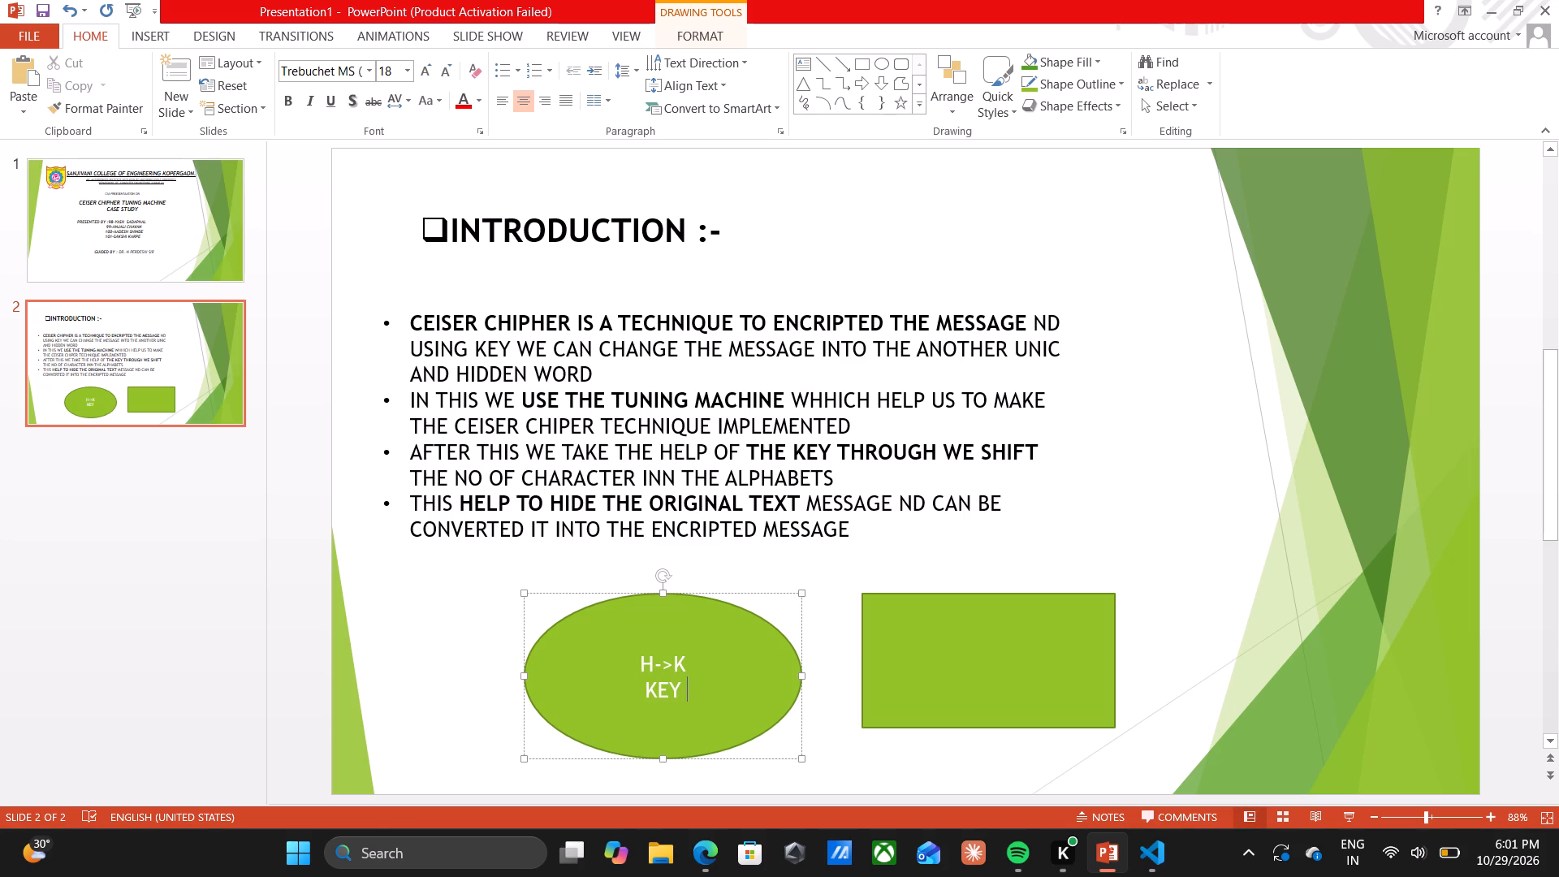
pyautogui.write('= 3')
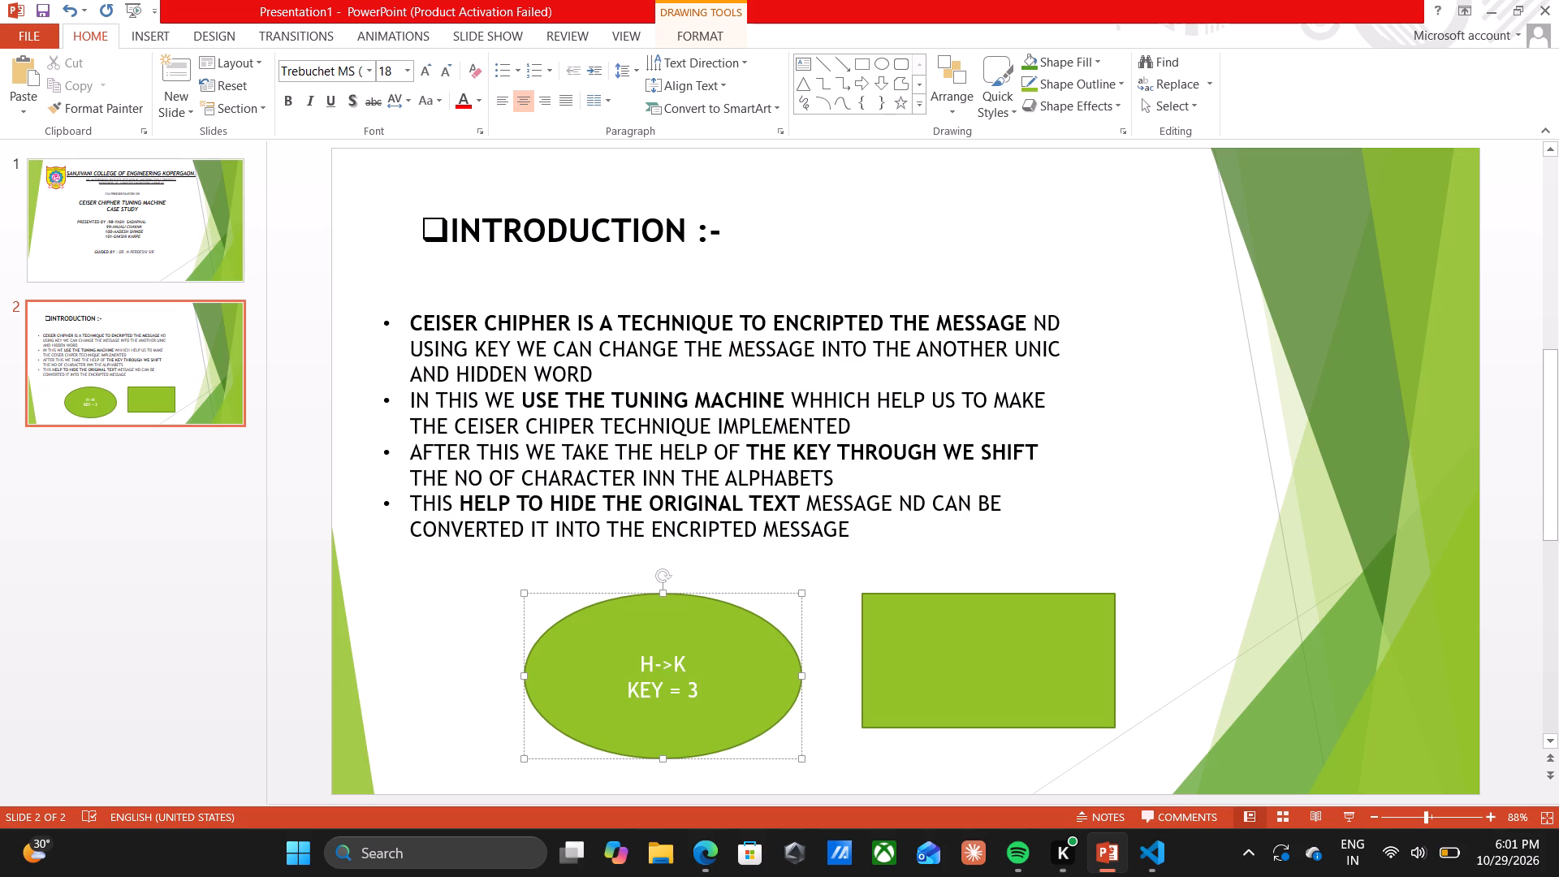
pyautogui.click(1118, 438)
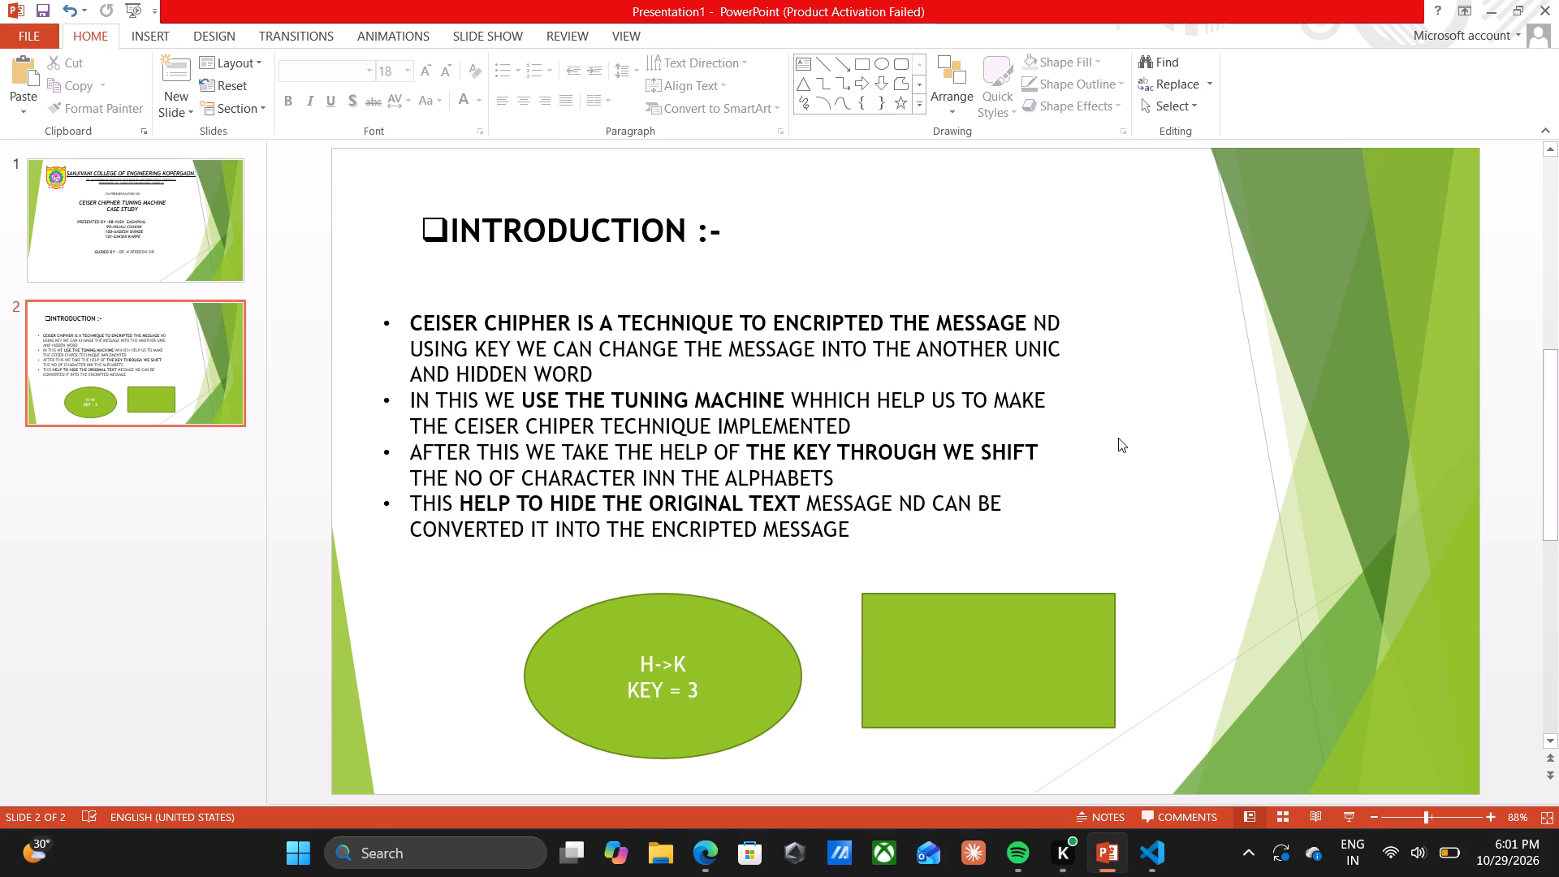
# Label the rectangle with "Y->C" and, on a second line, "KEY = 4".
pyautogui.click(946, 669)
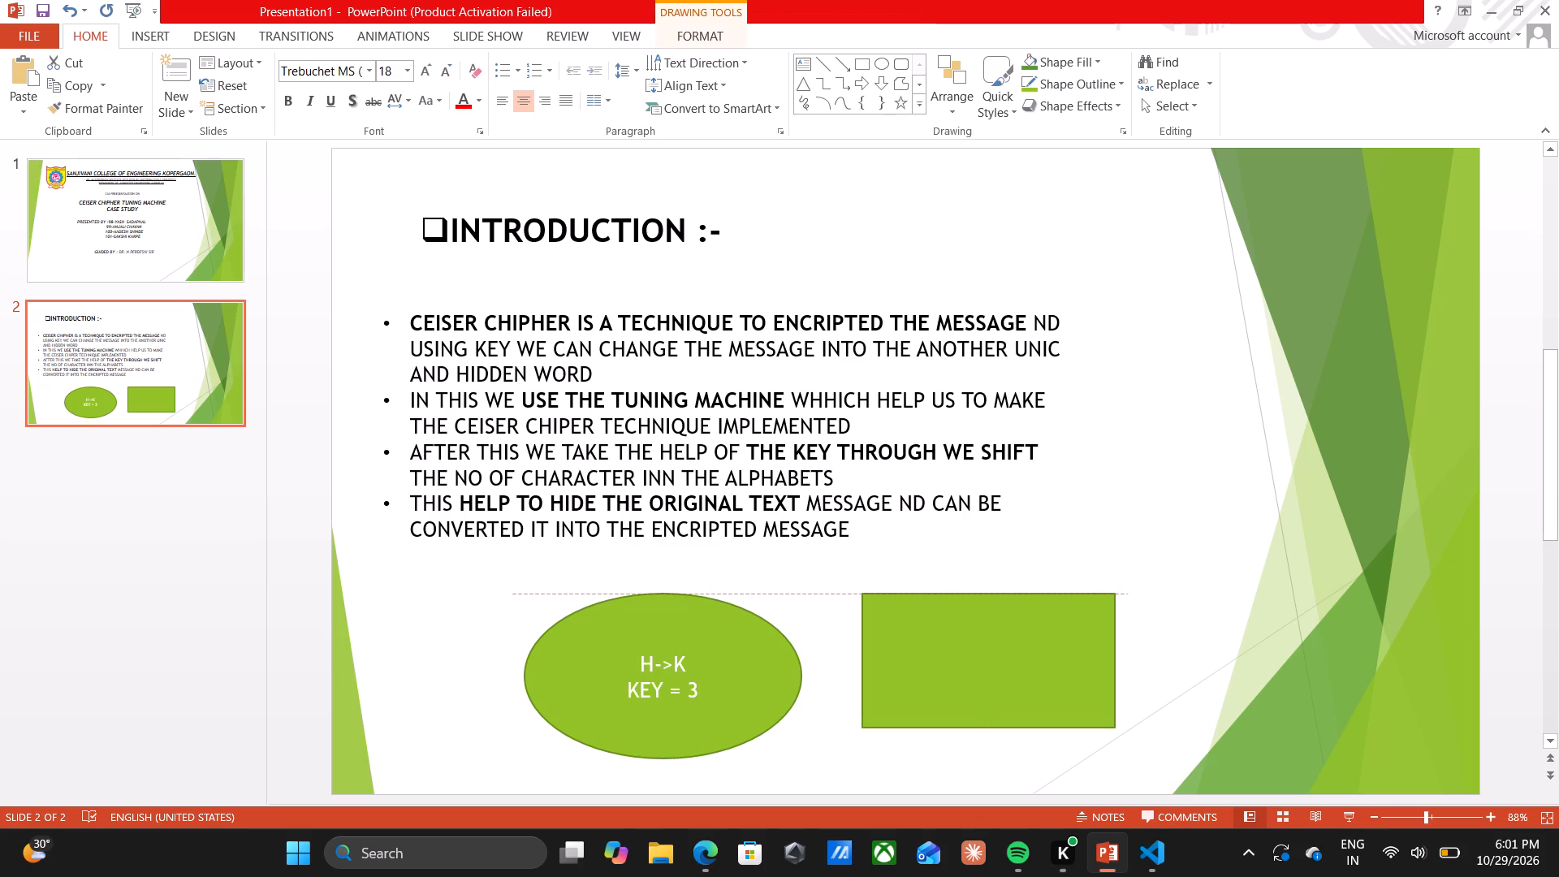
pyautogui.press('y')
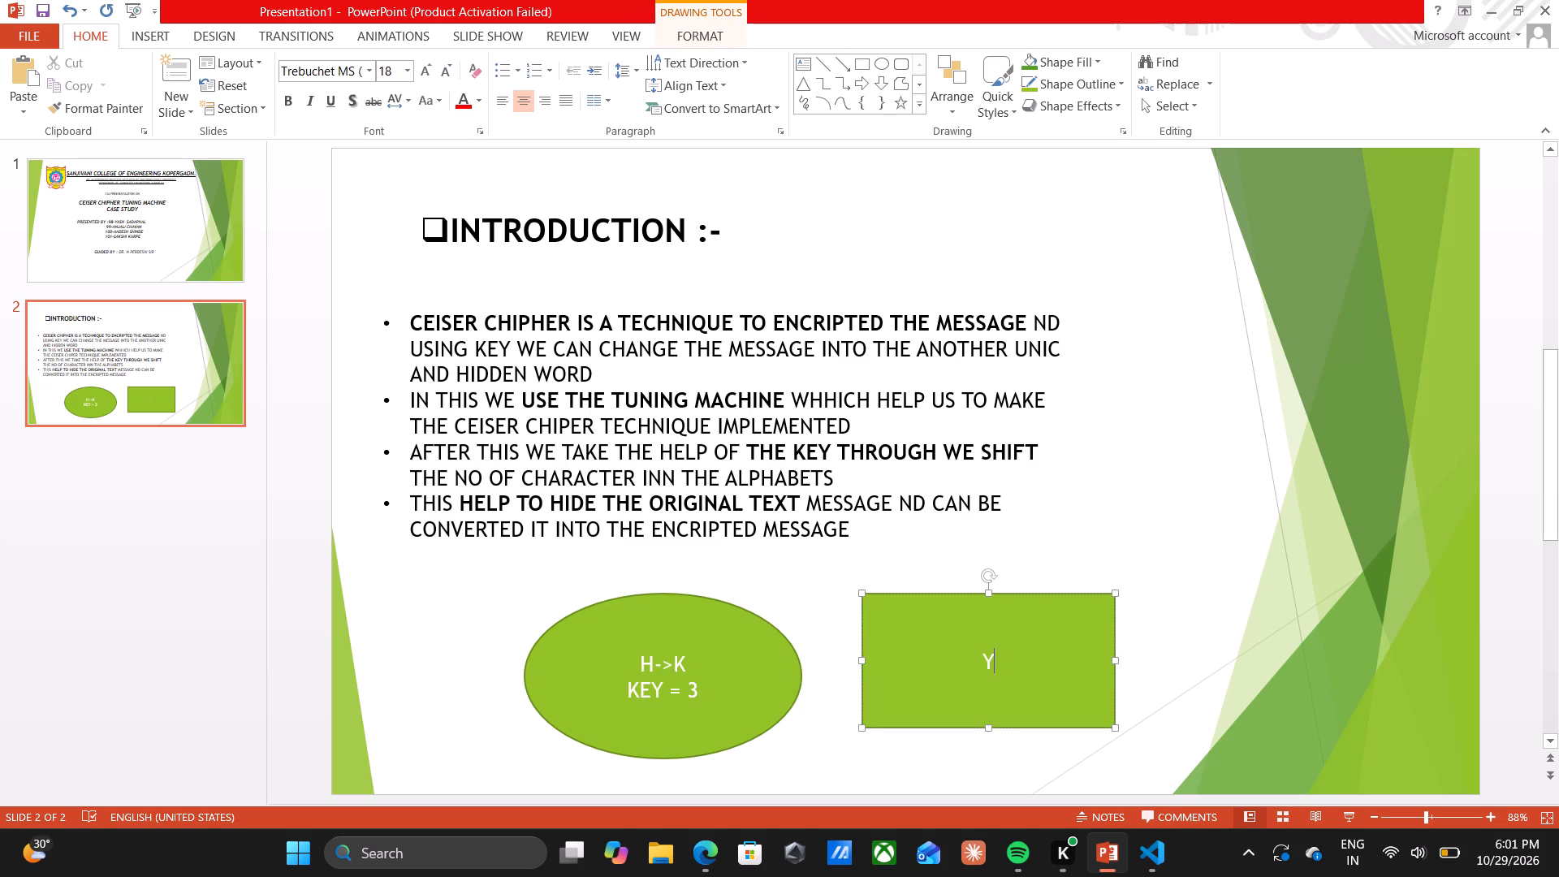
pyautogui.write('->')
pyautogui.press('c')
pyautogui.hotkey('shift', 'Return')
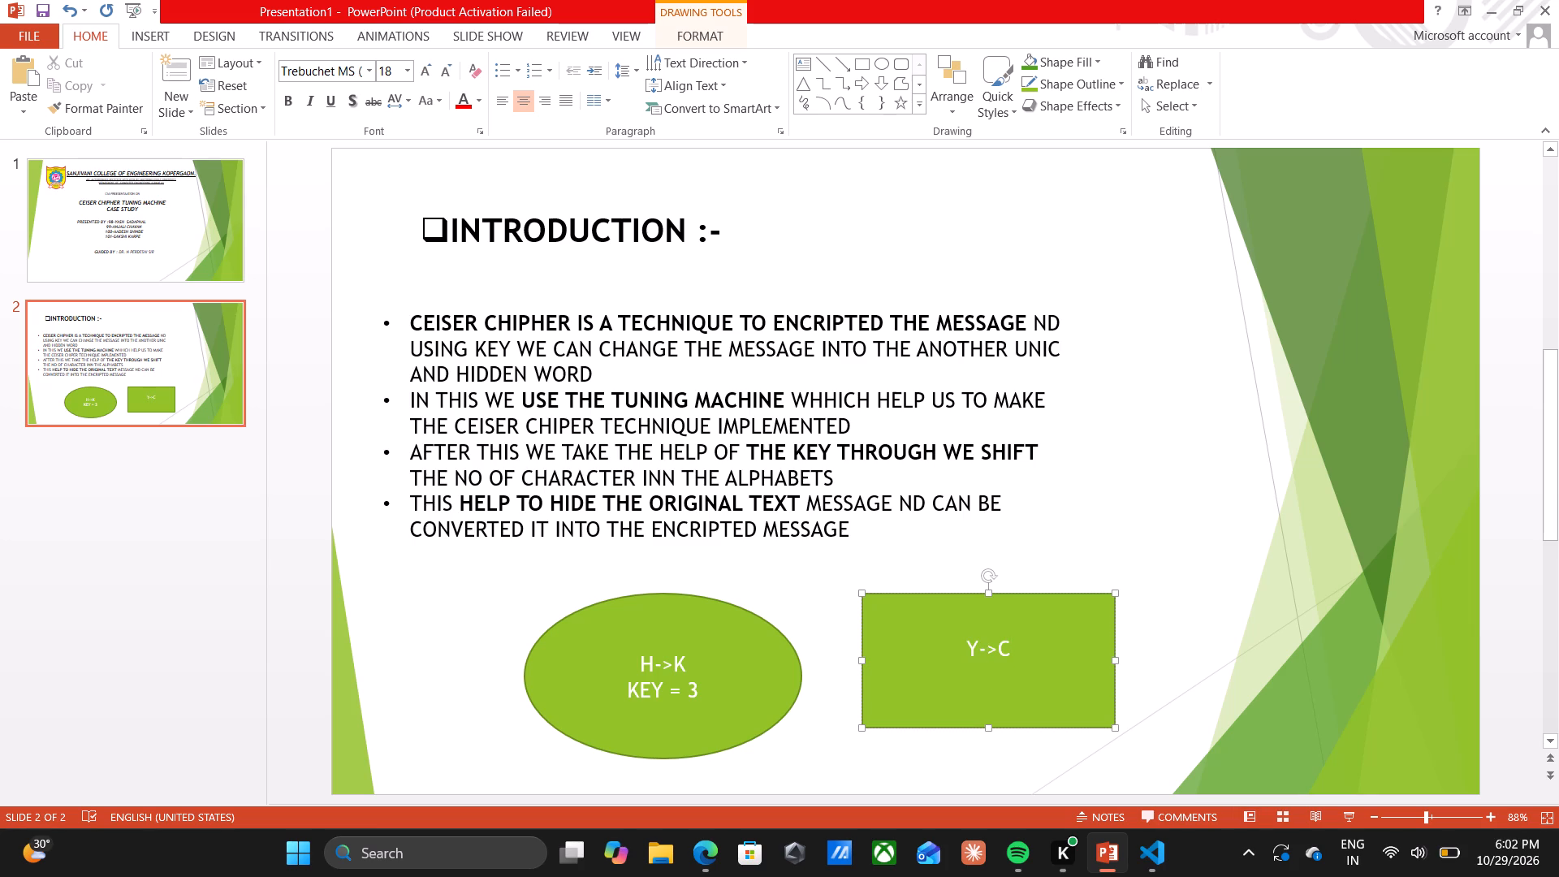
pyautogui.write('KEY =')
pyautogui.press('space')
pyautogui.press('4')
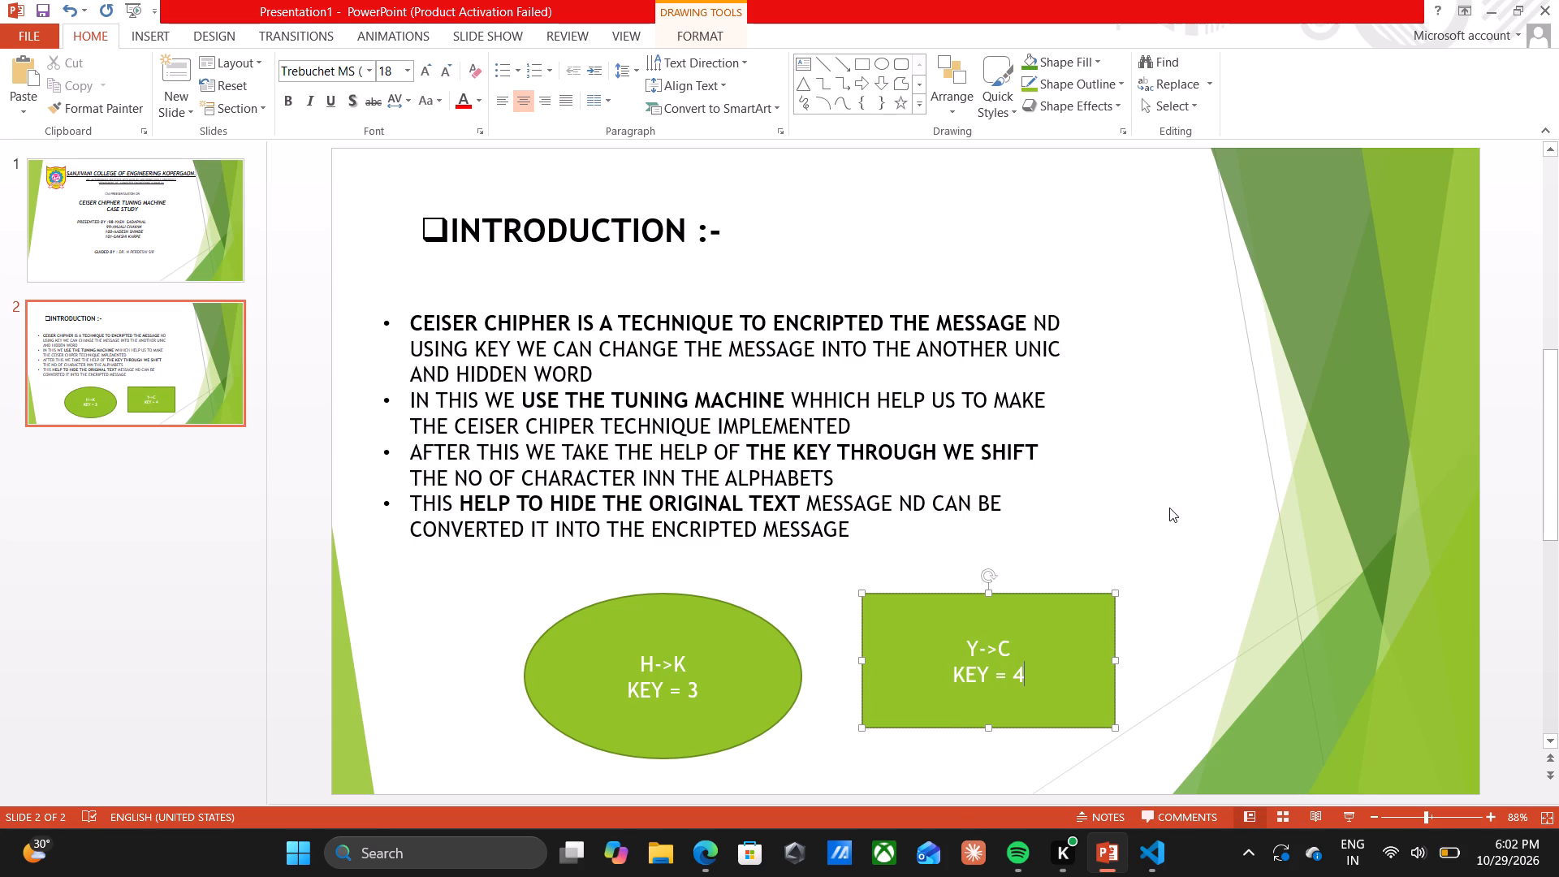
pyautogui.click(1169, 509)
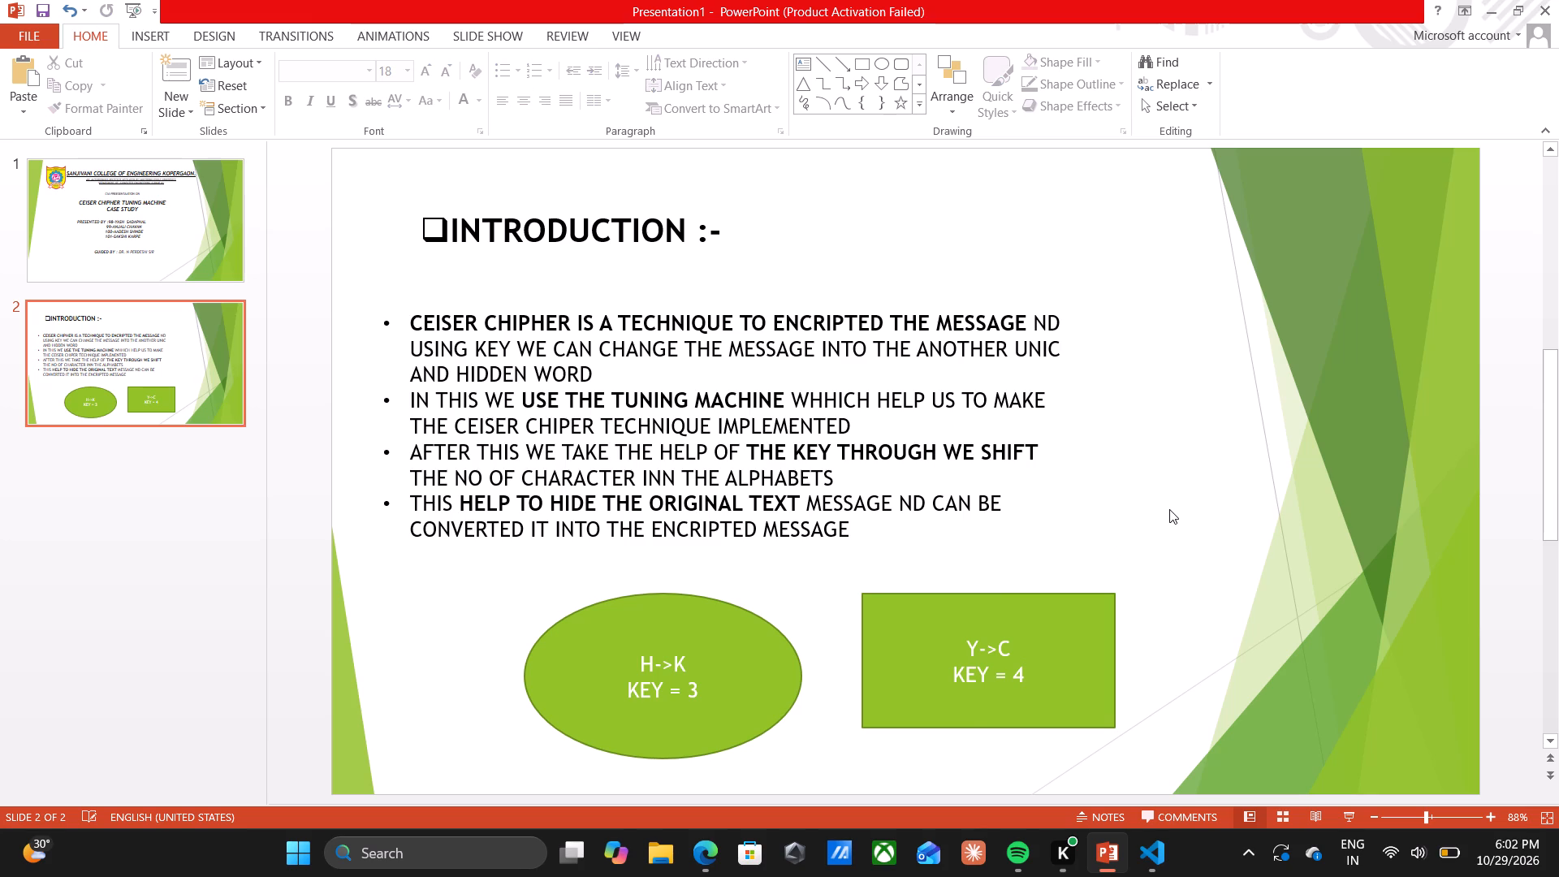
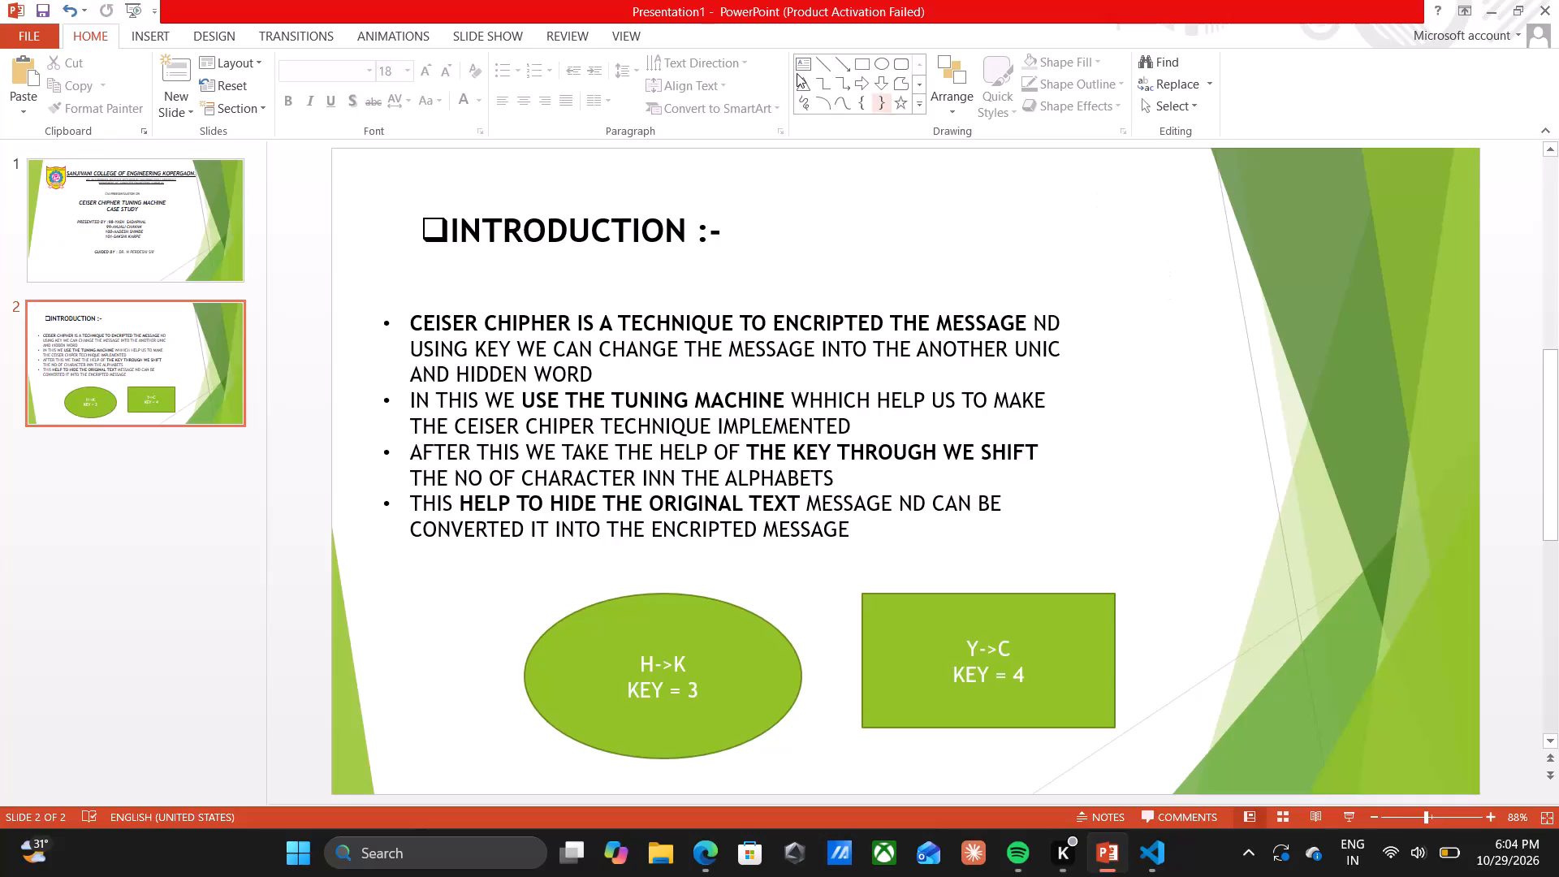
# Add a new blank slide after the Introduction slide.
pyautogui.click(158, 29)
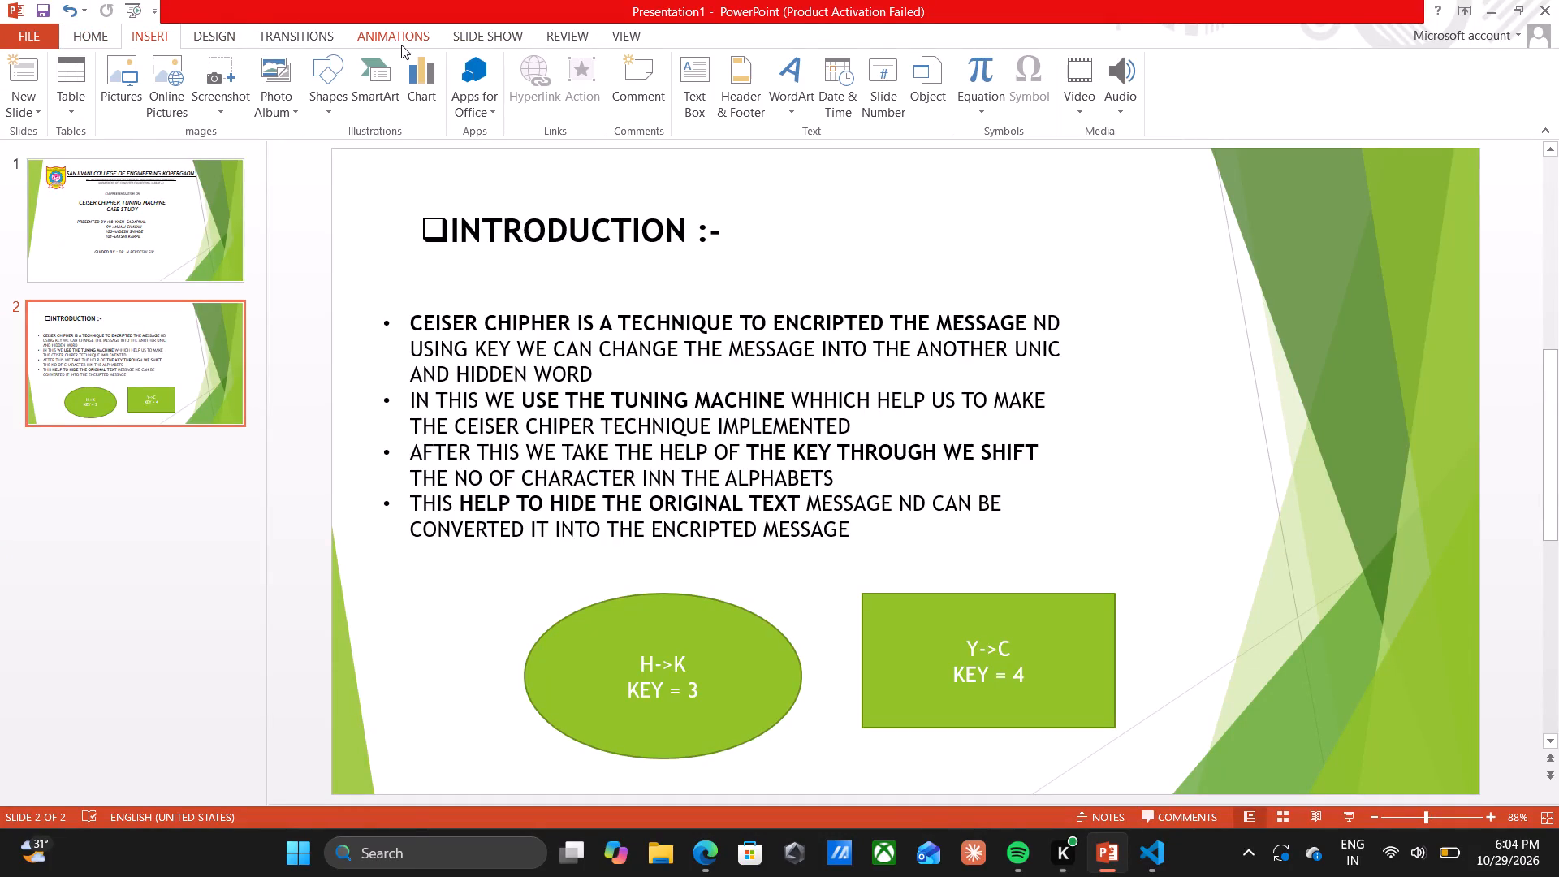
pyautogui.click(80, 28)
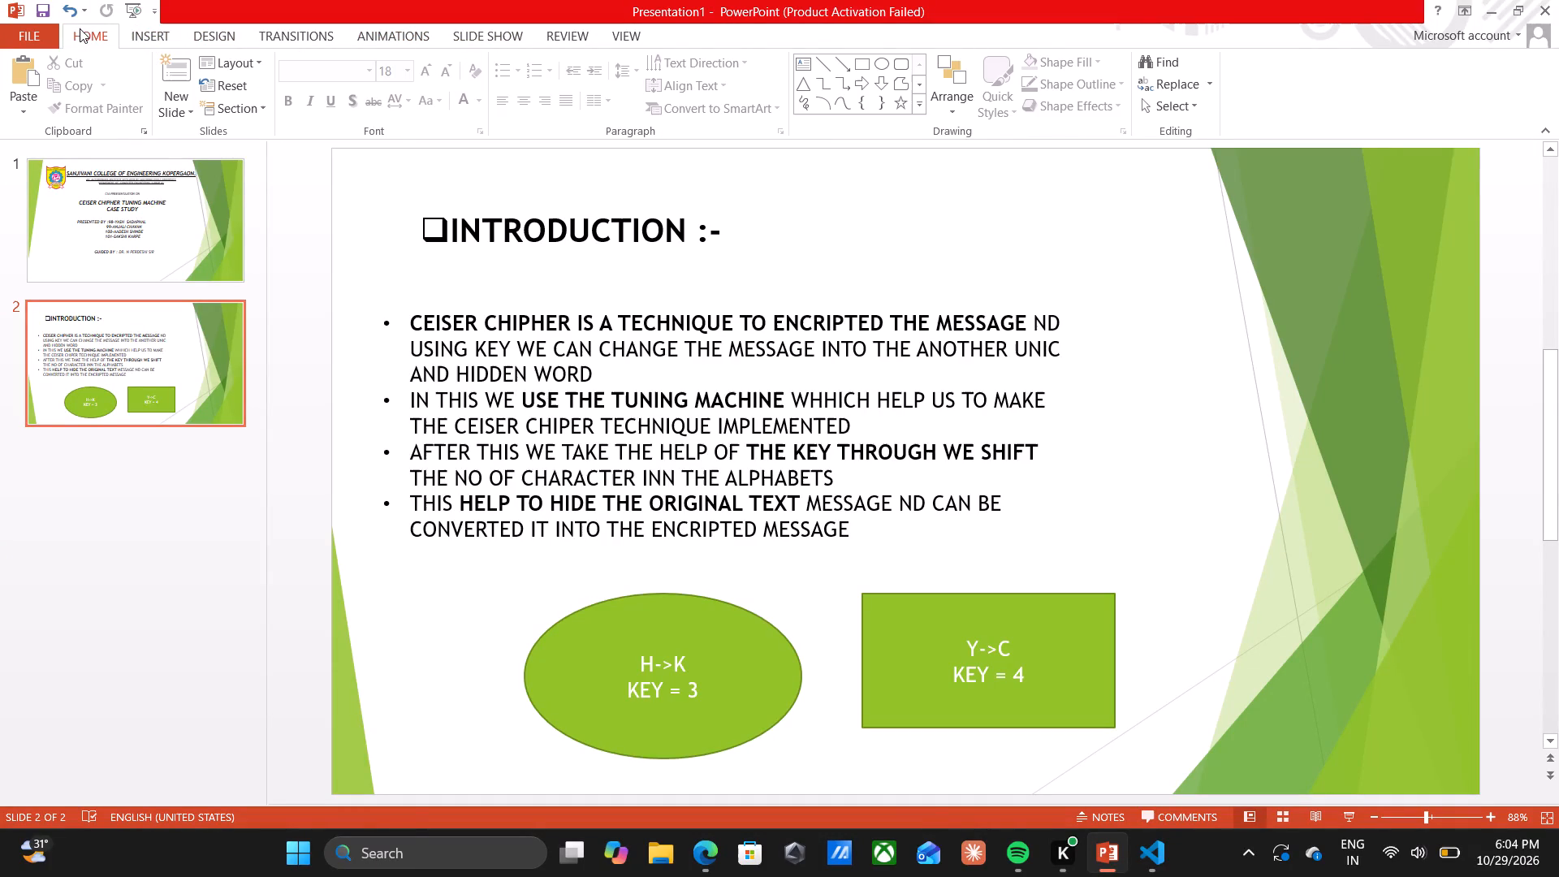
pyautogui.click(176, 78)
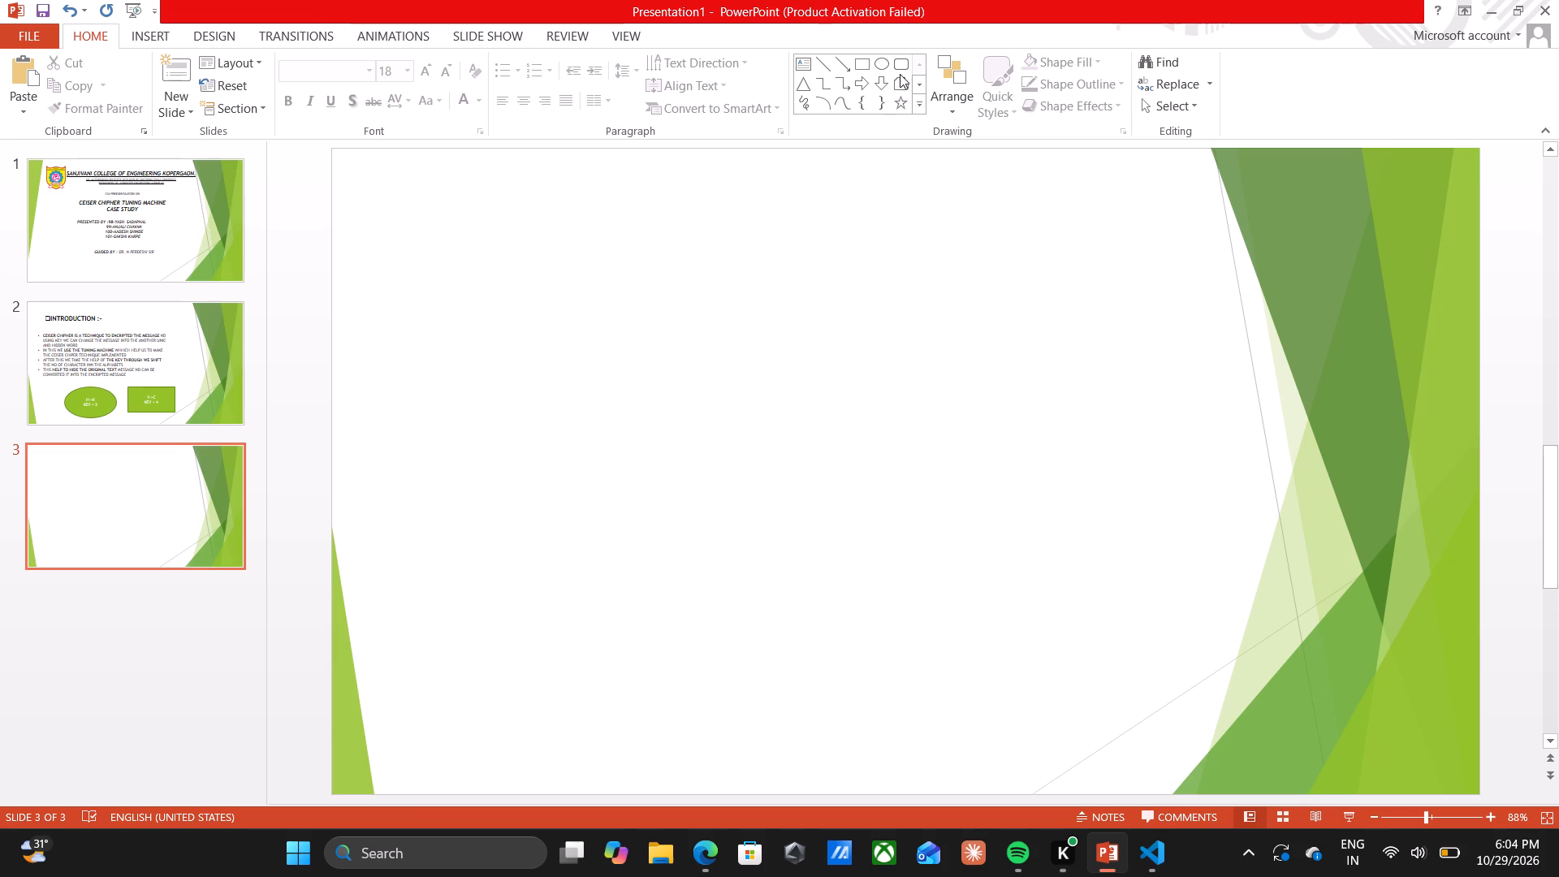
# Draw two large overlapping rectangles on the new slide, the second in front and offset down and to the right of the first.
pyautogui.click(855, 67)
pyautogui.moveTo(456, 197); pyautogui.dragTo(930, 469)
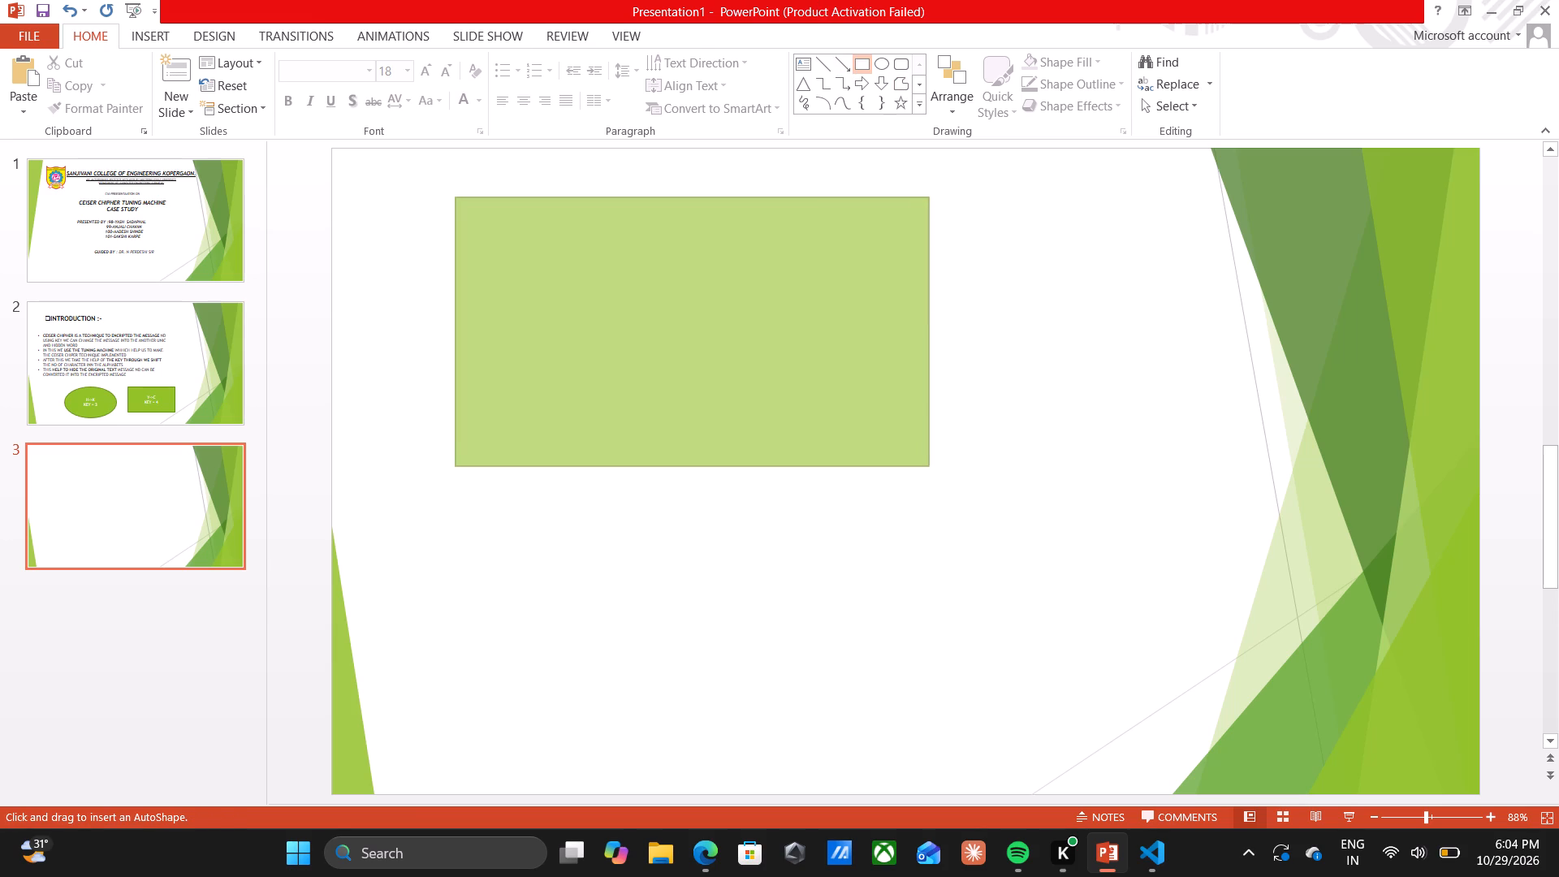
pyautogui.moveTo(930, 469); pyautogui.dragTo(936, 480)
pyautogui.click(1047, 336)
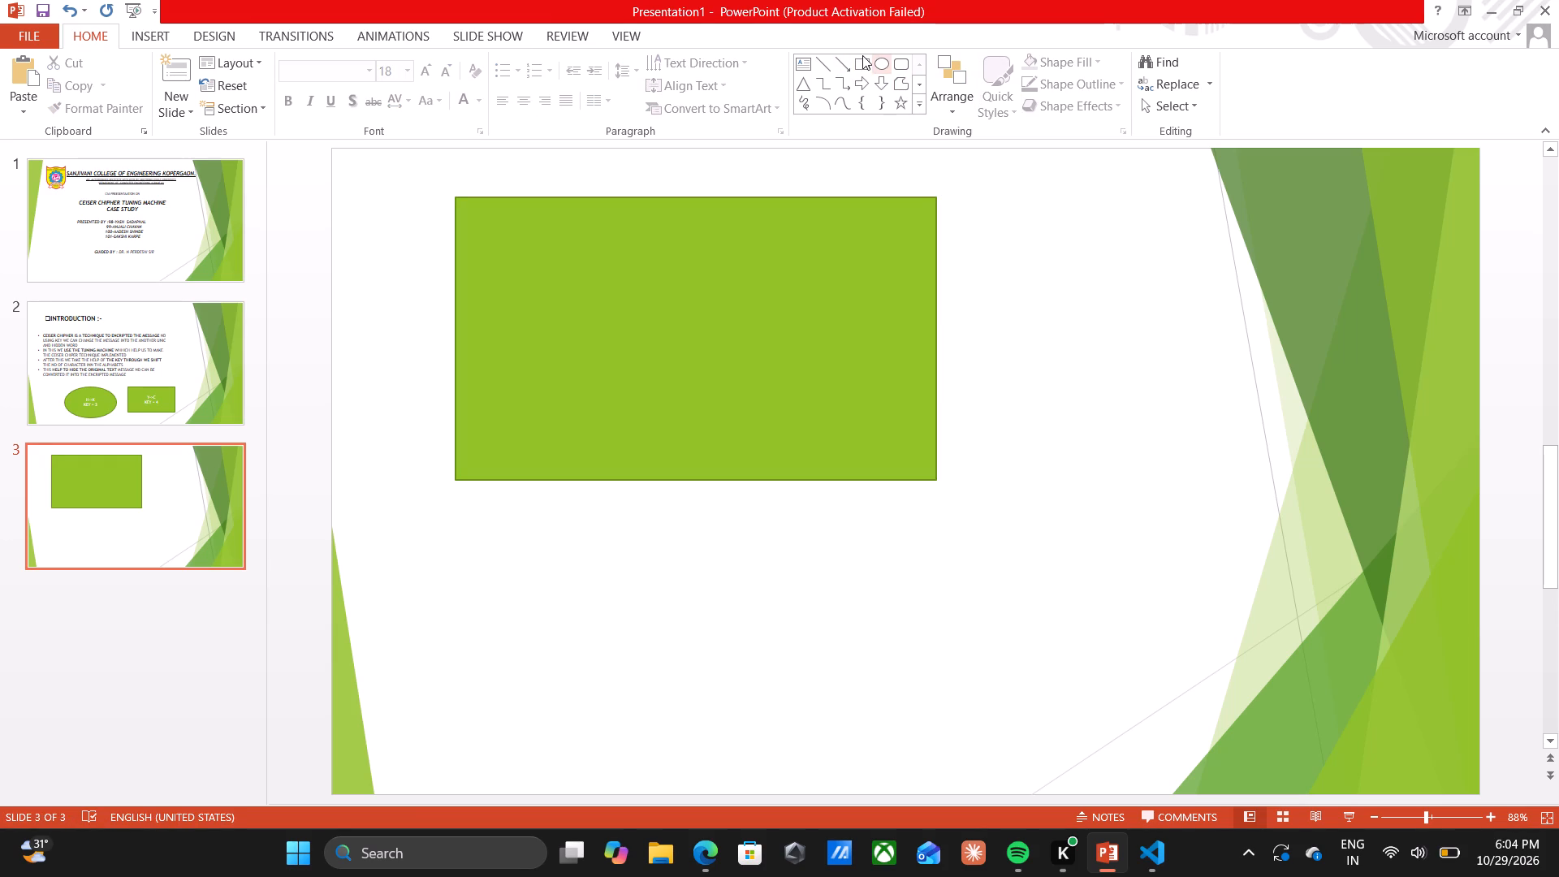
pyautogui.click(862, 54)
pyautogui.moveTo(680, 274); pyautogui.dragTo(1100, 533)
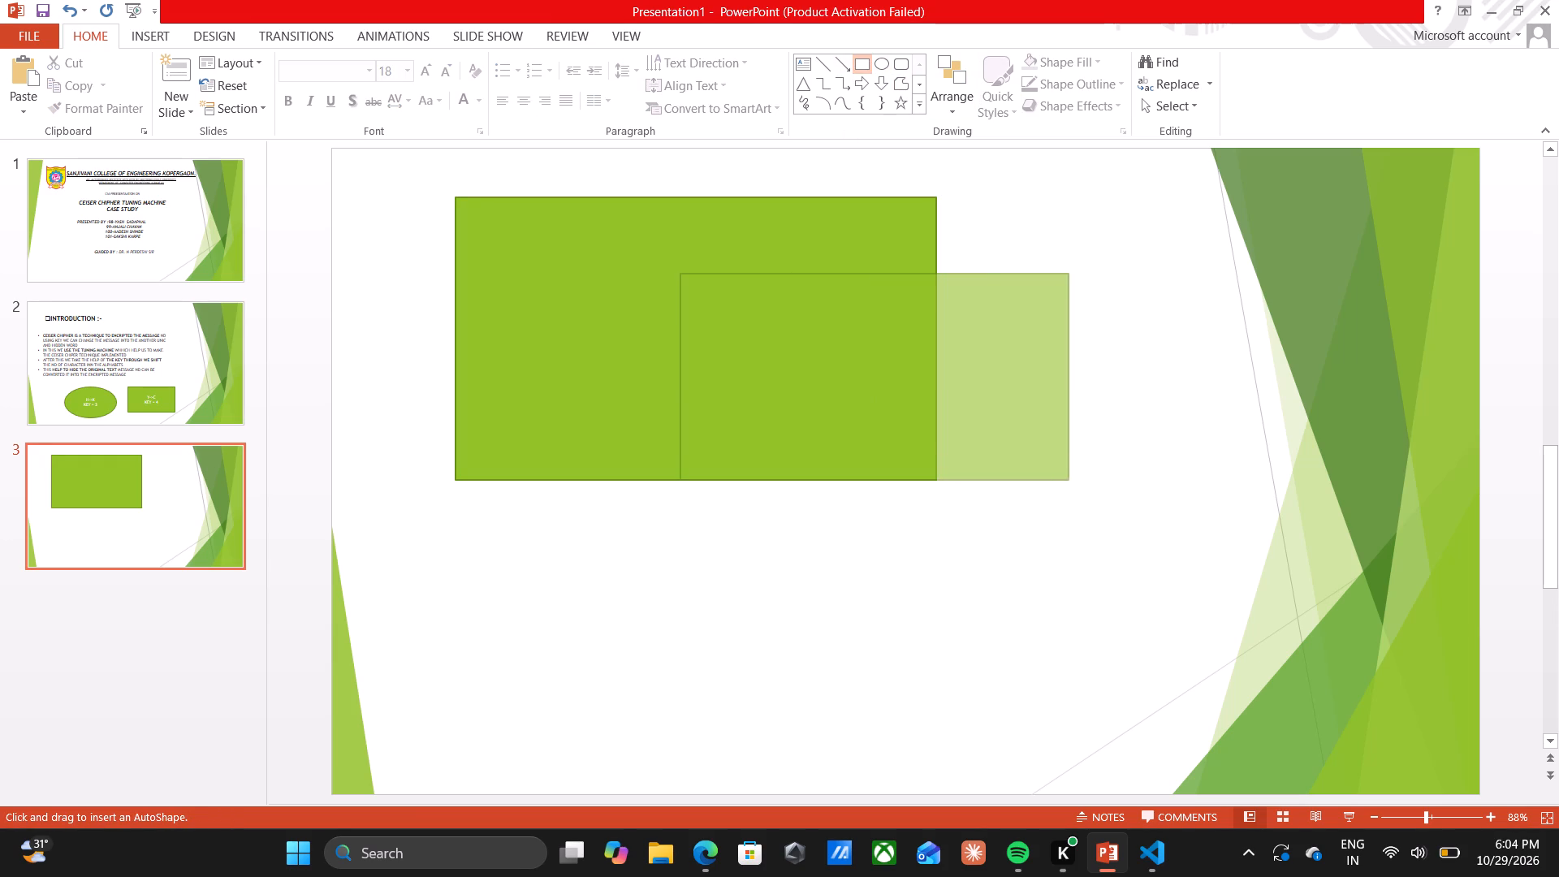
pyautogui.moveTo(1100, 533); pyautogui.dragTo(1137, 582)
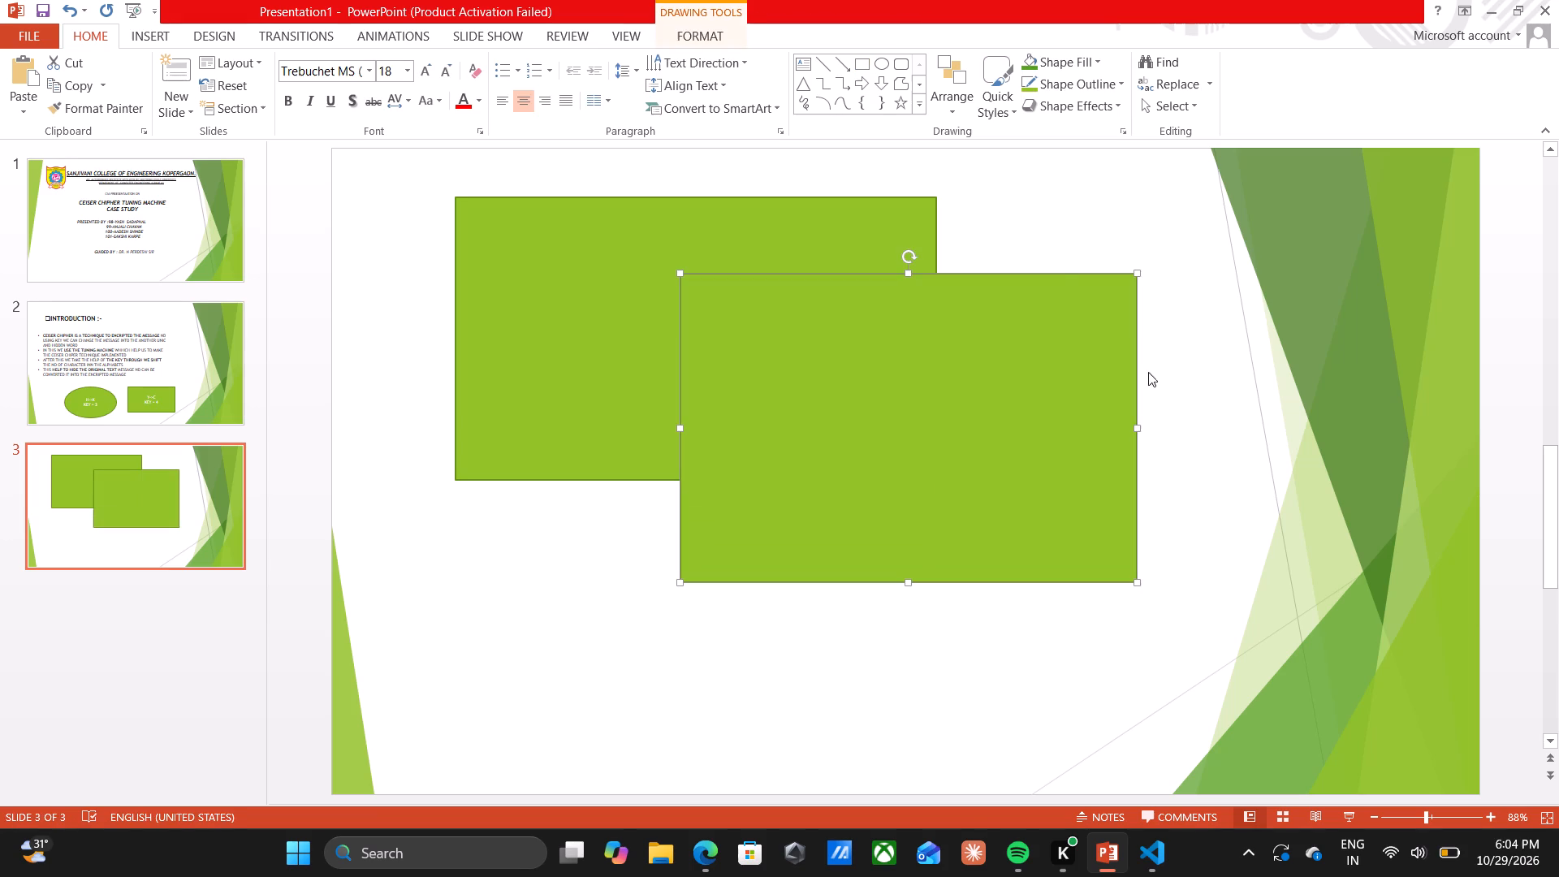
# Join the matching top-right, top-left and bottom-left corners of the two rectangles with straight lines to suggest a 3D box.
pyautogui.click(833, 67)
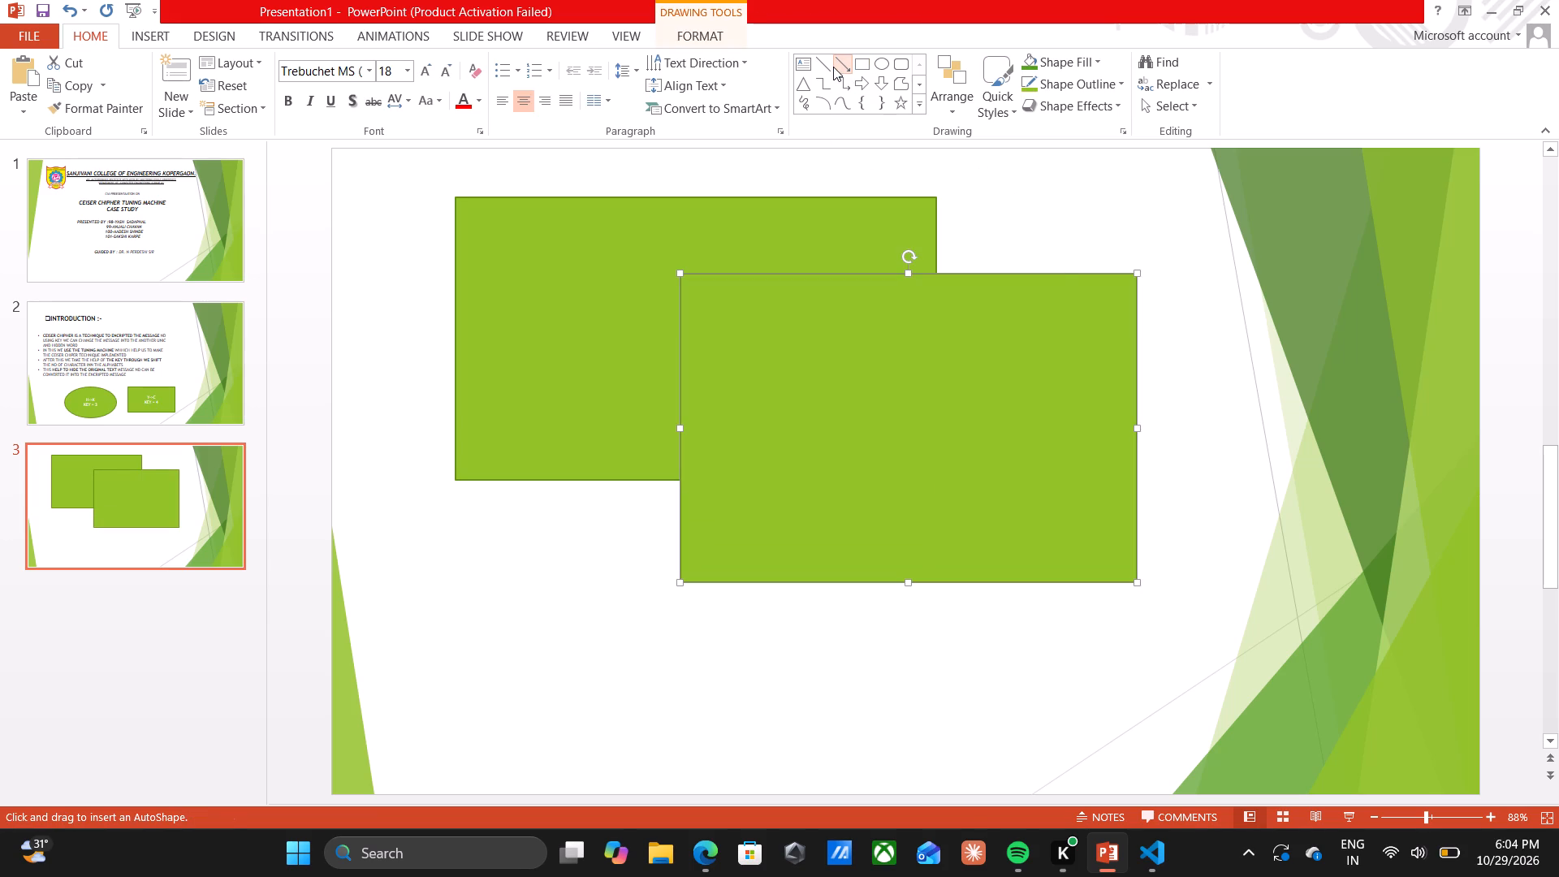
pyautogui.click(829, 63)
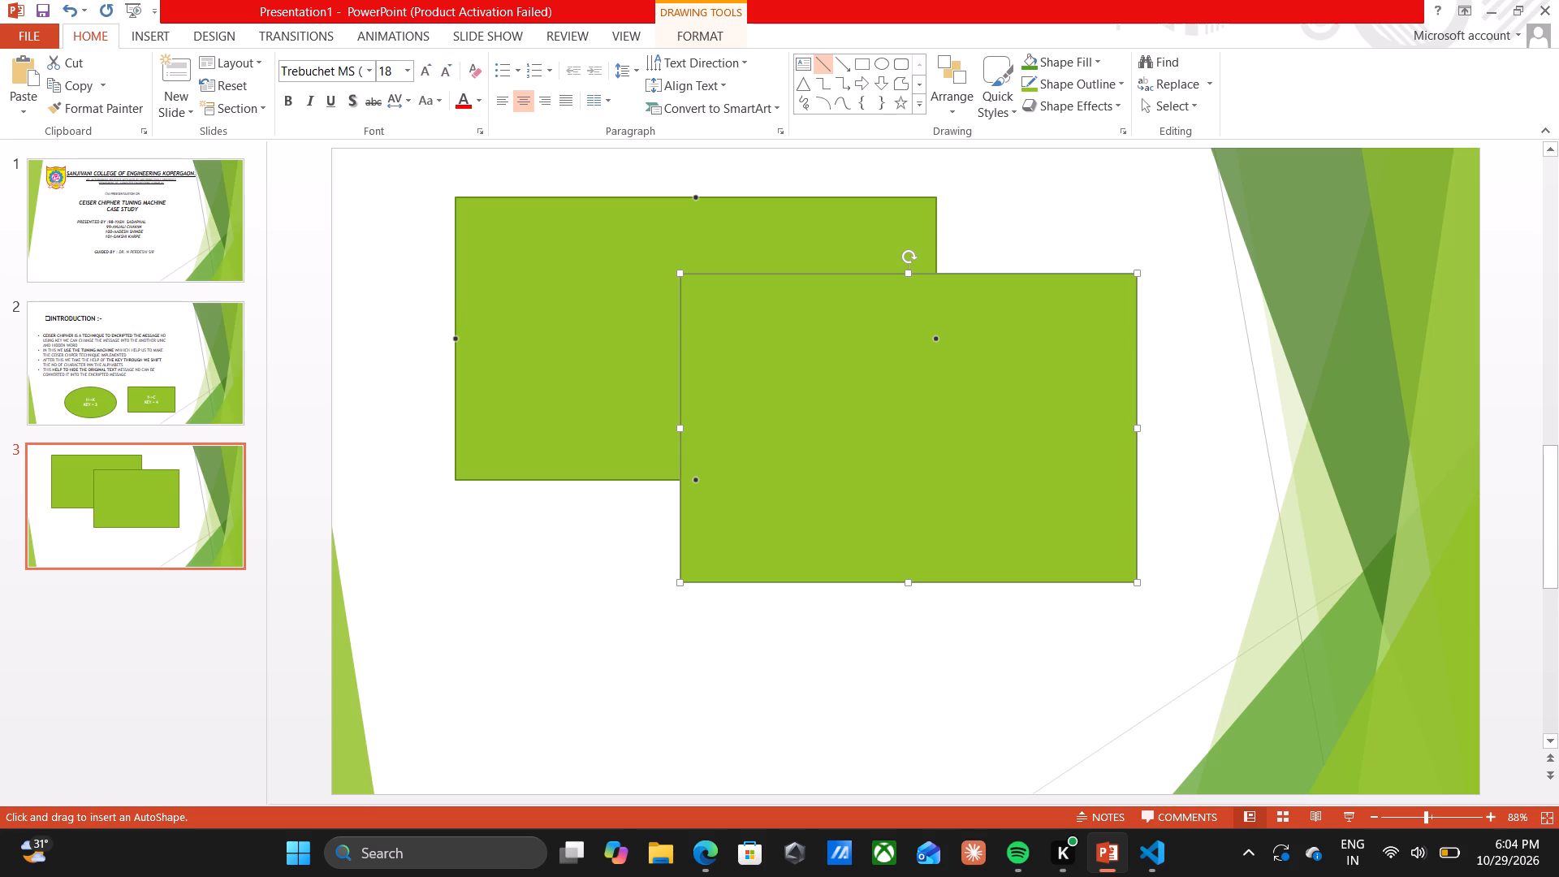
pyautogui.moveTo(934, 198); pyautogui.dragTo(1139, 275)
pyautogui.moveTo(1139, 275); pyautogui.dragTo(1138, 275)
pyautogui.click(1176, 295)
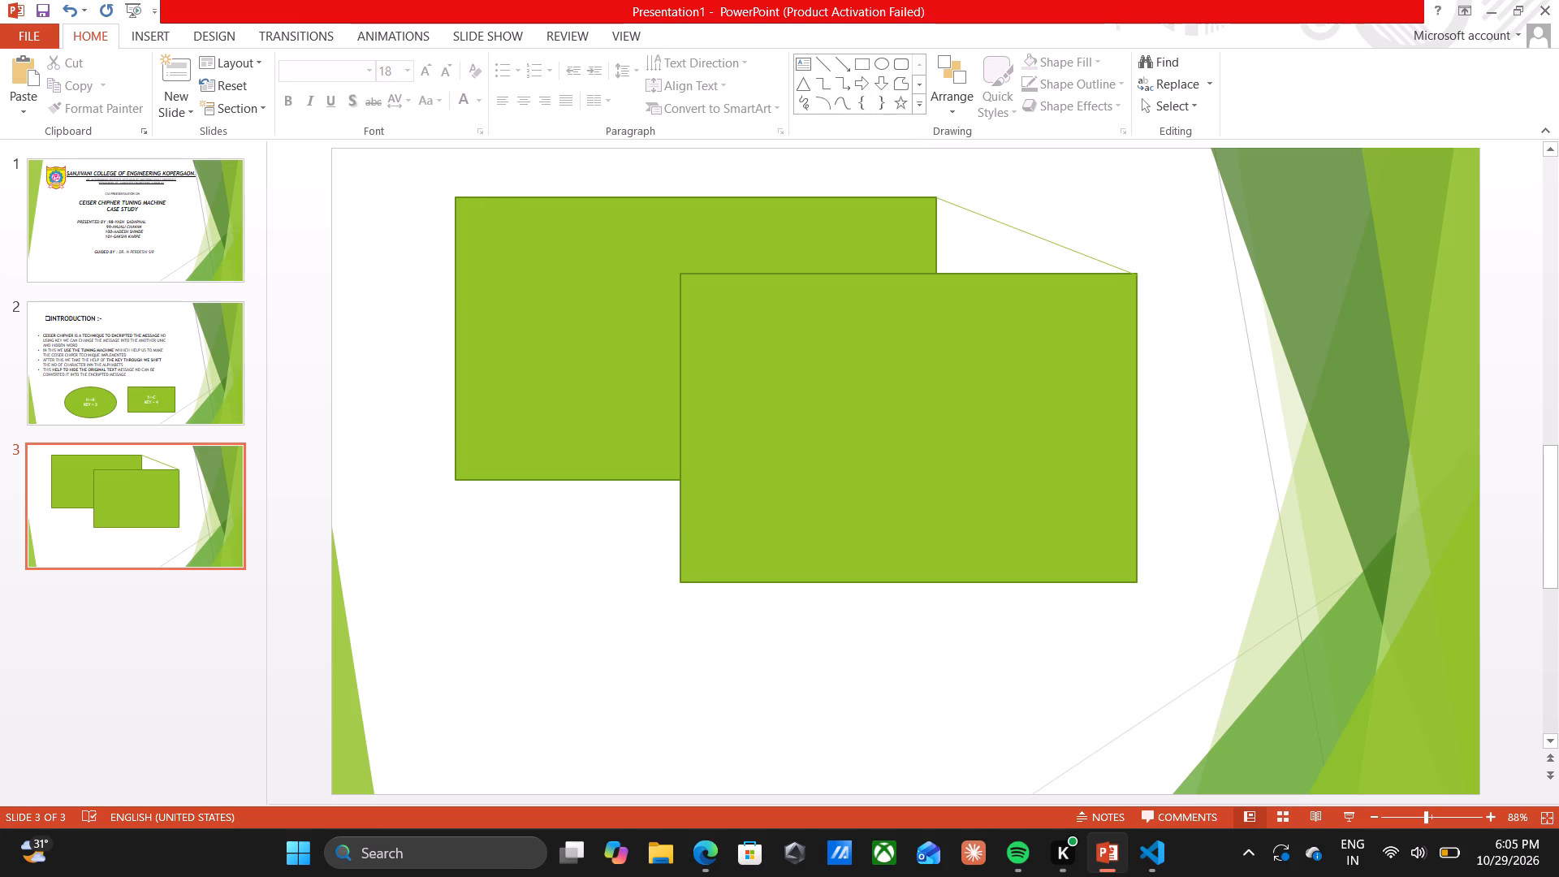
pyautogui.click(827, 62)
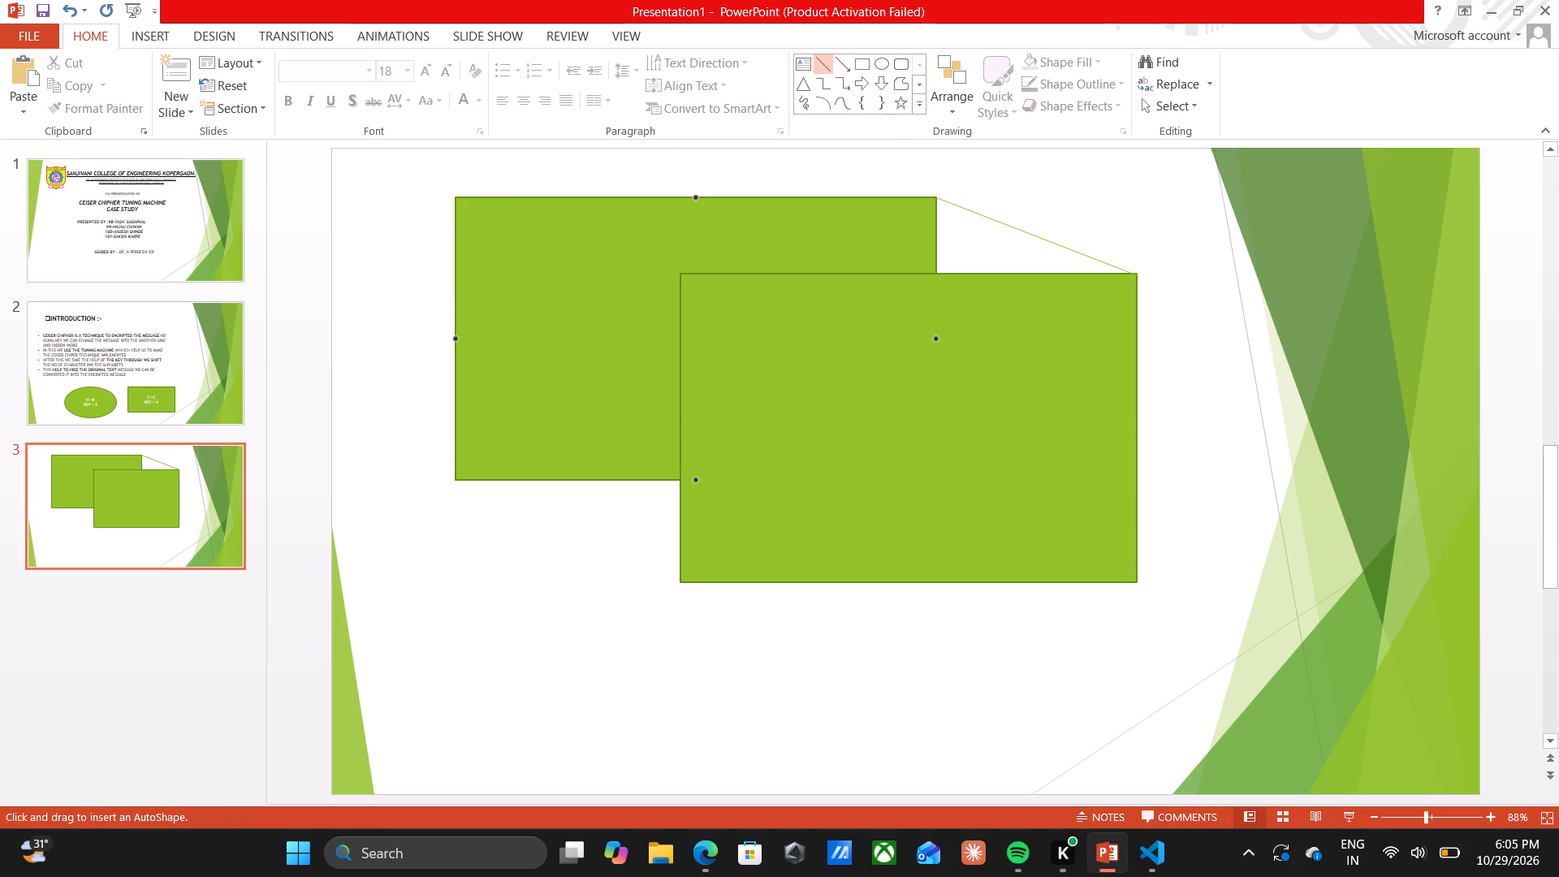
pyautogui.moveTo(455, 197); pyautogui.dragTo(676, 272)
pyautogui.moveTo(676, 272); pyautogui.dragTo(683, 274)
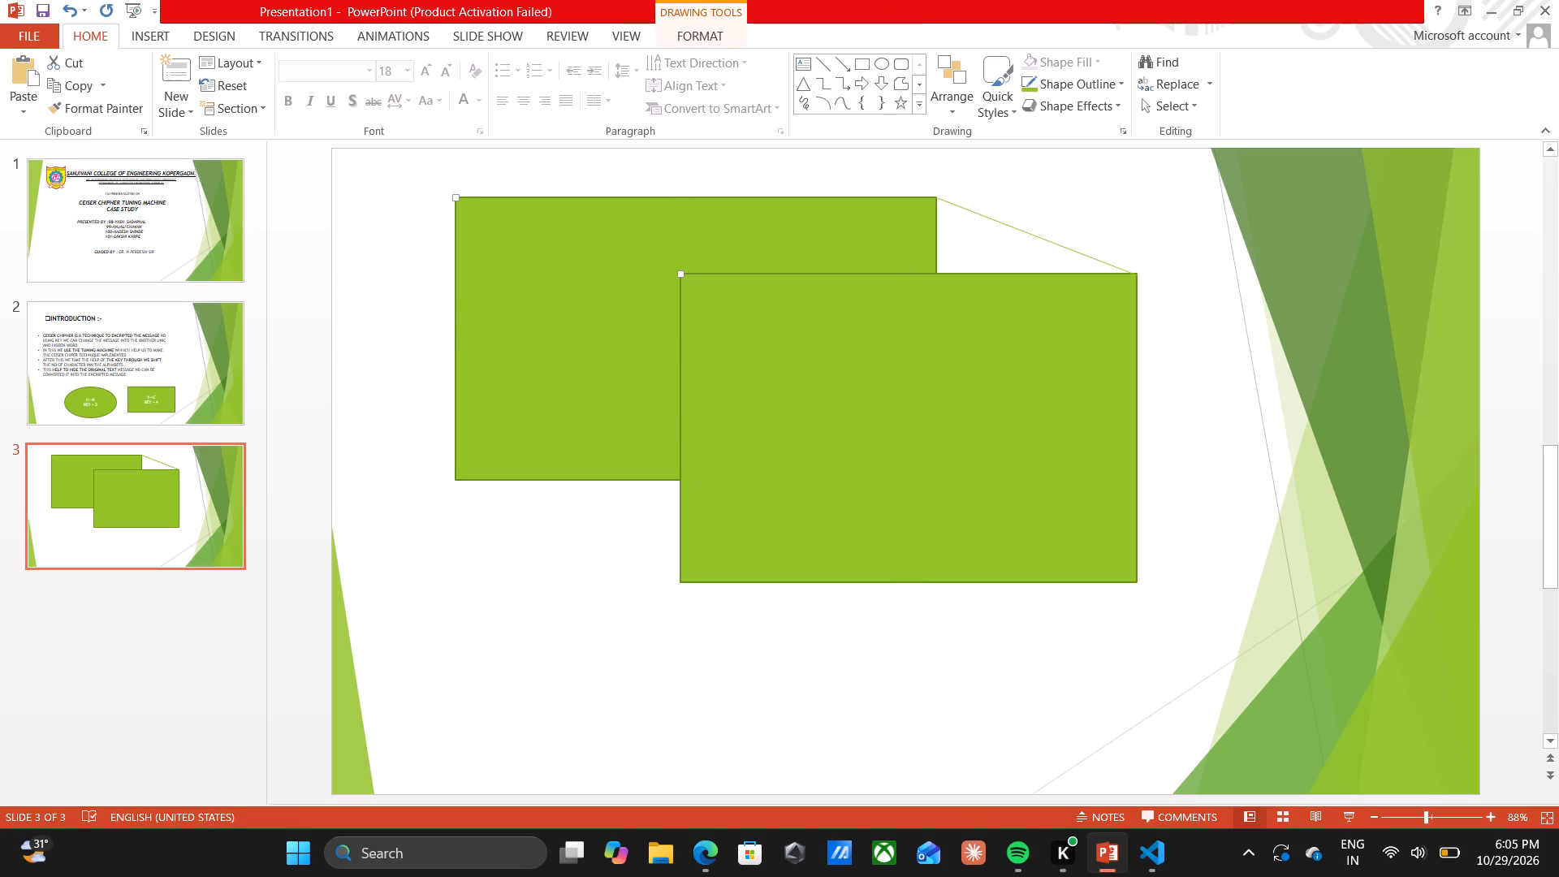
pyautogui.click(538, 497)
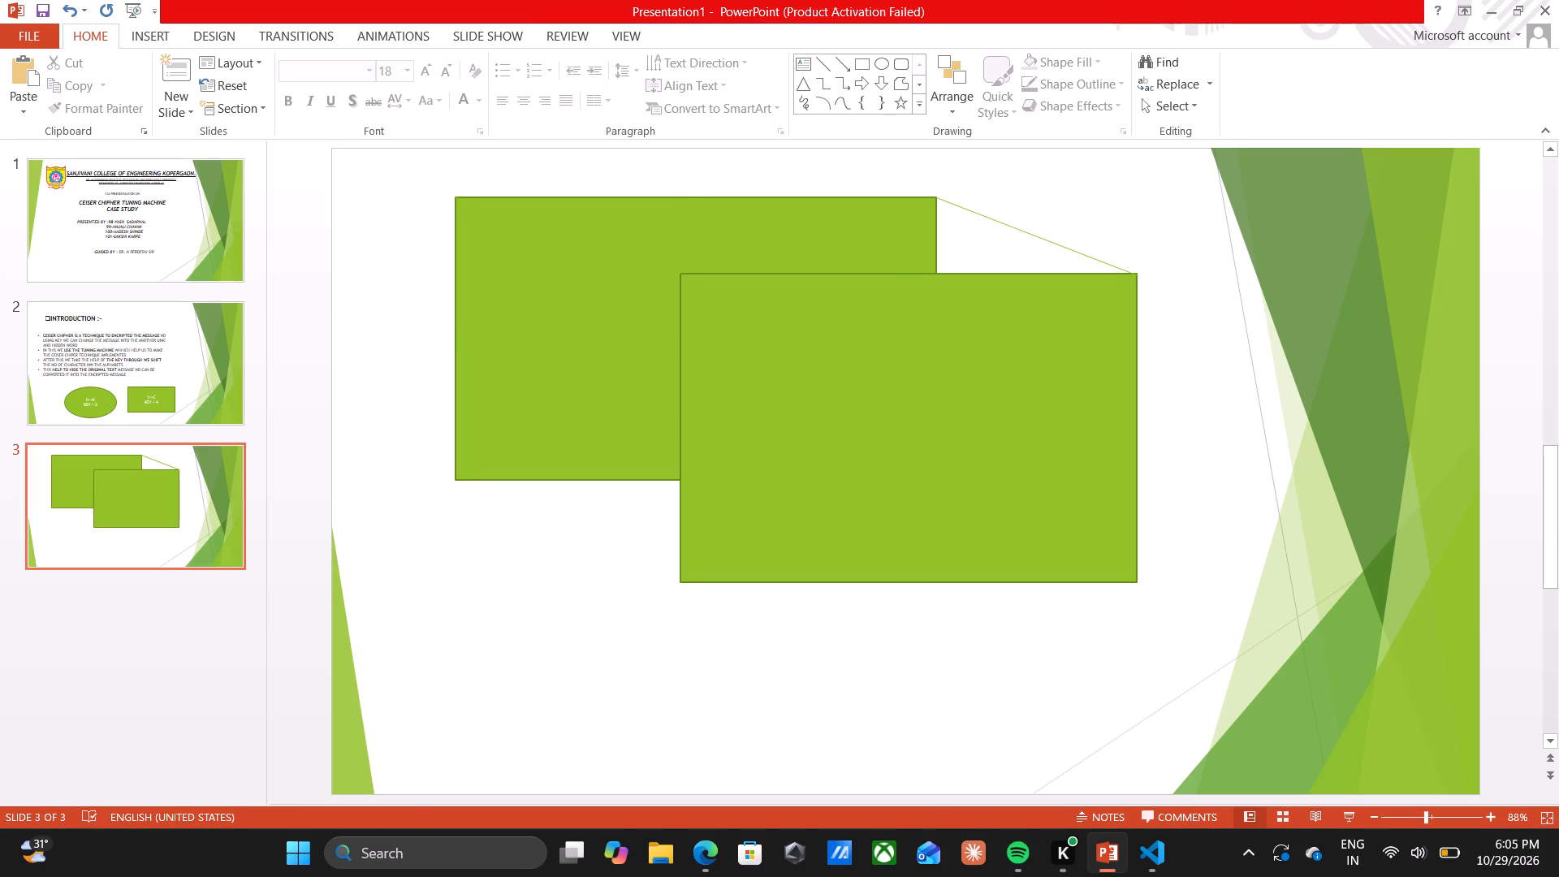
pyautogui.click(832, 65)
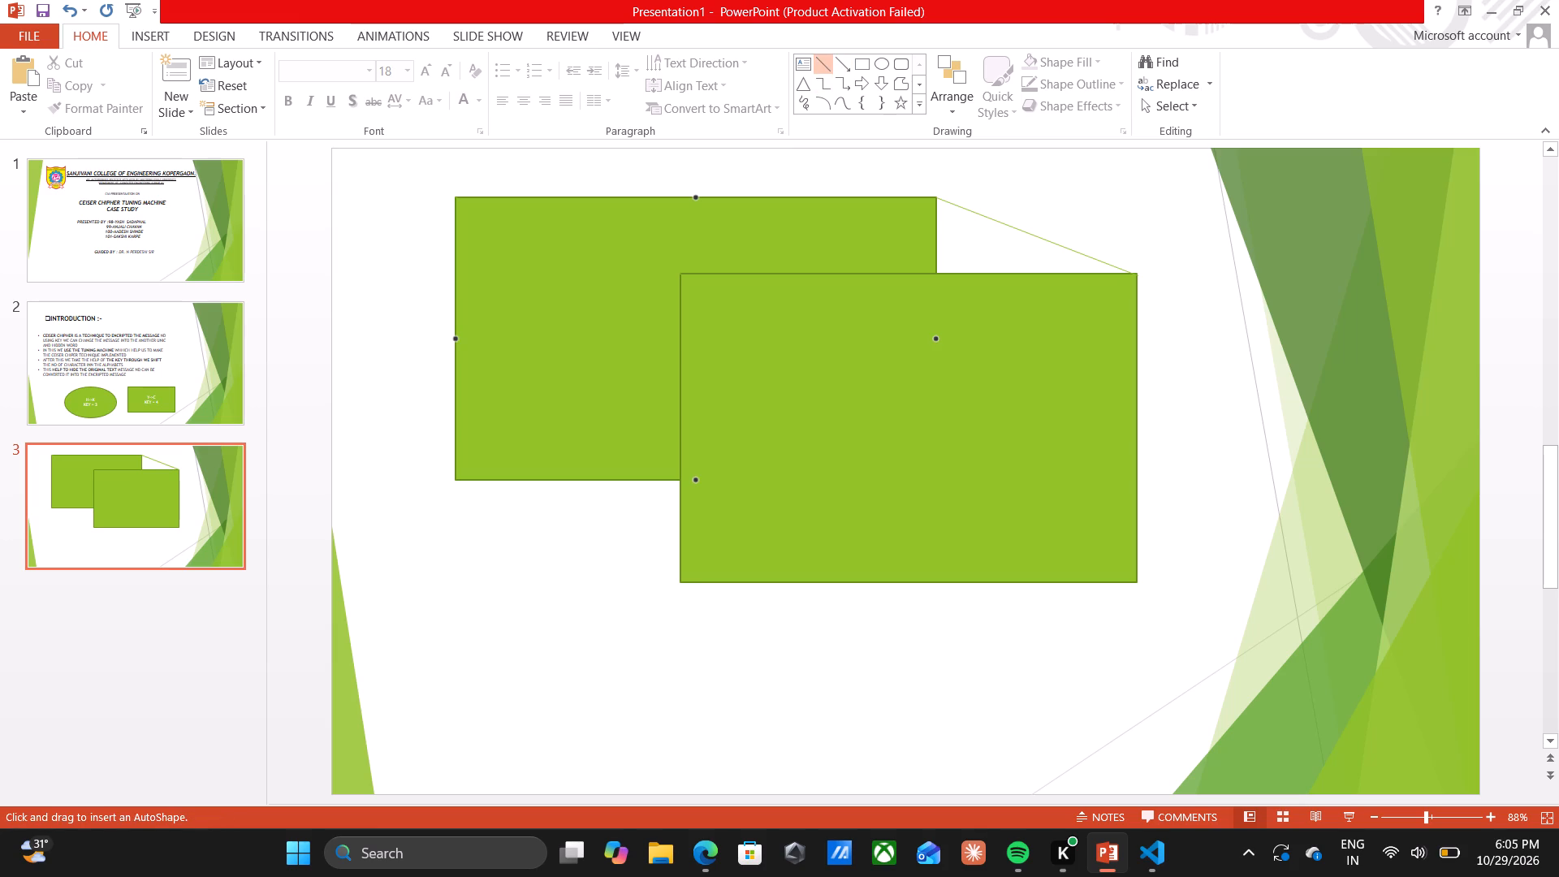
pyautogui.moveTo(457, 480); pyautogui.dragTo(672, 580)
pyautogui.moveTo(672, 580); pyautogui.dragTo(686, 581)
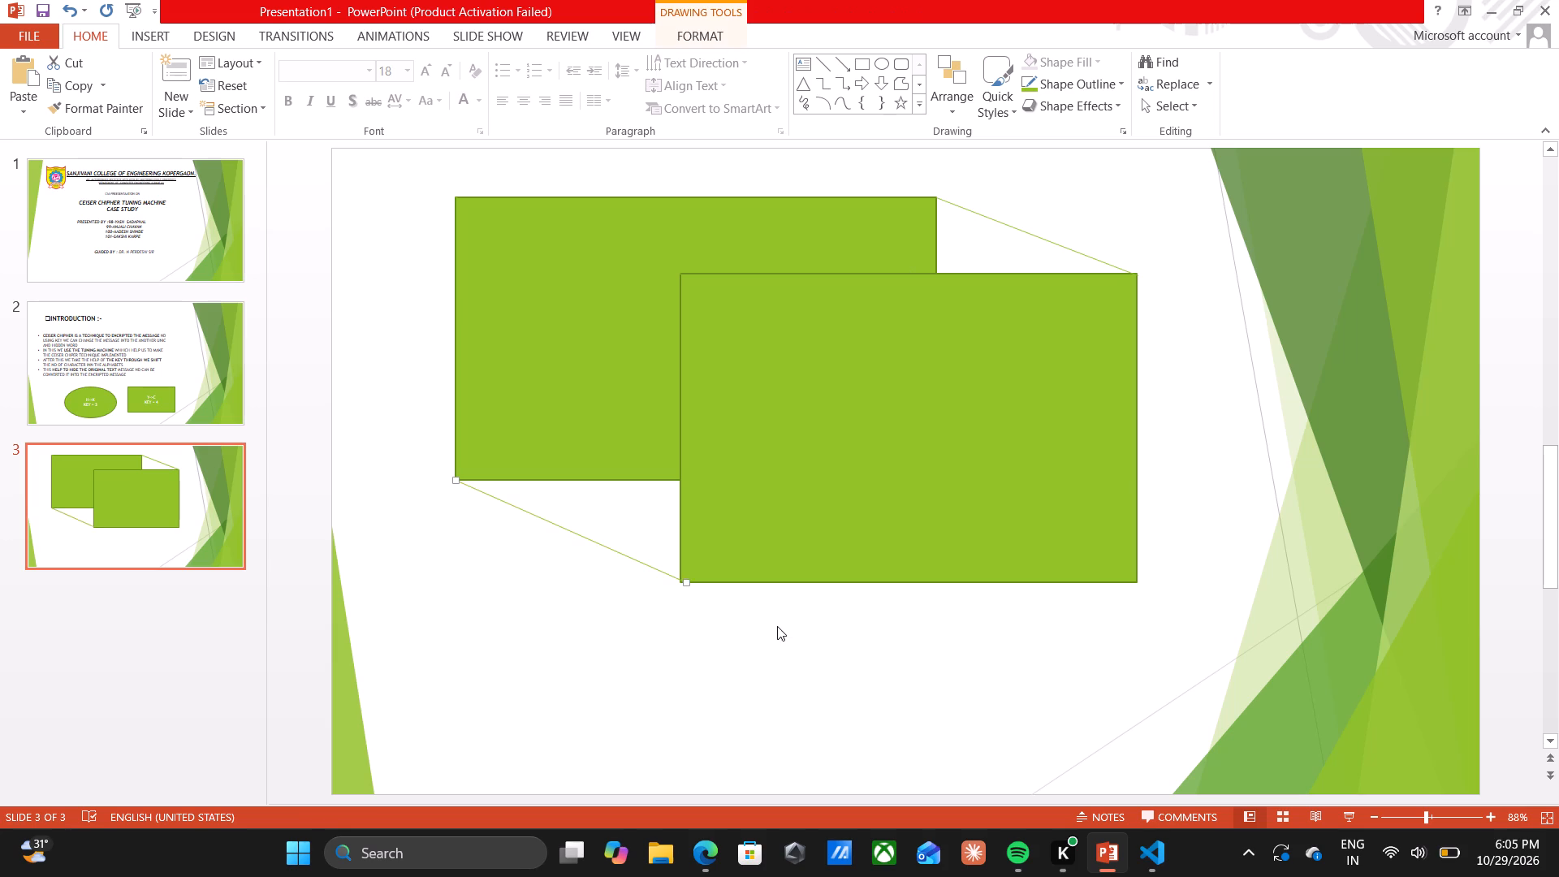
pyautogui.click(777, 626)
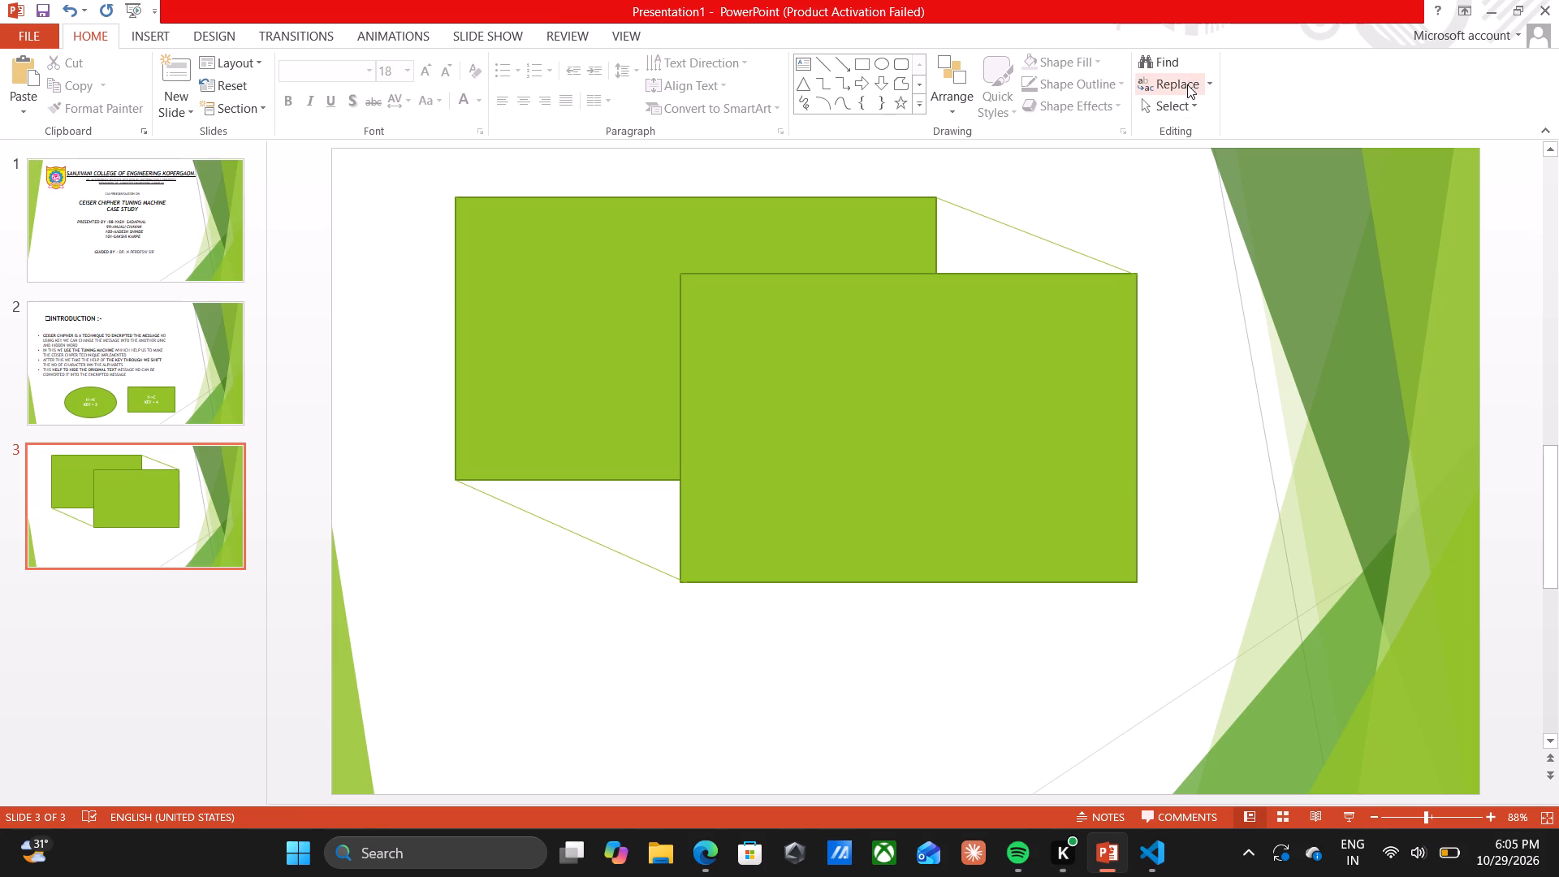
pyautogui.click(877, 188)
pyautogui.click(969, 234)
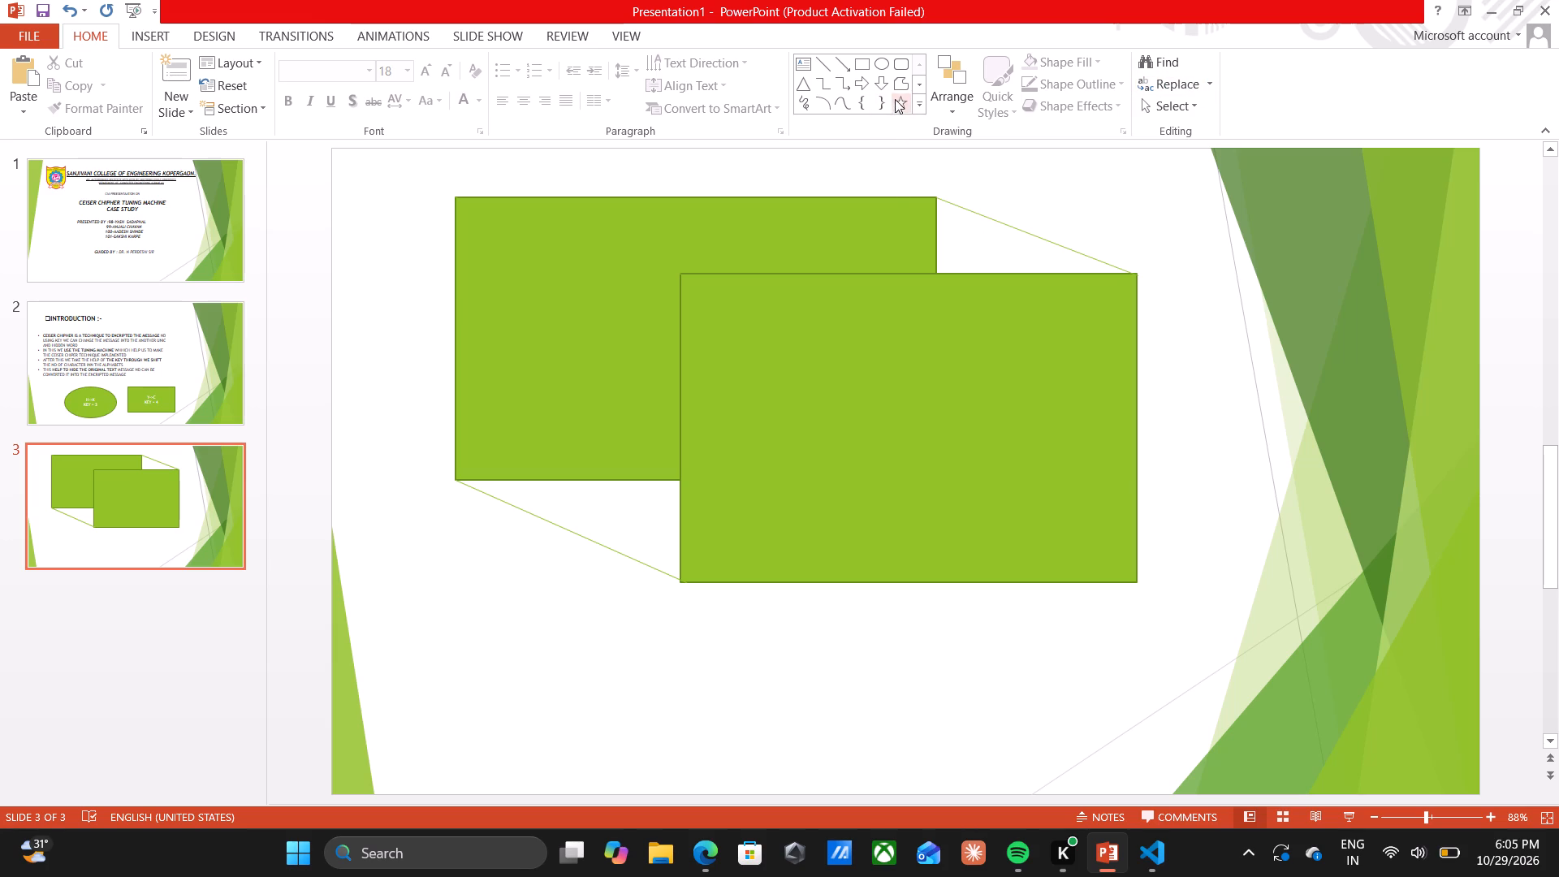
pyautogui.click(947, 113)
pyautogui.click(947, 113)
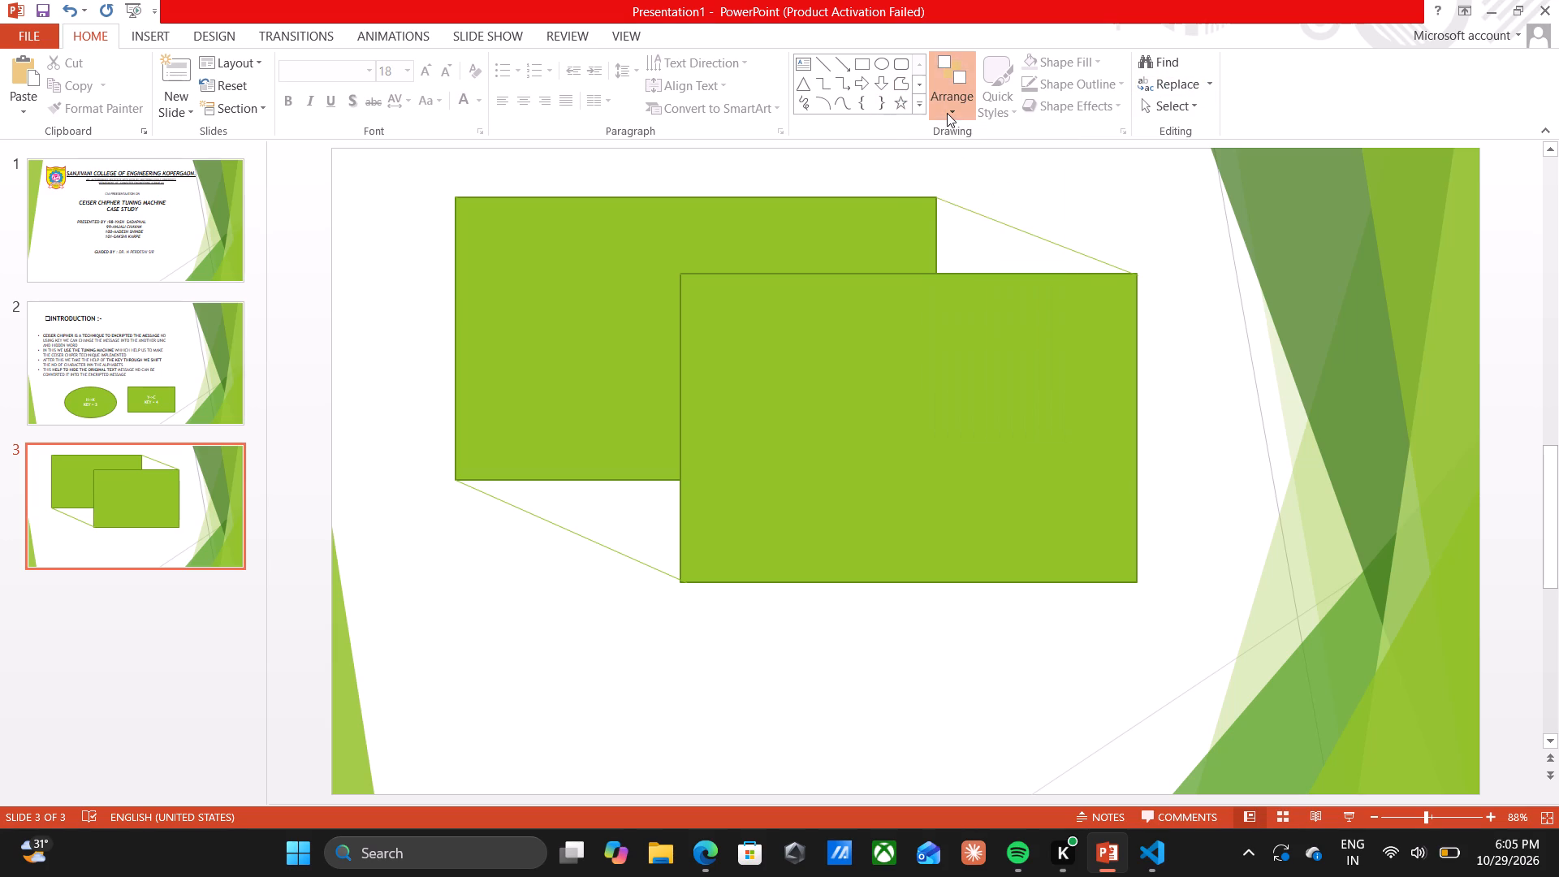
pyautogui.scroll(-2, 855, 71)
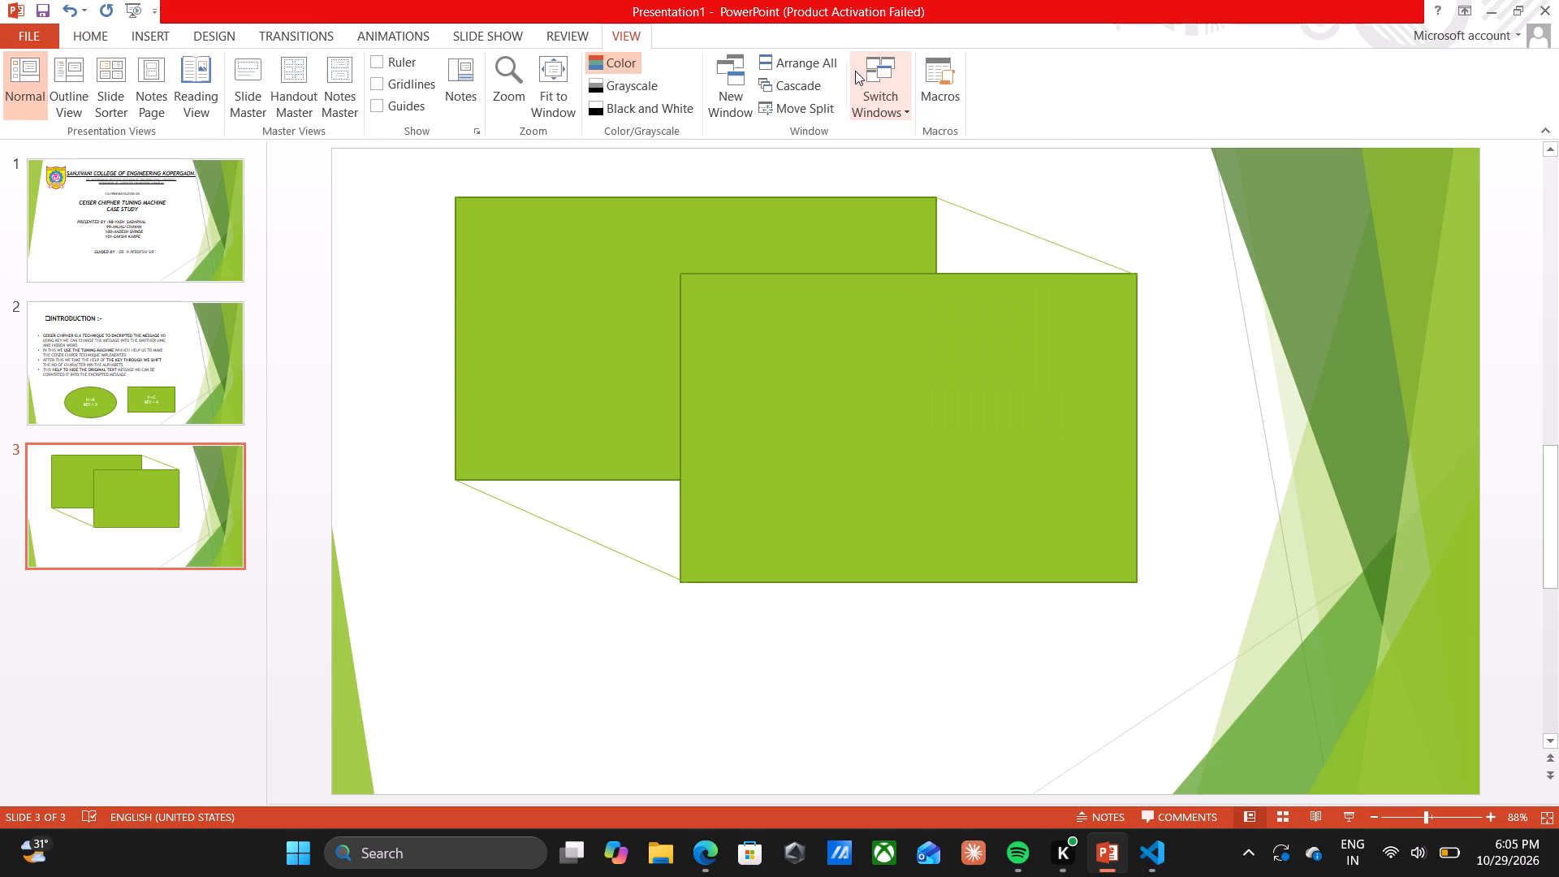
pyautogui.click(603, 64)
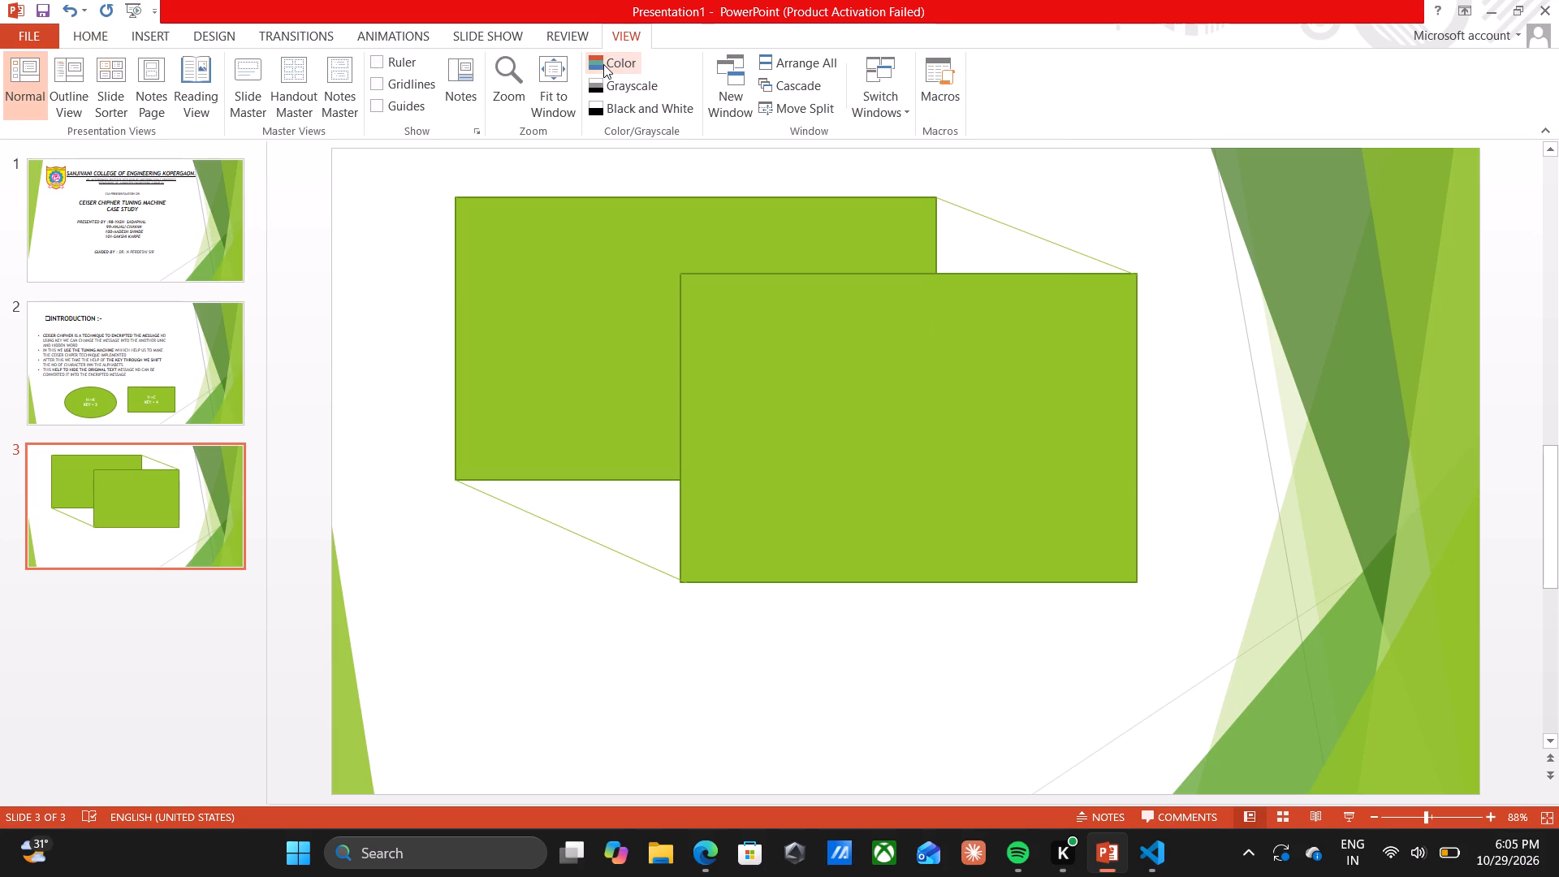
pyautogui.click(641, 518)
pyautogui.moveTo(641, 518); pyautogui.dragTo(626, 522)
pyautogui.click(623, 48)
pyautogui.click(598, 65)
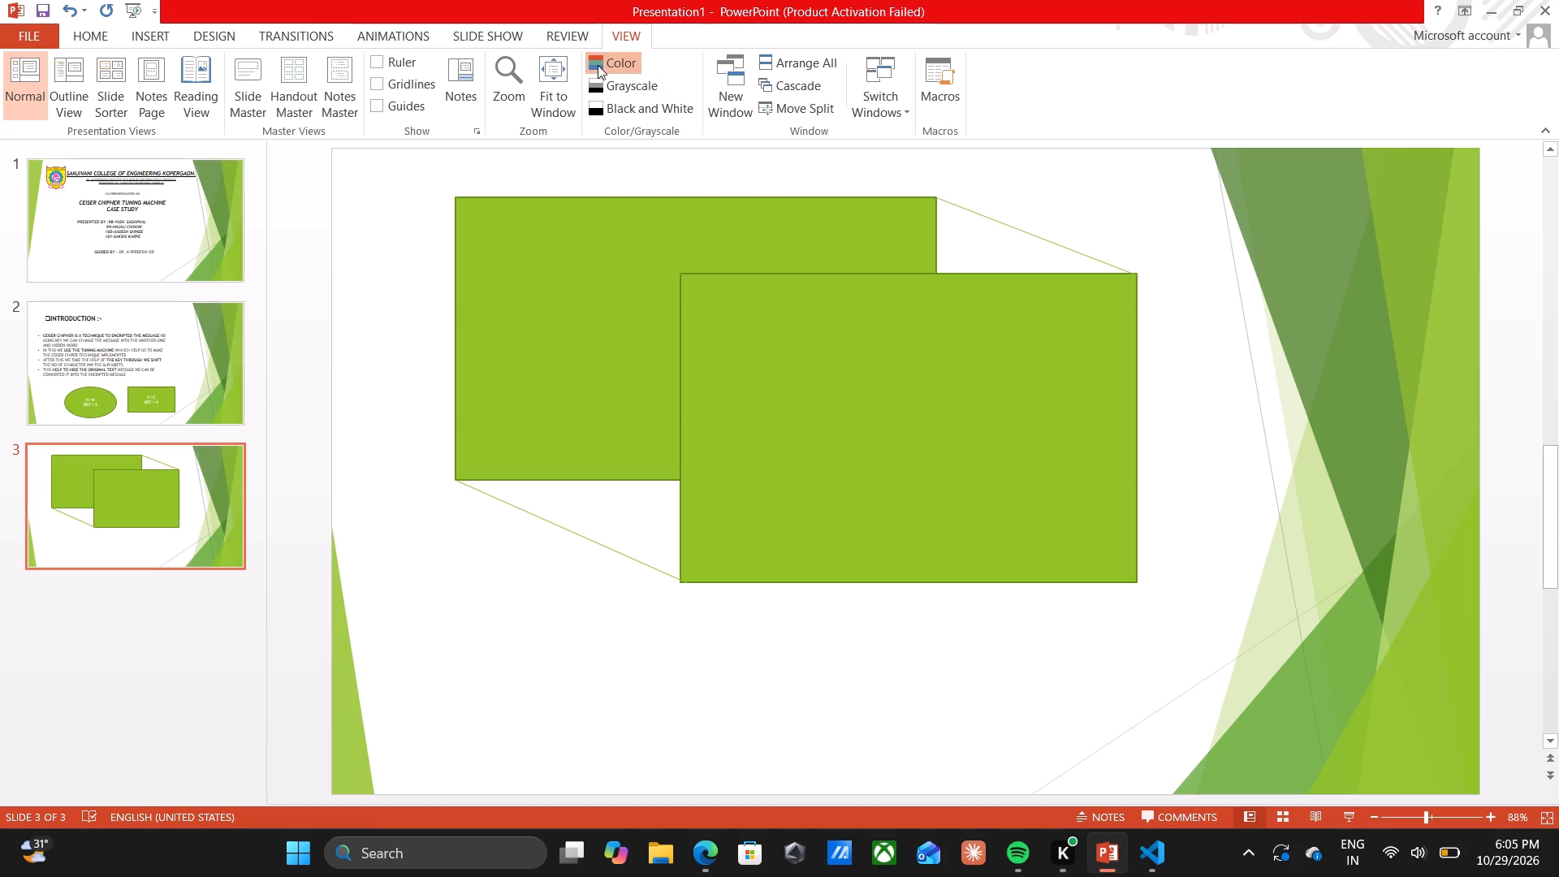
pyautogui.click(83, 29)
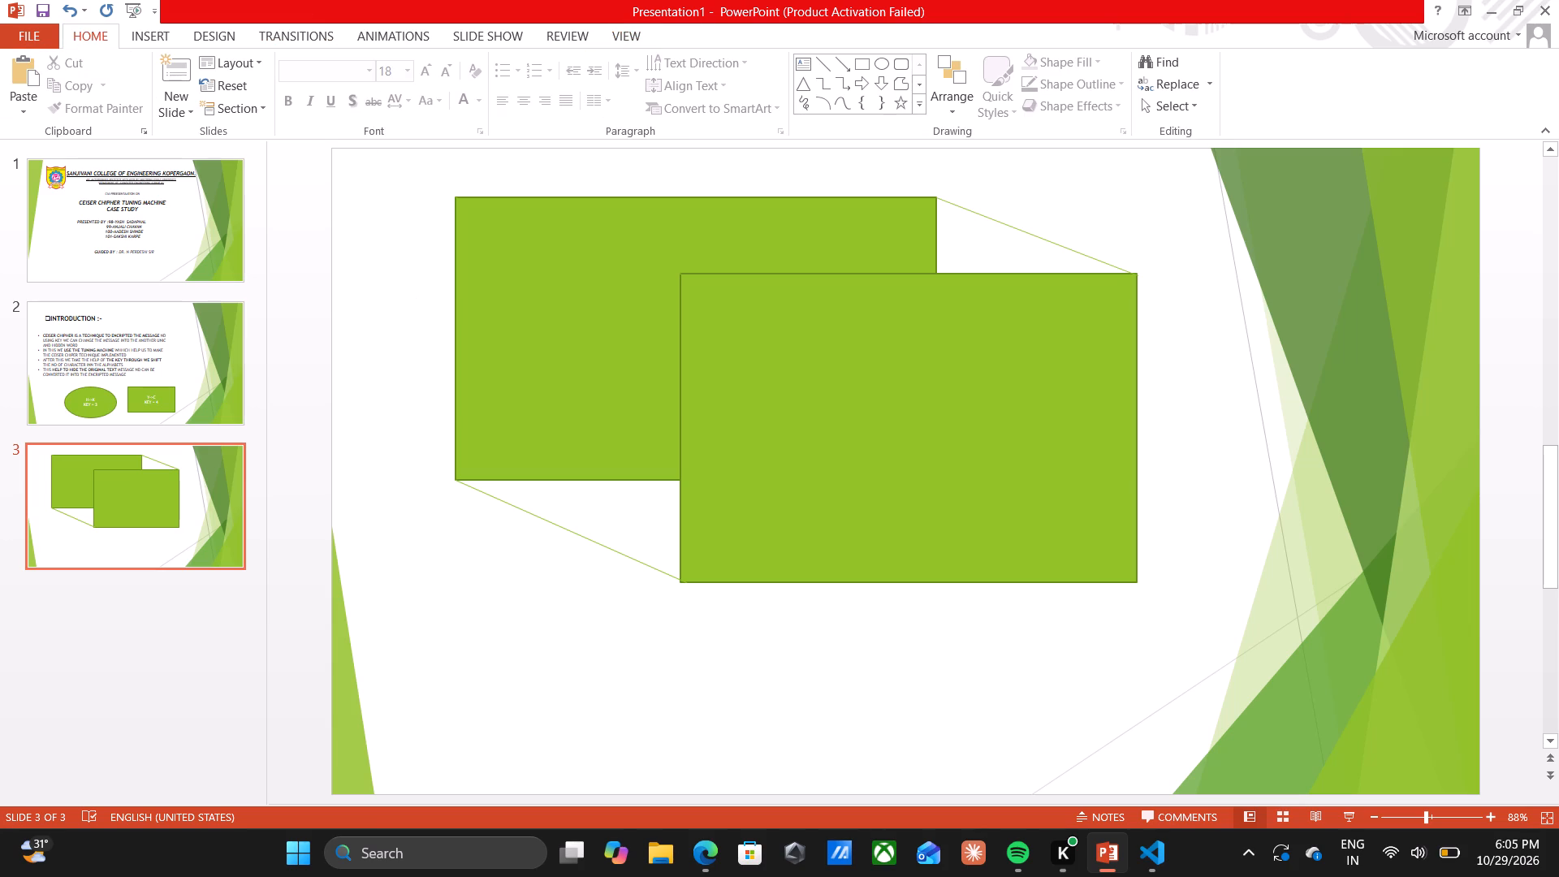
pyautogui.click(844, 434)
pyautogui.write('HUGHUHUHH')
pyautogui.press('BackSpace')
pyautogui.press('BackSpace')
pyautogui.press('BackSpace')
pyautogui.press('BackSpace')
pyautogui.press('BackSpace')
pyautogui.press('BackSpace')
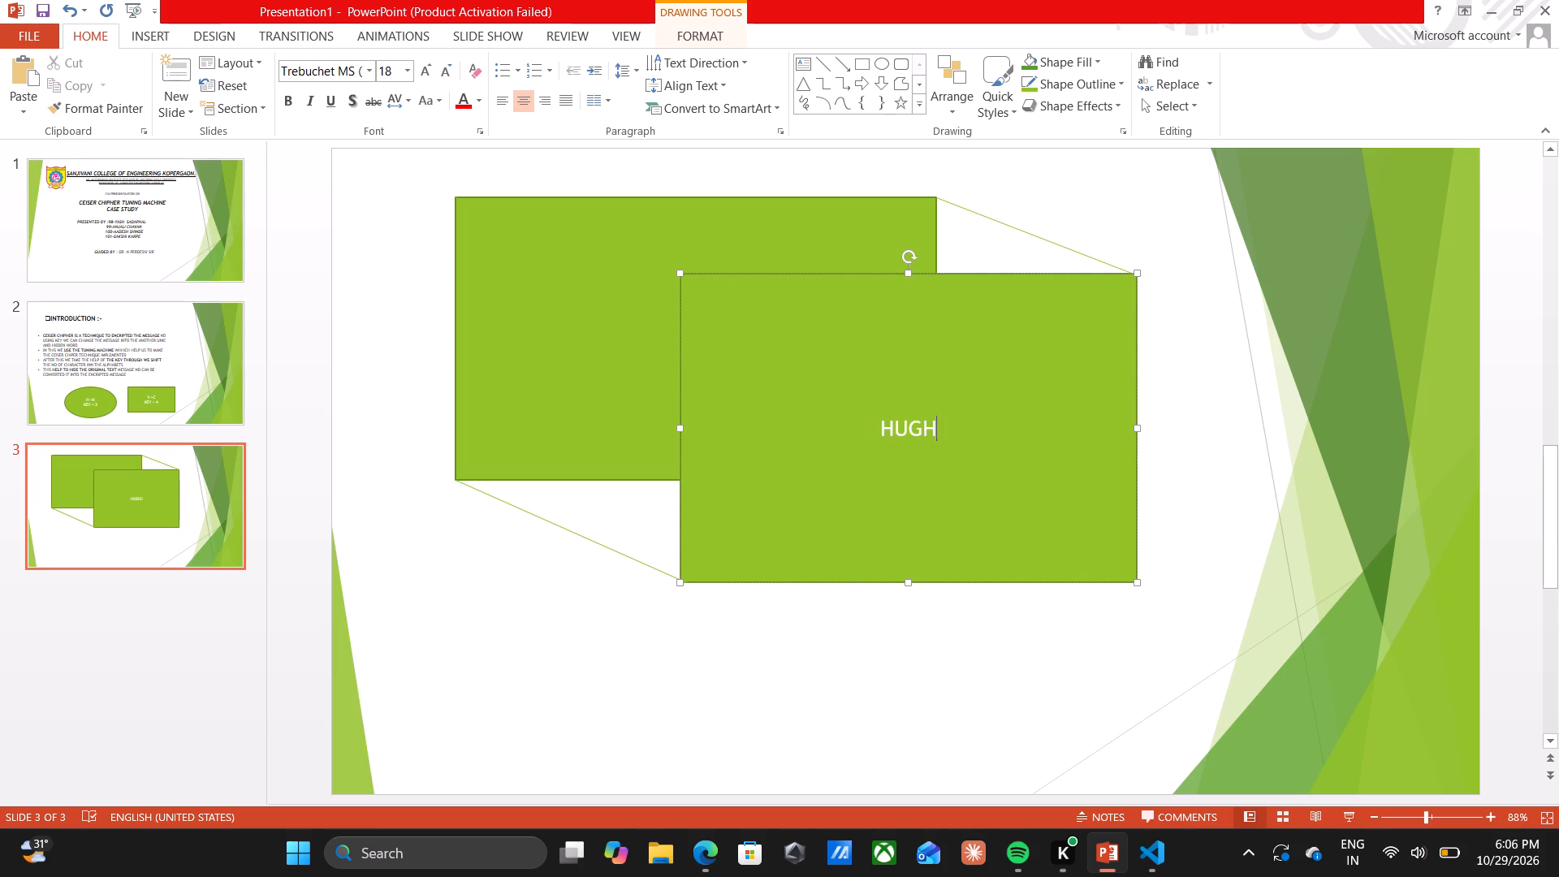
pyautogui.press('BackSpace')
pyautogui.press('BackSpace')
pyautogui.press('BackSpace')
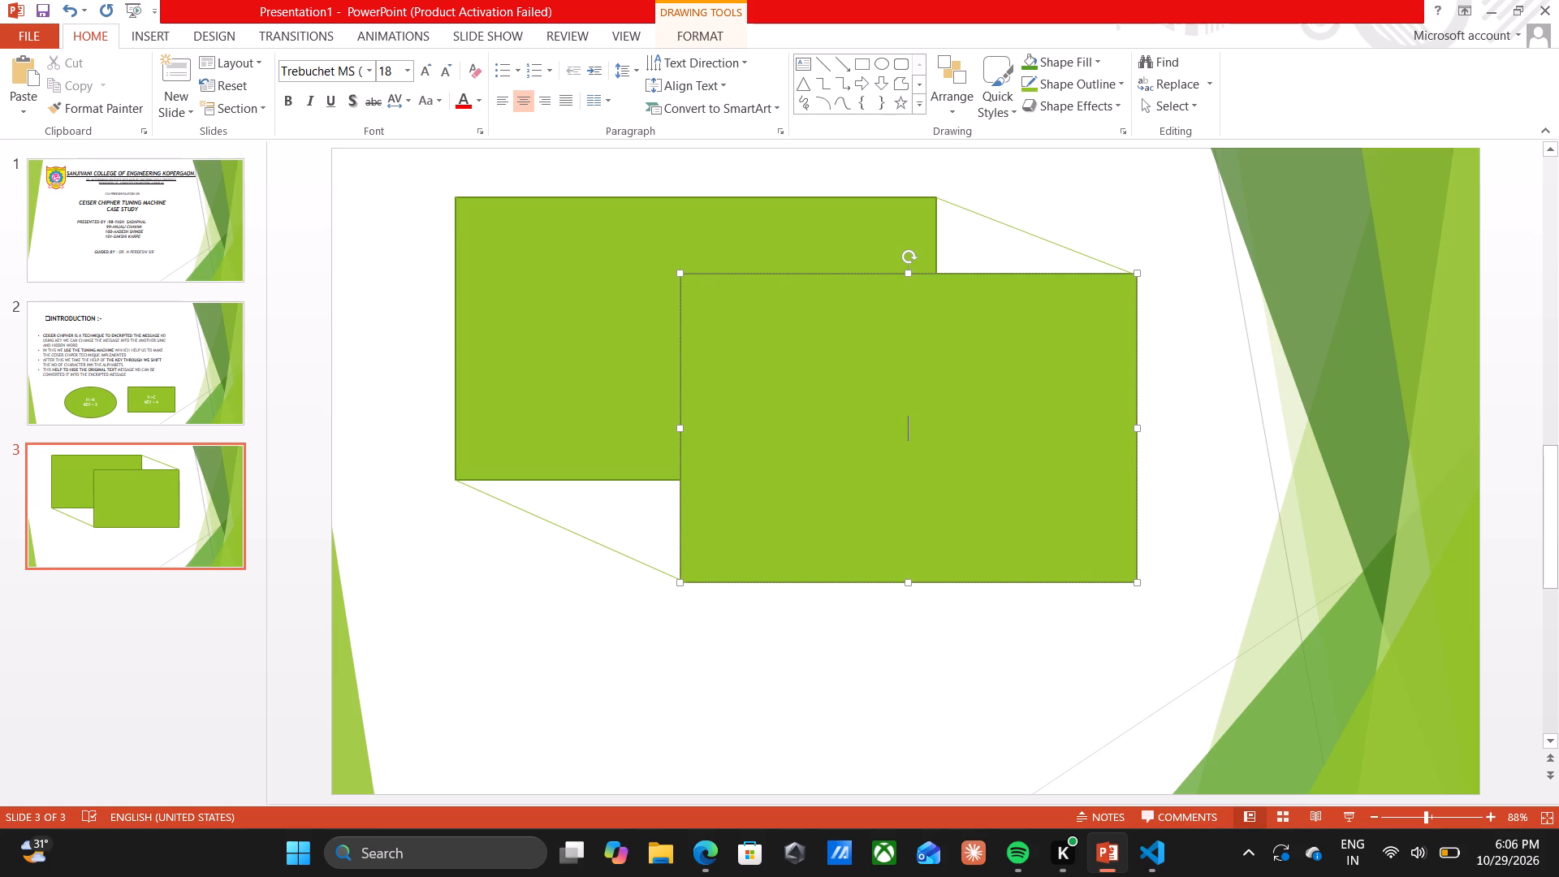
# Enter the text "THE TUNING MACHINE HELPS US TO" in the front rectangle.
pyautogui.write('THE TUNINH')
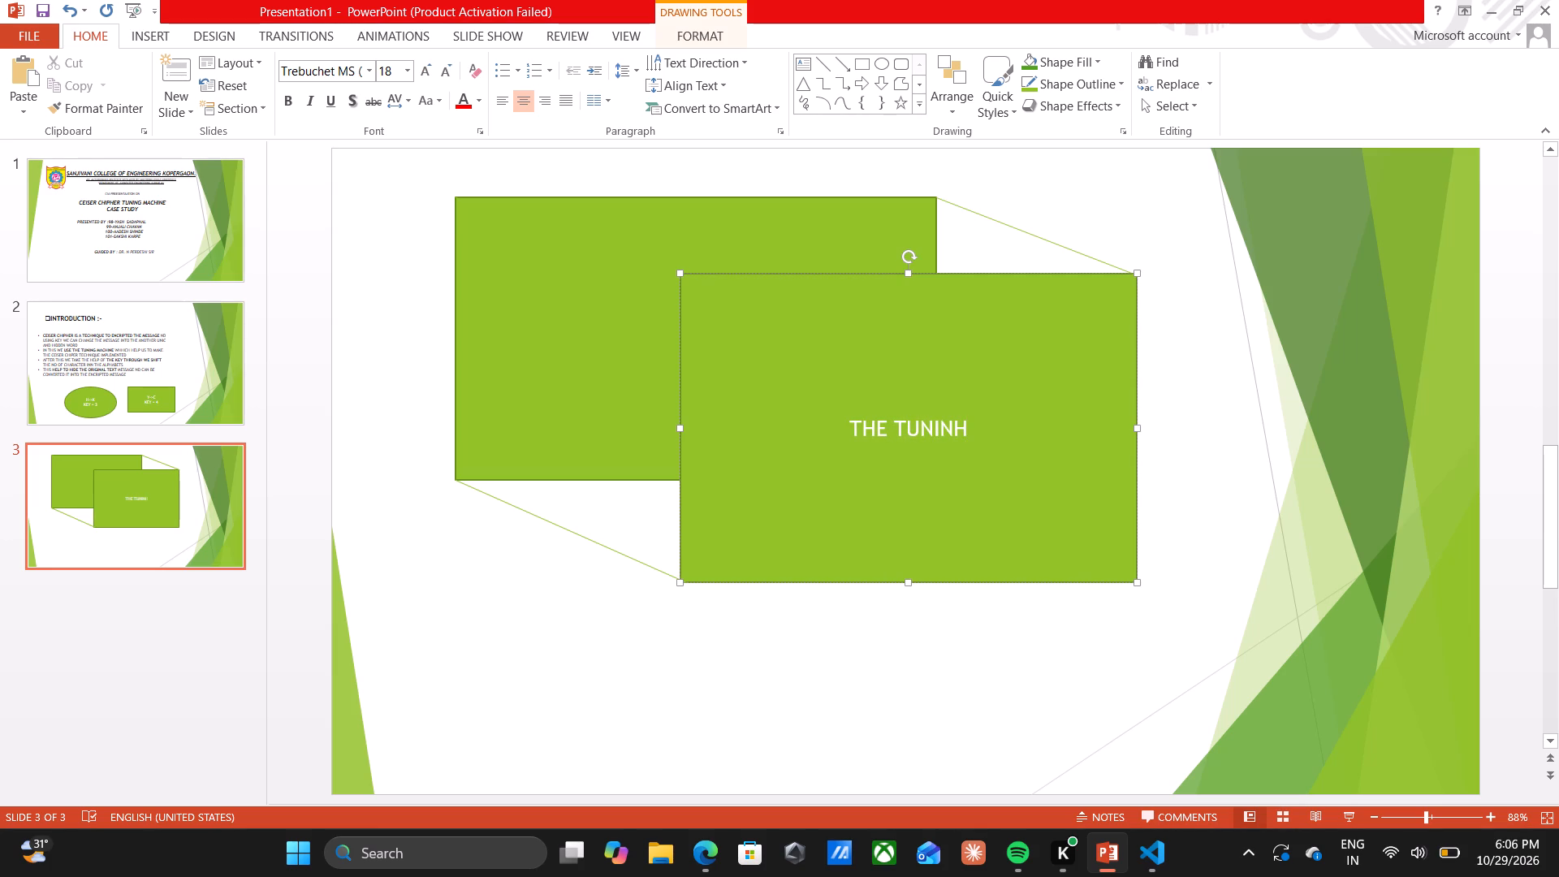
pyautogui.press('BackSpace')
pyautogui.write('G')
pyautogui.press('space')
pyautogui.write('MACHINE')
pyautogui.press('space')
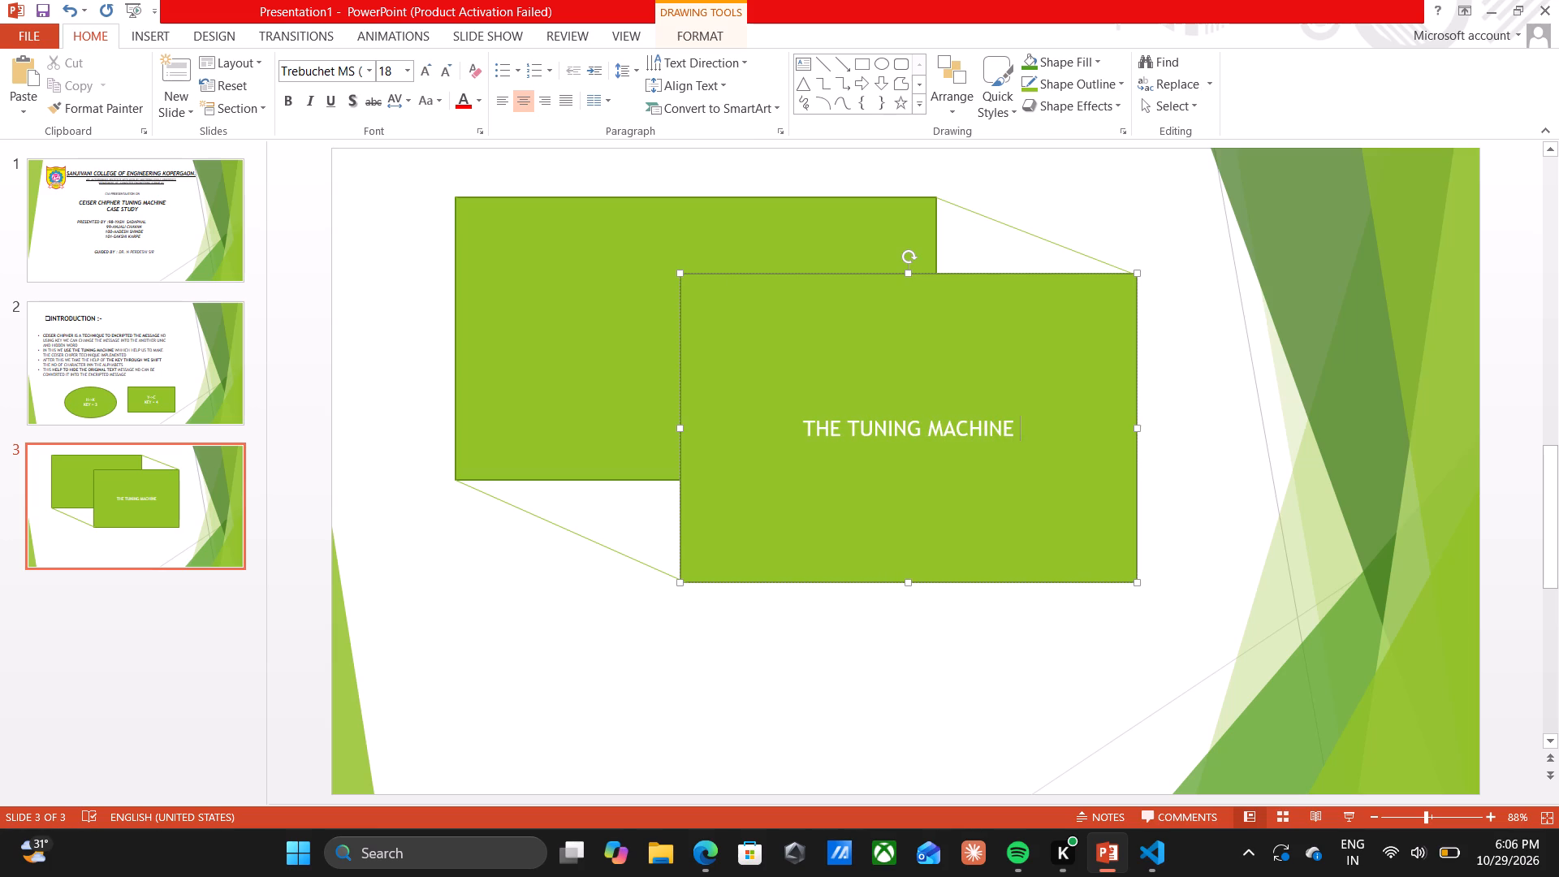
pyautogui.write('HELPS US TO')
pyautogui.press('space')
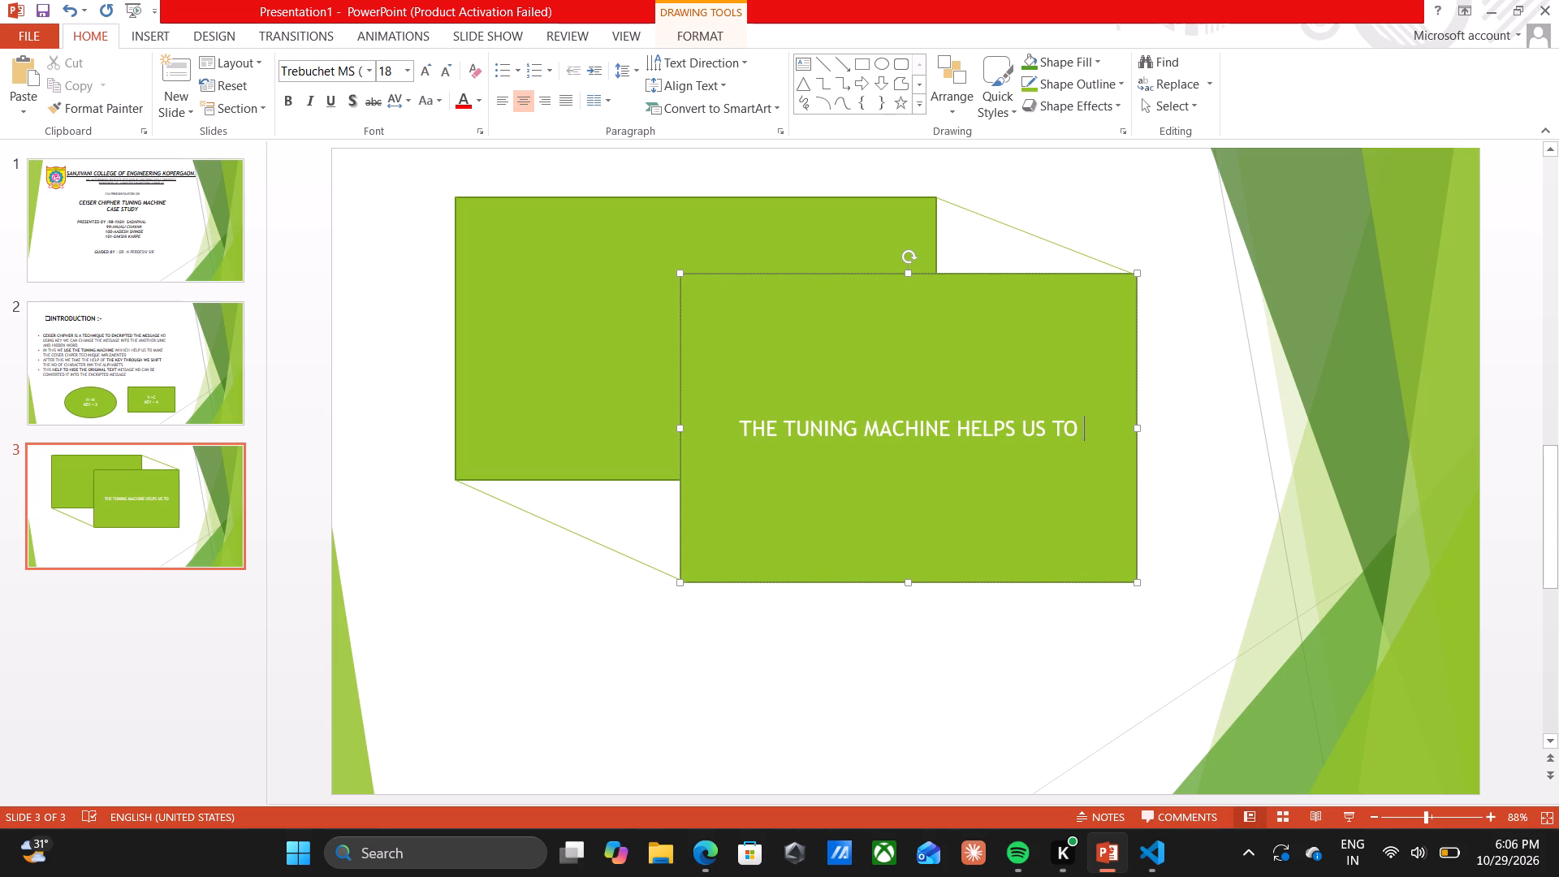
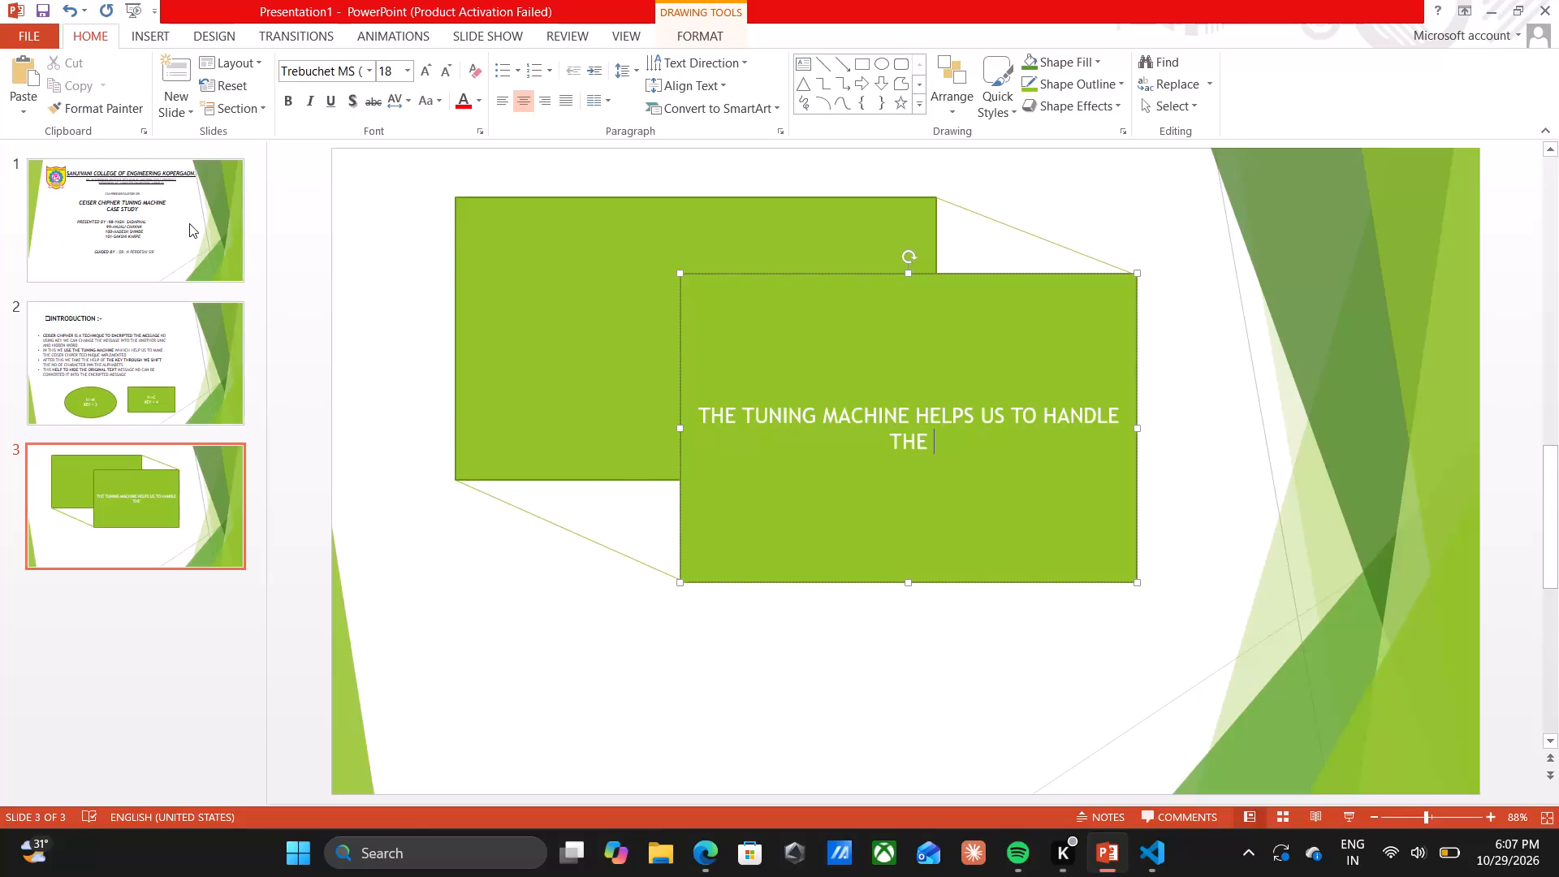
# Move the college logo on the title slide slightly left, away from the start of the college name heading.
pyautogui.click(189, 223)
pyautogui.click(486, 257)
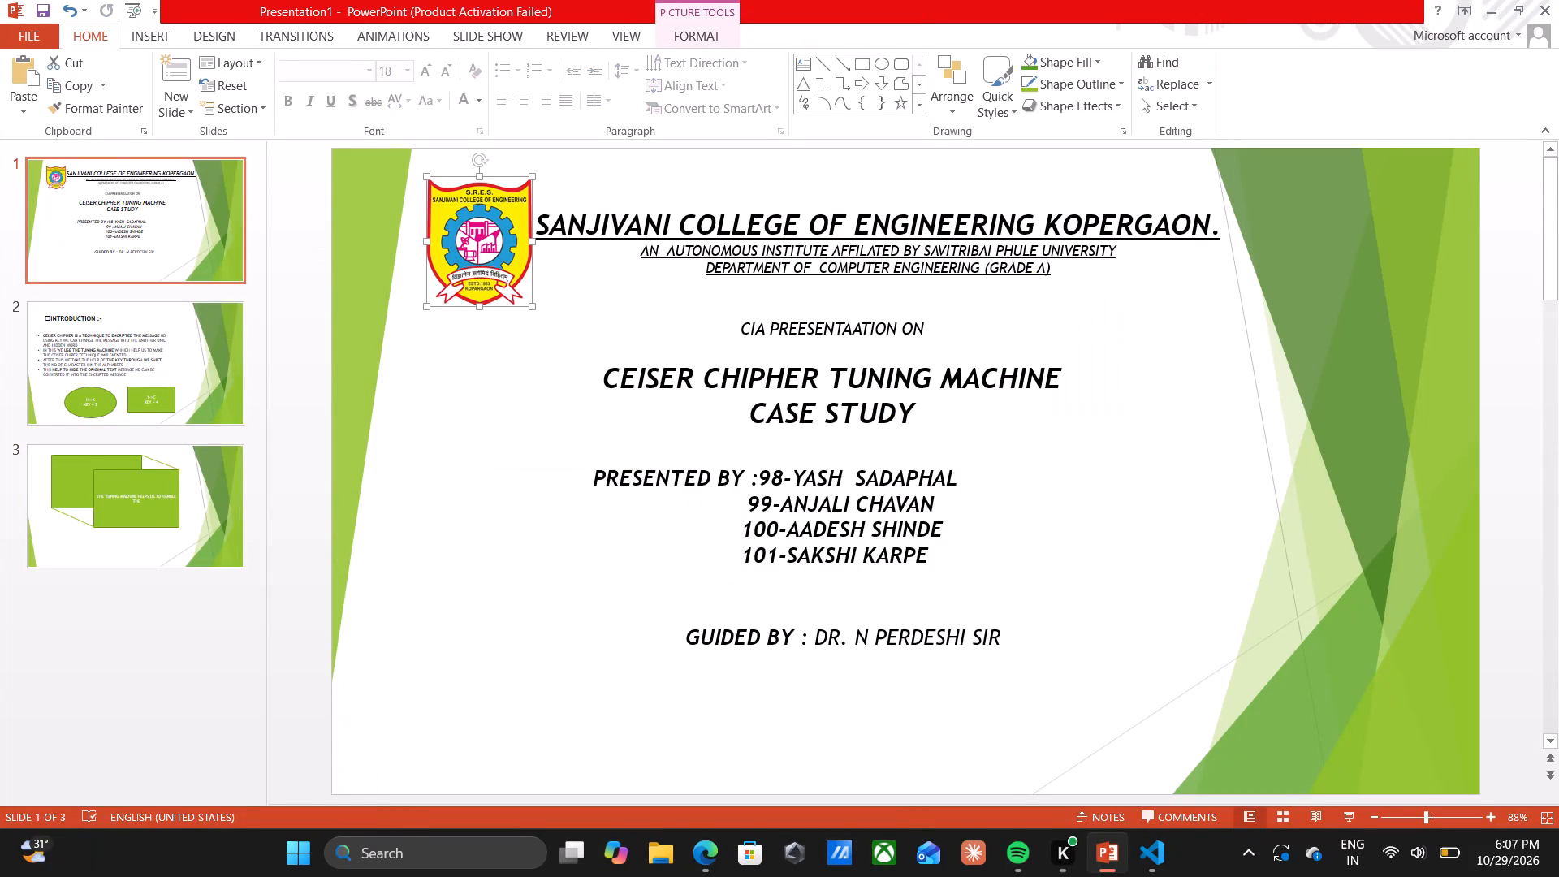
pyautogui.moveTo(462, 266); pyautogui.dragTo(447, 265)
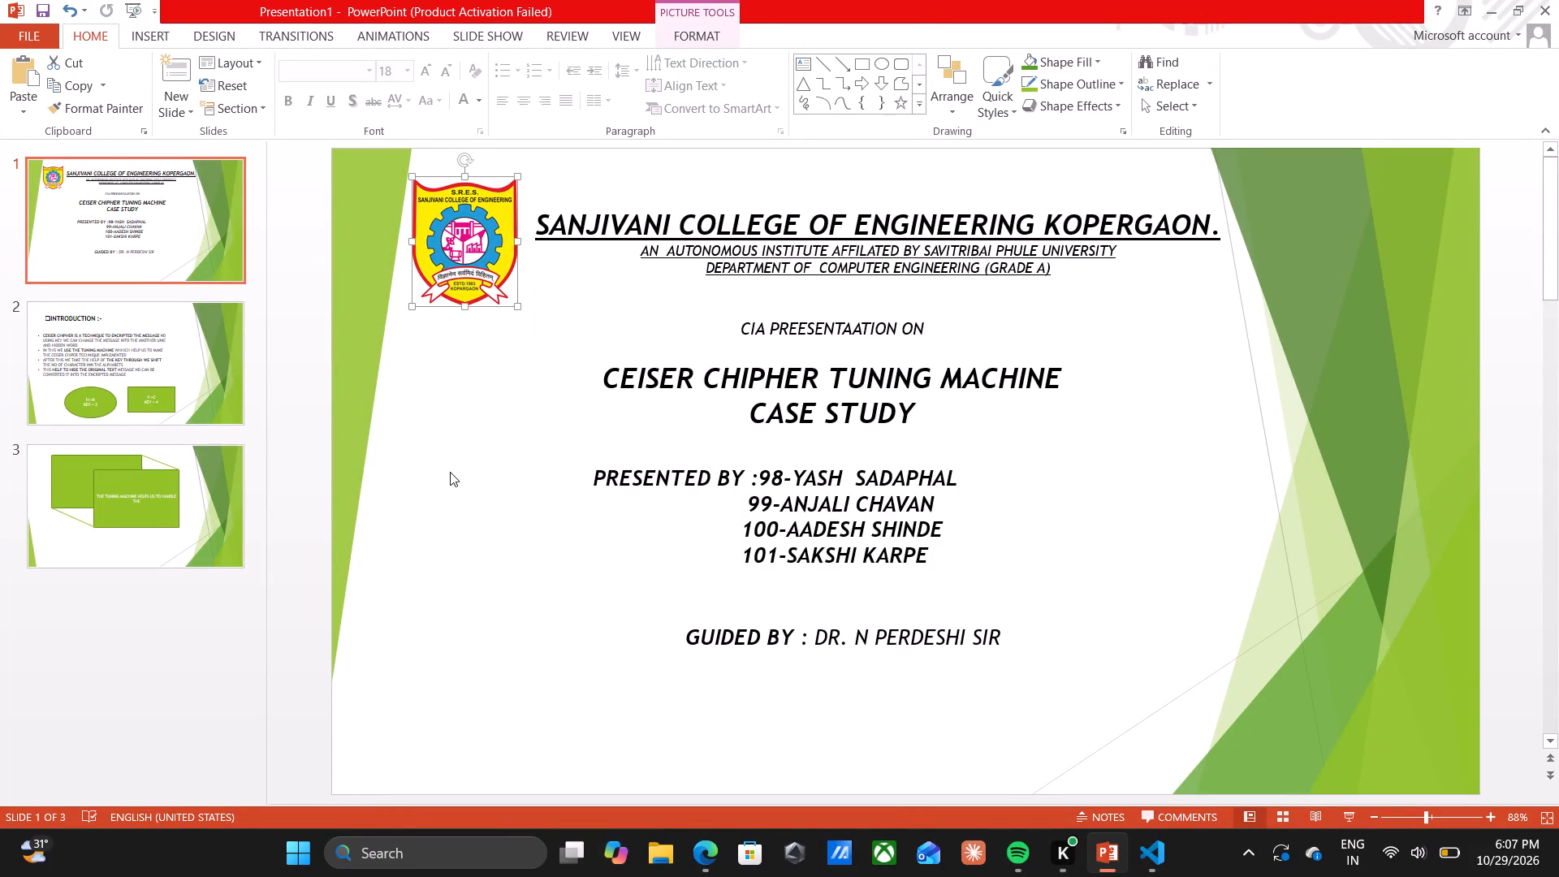
pyautogui.click(450, 472)
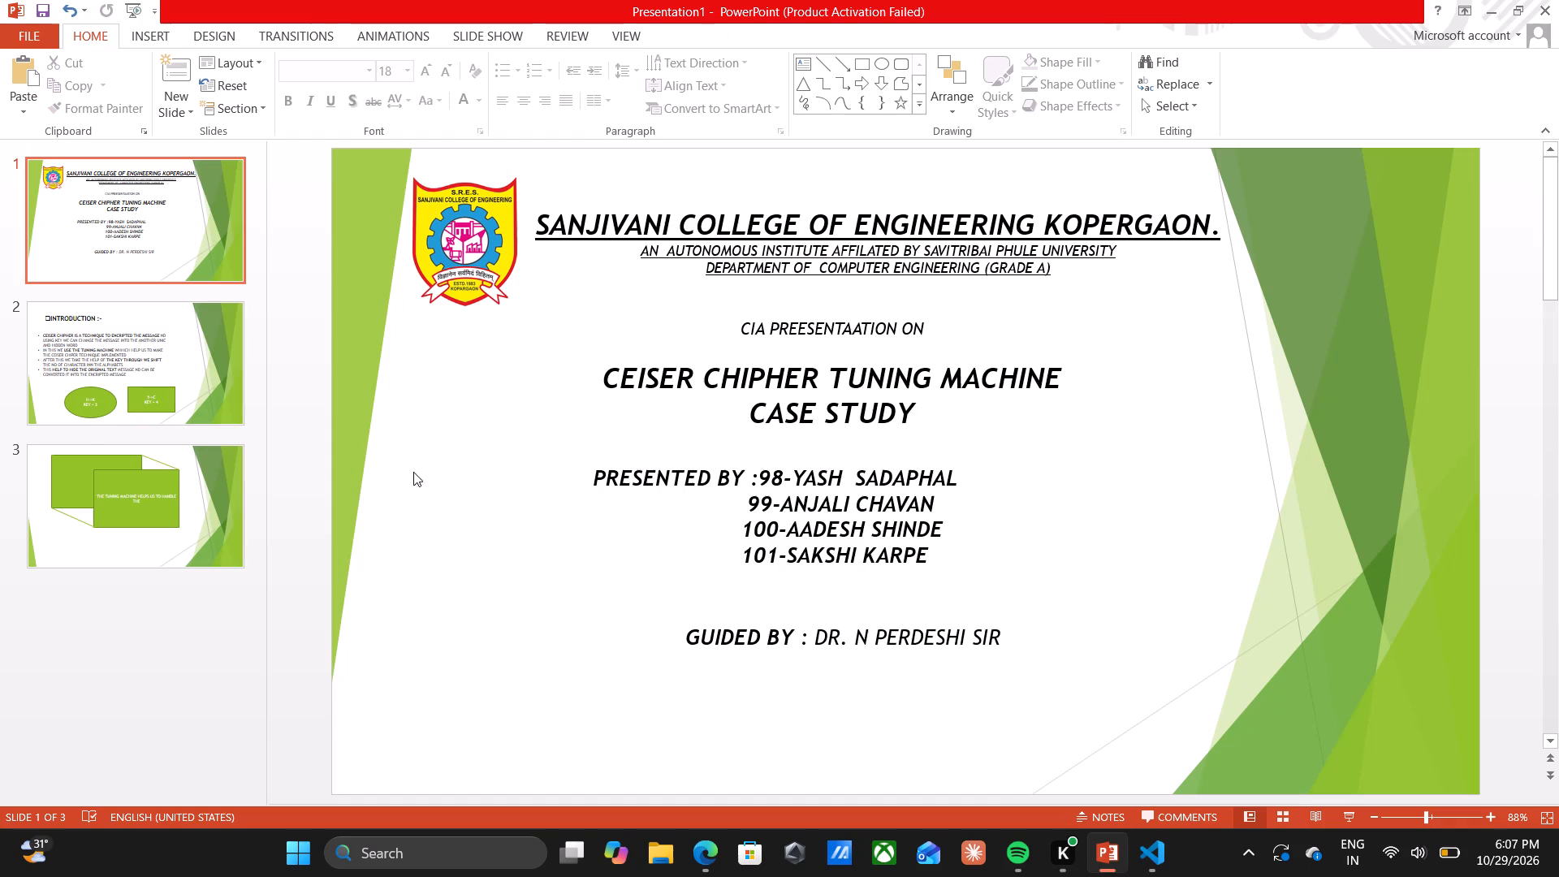
# Return to slide 3 and resume editing the front rectangle's text at the end, after "HANDLE THE".
pyautogui.click(110, 466)
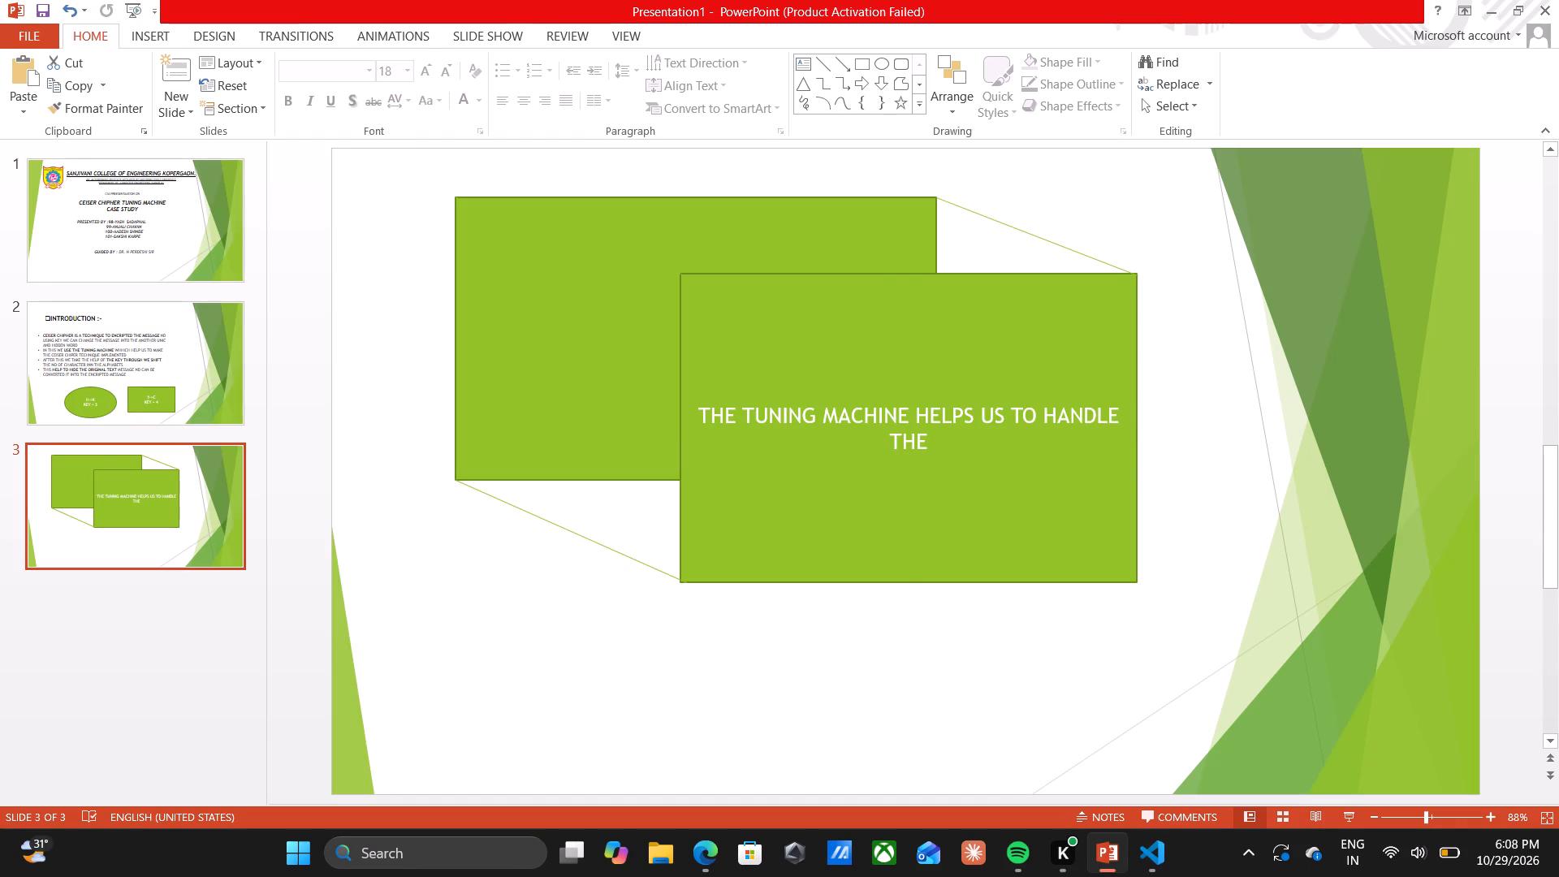
pyautogui.click(938, 445)
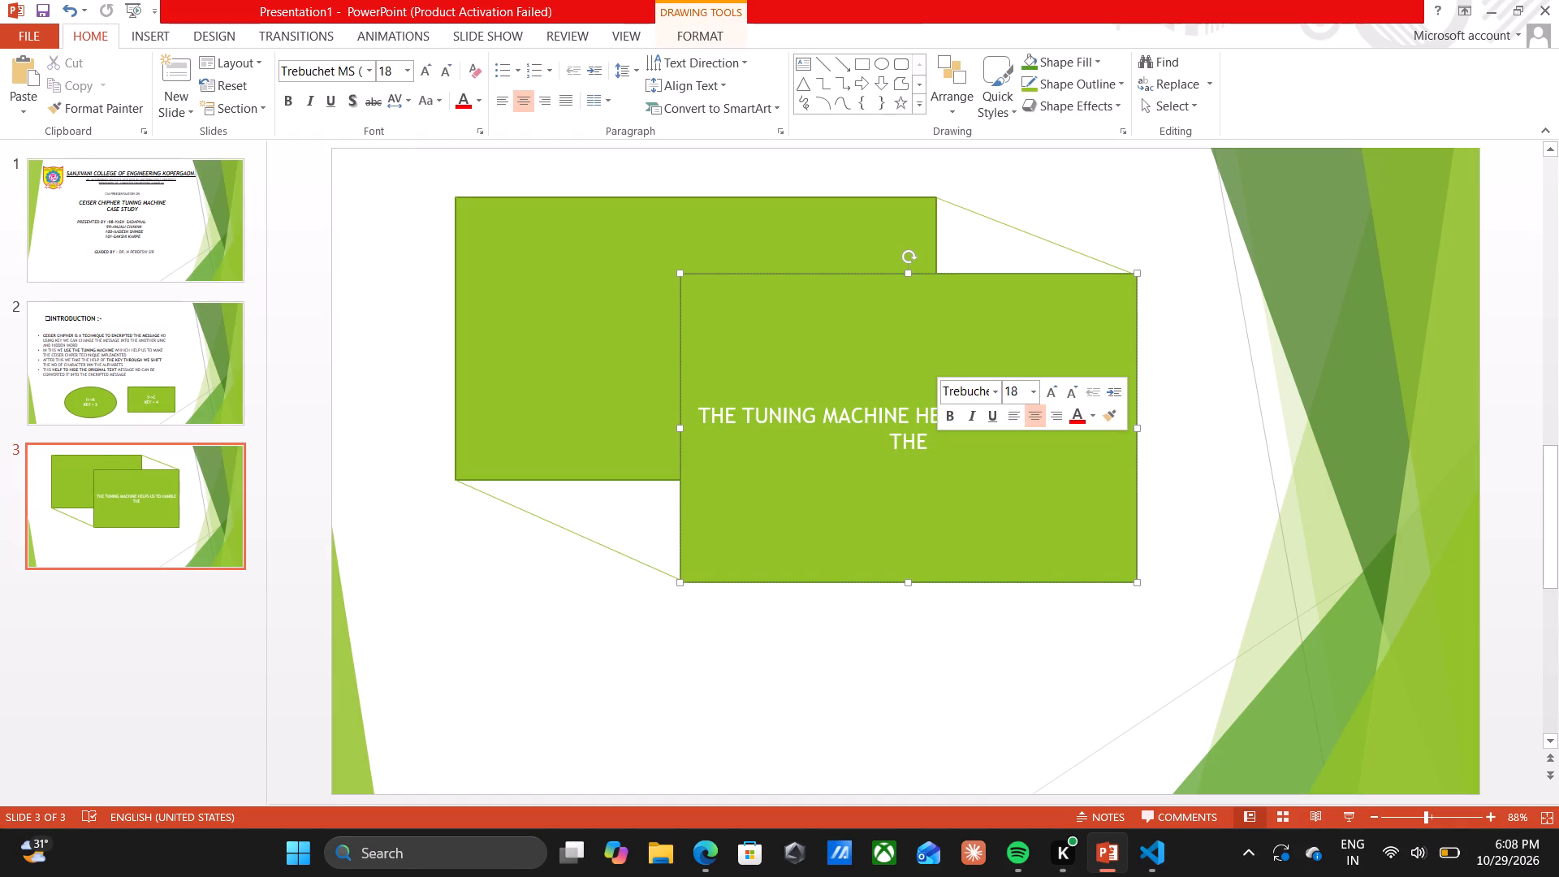
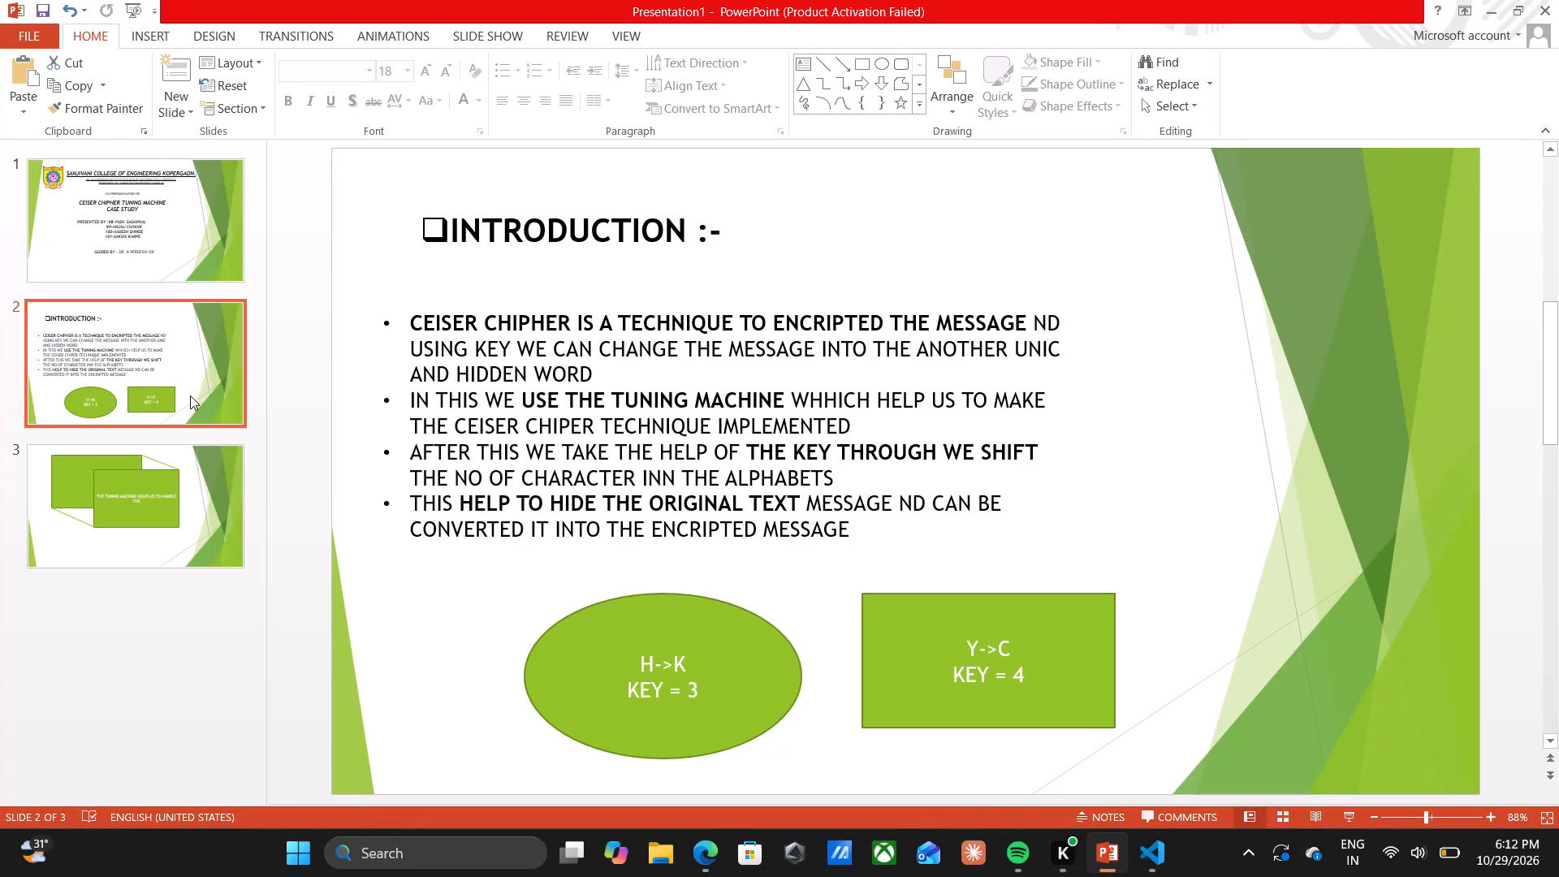
# On slide 3, continue the front rectangle's text after "HANDLE THE" with "ERRORS IN THE MESSAGE WHINLE ENCRIPTED IN THE MESSAGE".
pyautogui.press('Down')
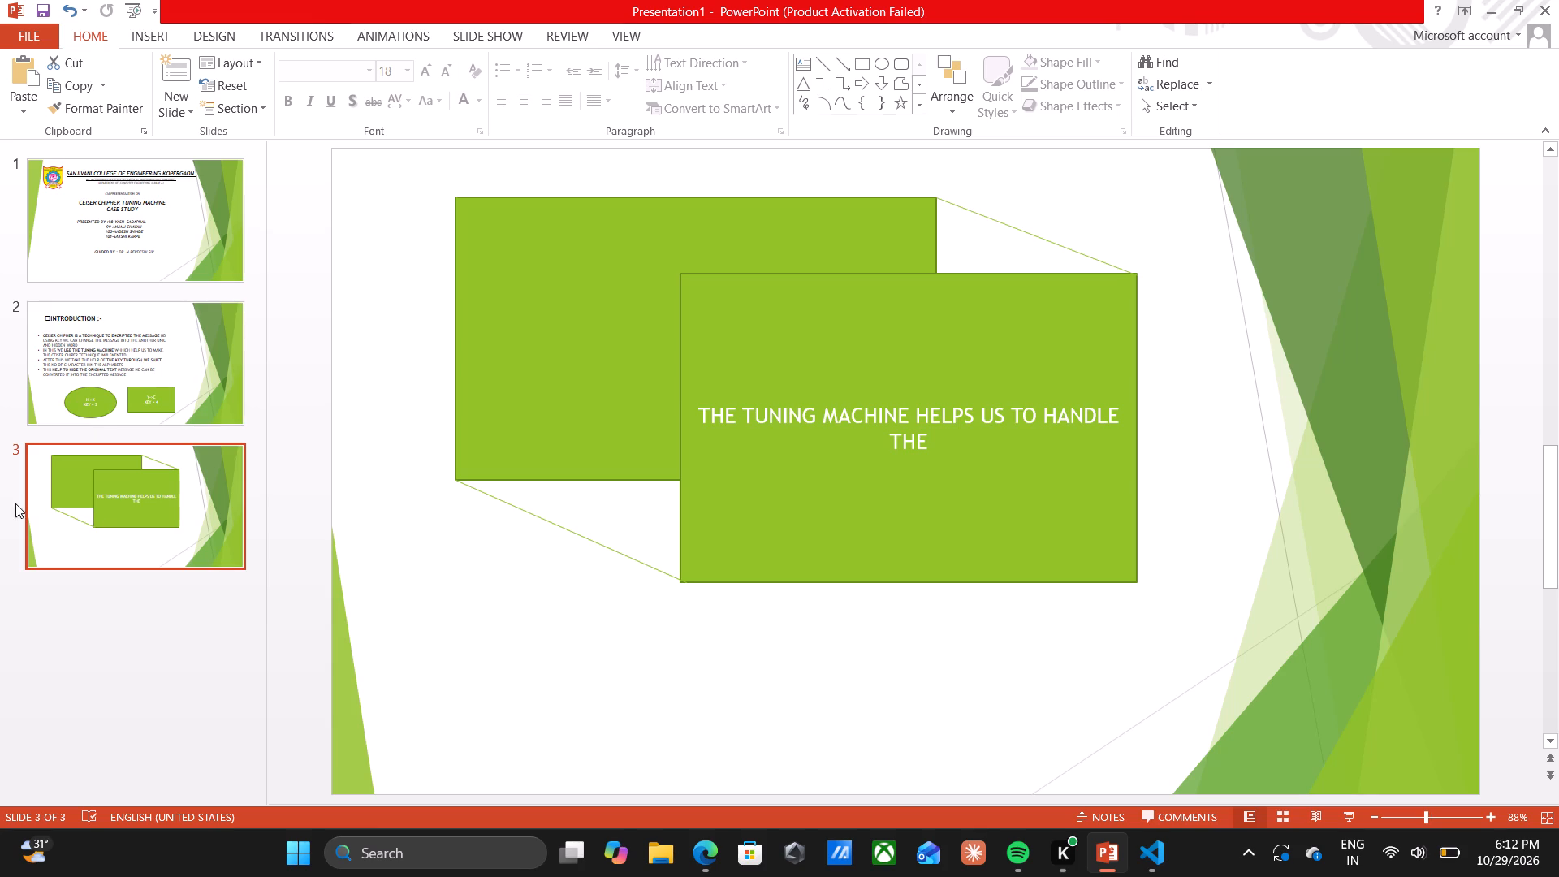
pyautogui.click(932, 444)
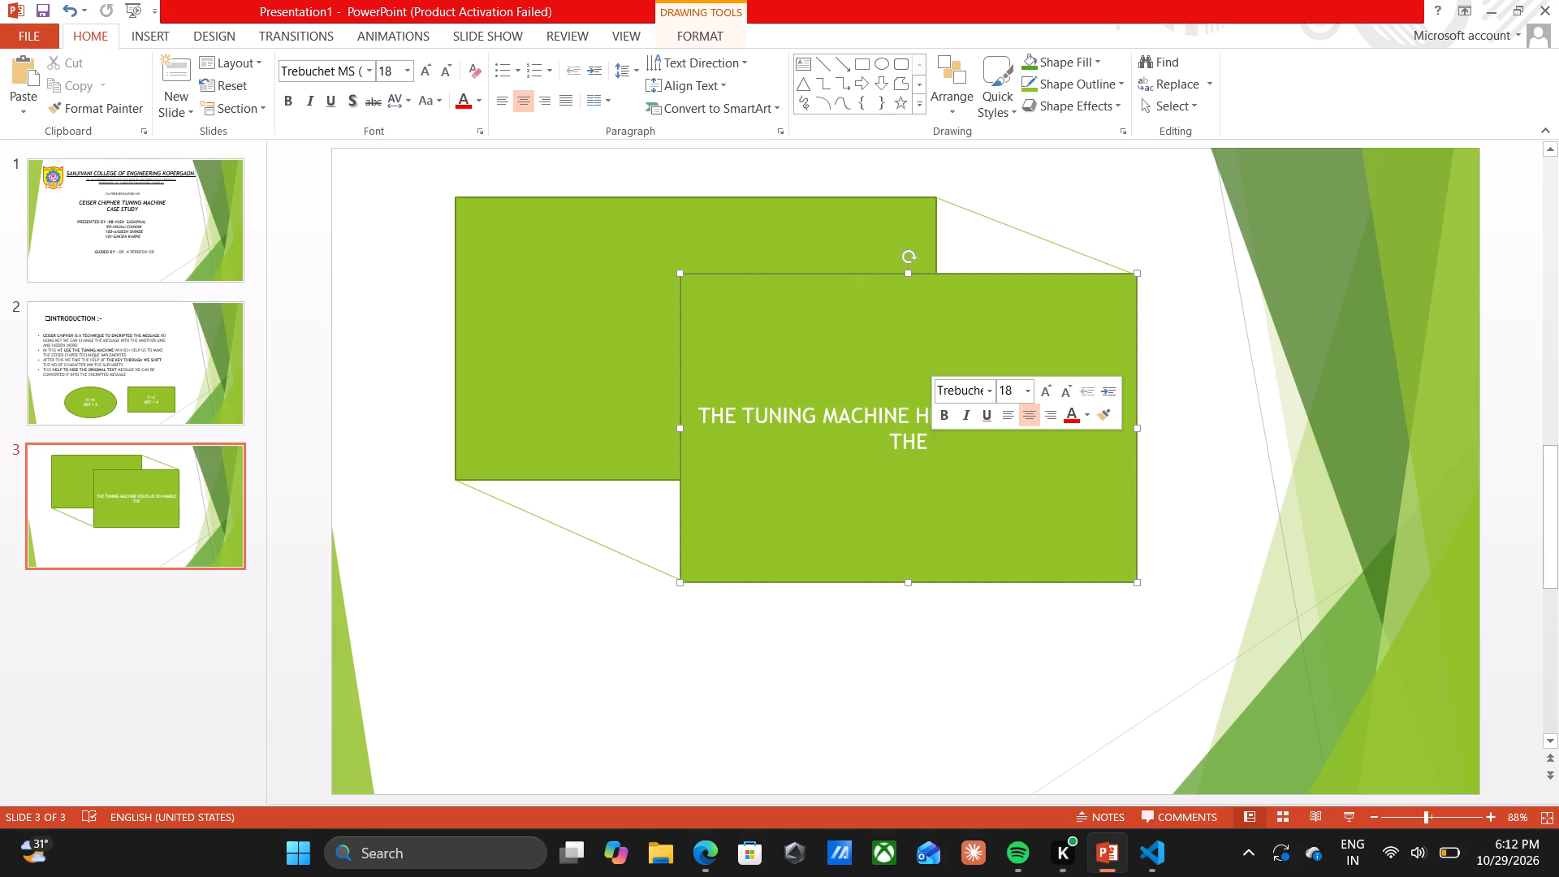
pyautogui.write('ERRORS IN THE')
pyautogui.press('space')
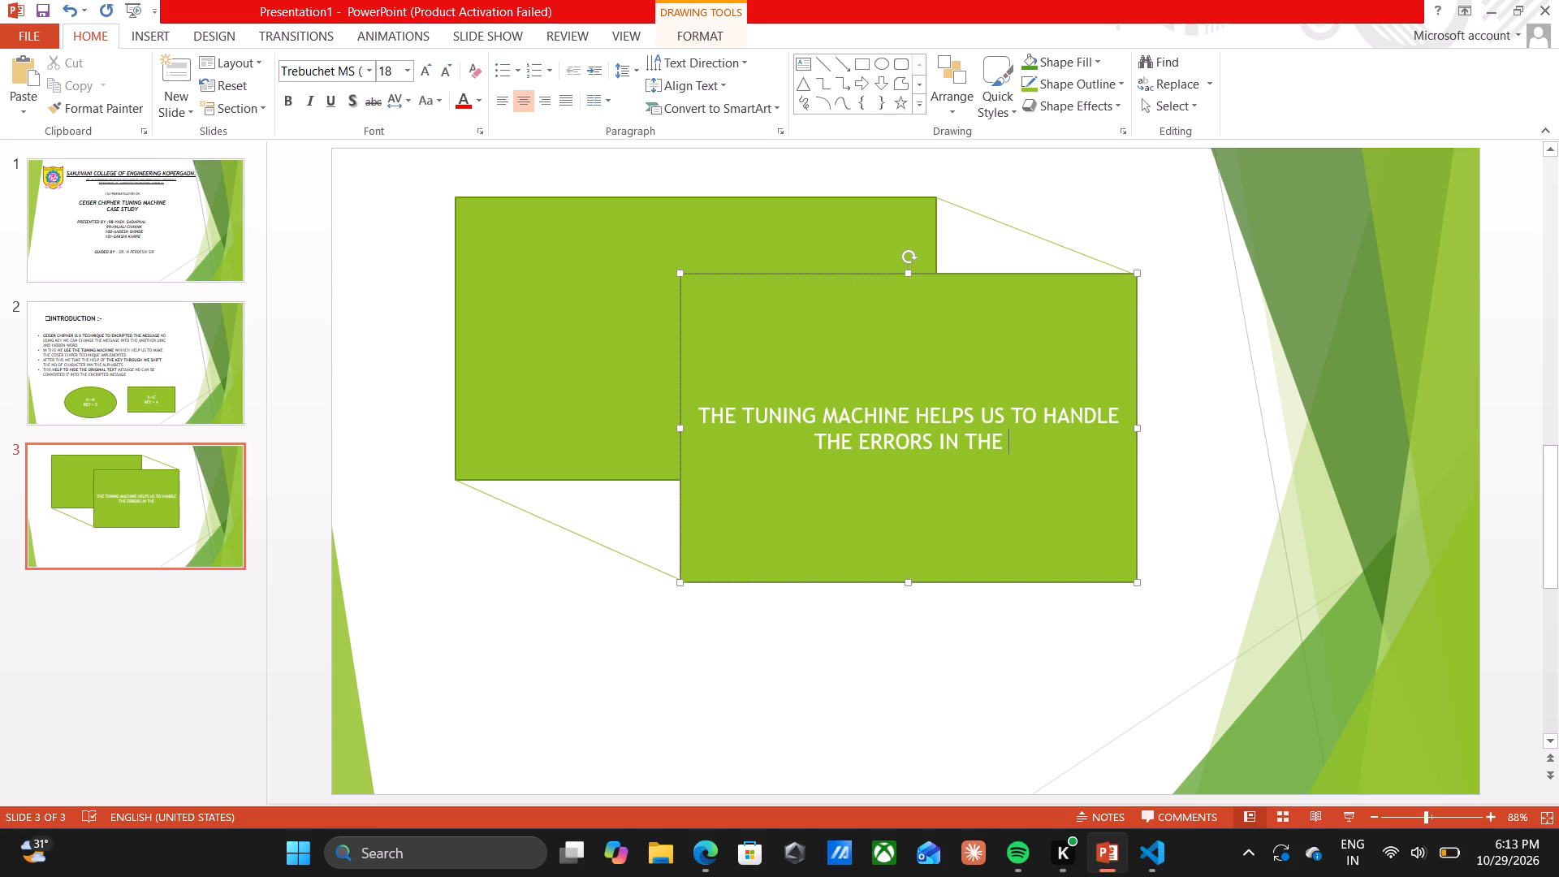
pyautogui.write('MESSAGE')
pyautogui.press('space')
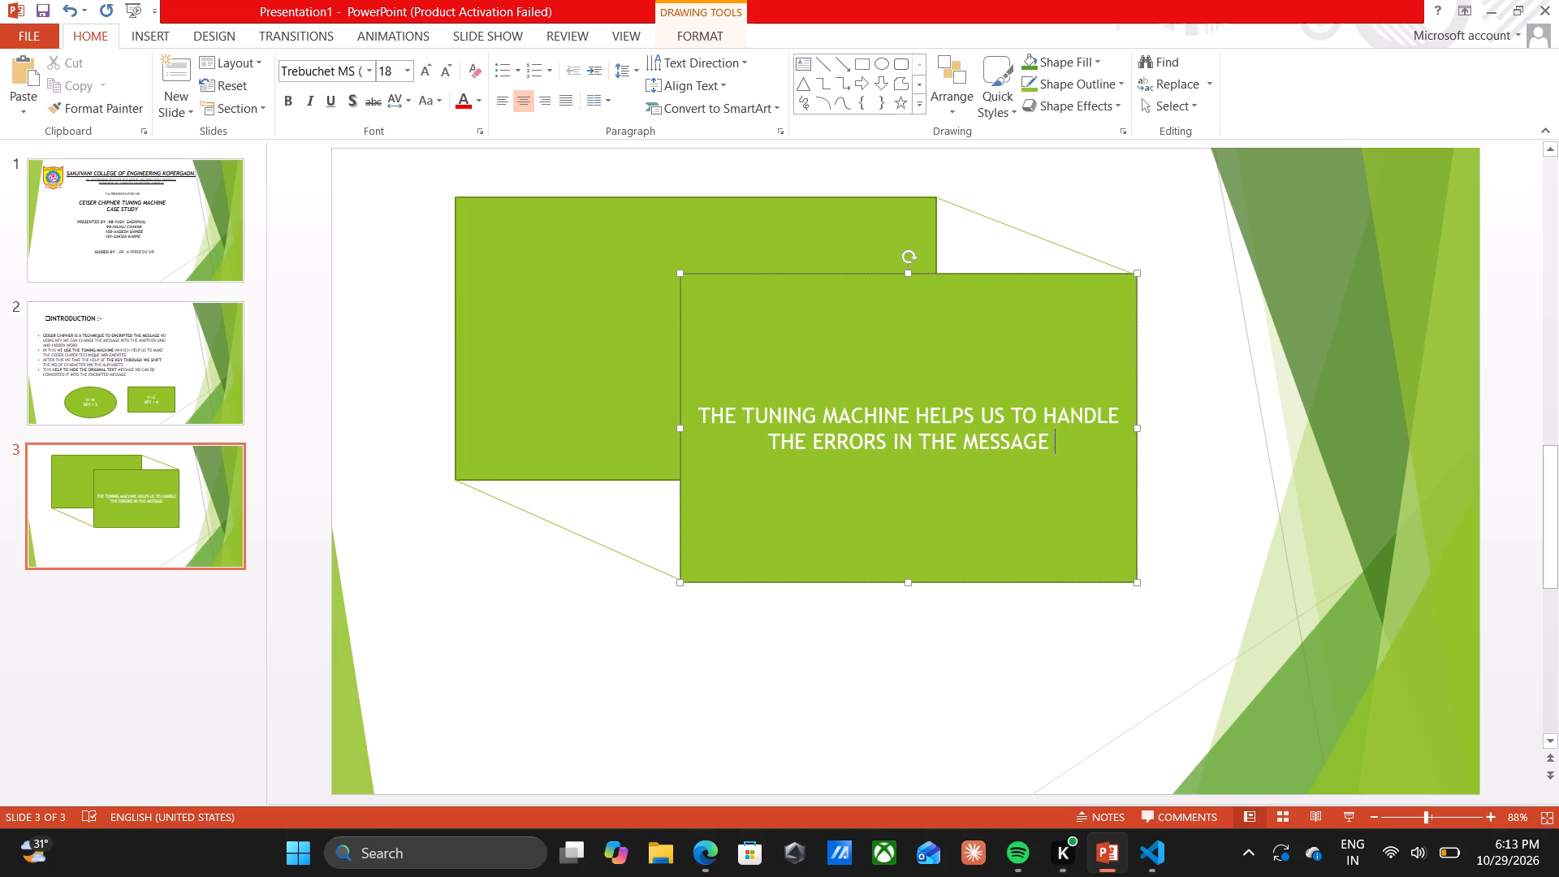
pyautogui.write('WHIN')
pyautogui.write('LE ENCRO')
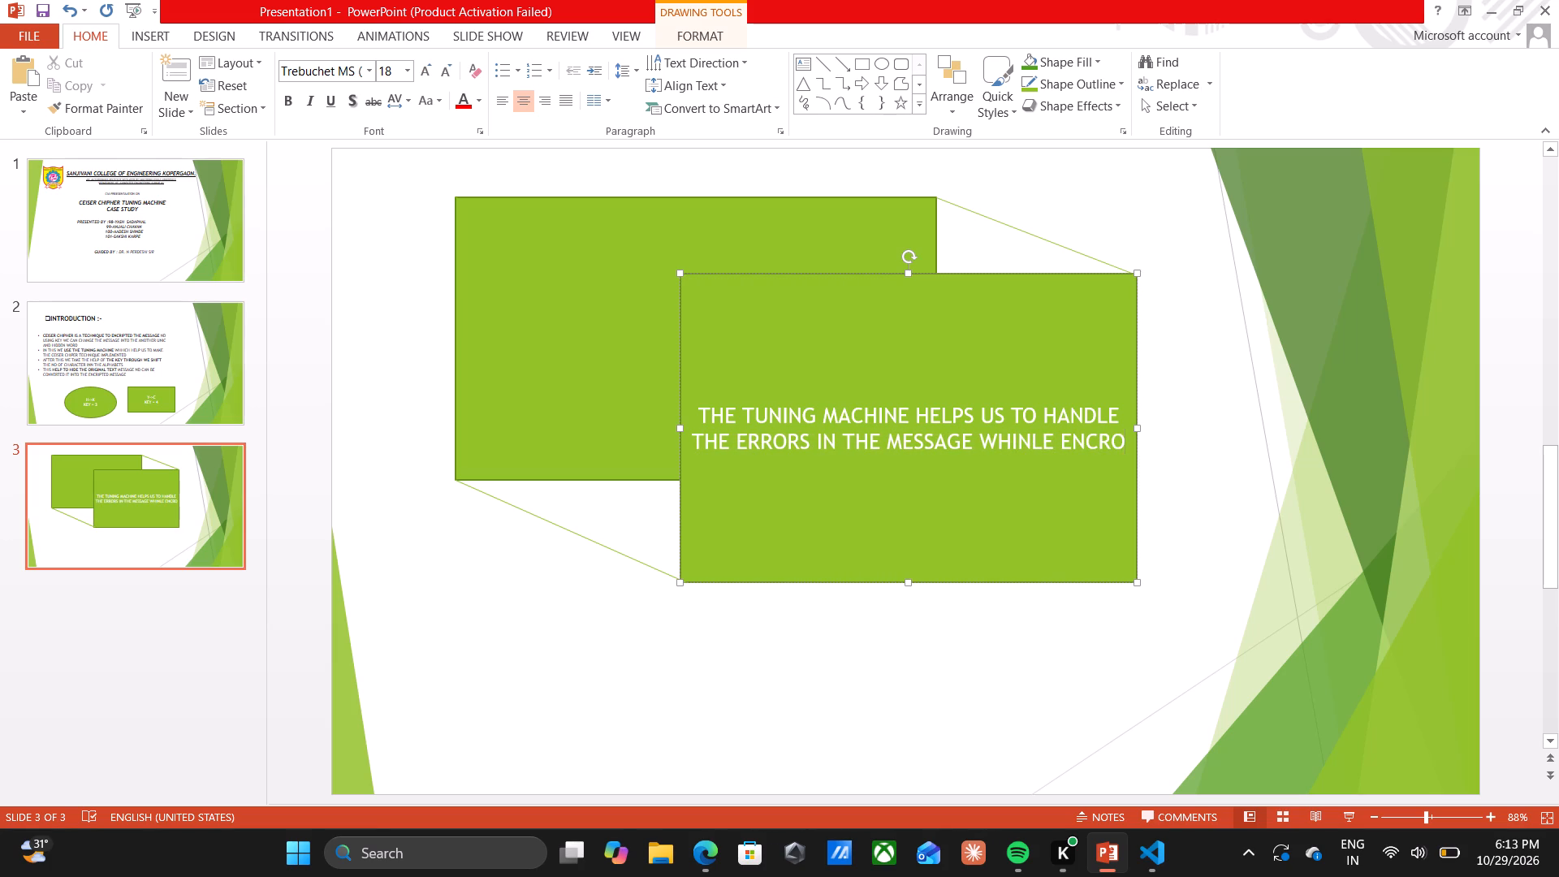
pyautogui.press('BackSpace')
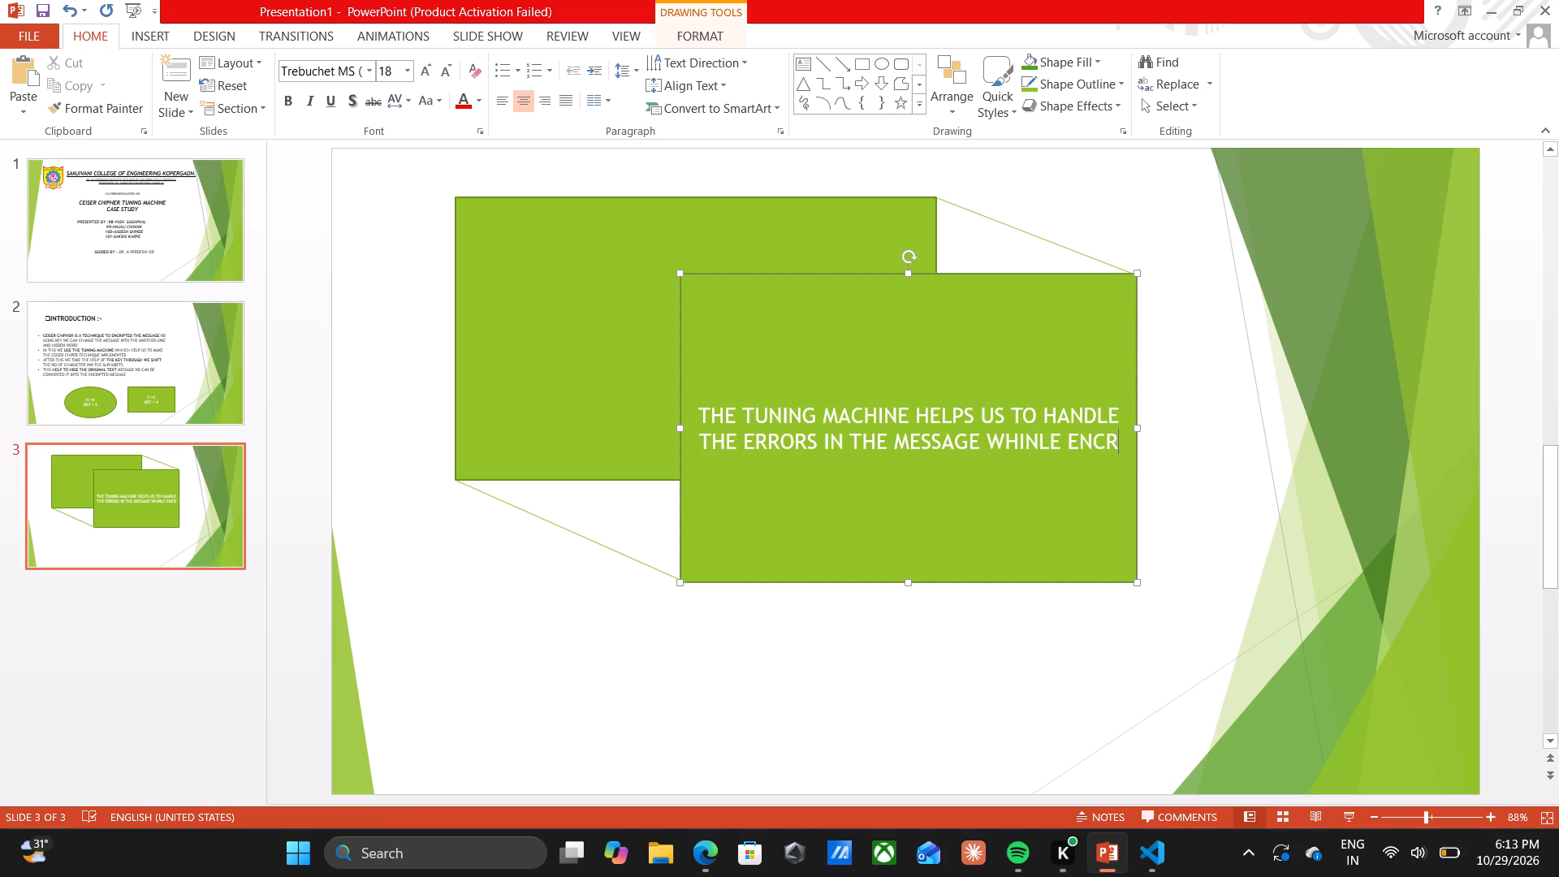
pyautogui.write('IP')
pyautogui.write('TED')
pyautogui.press('space')
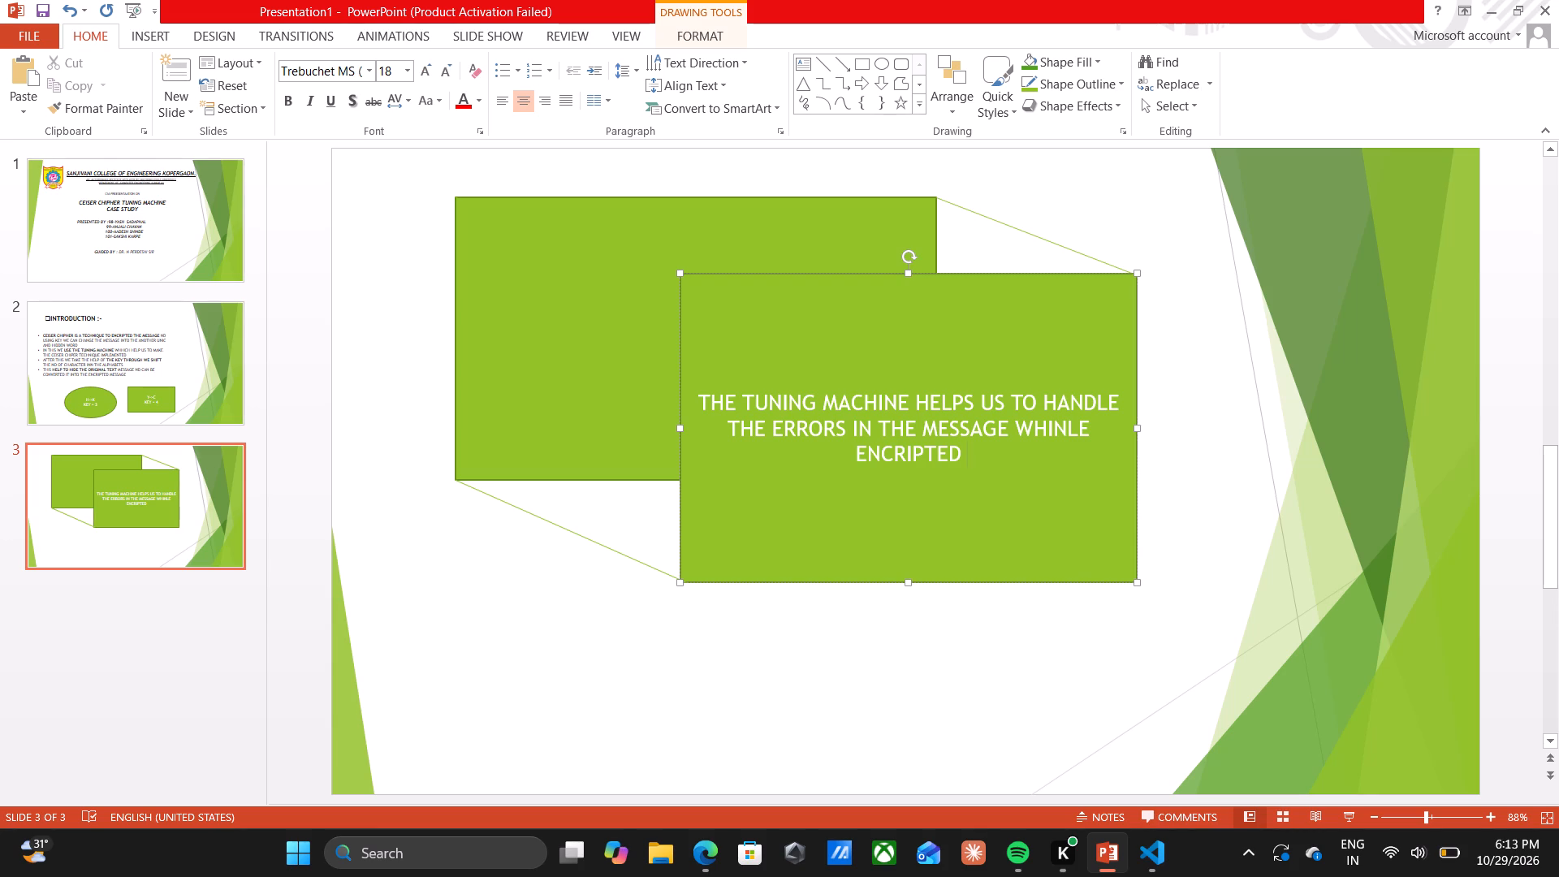
pyautogui.write('IN THE MESSAGE')
pyautogui.press('space')
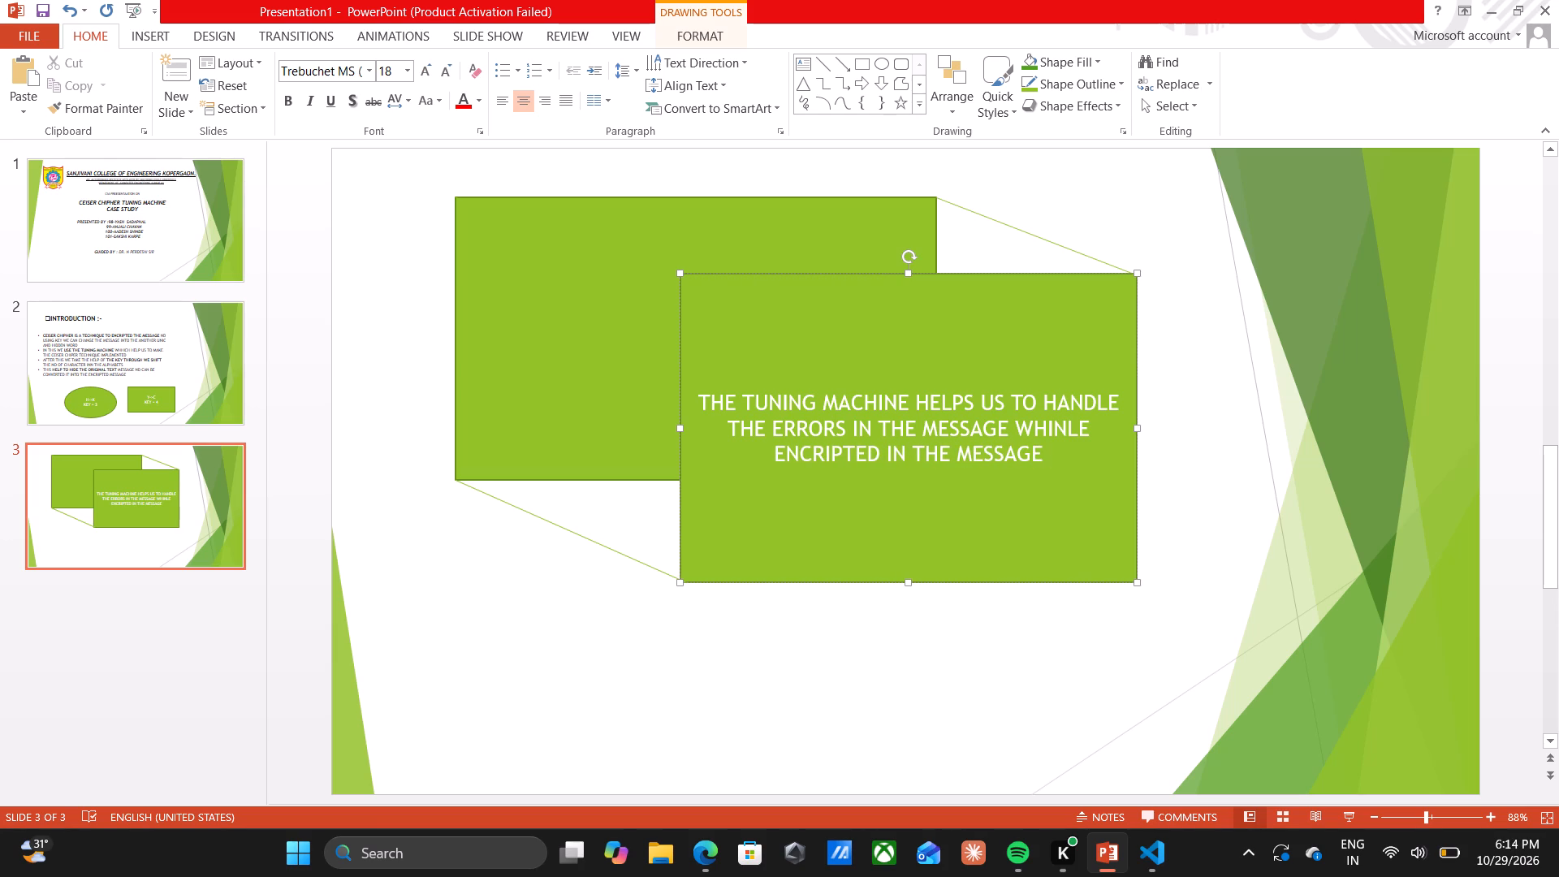
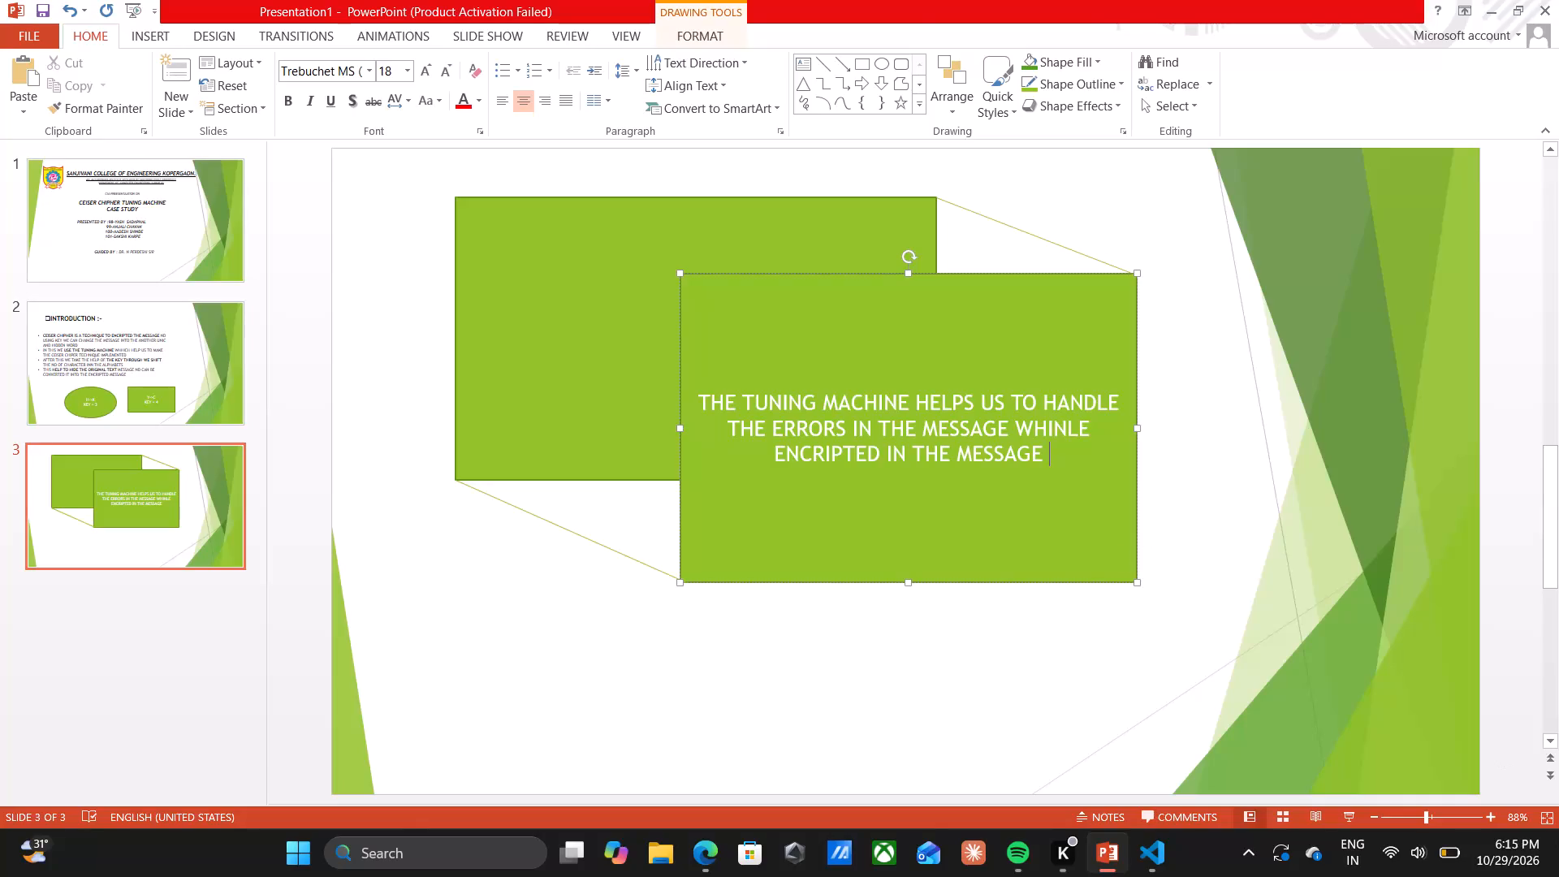
# Finish the text entry in slide 3's front rectangle and deselect the shape.
pyautogui.click(1049, 710)
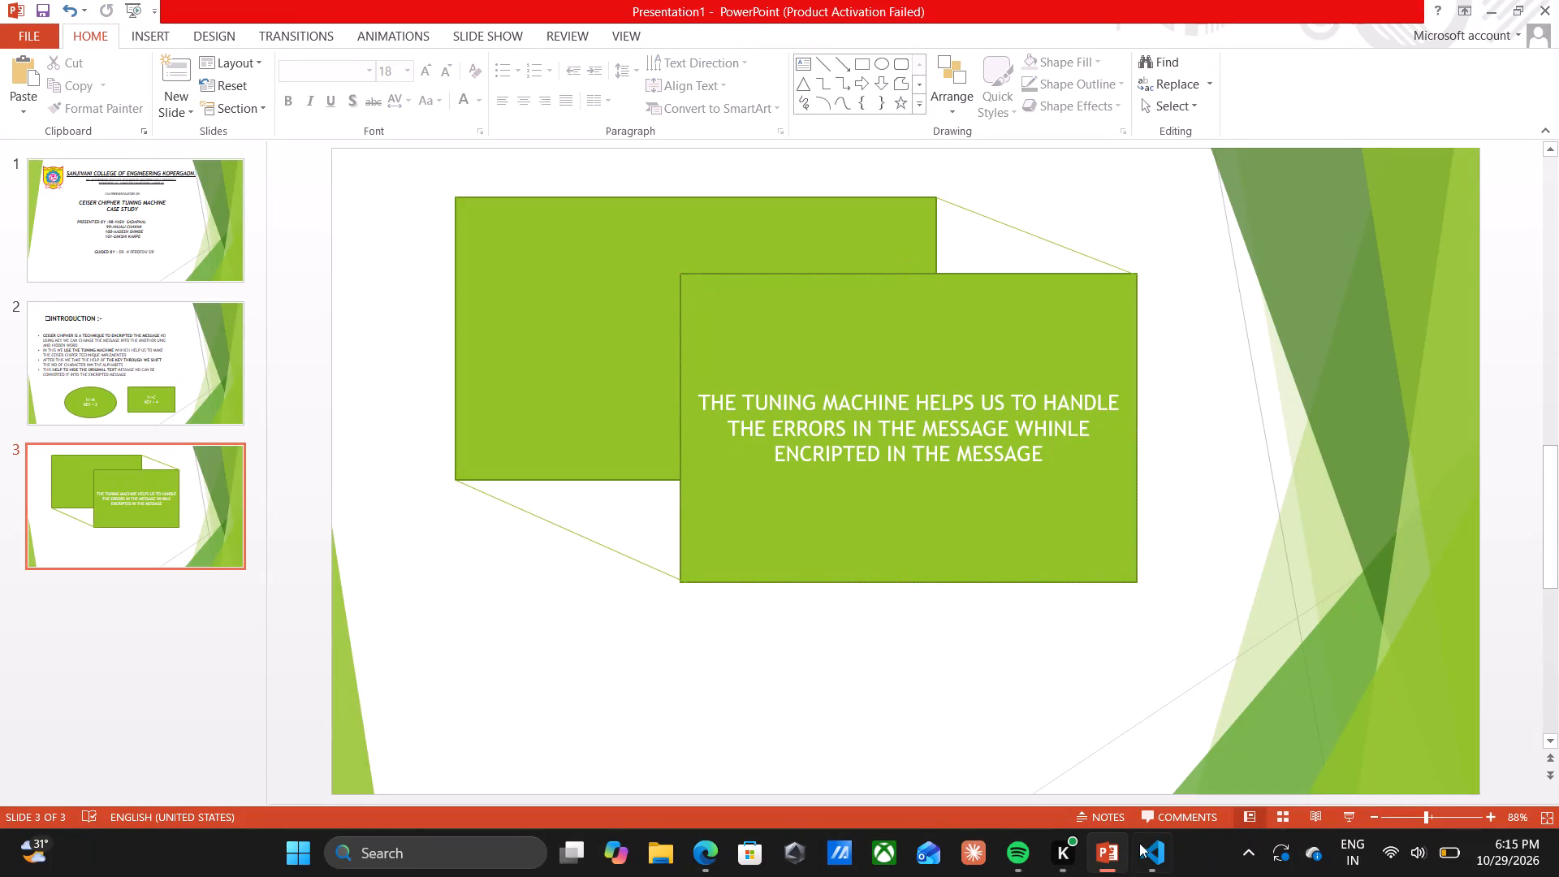